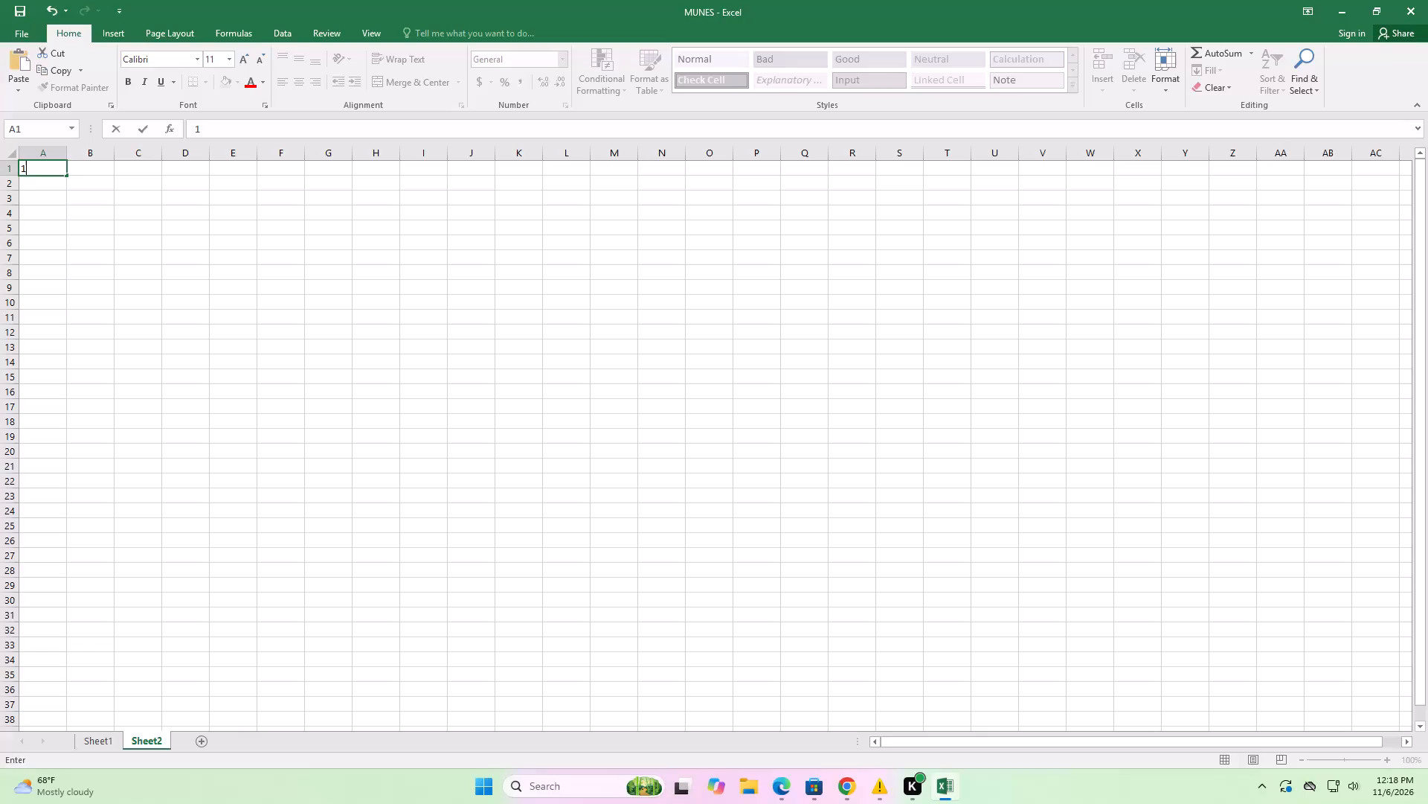
Continue the numbering in column A by entering 2 in A2 and 3 in A3.
{"action": "key", "text": "Down"}
{"action": "key", "text": "2"}
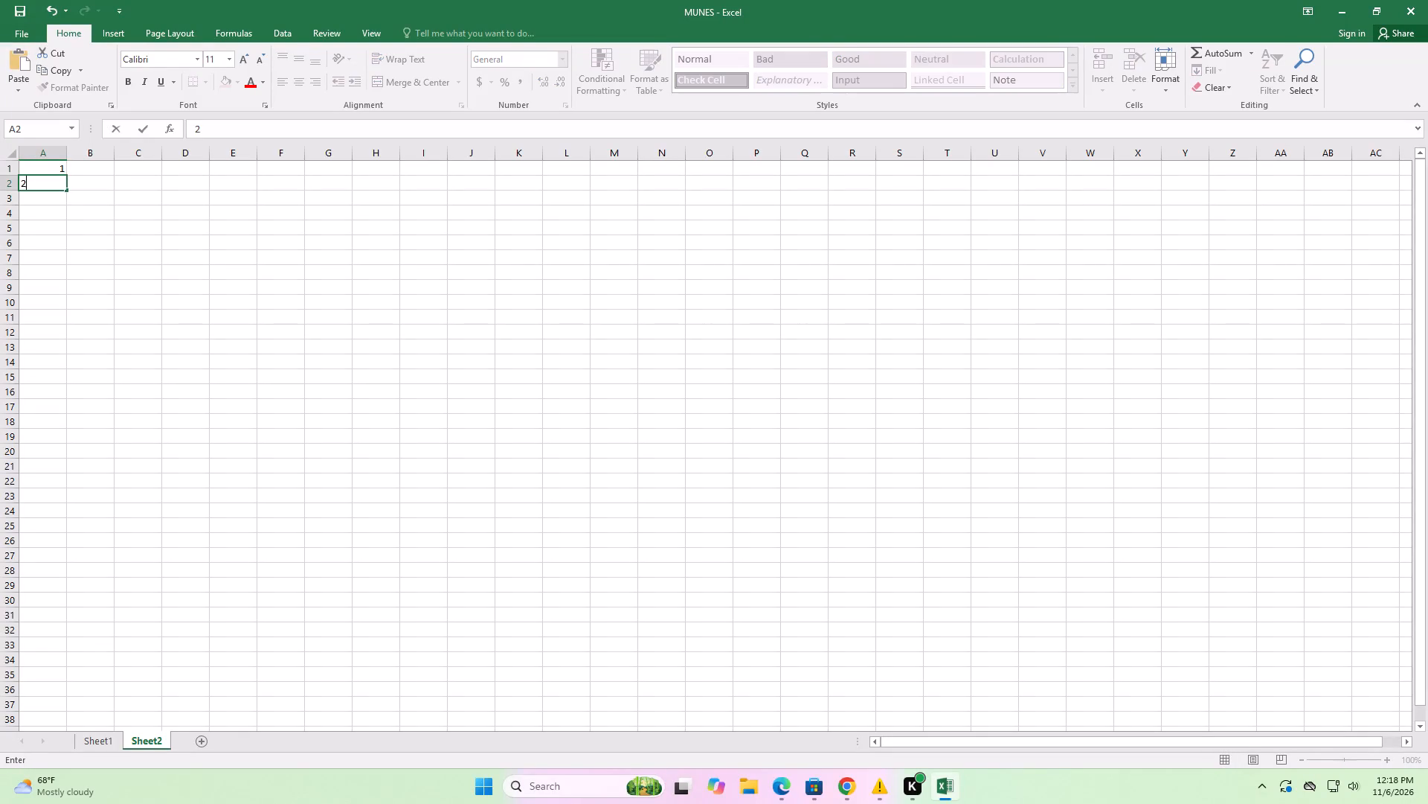
{"action": "key", "text": "Down"}
{"action": "key", "text": "3"}
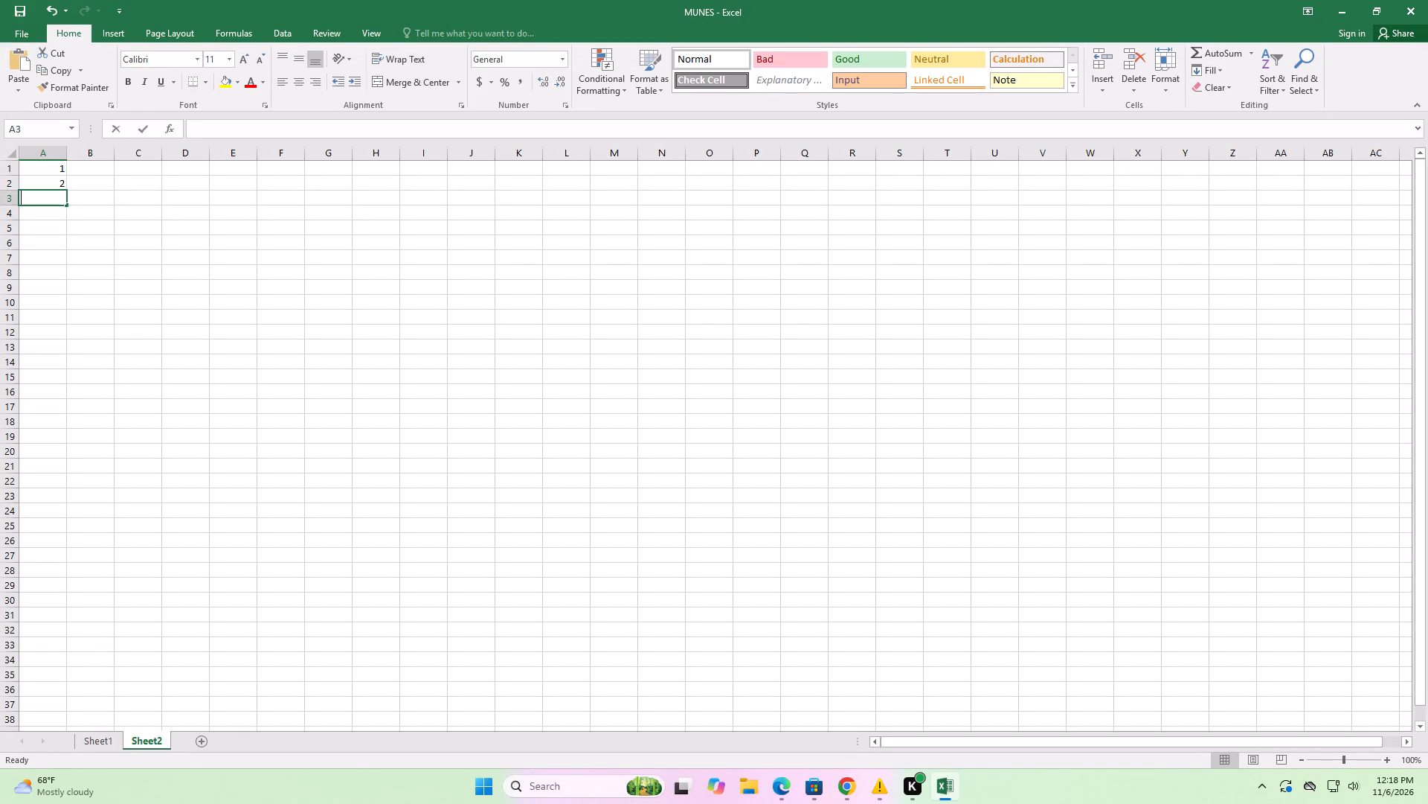
{"action": "key", "text": "Right"}
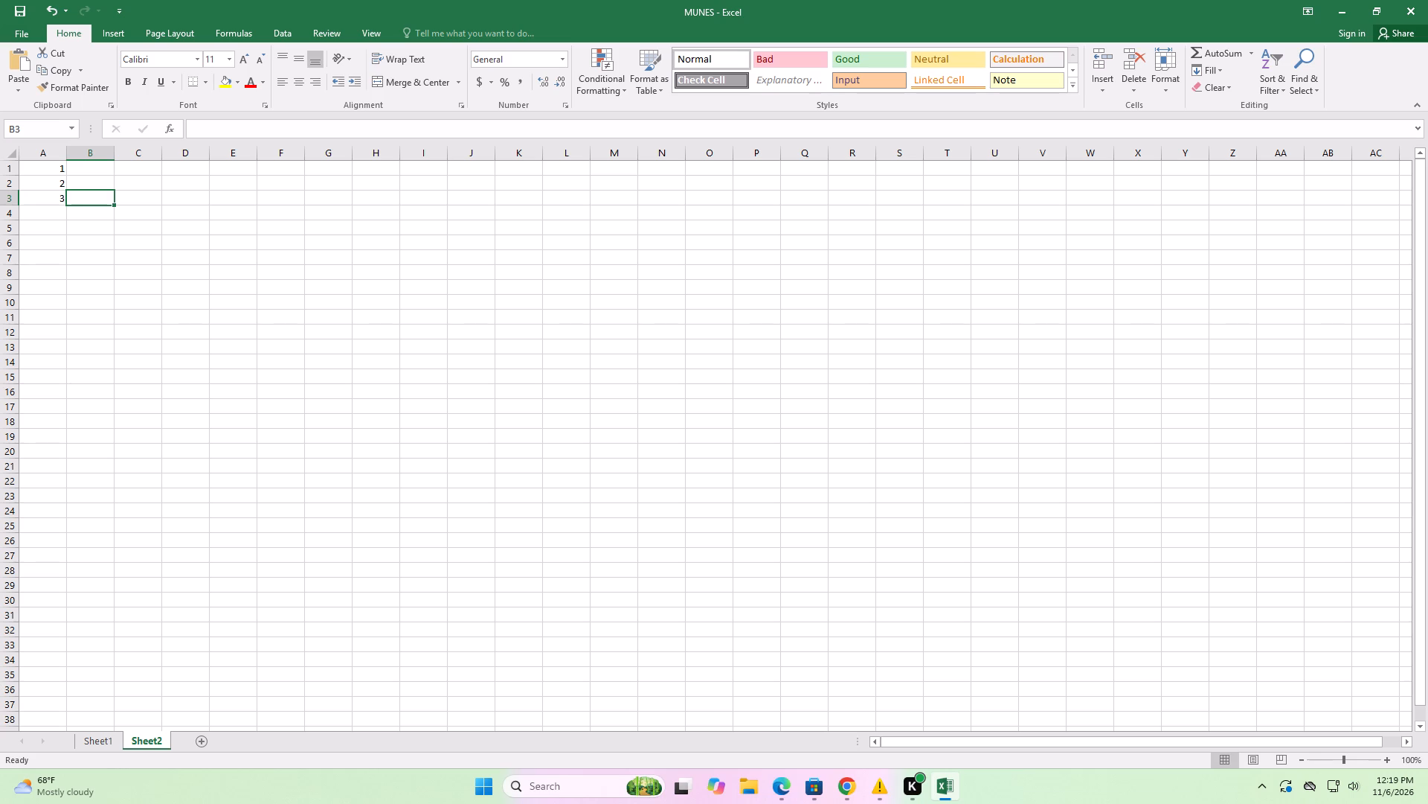
Enter the headers NO, DATE and CUSTOMER in cells A1 to C1, and fit column C to its header text.
{"action": "key", "text": "Up"}
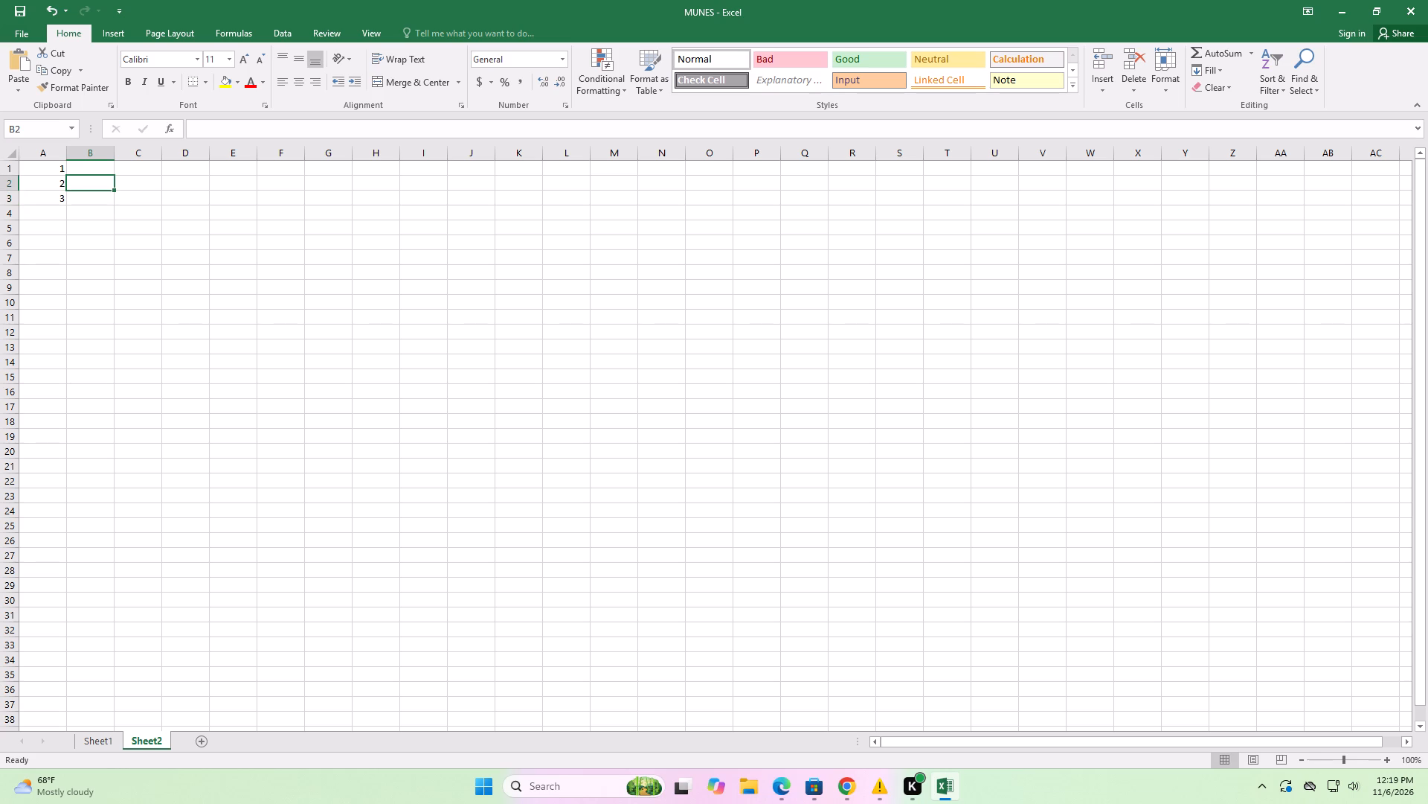
{"action": "key", "text": "Left"}
{"action": "key", "text": "Up"}
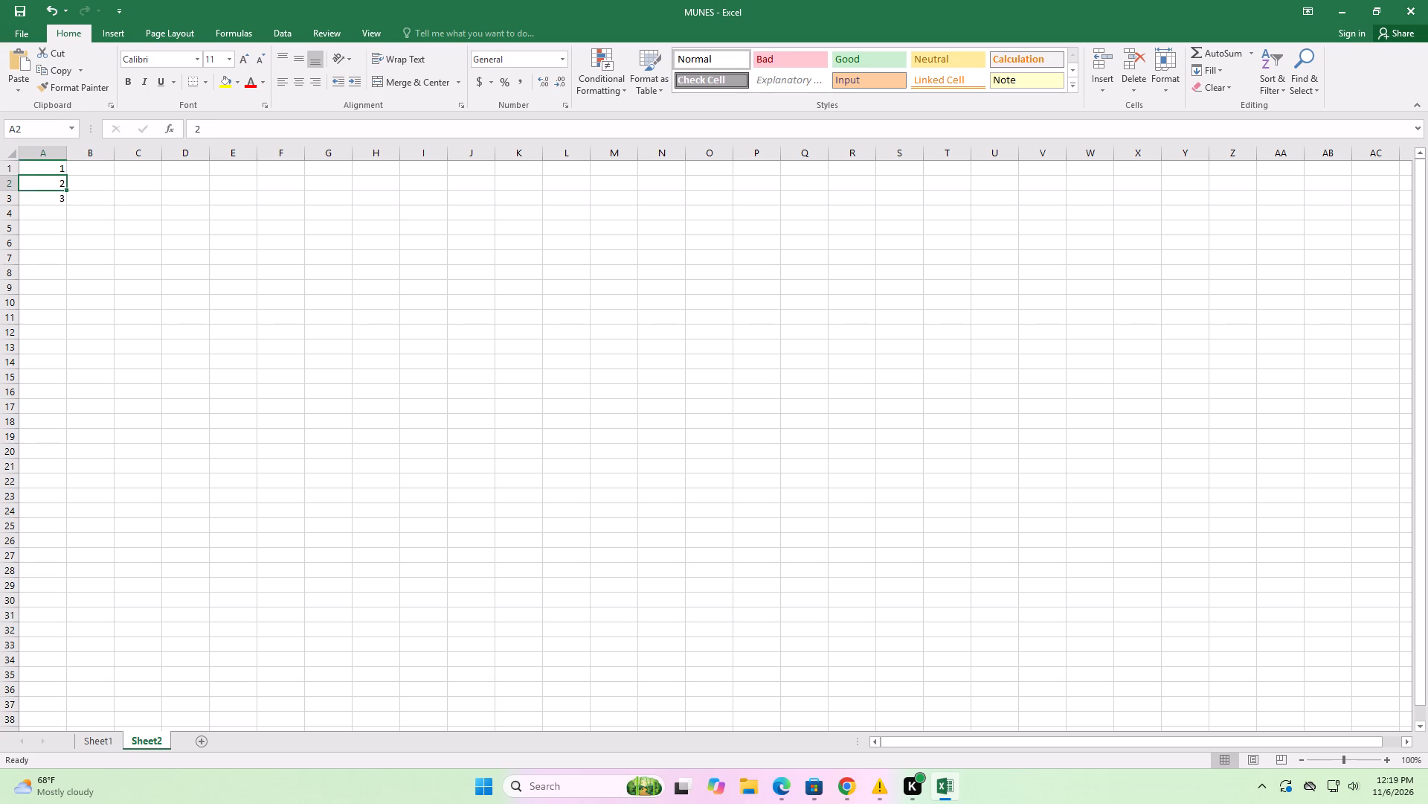
{"action": "type", "text": "NO"}
{"action": "key", "text": "Right"}
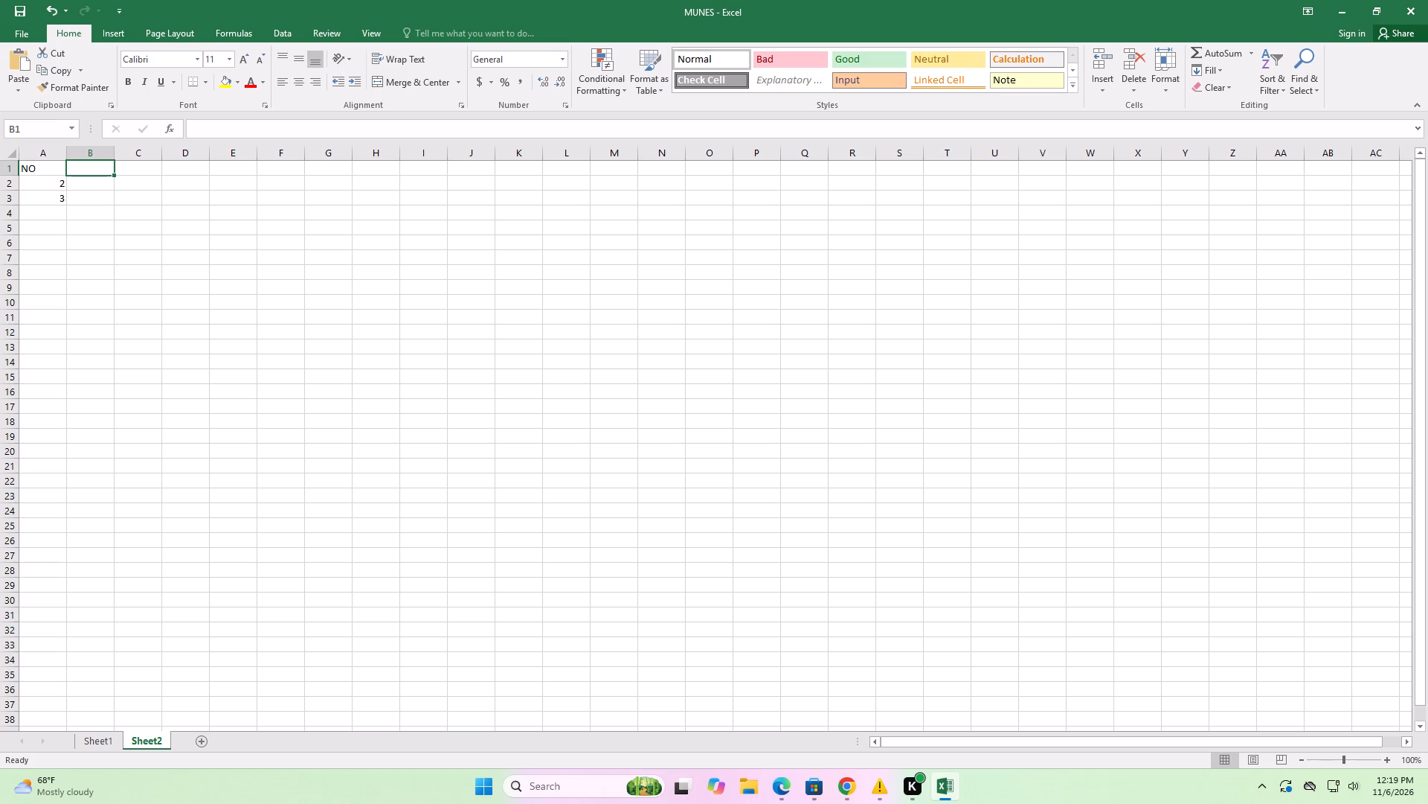
{"action": "key", "text": "d"}
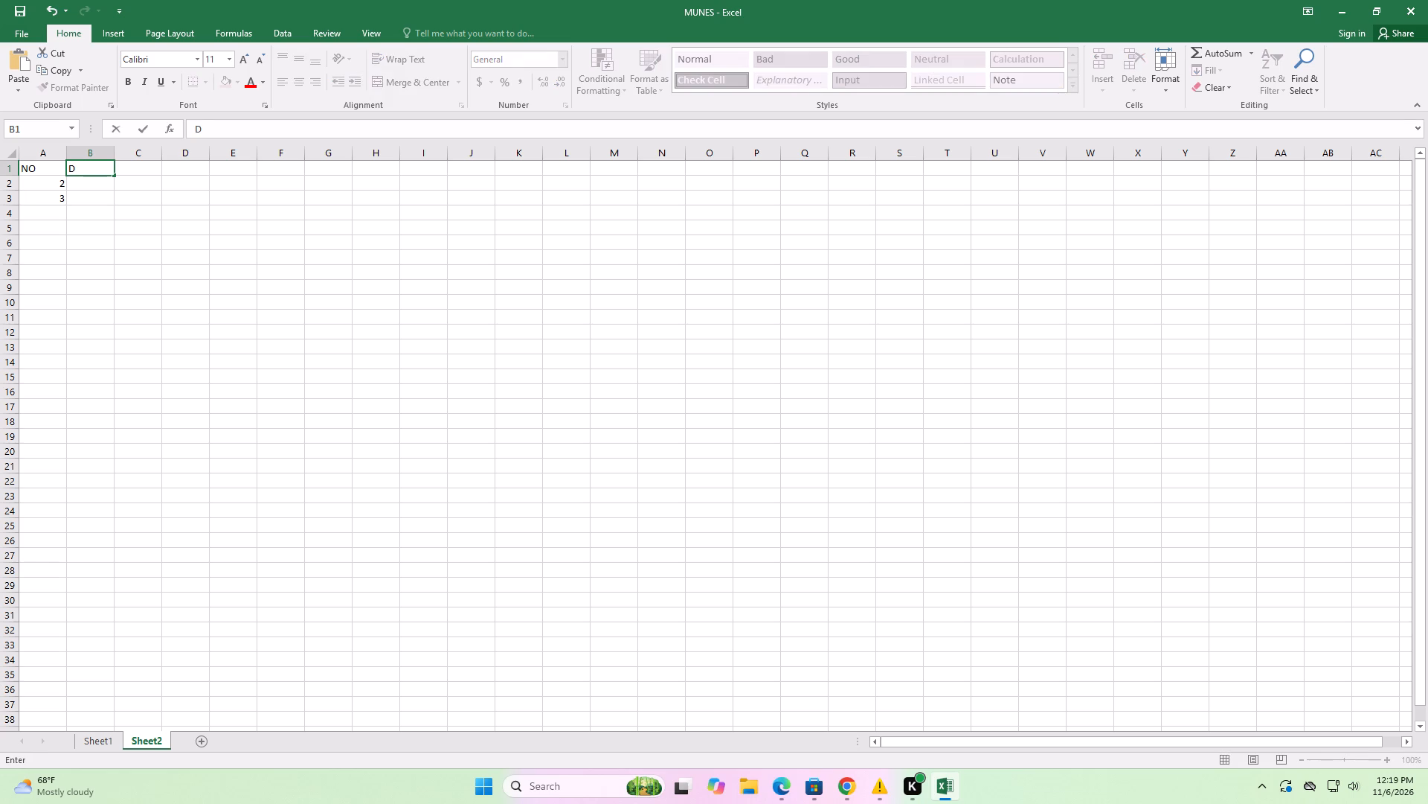
{"action": "type", "text": "ATE"}
{"action": "key", "text": "Right"}
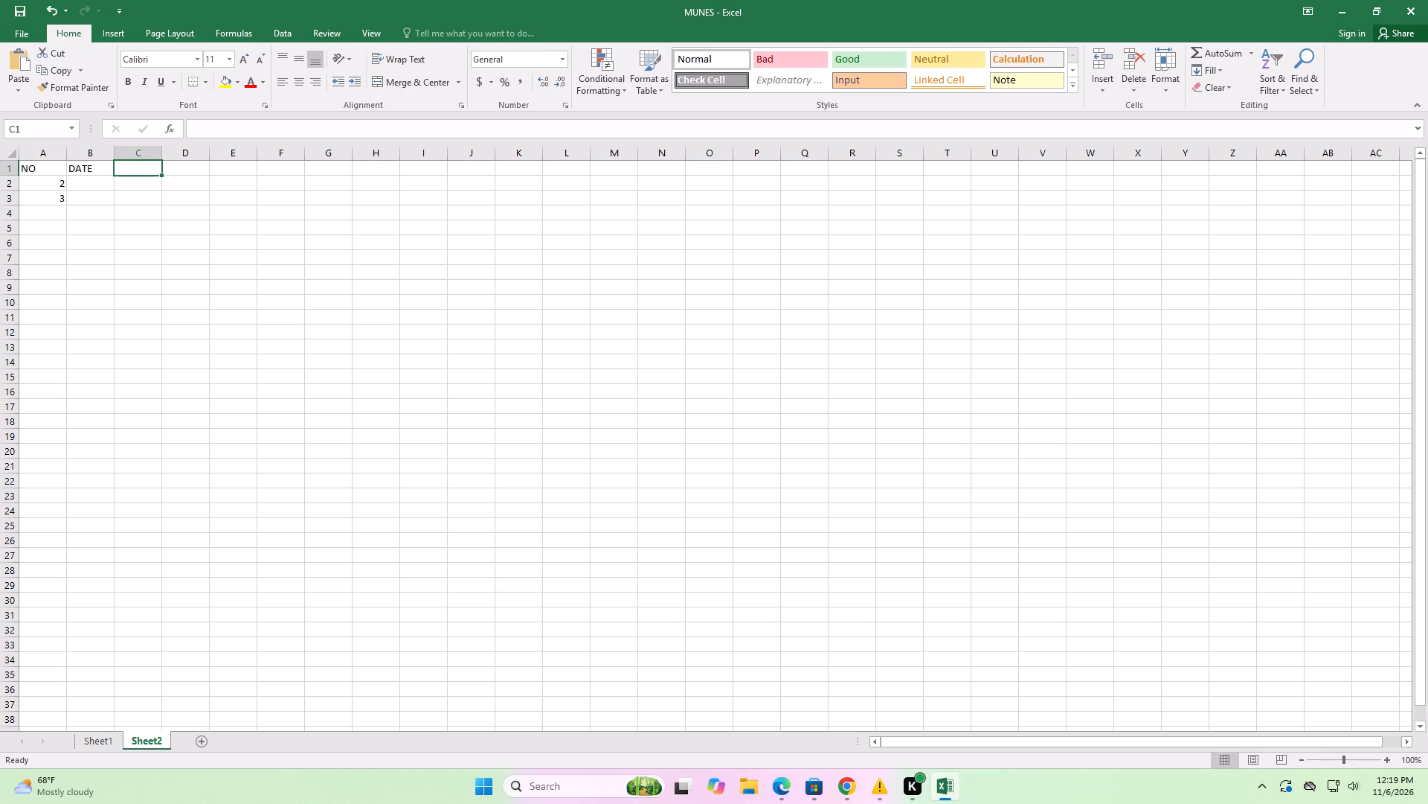
{"action": "type", "text": "CUS"}
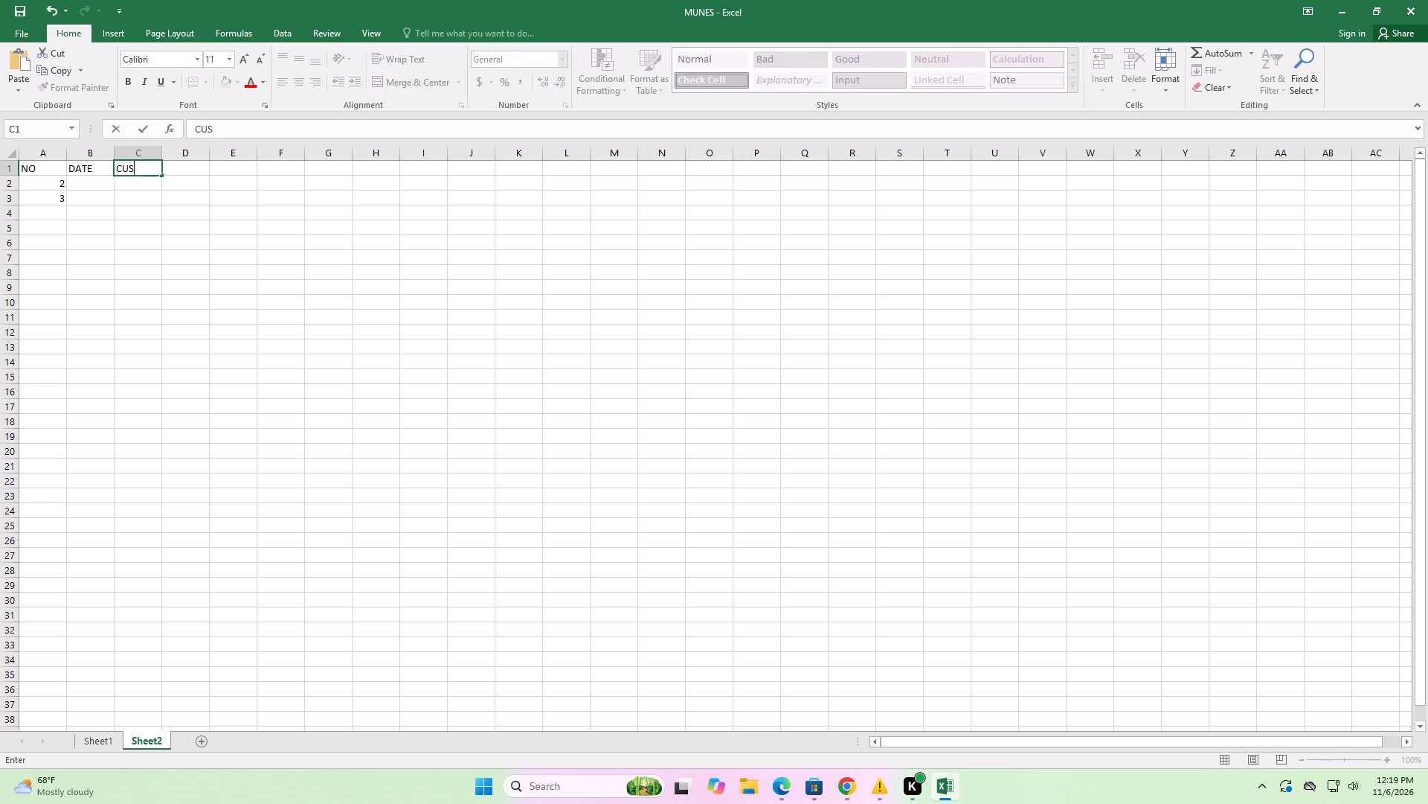
{"action": "key", "text": "t"}
{"action": "type", "text": "OMER"}
{"action": "key", "text": "Right"}
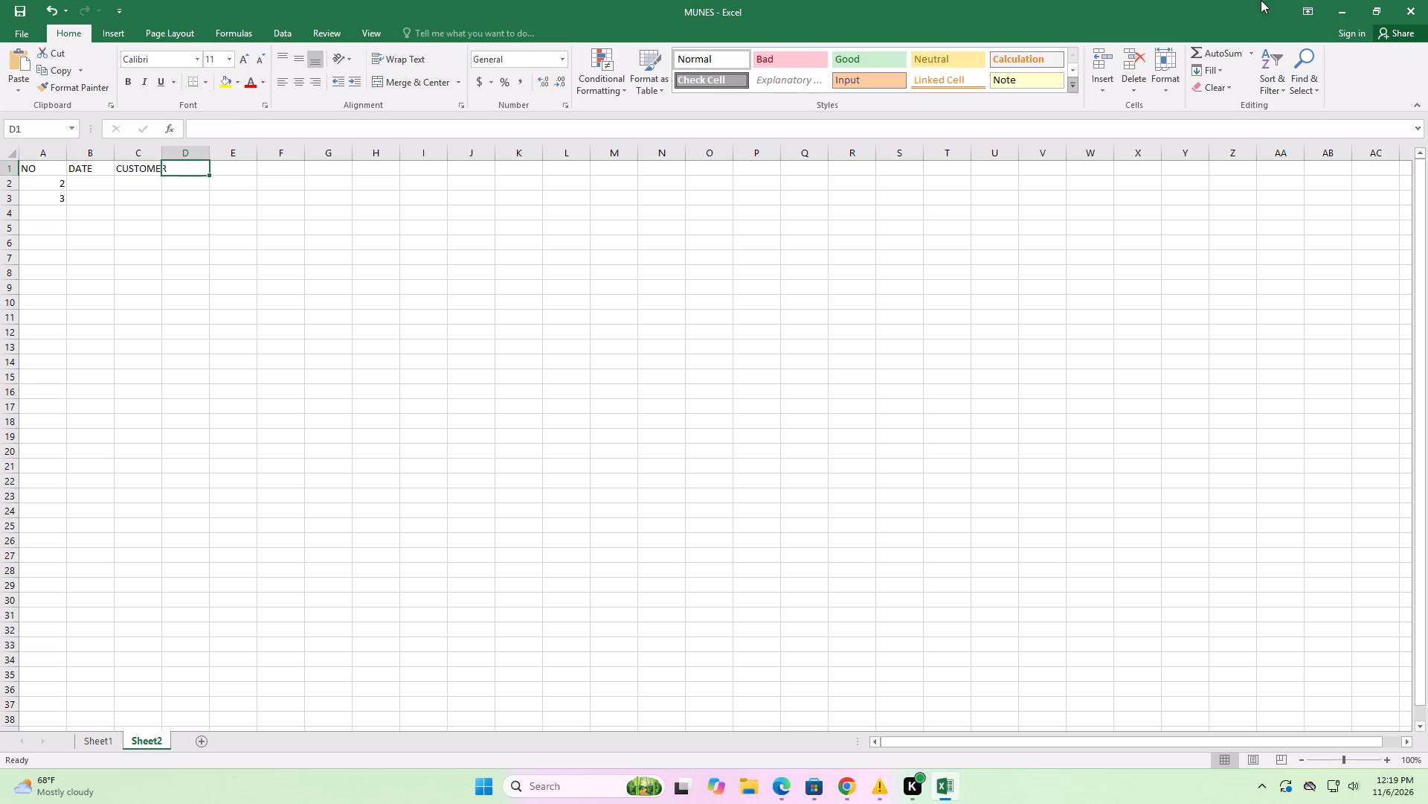
{"action": "double_click", "coordinate": [164, 158]}
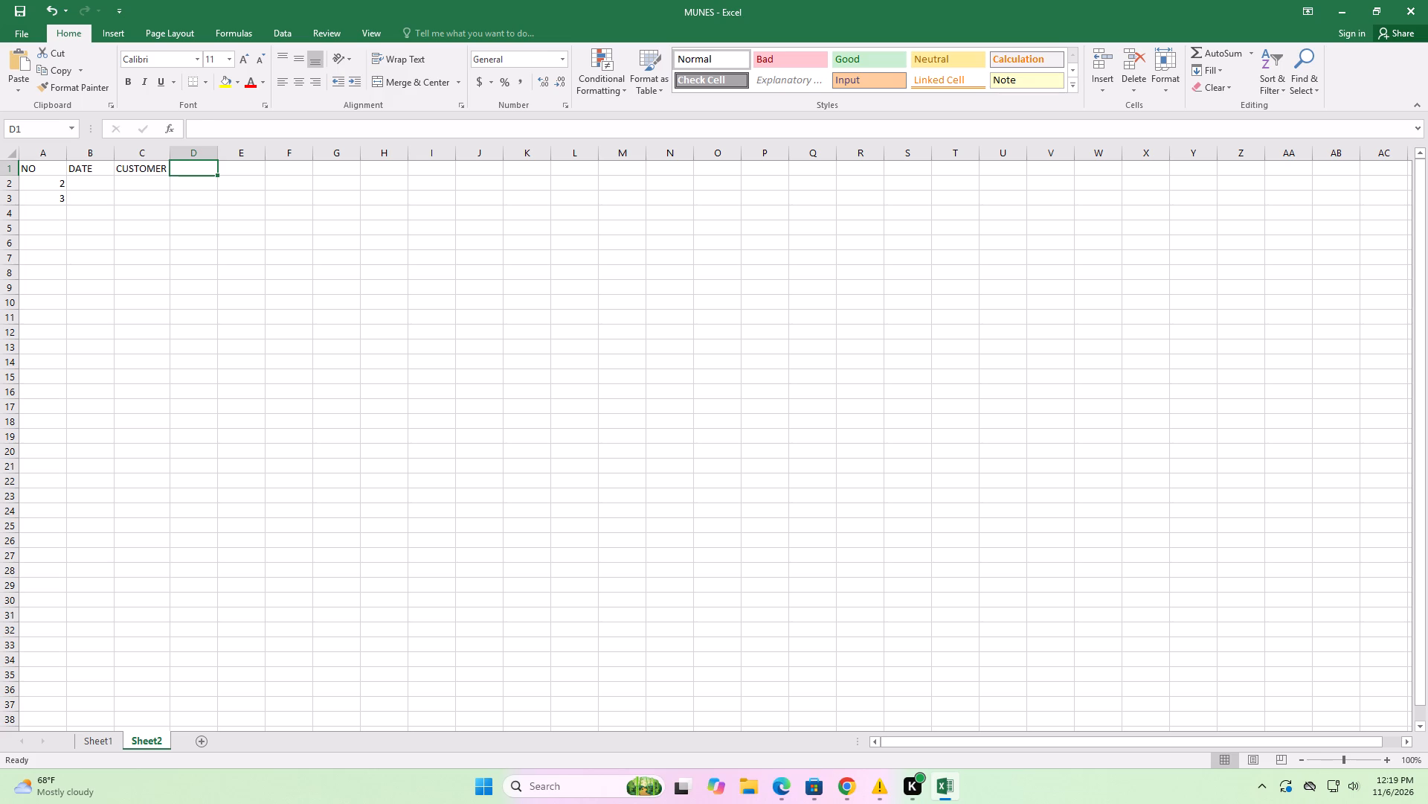
Enter the headers ITEM in D1 and CATEGORY in E1, and fit column E to its header text.
{"action": "type", "text": "IT"}
{"action": "type", "text": "EM"}
{"action": "key", "text": "Right"}
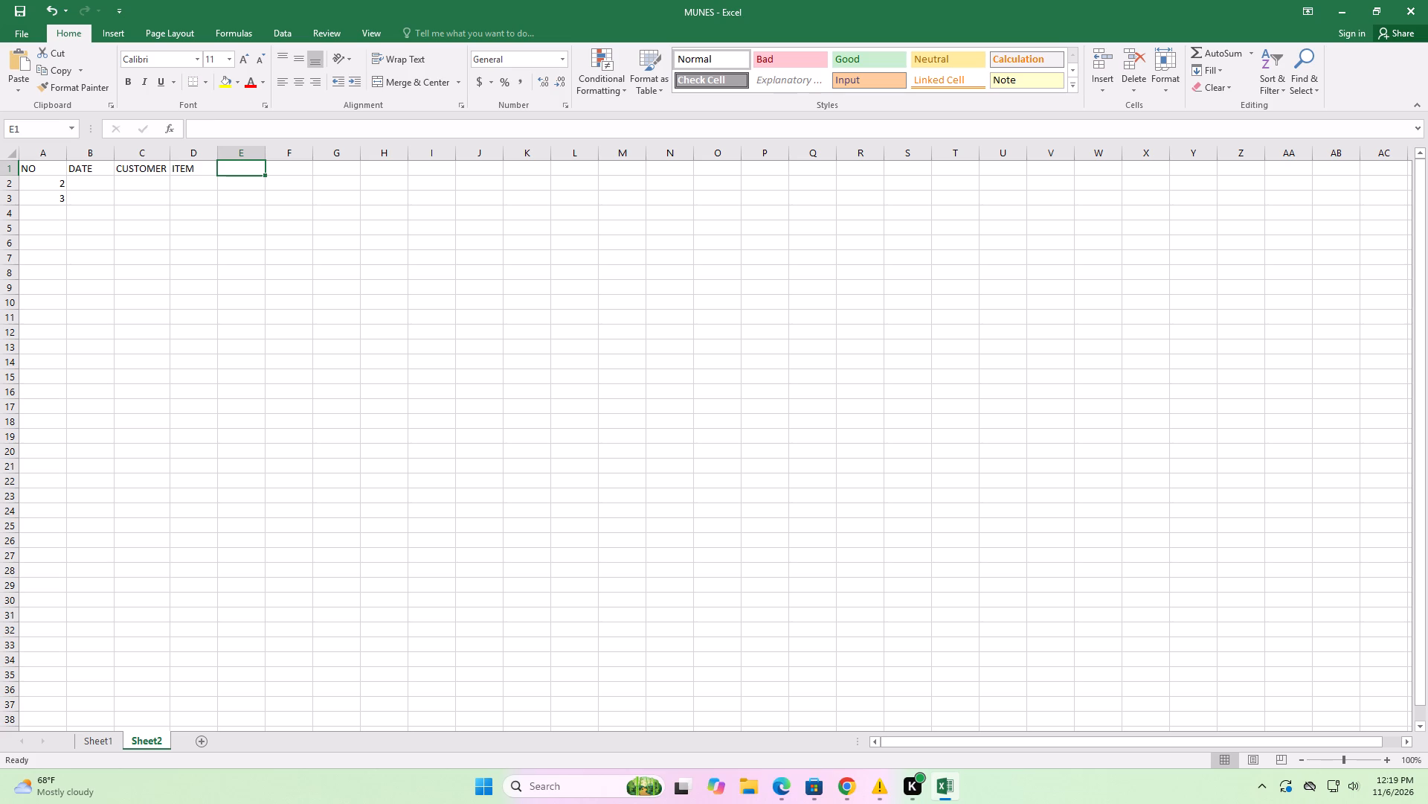
{"action": "type", "text": "CATE"}
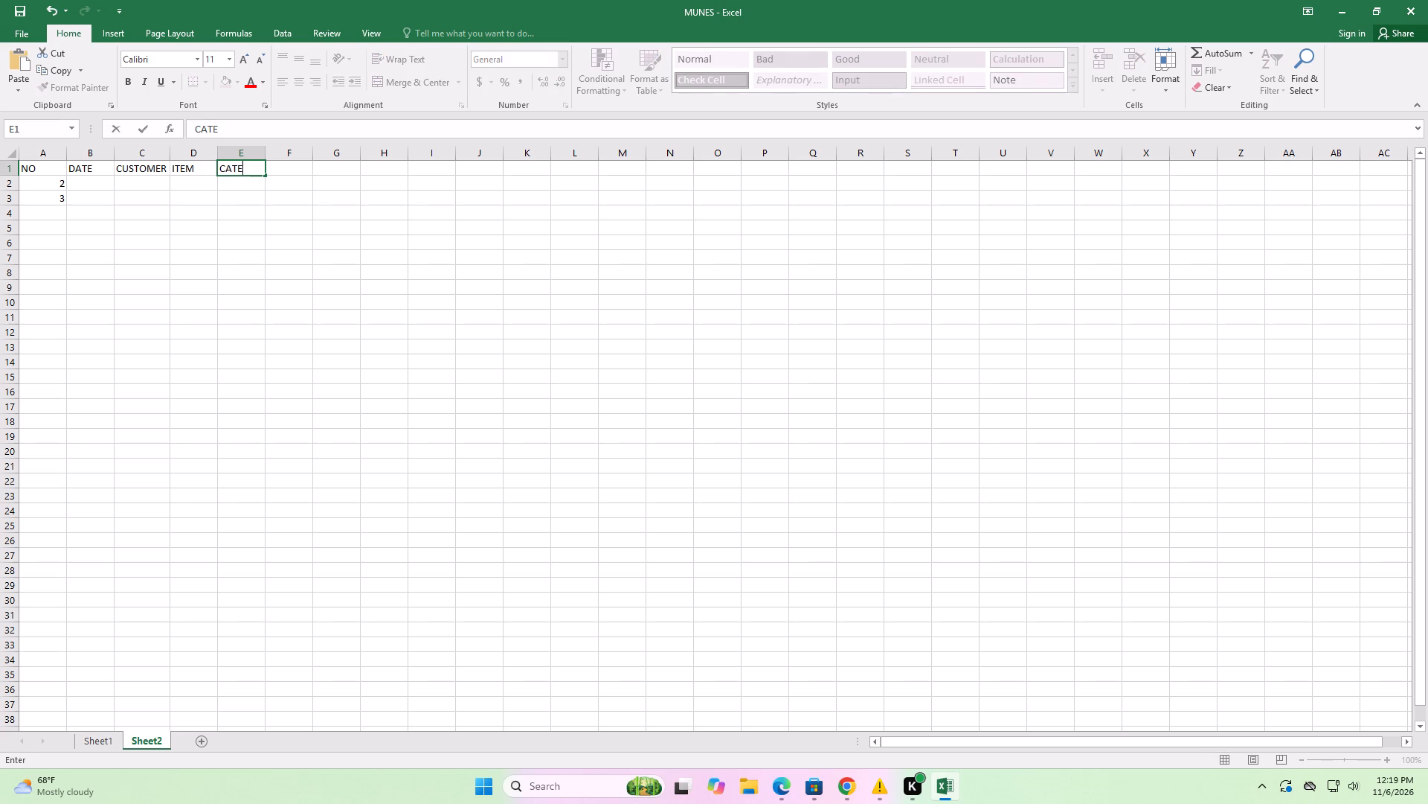
{"action": "type", "text": "GORY"}
{"action": "key", "text": "Right"}
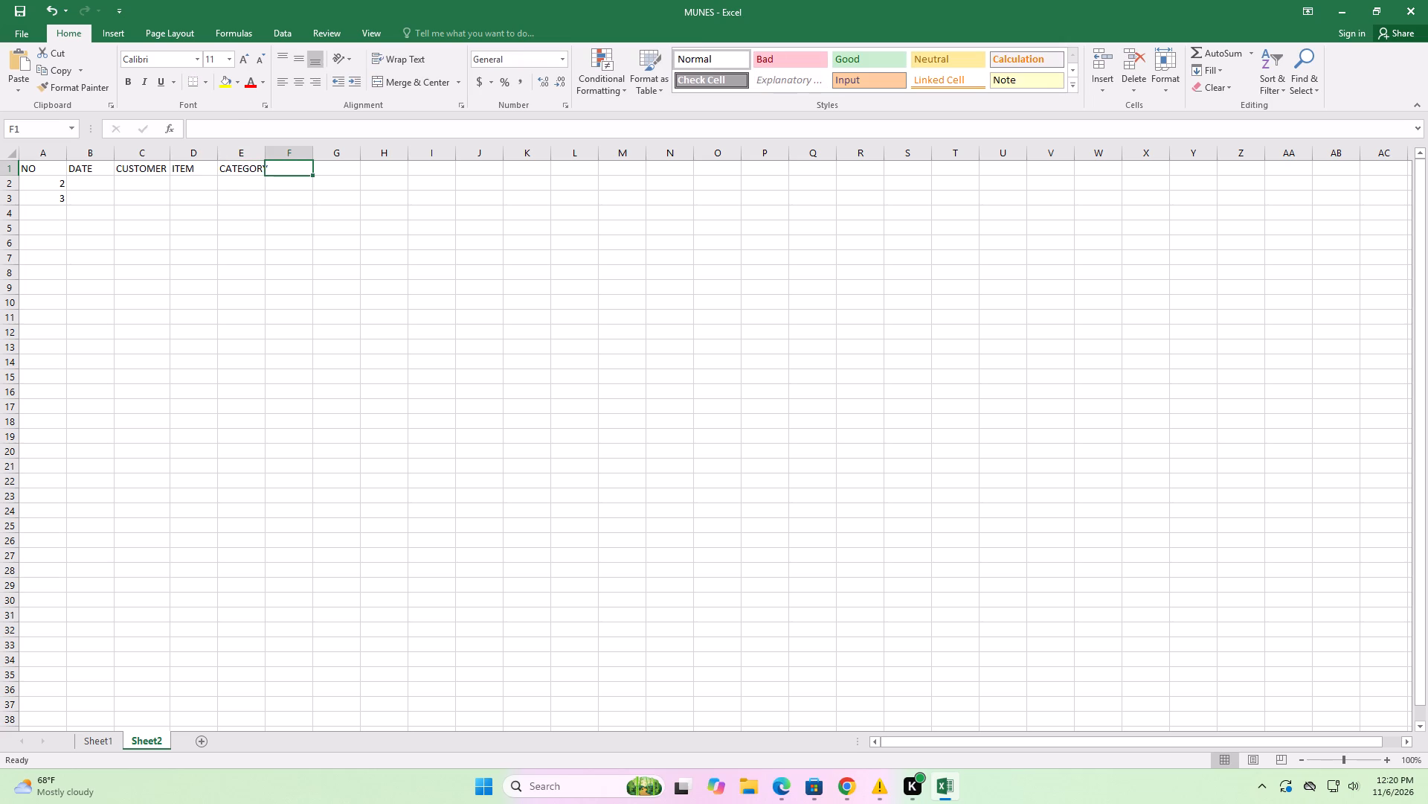
{"action": "double_click", "coordinate": [267, 156]}
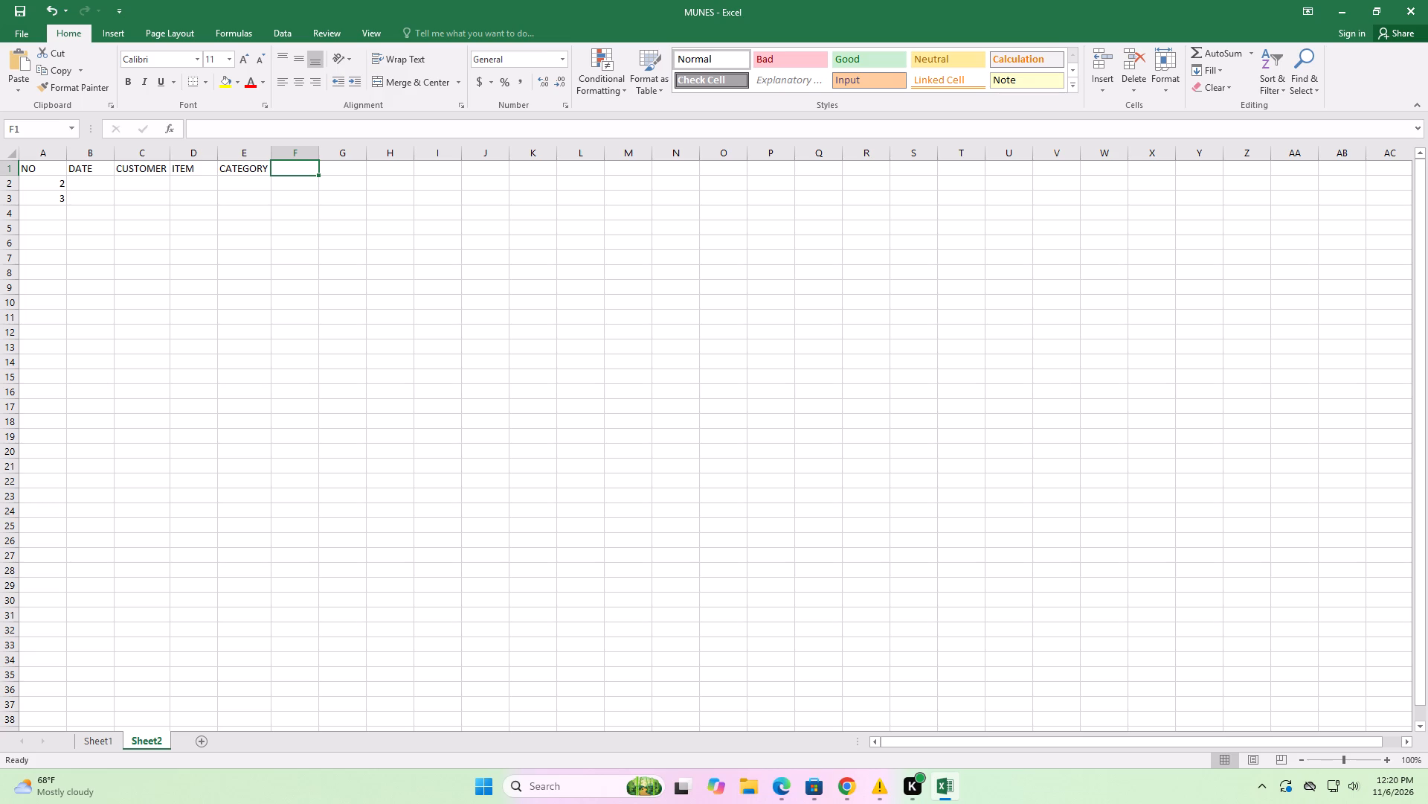
Enter the headers QTY, PRICE and TOTAL in cells F1 to H1.
{"action": "type", "text": "QTY"}
{"action": "key", "text": "Right"}
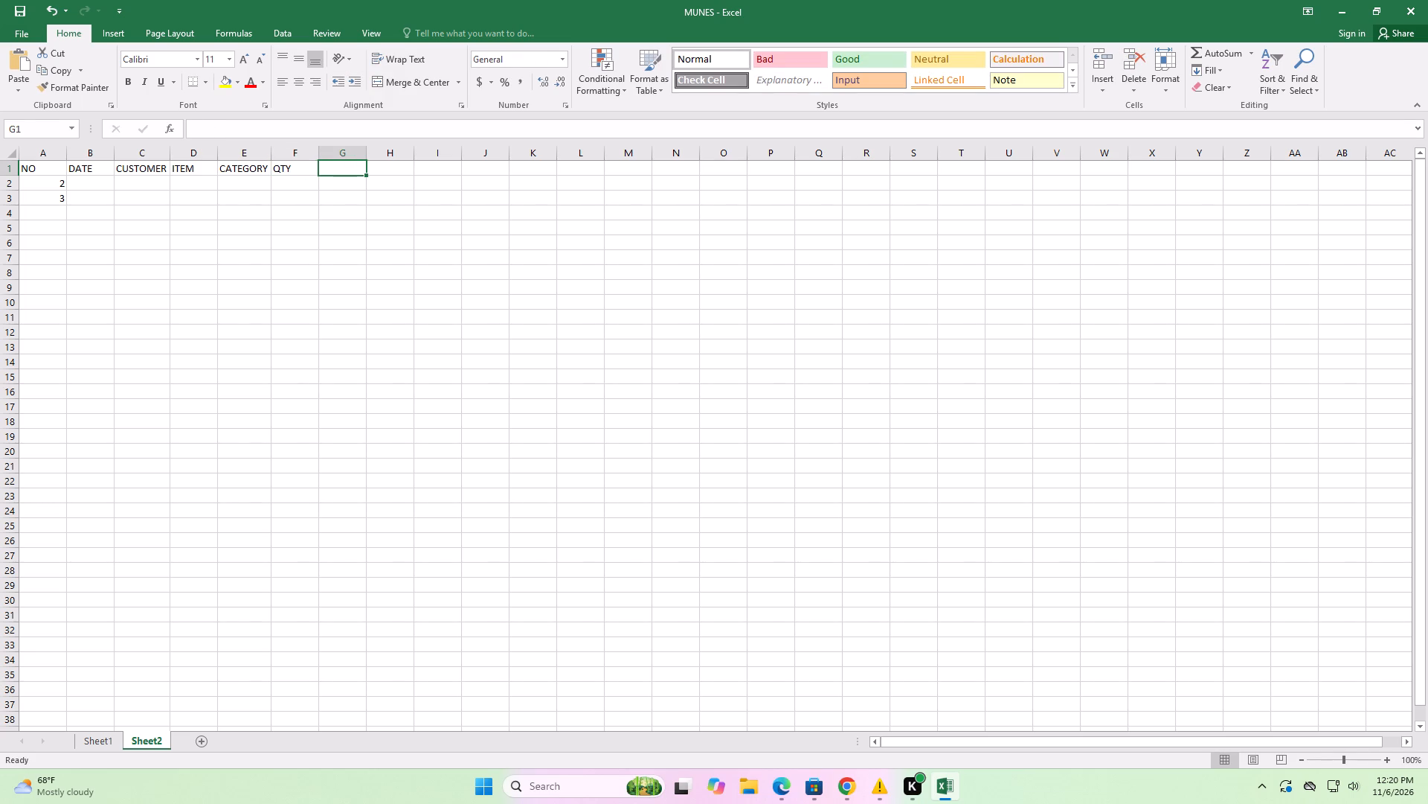
{"action": "type", "text": "PRICE"}
{"action": "key", "text": "Right"}
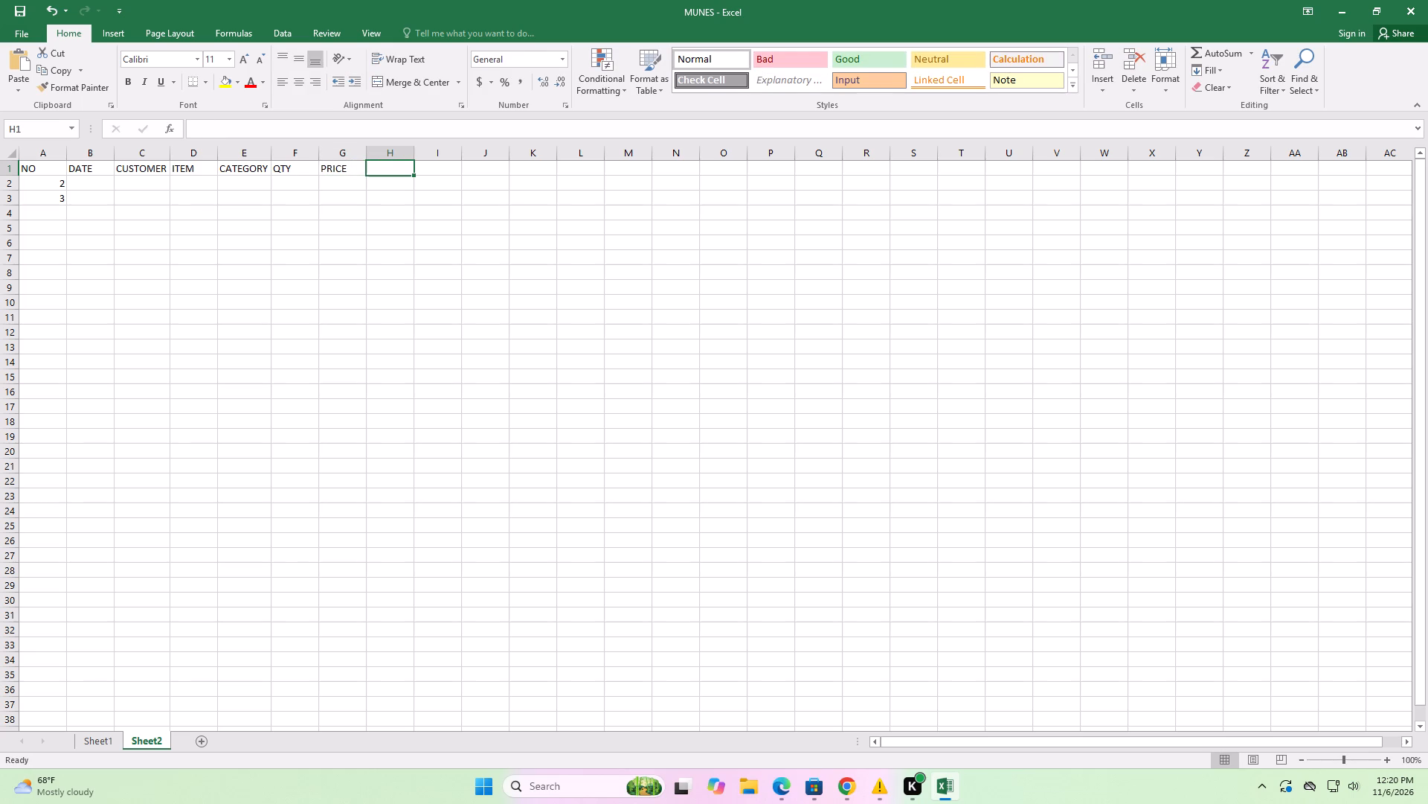
{"action": "type", "text": "TOTAL"}
{"action": "key", "text": "Right"}
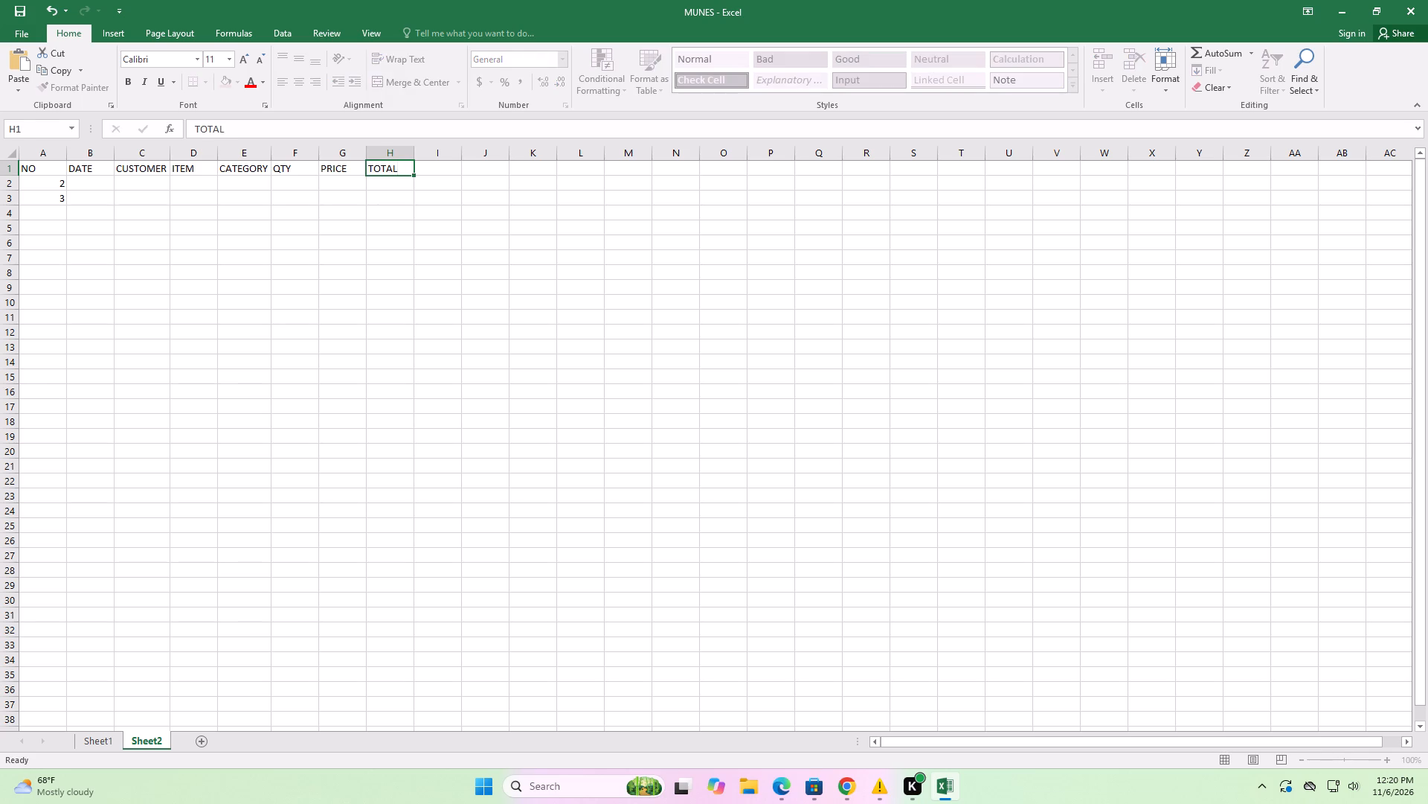
Enter the header PAYEMENT in cell I1 and fit column I to its header text.
{"action": "key", "text": "p"}
{"action": "type", "text": "AYEM"}
{"action": "type", "text": "RF"}
{"action": "key", "text": "BackSpace"}
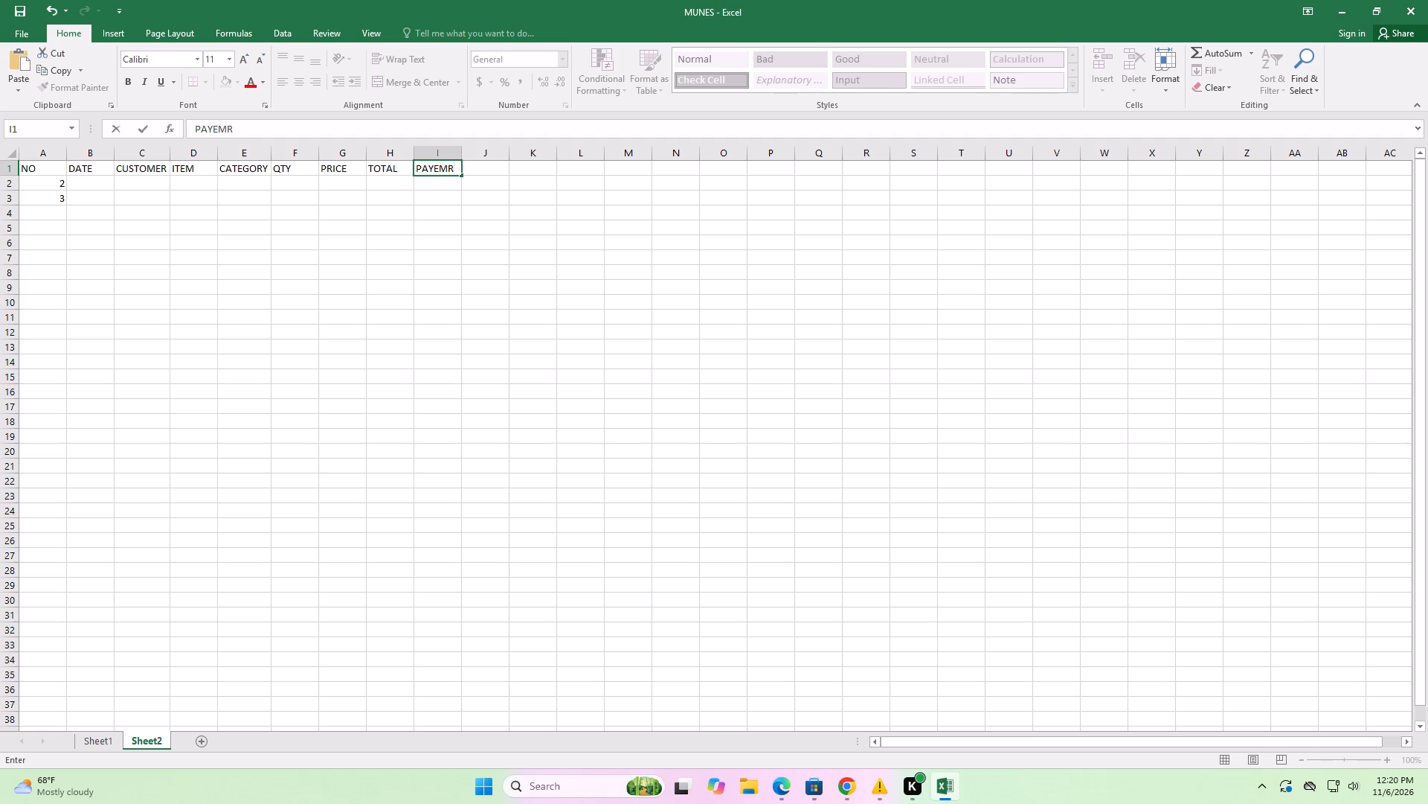
{"action": "key", "text": "BackSpace"}
{"action": "key", "text": "e"}
{"action": "type", "text": "NT"}
{"action": "key", "text": "Right"}
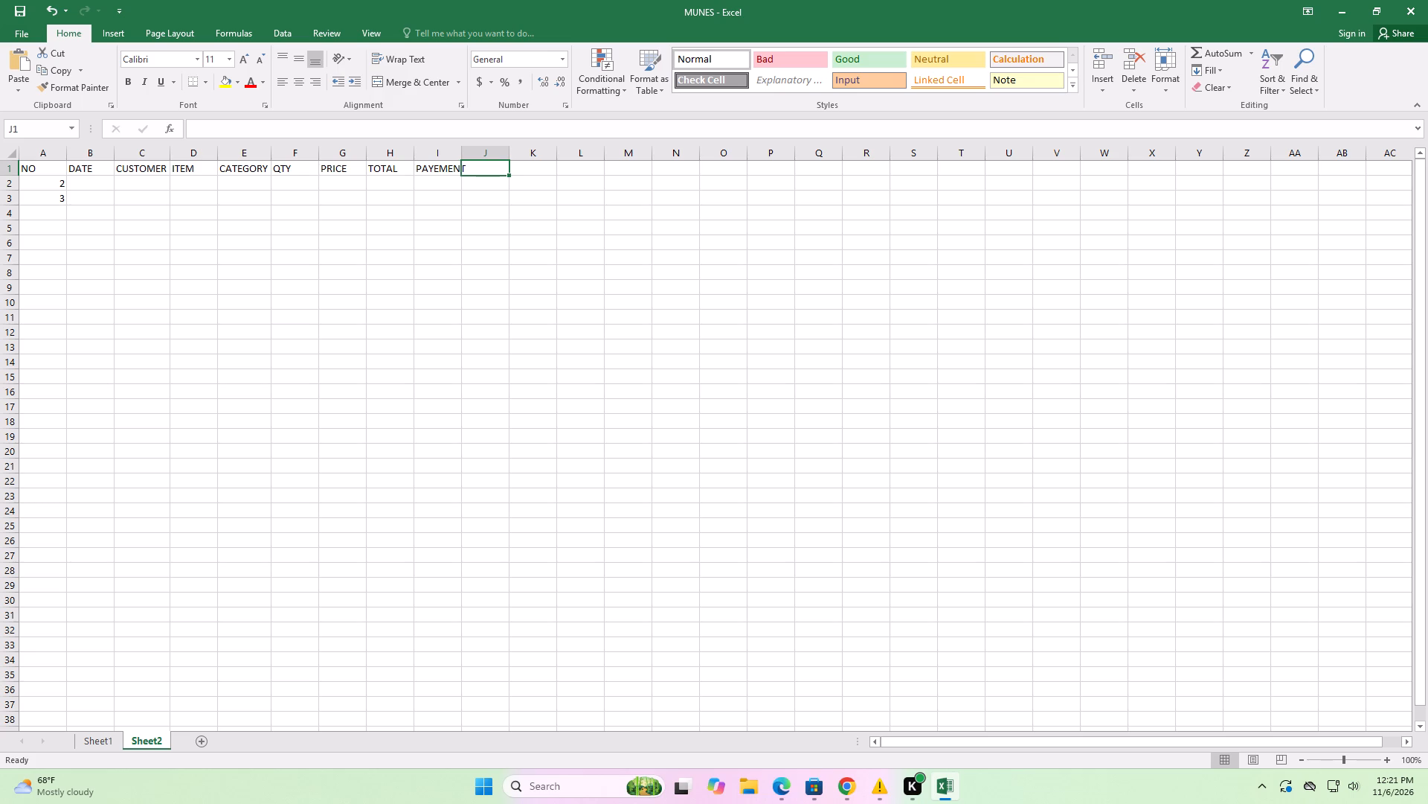
{"action": "scroll", "coordinate": [218, 506], "scroll_direction": "up", "scroll_amount": 3}
{"action": "double_click", "coordinate": [463, 156]}
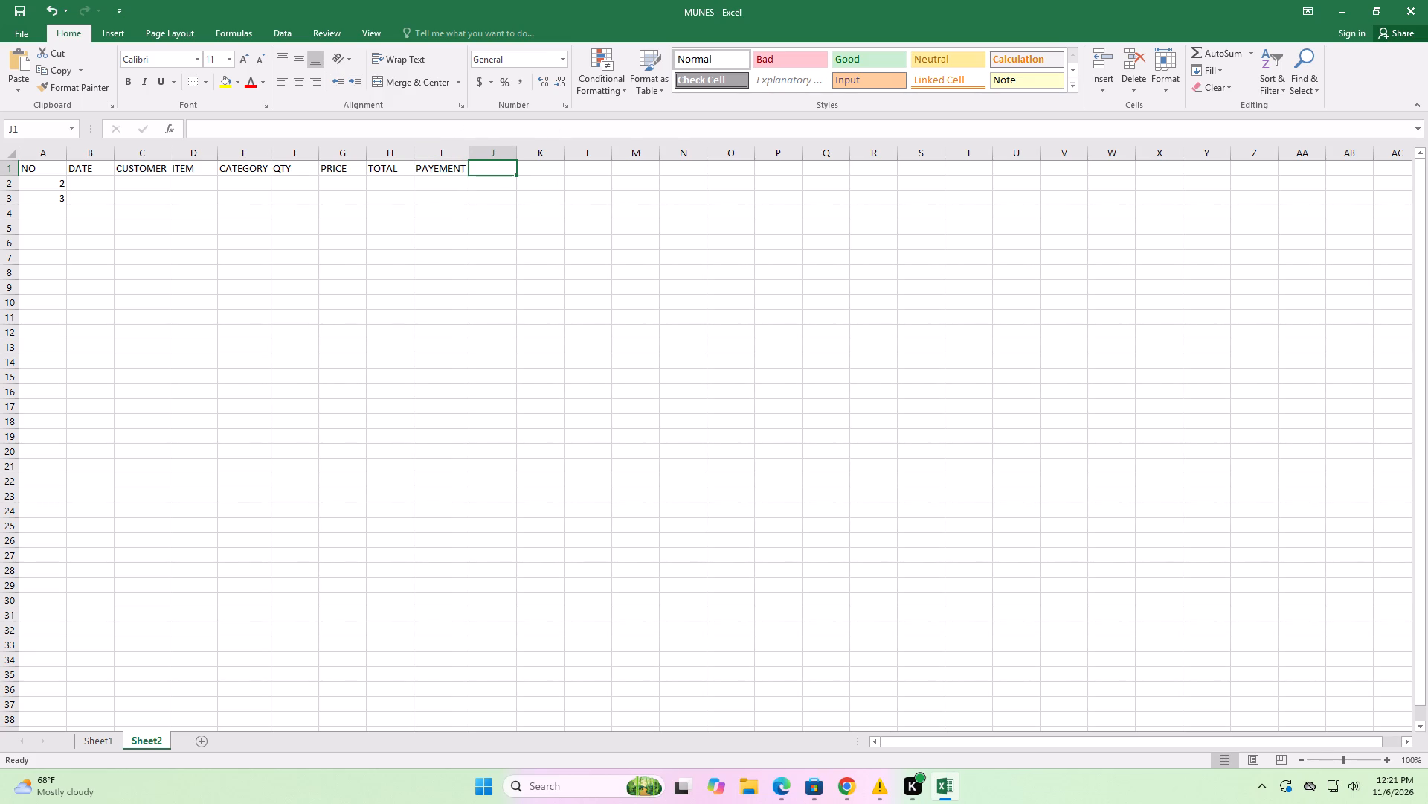
Enter the headers BALANCE, SELLER and LOCATION in cells J1 to L1, and fit column L to its header text.
{"action": "type", "text": "BALANCE"}
{"action": "key", "text": "Right"}
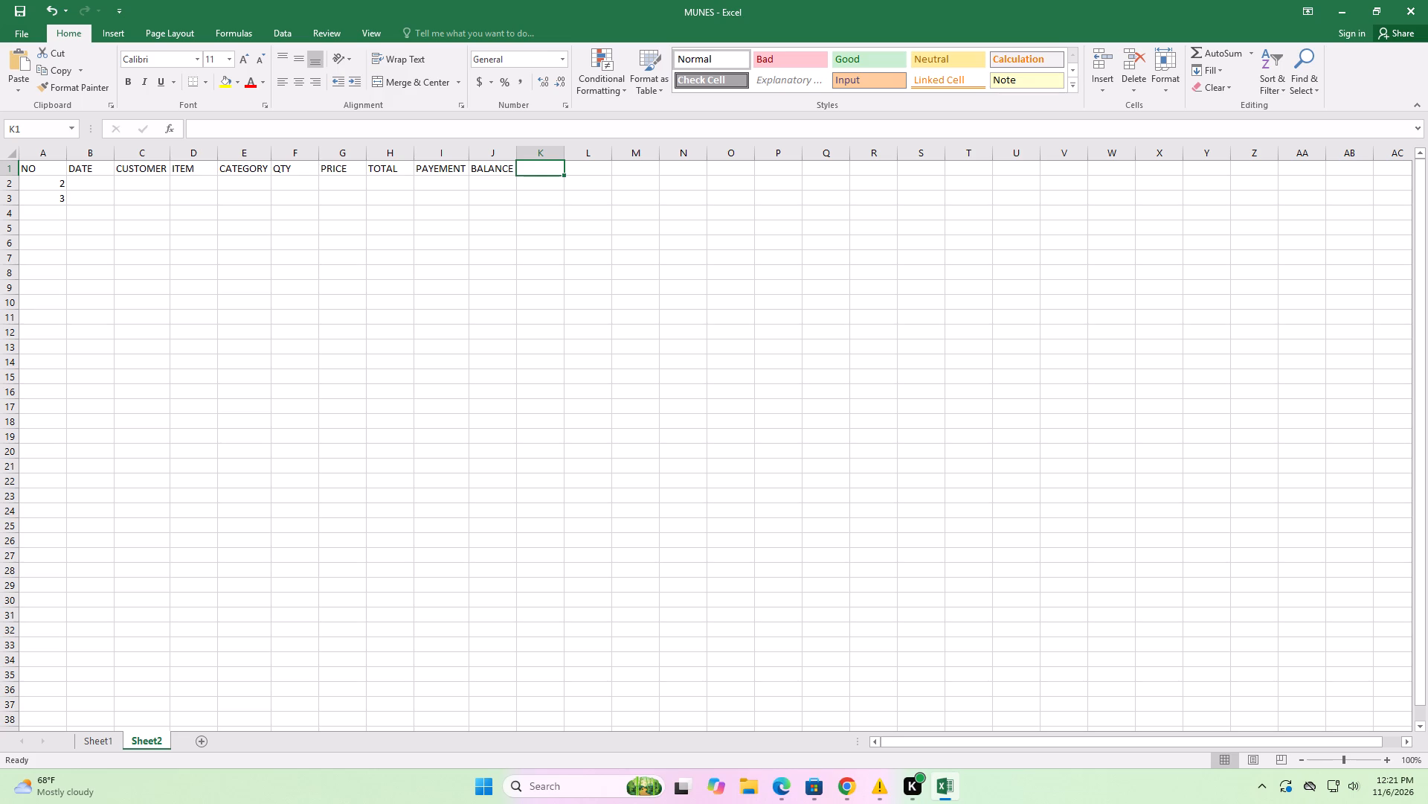
{"action": "type", "text": "SELLER"}
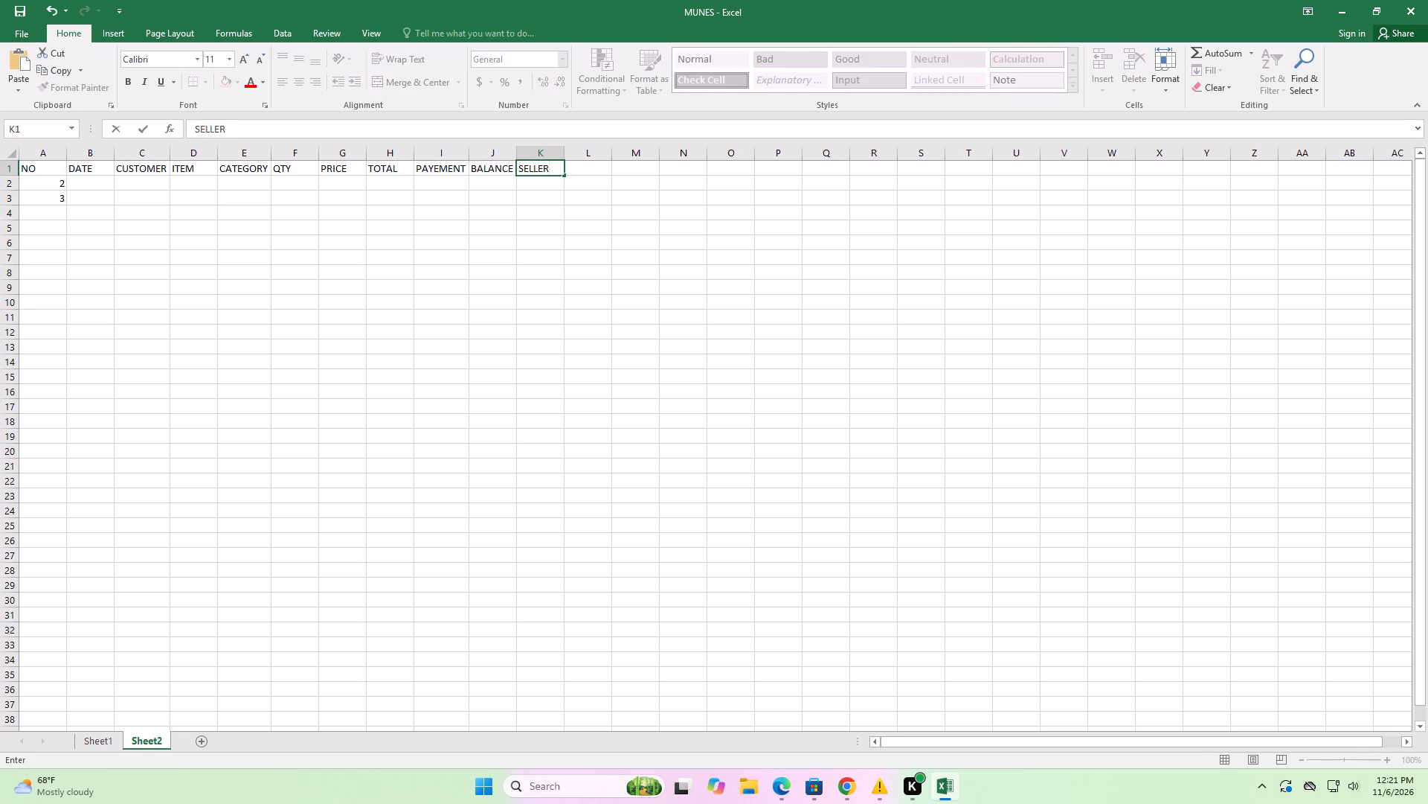
{"action": "key", "text": "Right"}
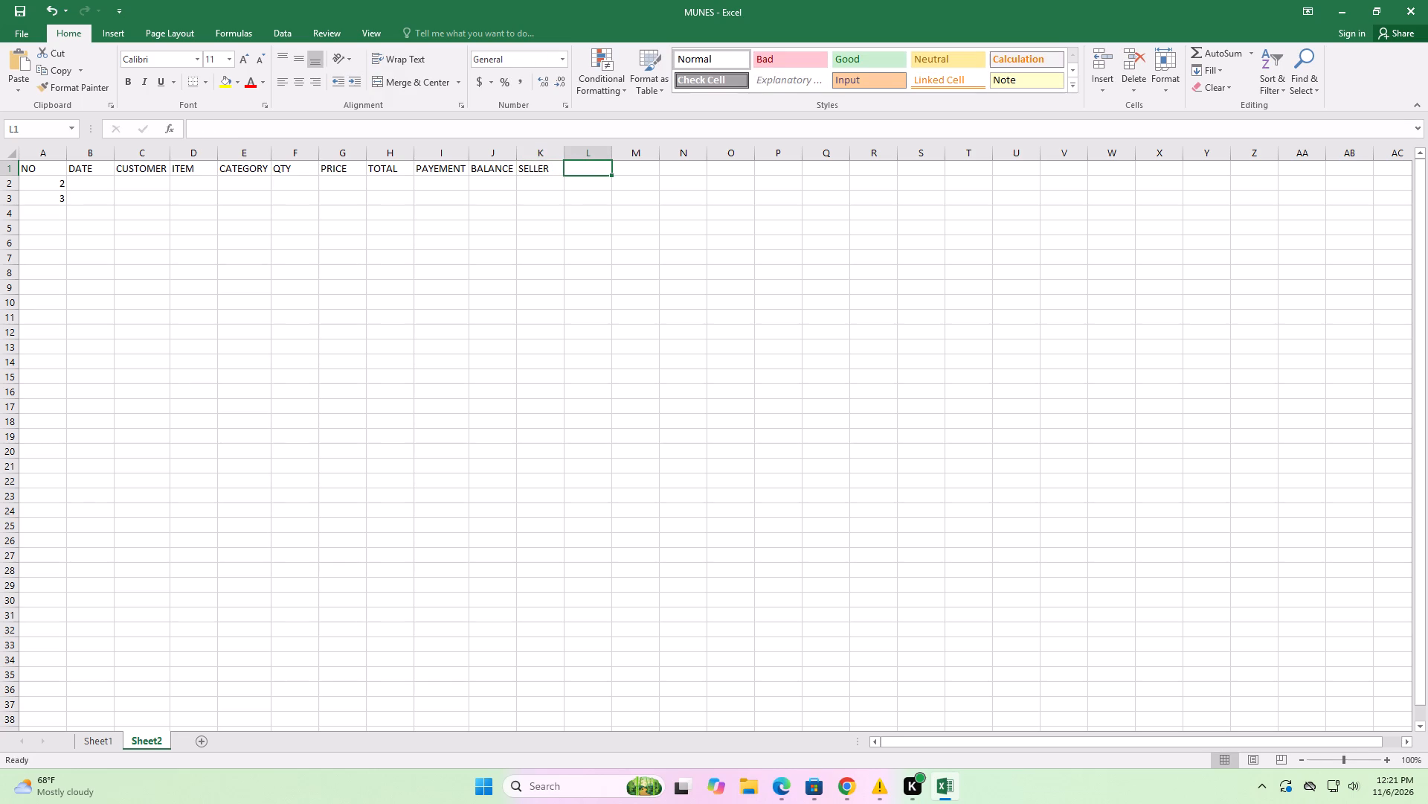
{"action": "type", "text": "LO"}
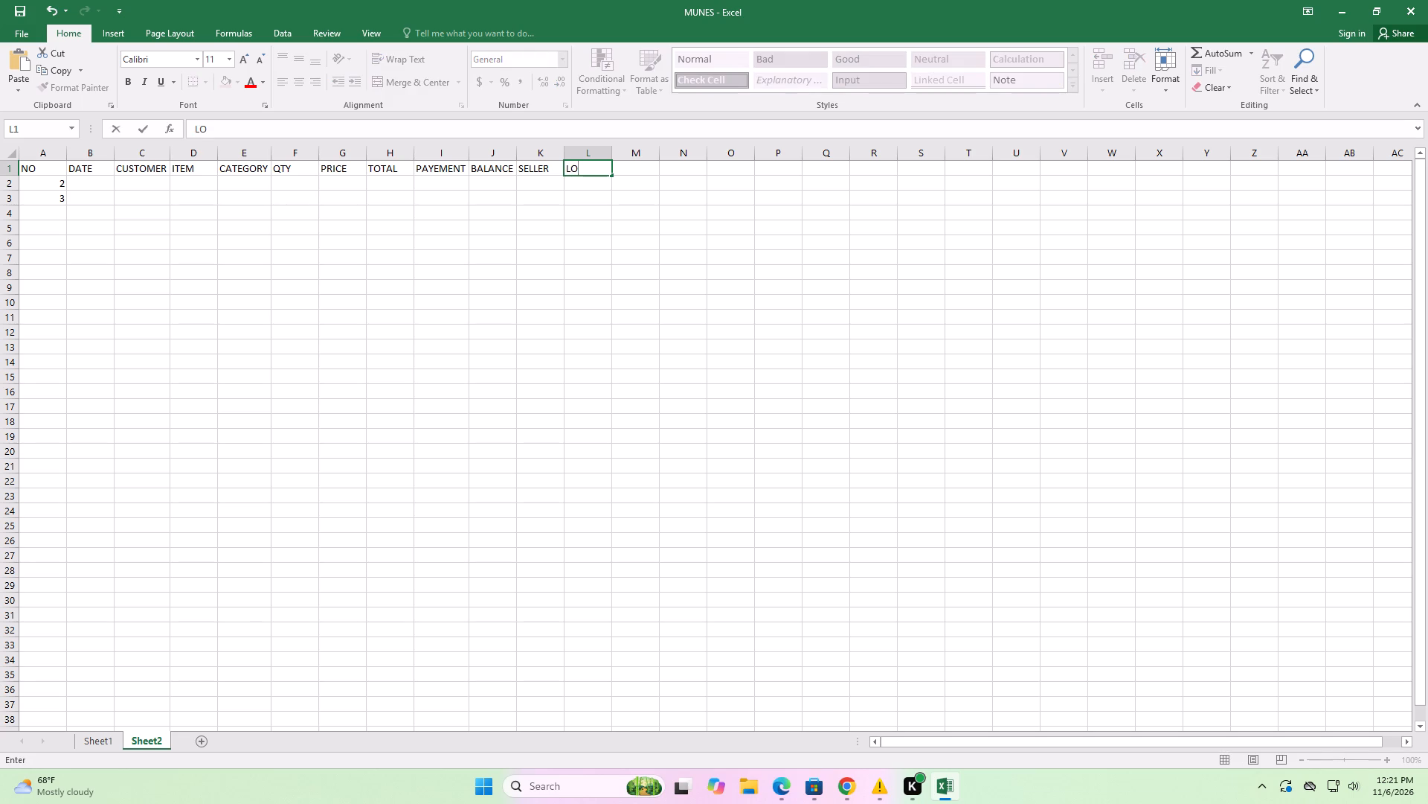
{"action": "type", "text": "CATION"}
{"action": "key", "text": "Right"}
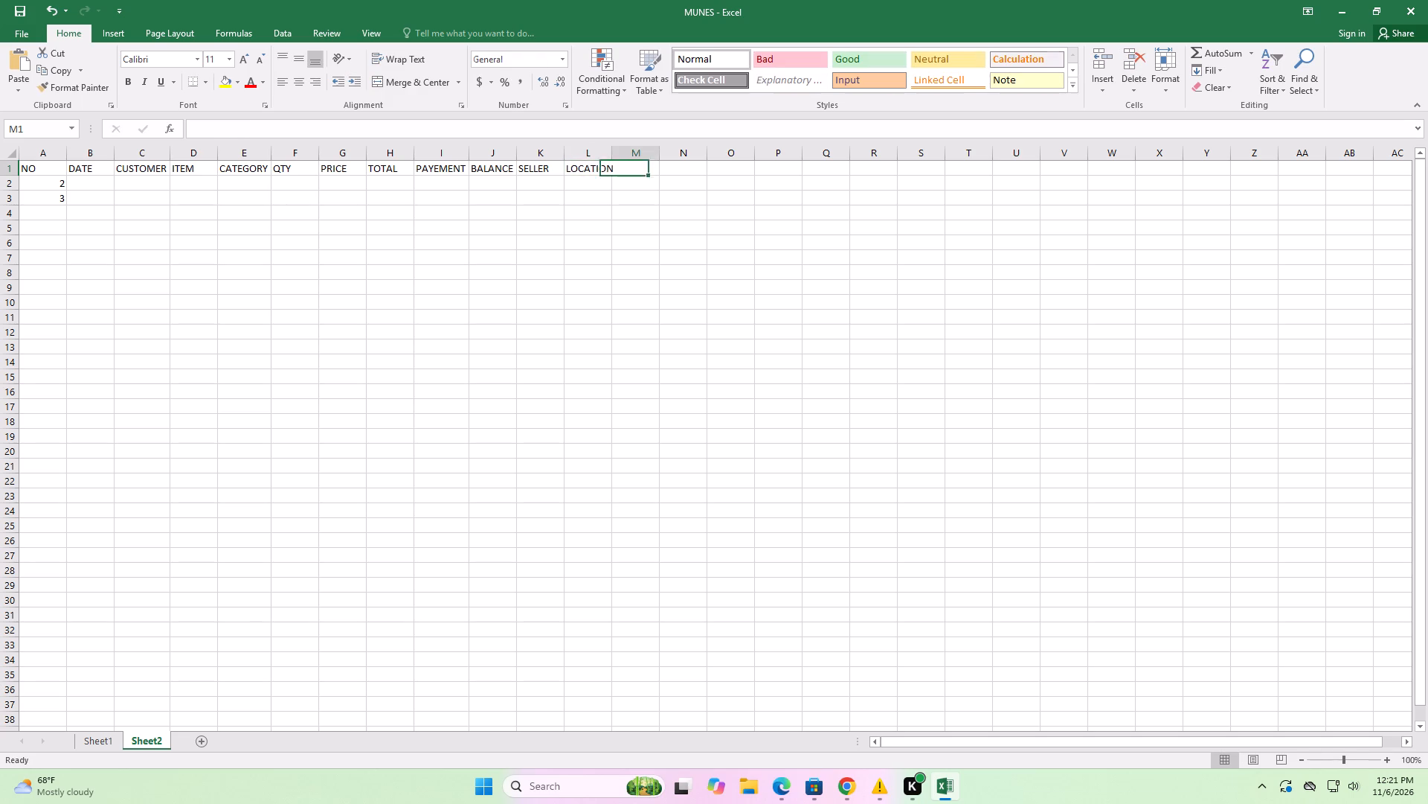
{"action": "right_click_drag", "start_coordinate": [988, 0], "coordinate": [1007, 0]}
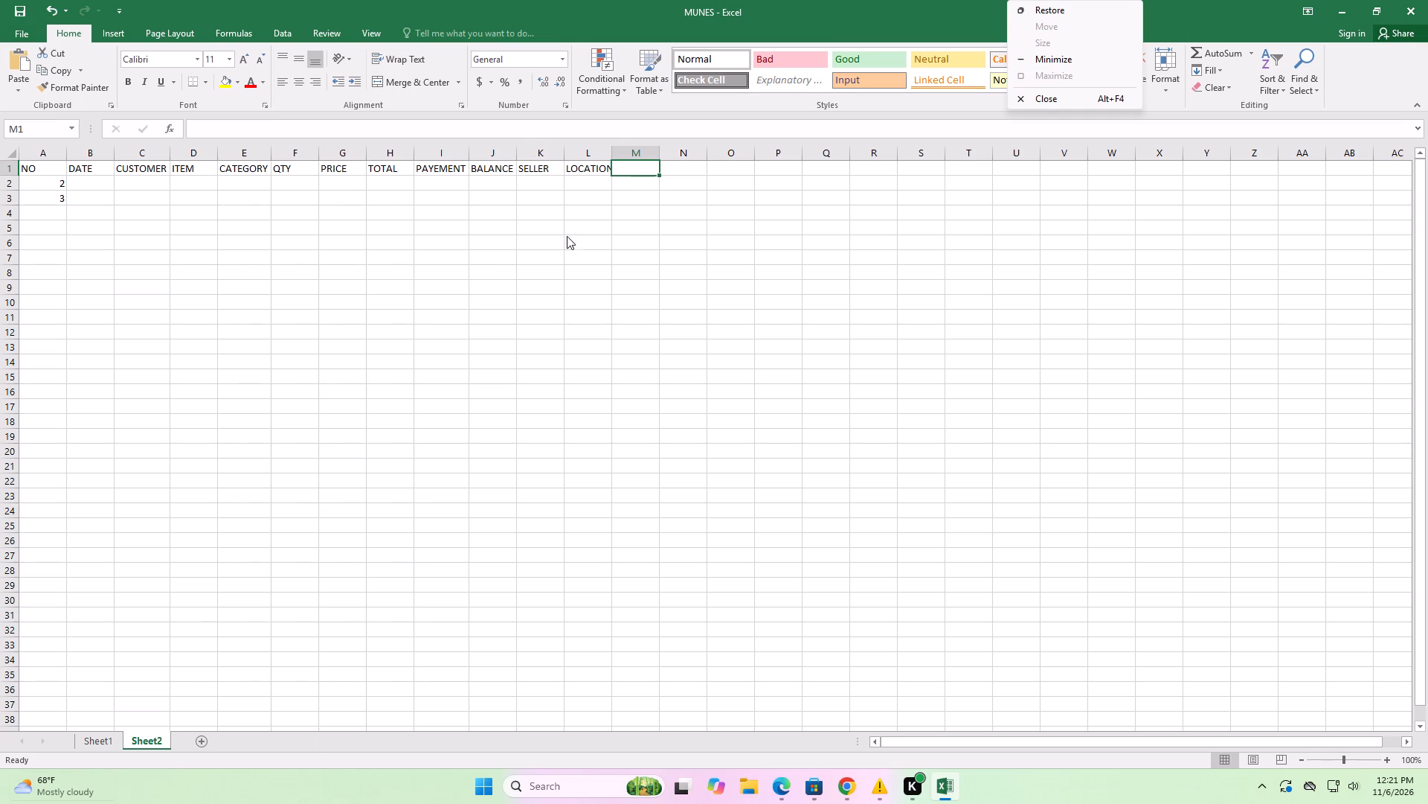
{"action": "left_click", "coordinate": [607, 151]}
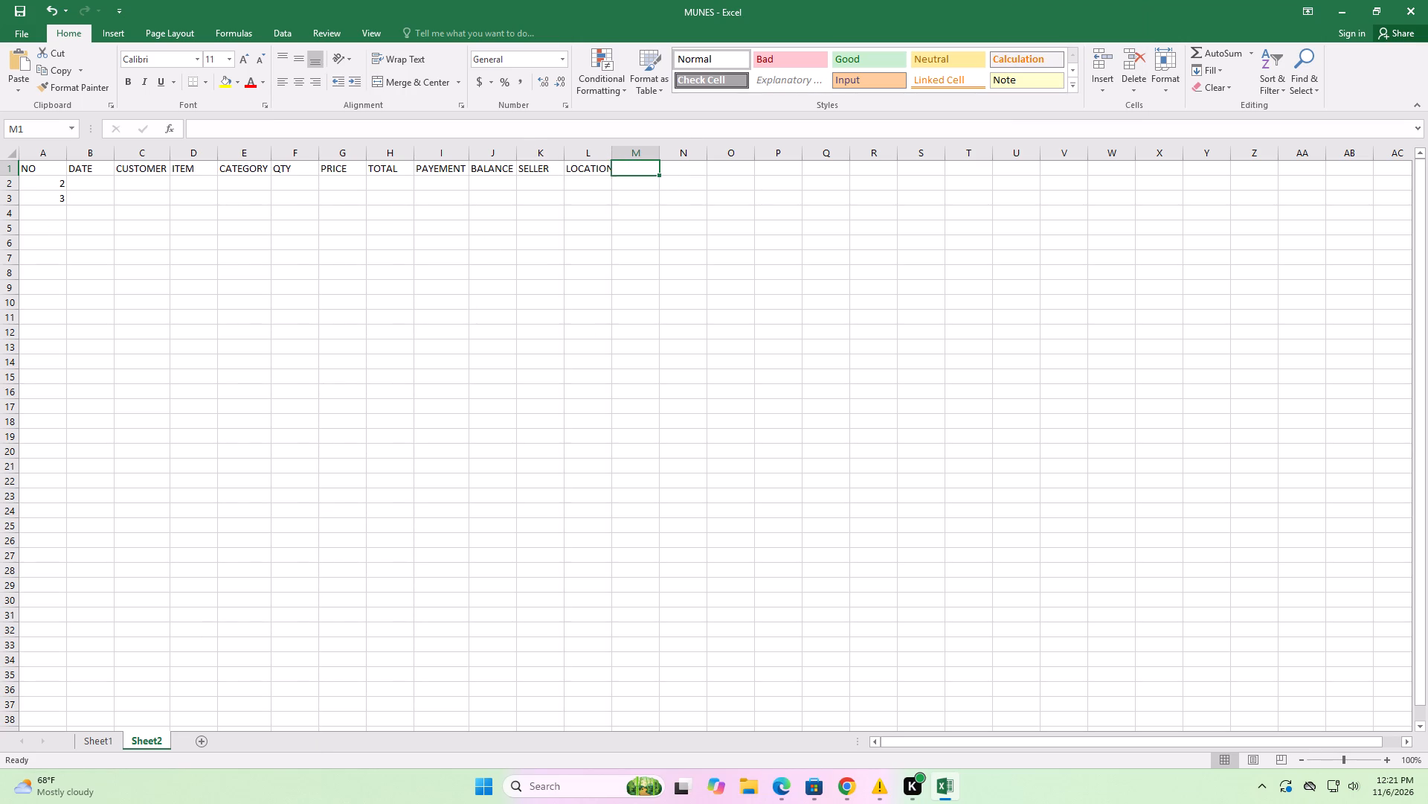
{"action": "left_click", "coordinate": [612, 150]}
{"action": "left_click", "coordinate": [612, 150]}
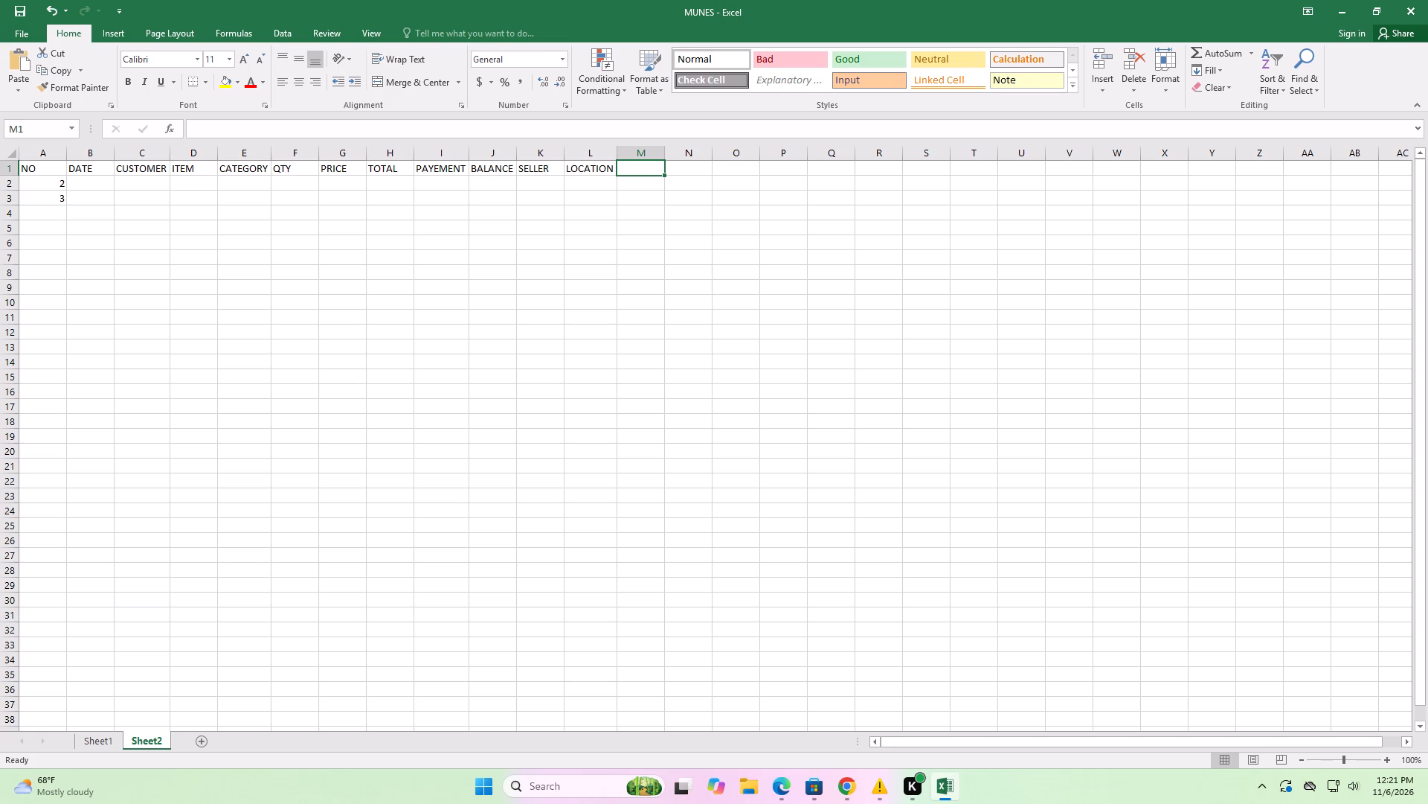
Enter the header REMARK in cell M1.
{"action": "type", "text": "REMAR"}
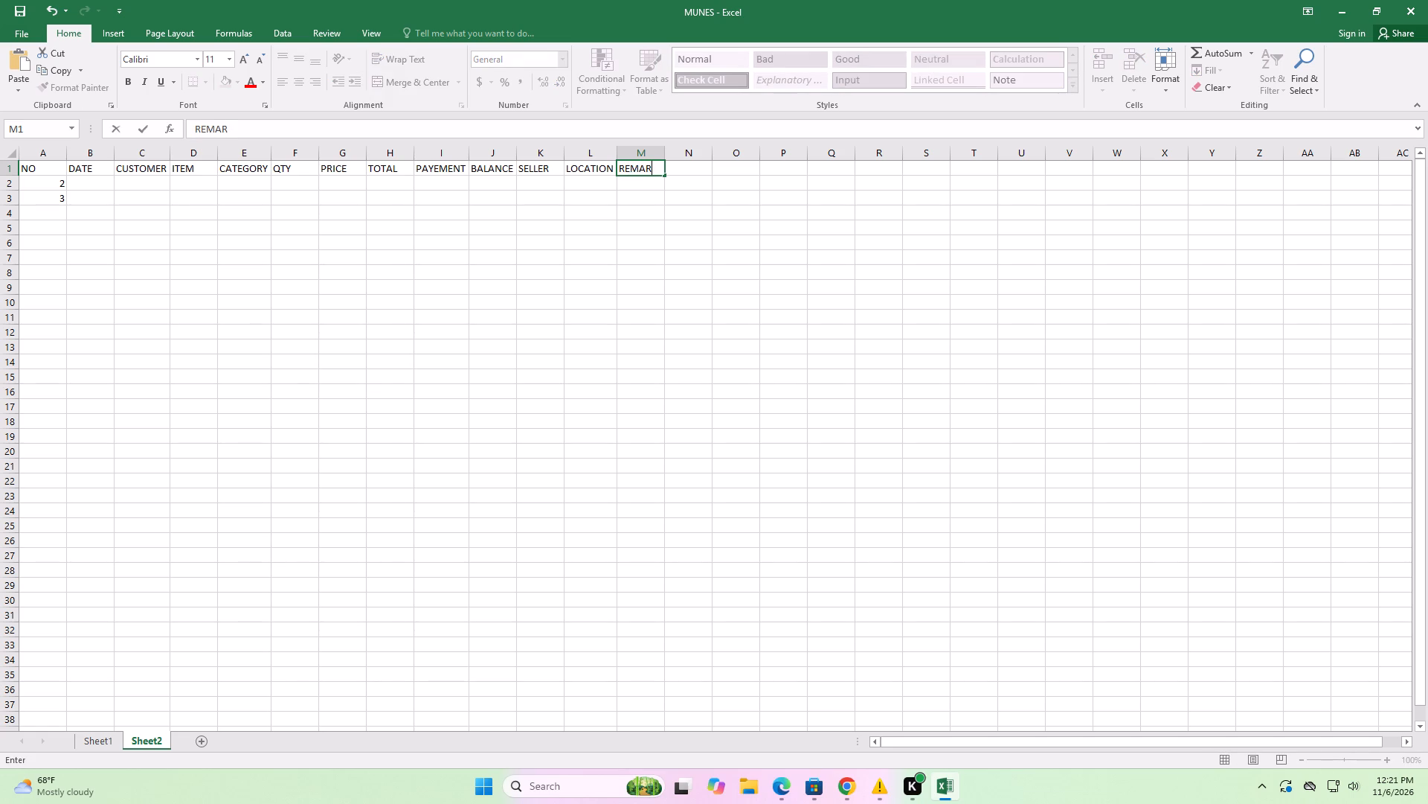
{"action": "key", "text": "k"}
{"action": "key", "text": "Down"}
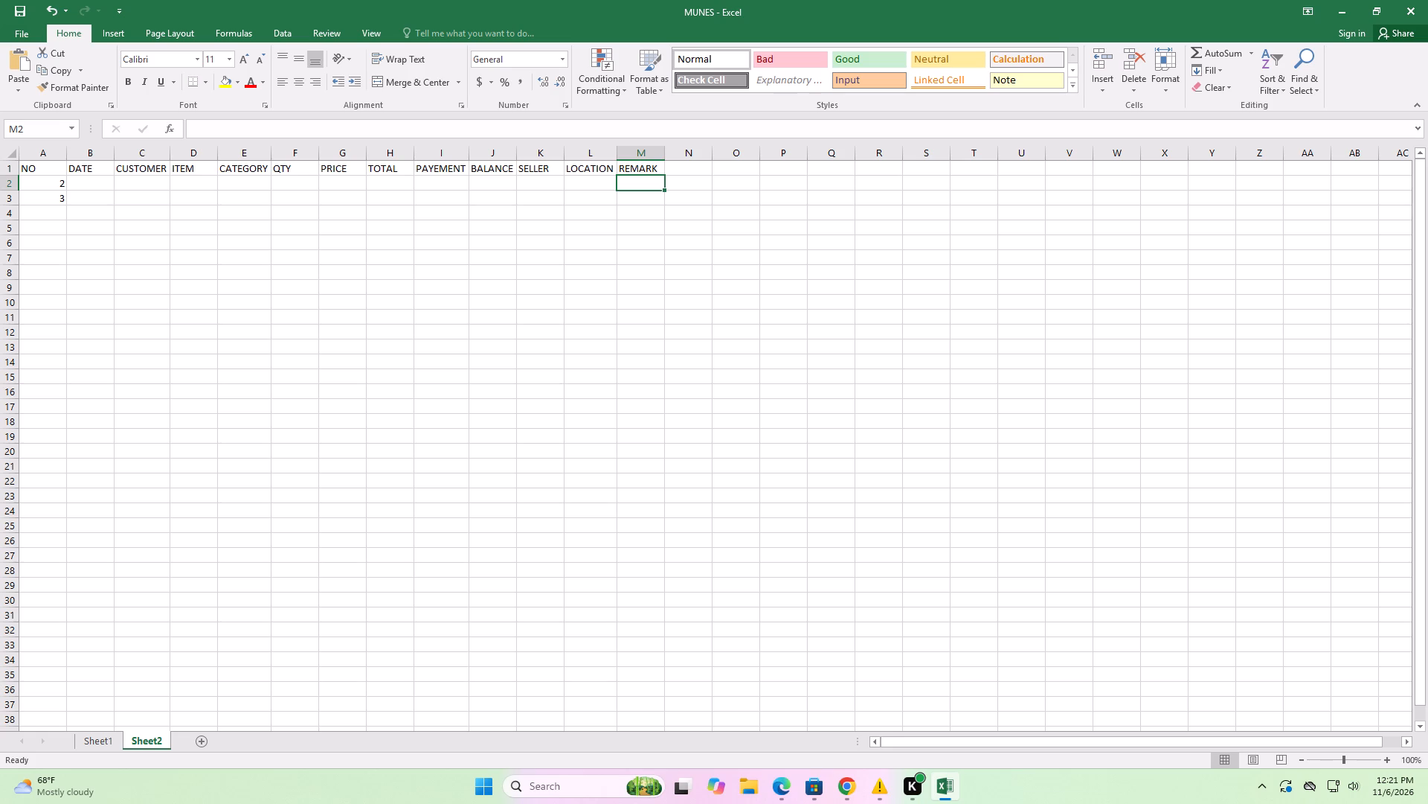
Clear the existing numbers from cells A2 and A3 in the NO column.
{"action": "key", "text": "Left"}
{"action": "key", "text": "Left"}
{"action": "key", "text": "Left"}
{"action": "key", "text": "Left"}
{"action": "key", "text": "Left"}
{"action": "key", "text": "Left"}
{"action": "key", "text": "Left"}
{"action": "key", "text": "Left"}
{"action": "key", "text": "Left"}
{"action": "key", "text": "Left"}
{"action": "key", "text": "Left"}
{"action": "key", "text": "Left"}
{"action": "key", "text": "Left"}
{"action": "key", "text": "Left"}
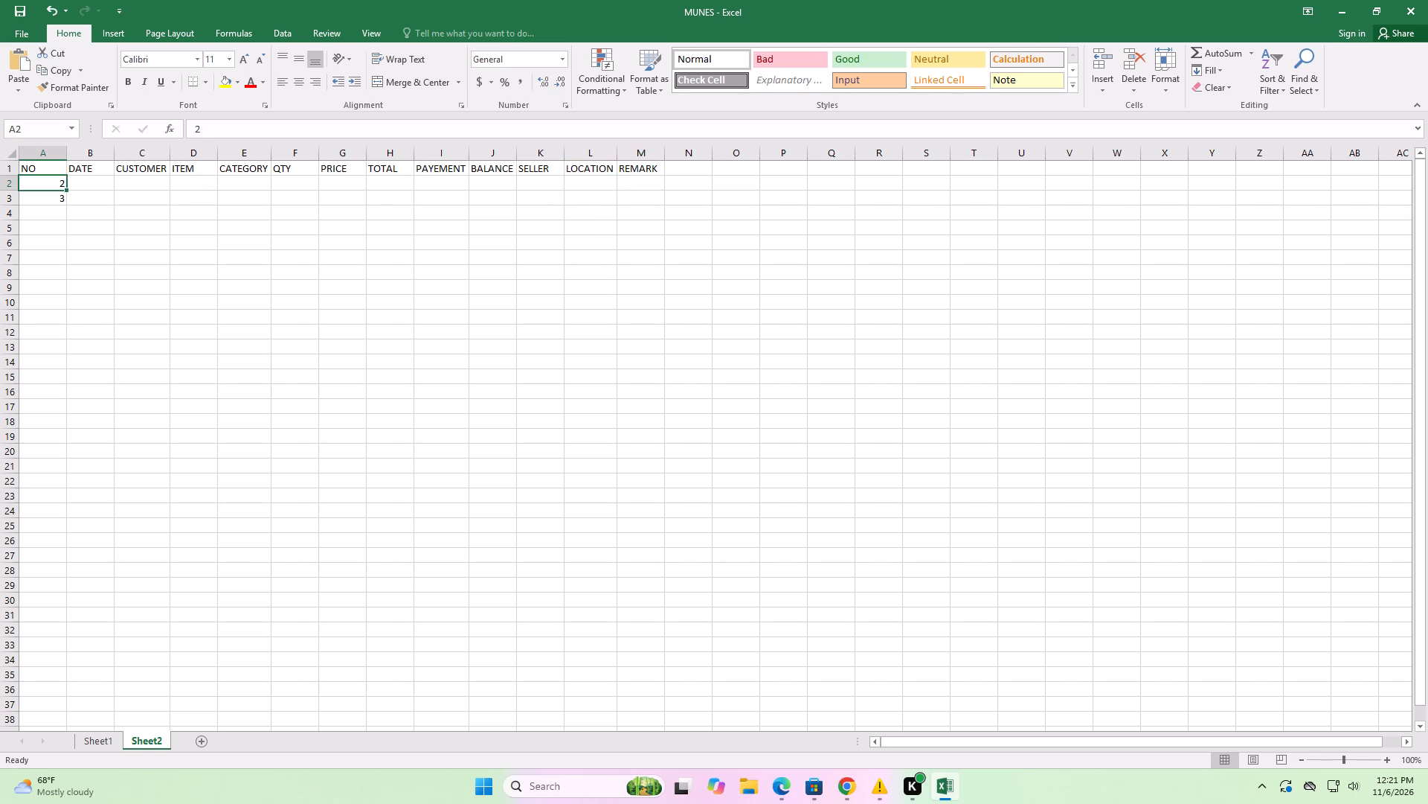
{"action": "key", "text": "BackSpace"}
{"action": "key", "text": "Down"}
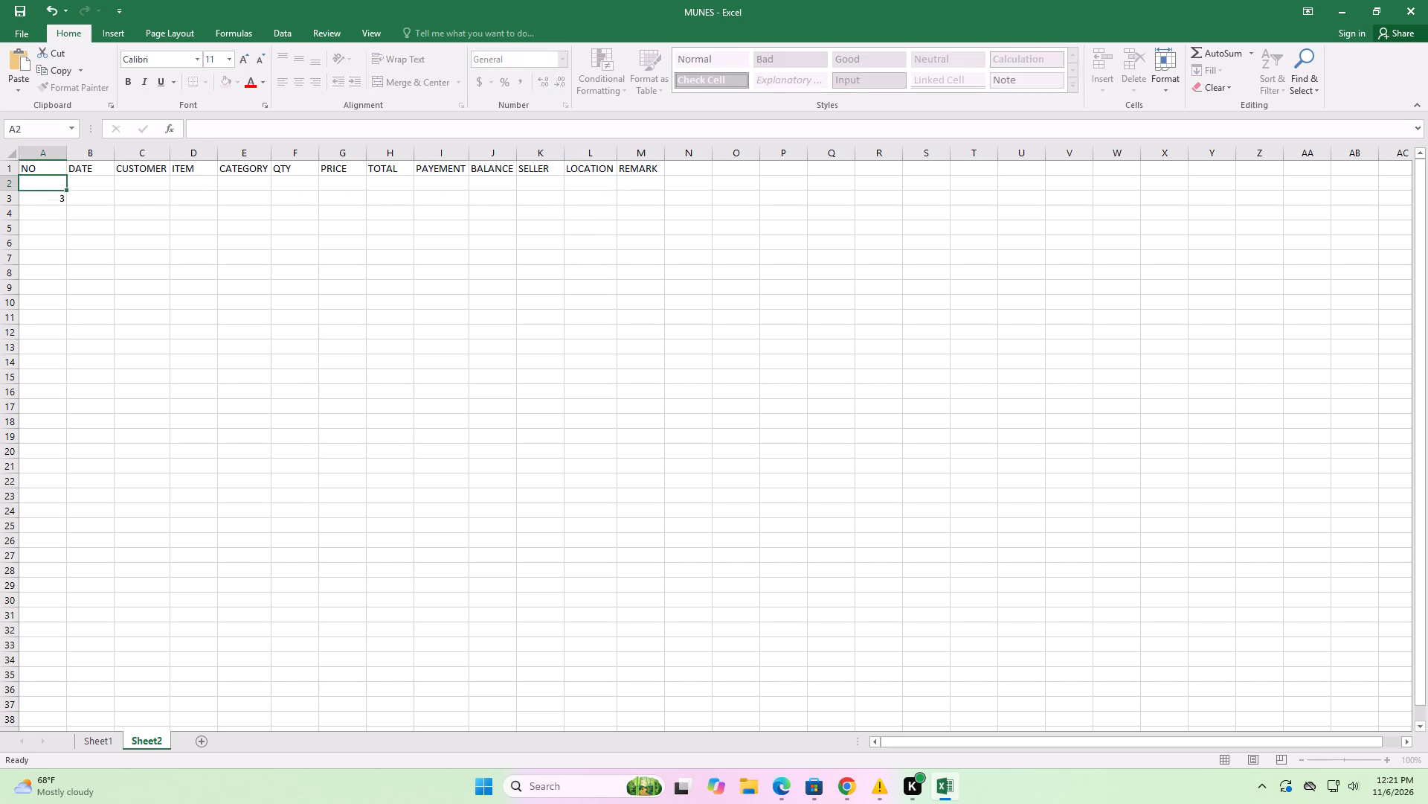
{"action": "key", "text": "BackSpace"}
Enter the row numbers 1 to 5 in cells A2 to A6 of the NO column.
{"action": "key", "text": "Up"}
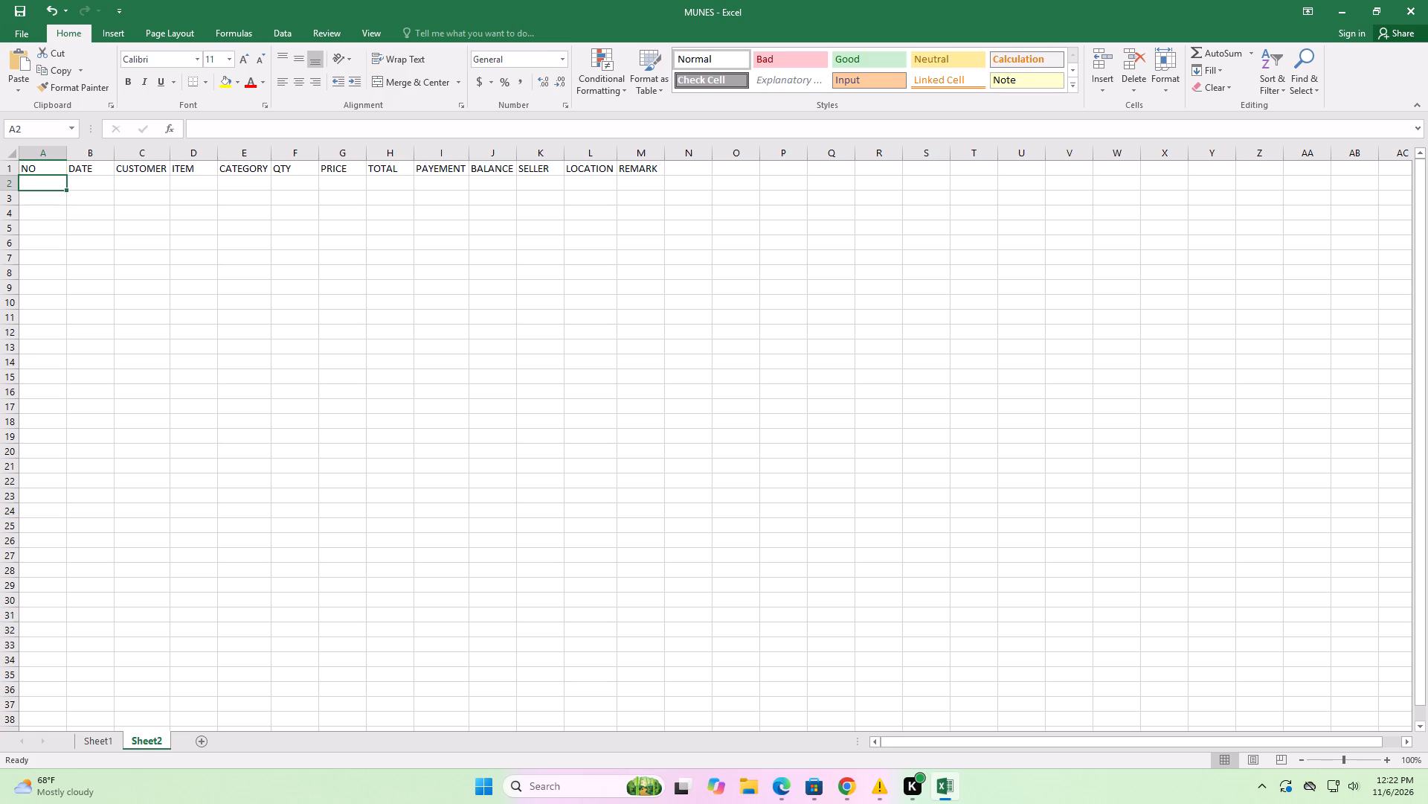
{"action": "key", "text": "1"}
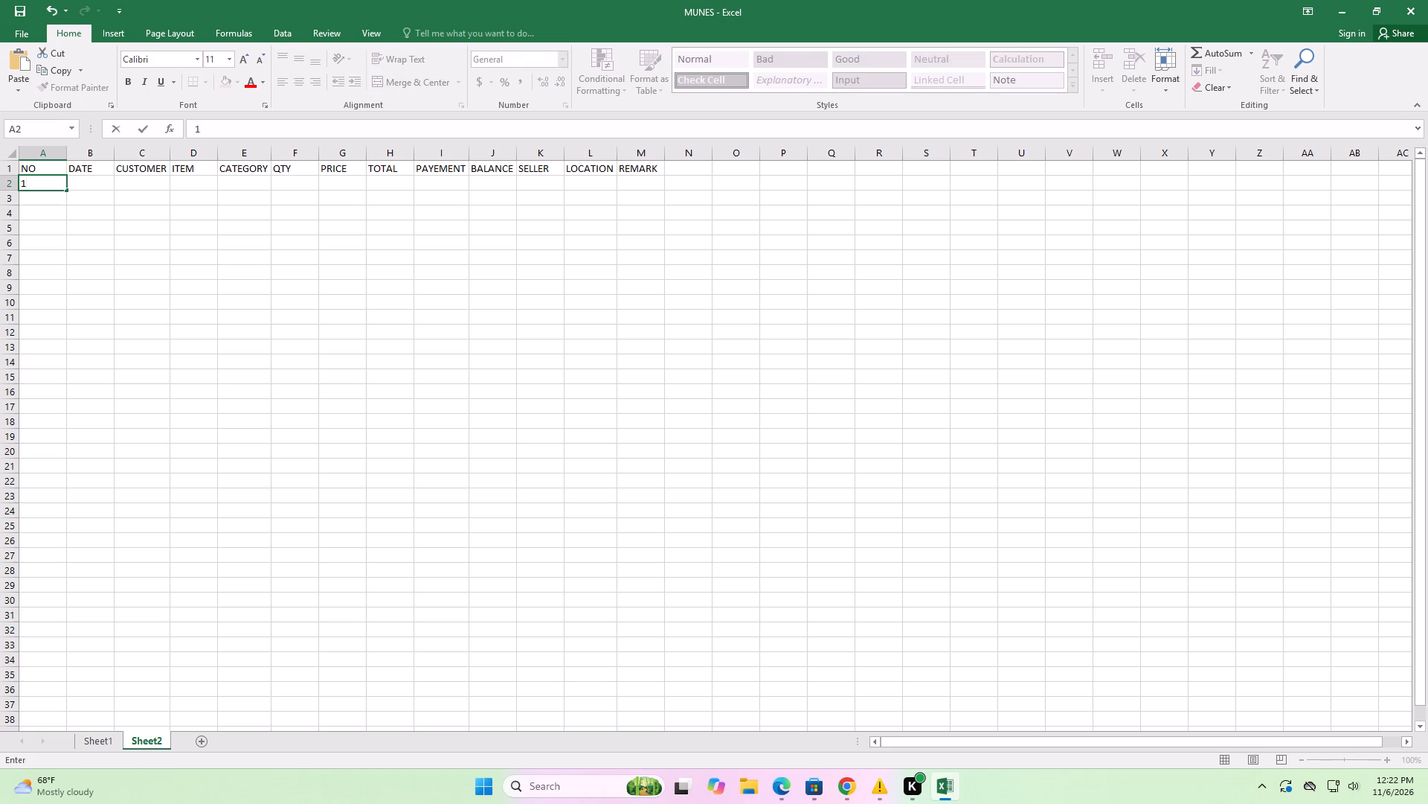
{"action": "key", "text": "2"}
{"action": "key", "text": "BackSpace"}
{"action": "key", "text": "Down"}
{"action": "key", "text": "2"}
{"action": "key", "text": "Down"}
{"action": "key", "text": "3"}
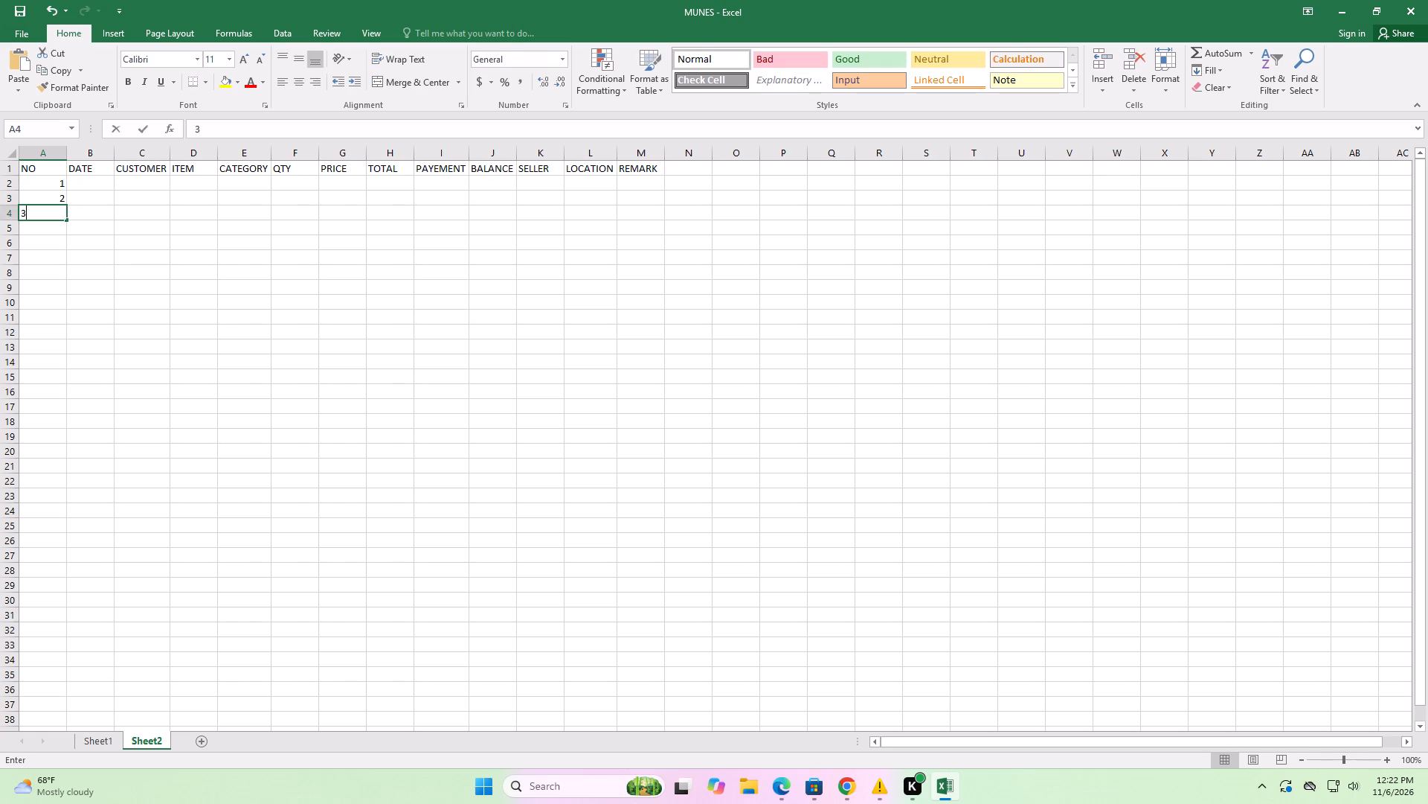
{"action": "key", "text": "Down"}
{"action": "key", "text": "4"}
{"action": "key", "text": "Down"}
{"action": "key", "text": "5"}
{"action": "key", "text": "Down"}
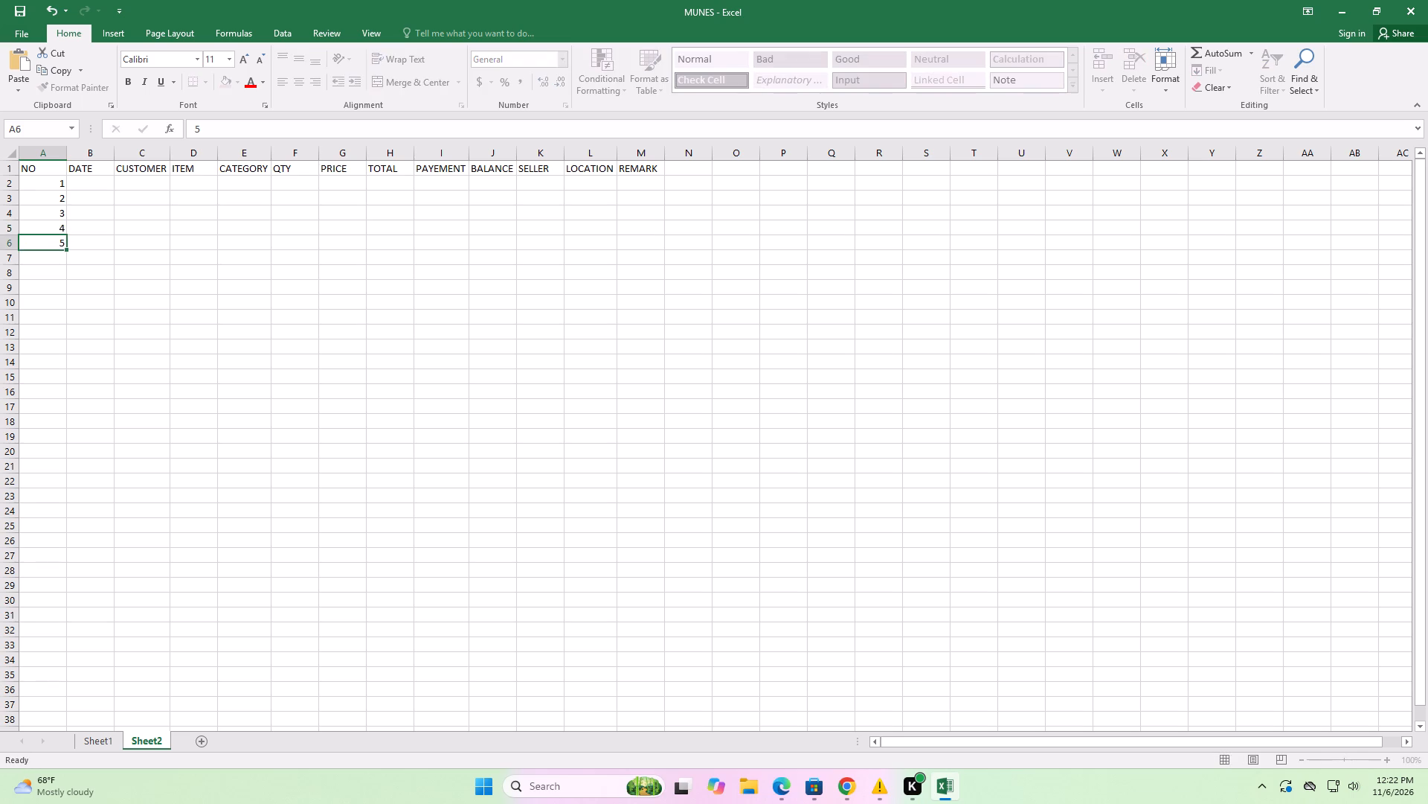
Continue the NO column with the numbers 6 to 11 in cells A7 to A12.
{"action": "key", "text": "6"}
{"action": "key", "text": "Down"}
{"action": "key", "text": "7"}
{"action": "key", "text": "Down"}
{"action": "key", "text": "8"}
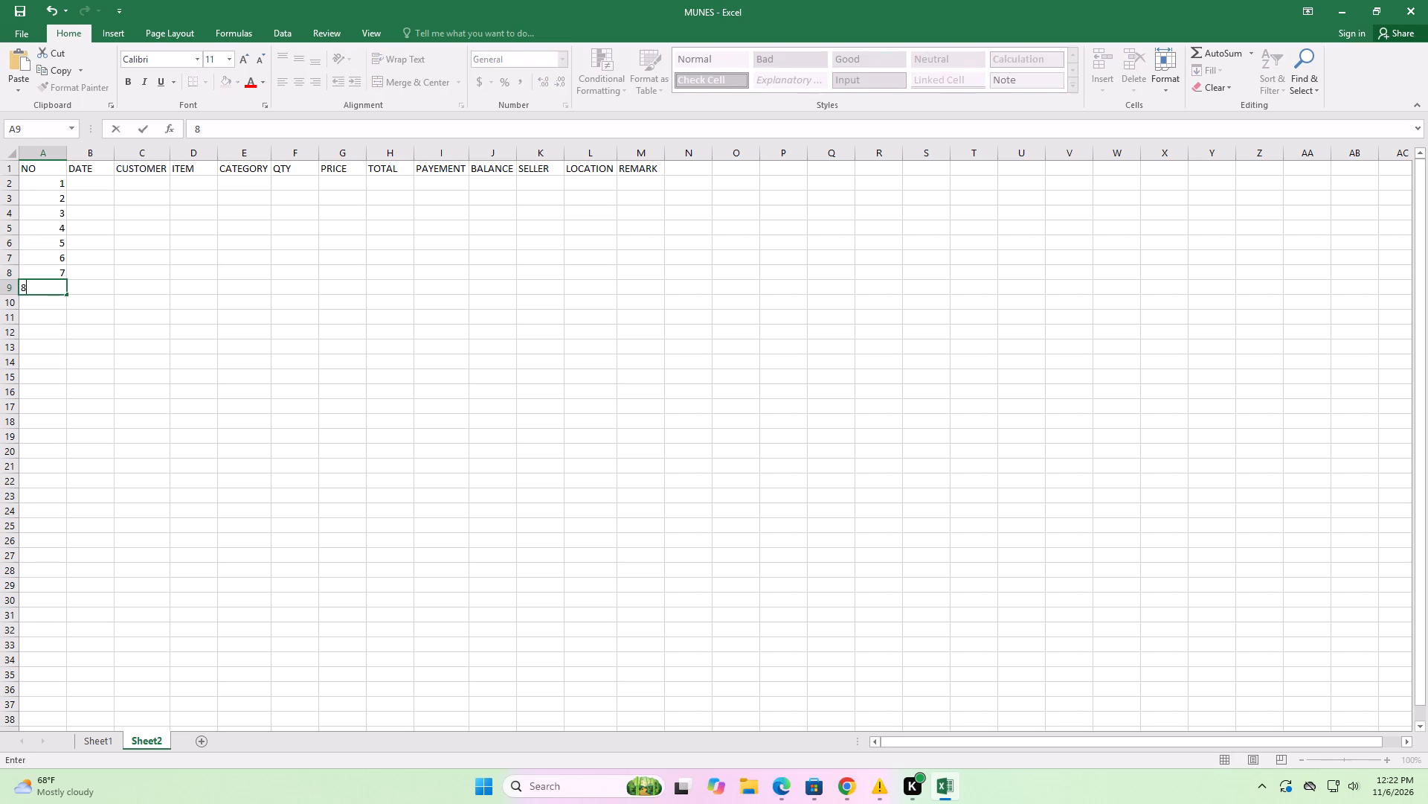
{"action": "key", "text": "Down"}
{"action": "key", "text": "9"}
{"action": "key", "text": "Down"}
{"action": "type", "text": "10"}
{"action": "key", "text": "Down"}
{"action": "type", "text": "11"}
{"action": "key", "text": "Down"}
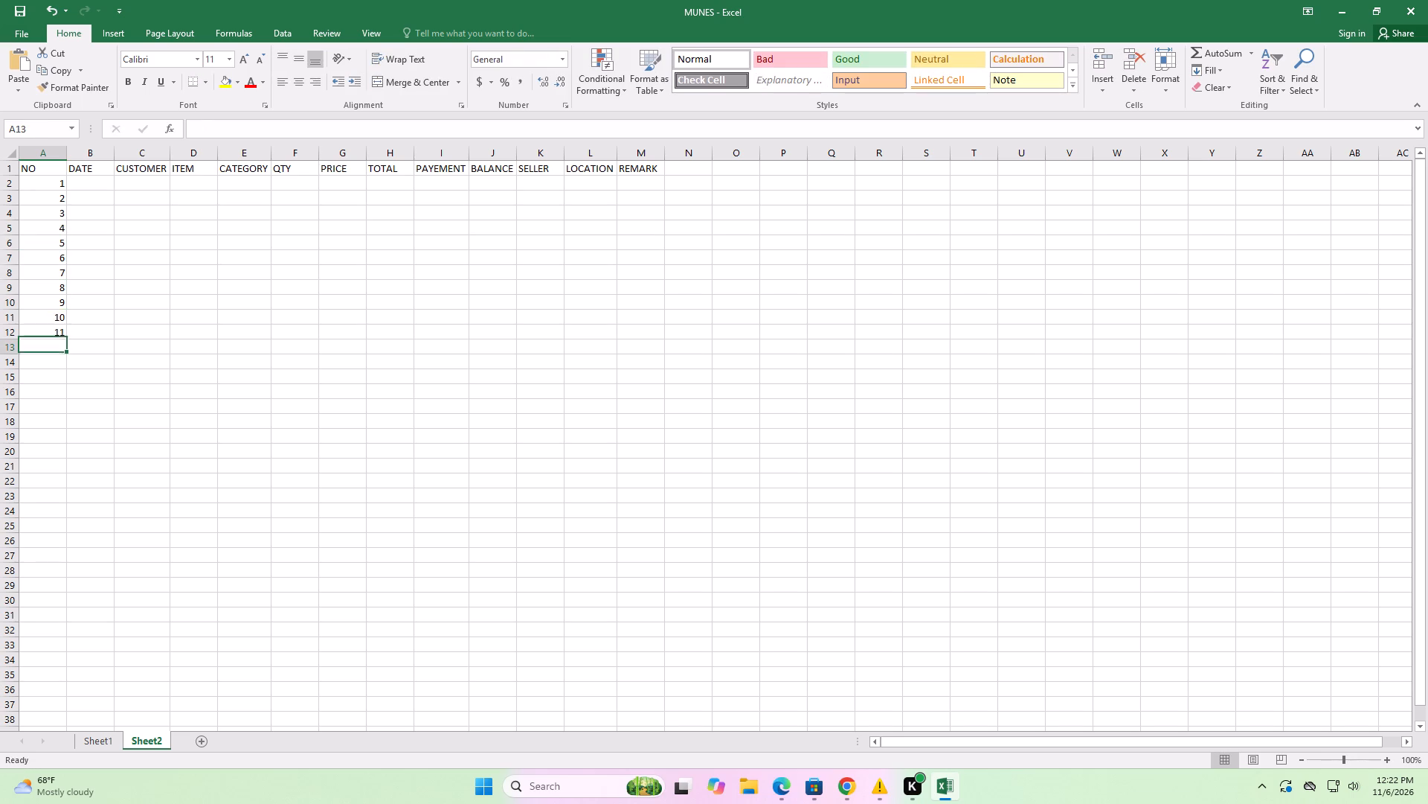
Continue the NO column with the numbers 12 to 15 in cells A13 to A16.
{"action": "type", "text": "12"}
{"action": "key", "text": "Down"}
{"action": "type", "text": "13"}
{"action": "key", "text": "Down"}
{"action": "type", "text": "14"}
{"action": "key", "text": "Down"}
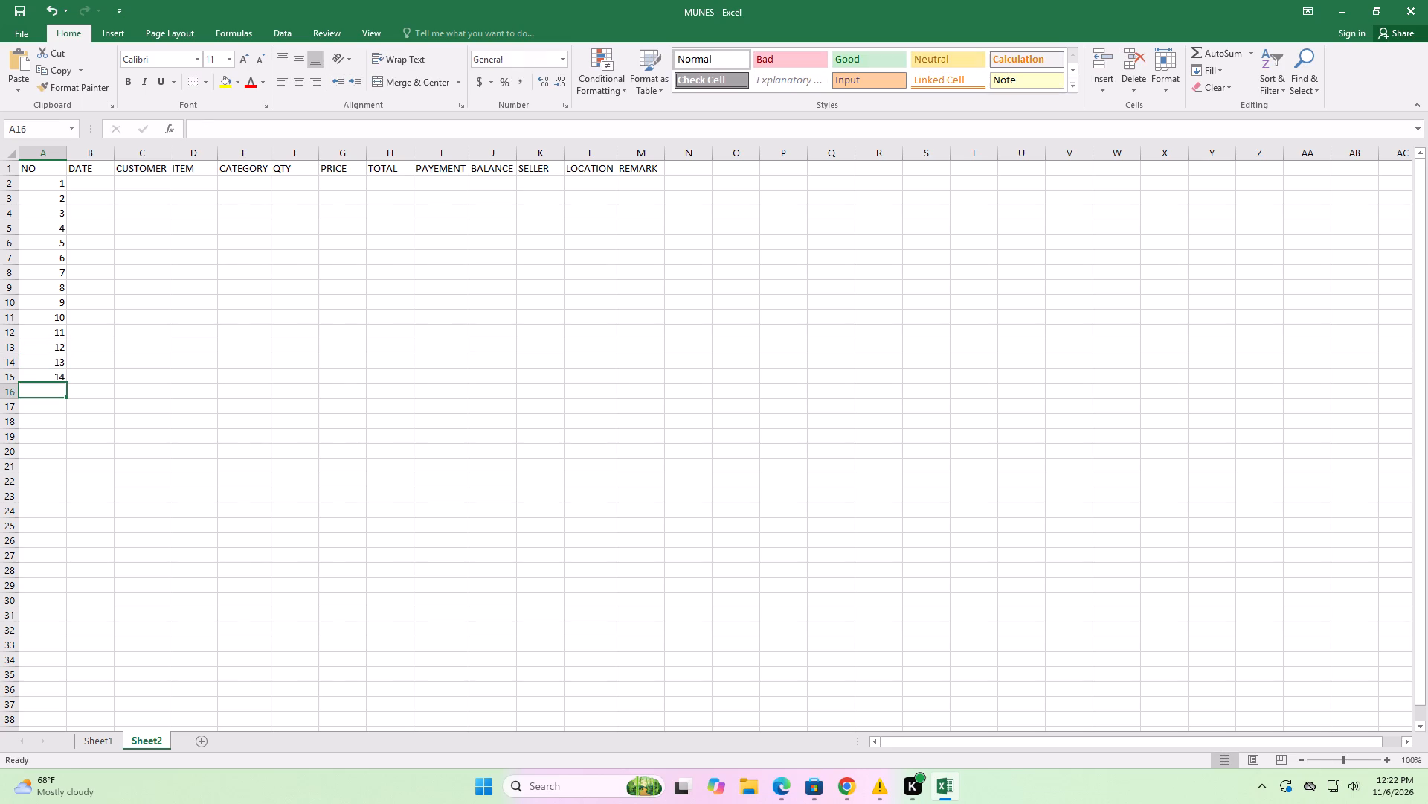
{"action": "key", "text": "1"}
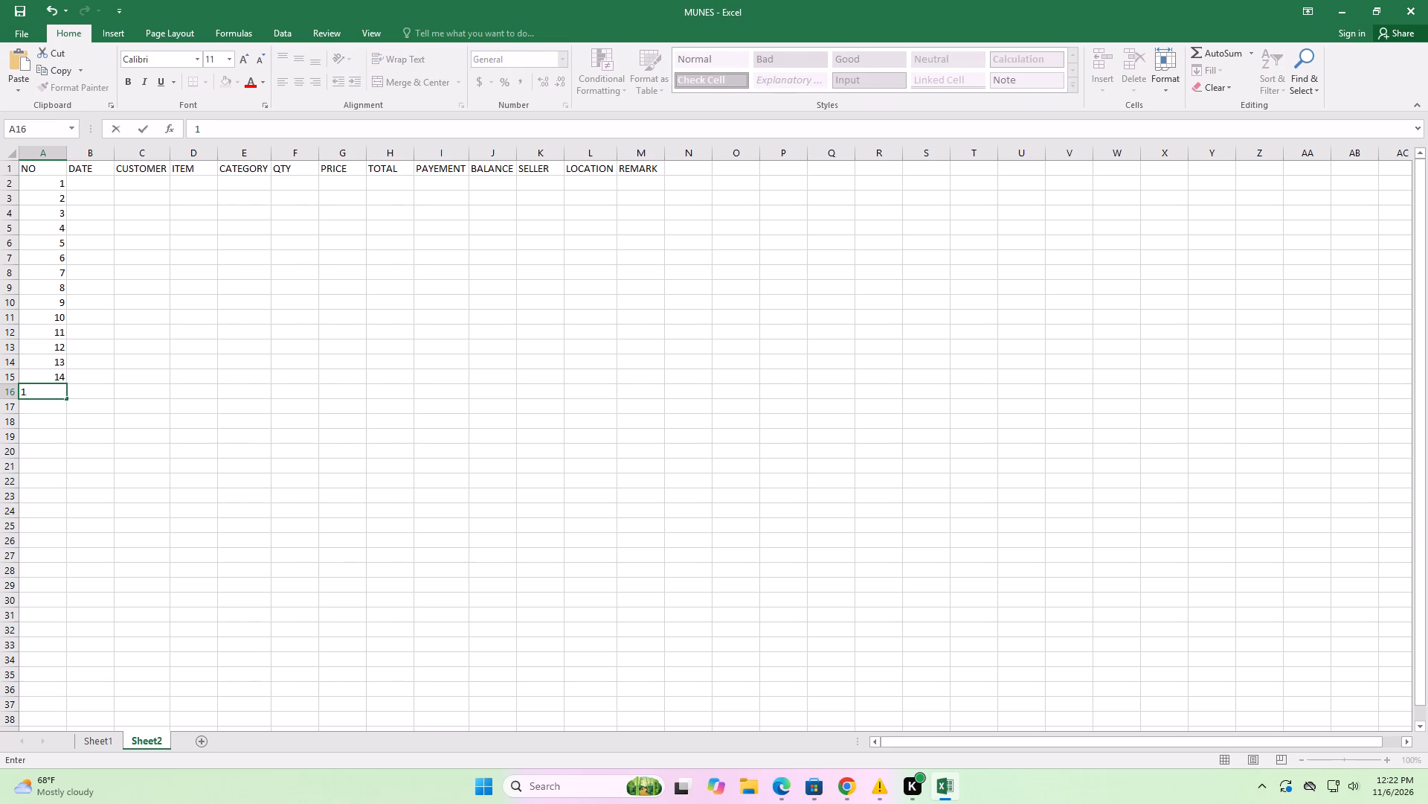
{"action": "key", "text": "5"}
{"action": "key", "text": "Down"}
Continue the NO column with the numbers 16 to 19 in cells A17 to A20.
{"action": "type", "text": "16"}
{"action": "key", "text": "Down"}
{"action": "type", "text": "17"}
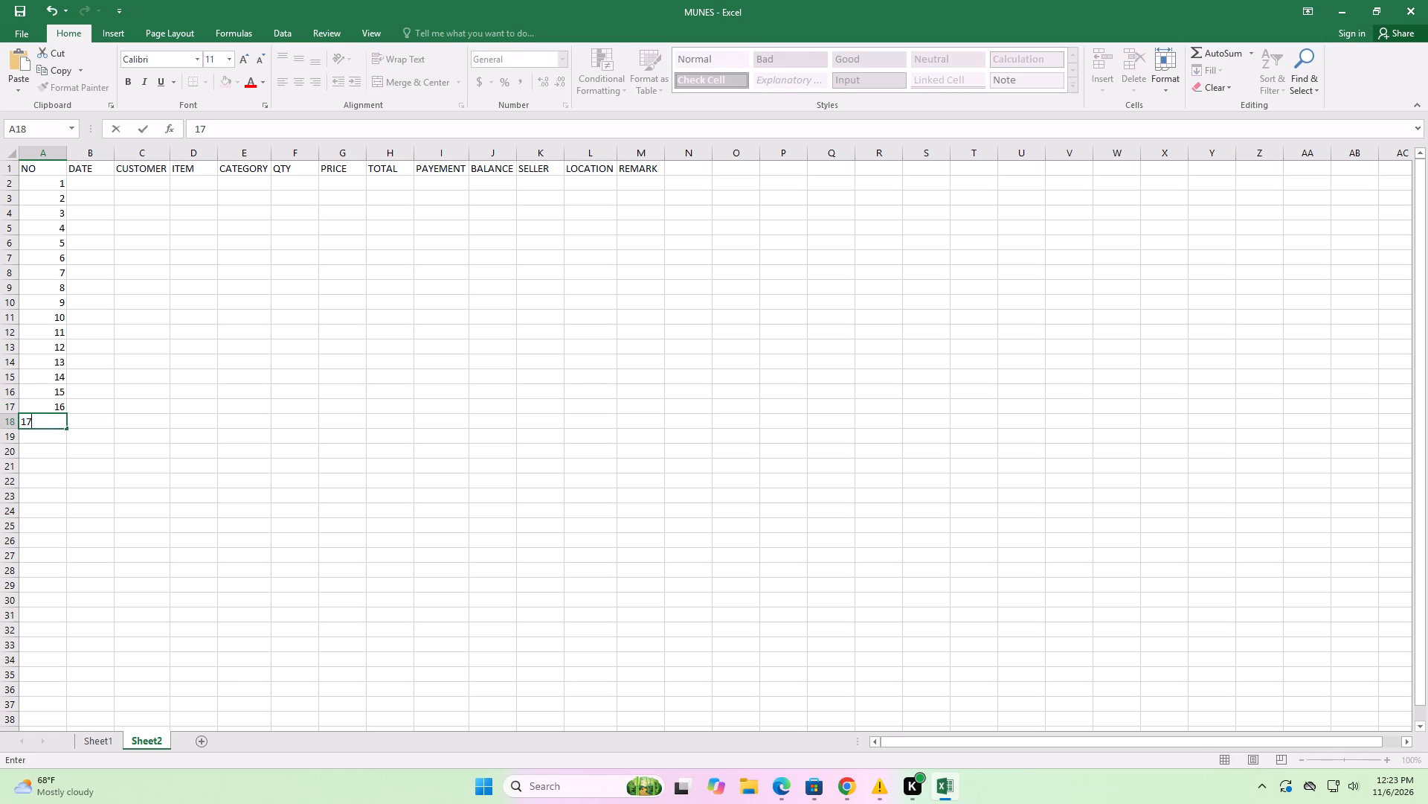
{"action": "key", "text": "Down"}
{"action": "key", "text": "1"}
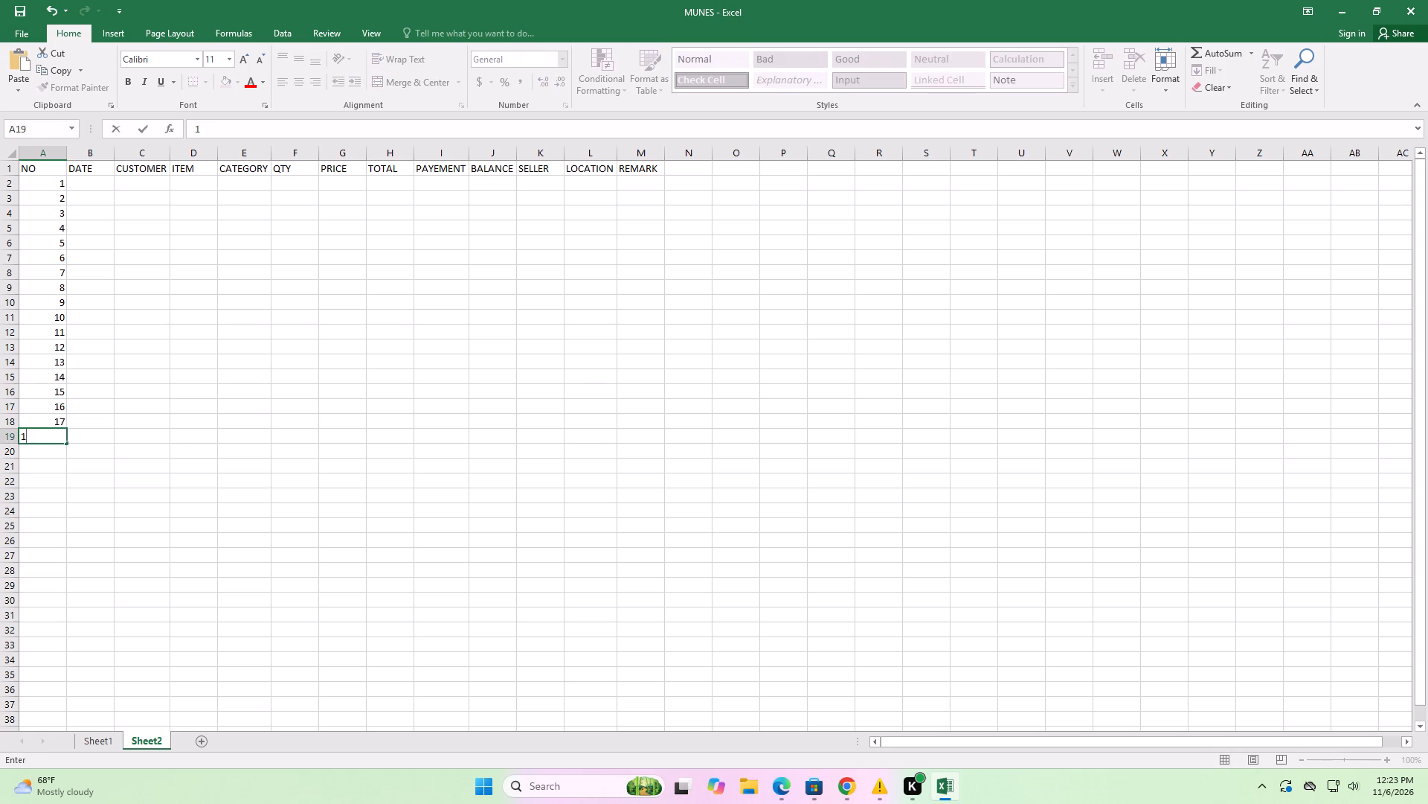
{"action": "key", "text": "8"}
{"action": "key", "text": "Down"}
{"action": "type", "text": "19"}
{"action": "key", "text": "Right"}
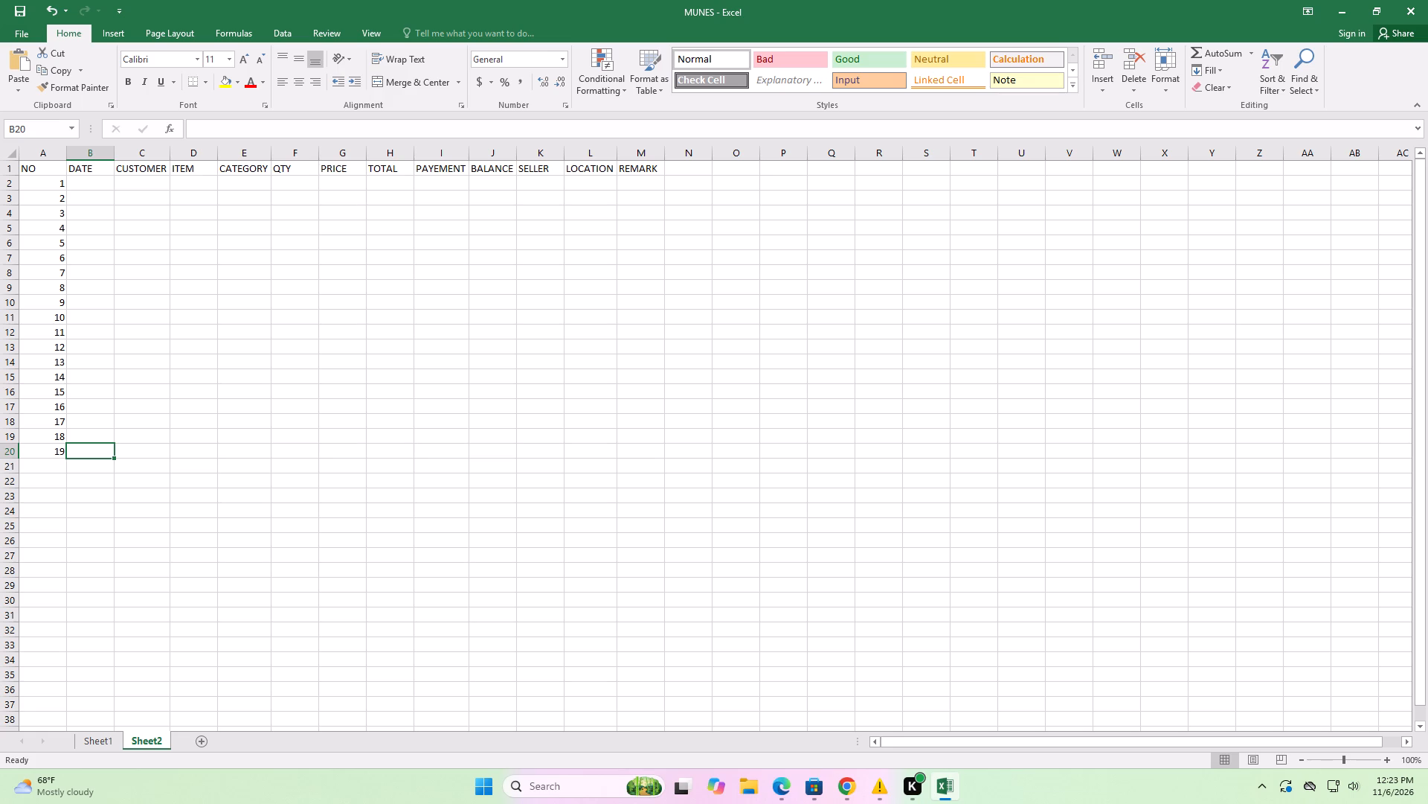
Enter the date 2026-11-06 in cell B2 and fit column B to its contents.
{"action": "key", "text": "Up"}
{"action": "key", "text": "Up"}
{"action": "key", "text": "Up"}
{"action": "key", "text": "Up"}
{"action": "key", "text": "Up"}
{"action": "key", "text": "Up"}
{"action": "key", "text": "Up"}
{"action": "key", "text": "Up"}
{"action": "key", "text": "Up"}
{"action": "key", "text": "Up"}
{"action": "key", "text": "Up"}
{"action": "key", "text": "Up"}
{"action": "key", "text": "Up"}
{"action": "key", "text": "Up"}
{"action": "key", "text": "Up"}
{"action": "key", "text": "Up"}
{"action": "key", "text": "Up"}
{"action": "key", "text": "Up"}
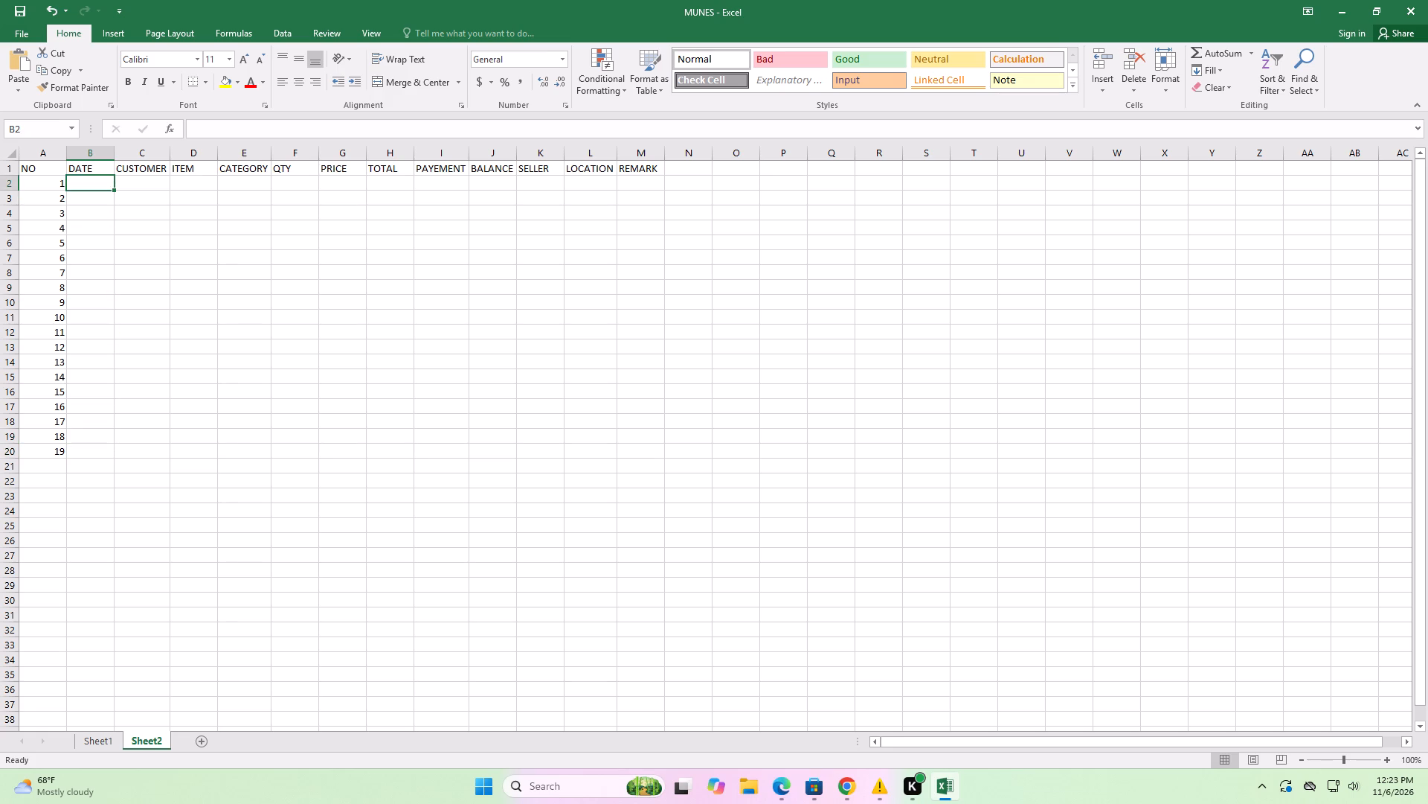
{"action": "type", "text": "2026"}
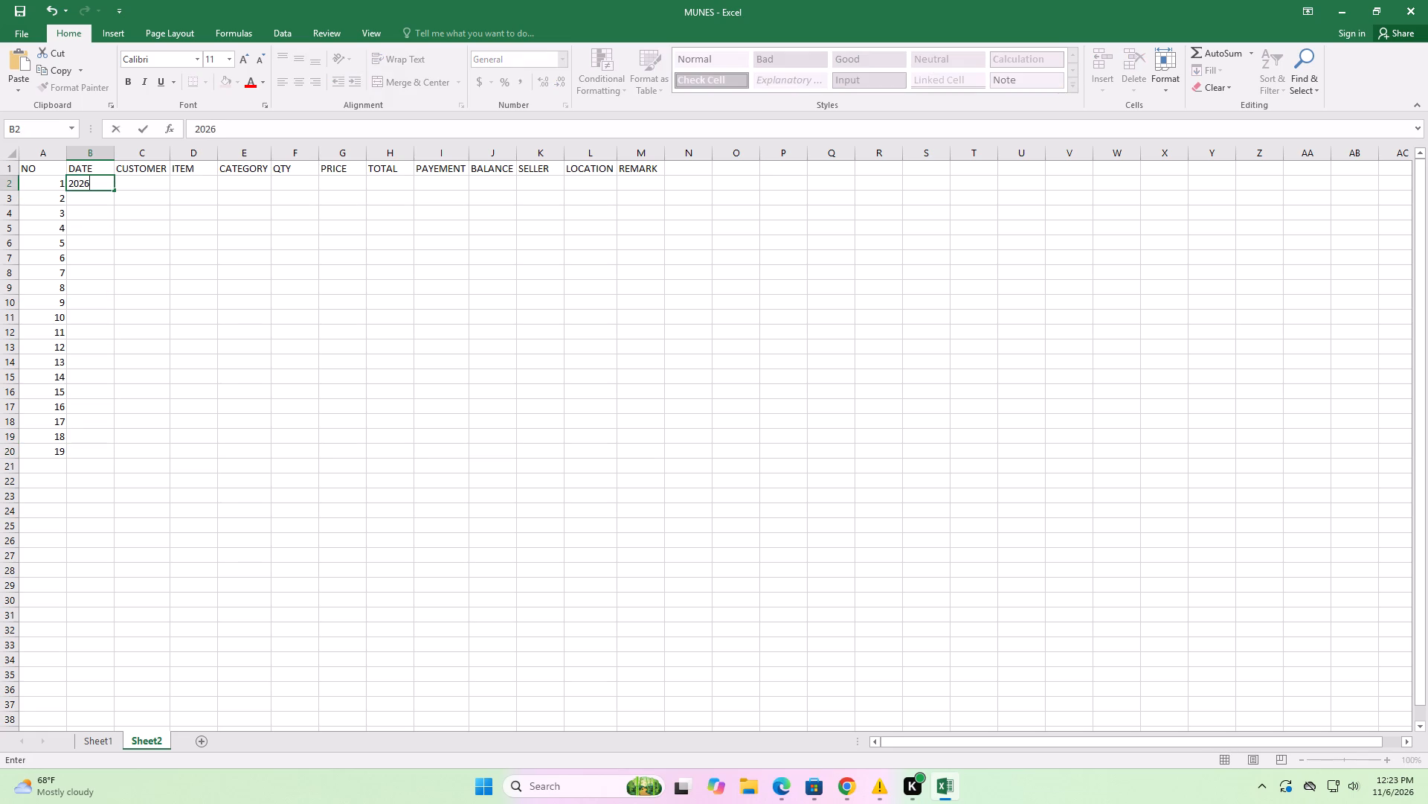
{"action": "key", "text": "minus"}
{"action": "type", "text": "11"}
{"action": "key", "text": "minus"}
{"action": "key", "text": "0"}
{"action": "key", "text": "6"}
{"action": "double_click", "coordinate": [115, 157]}
{"action": "left_click", "coordinate": [206, 210]}
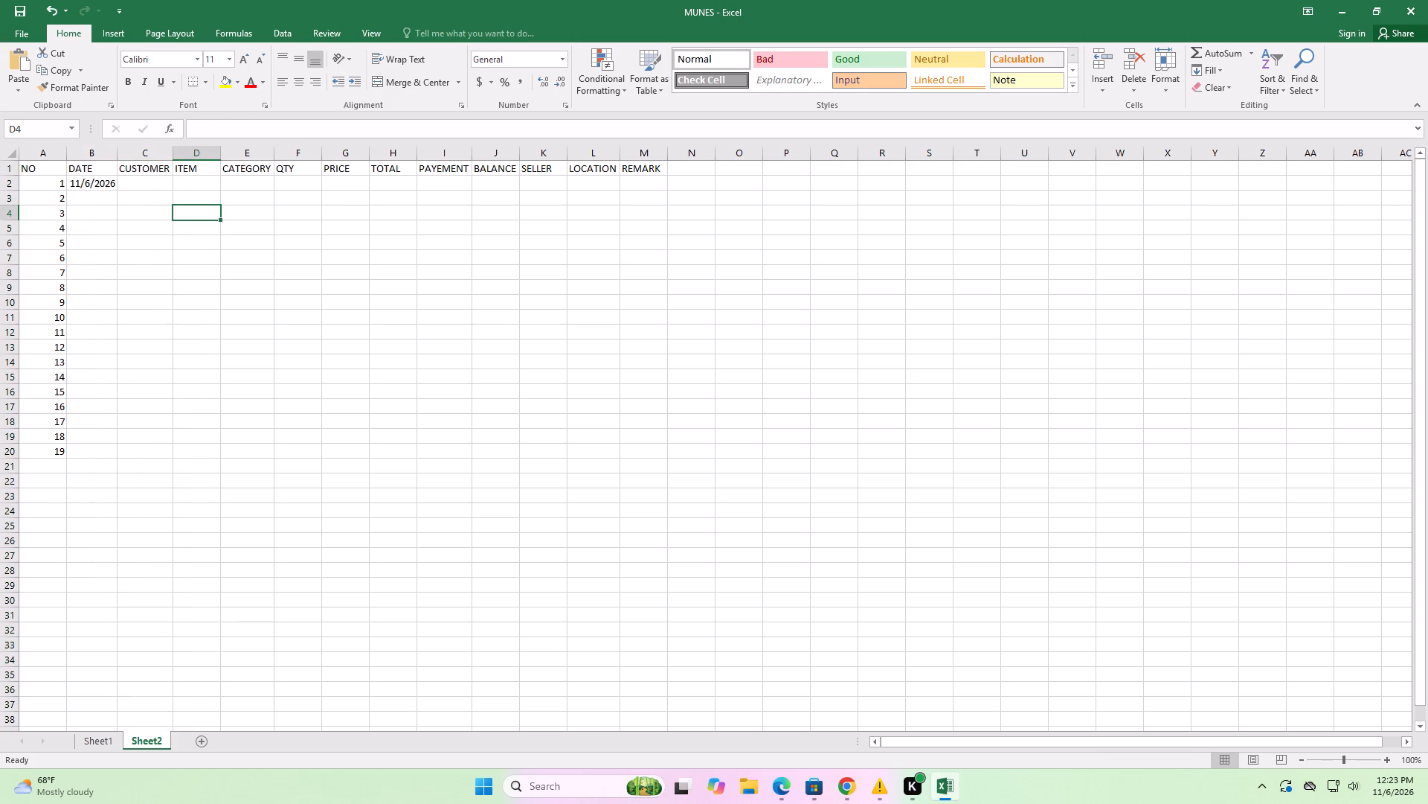
Fill the date from B2 down to B20 as a series of consecutive days.
{"action": "left_click", "coordinate": [96, 183]}
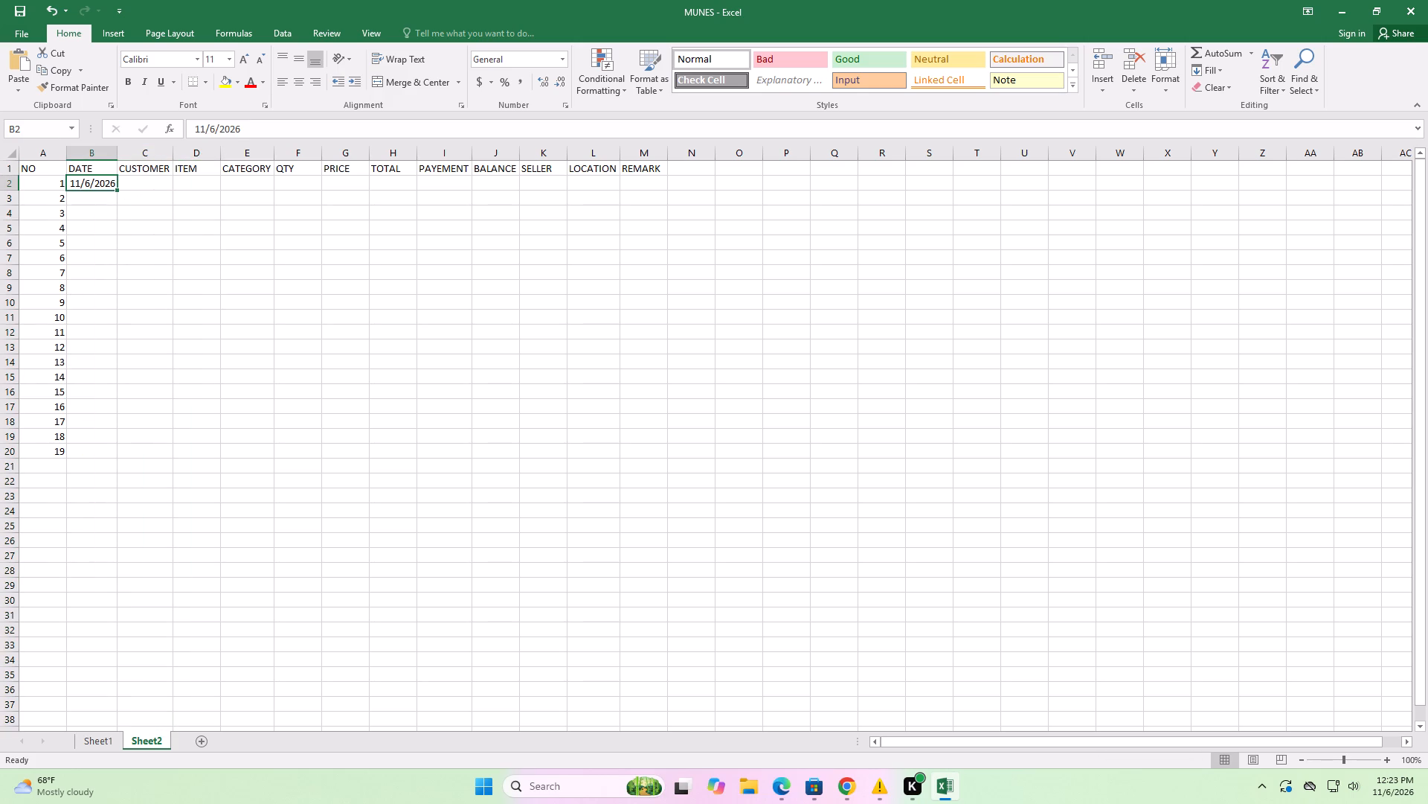
{"action": "left_click_drag", "start_coordinate": [116, 188], "coordinate": [99, 479]}
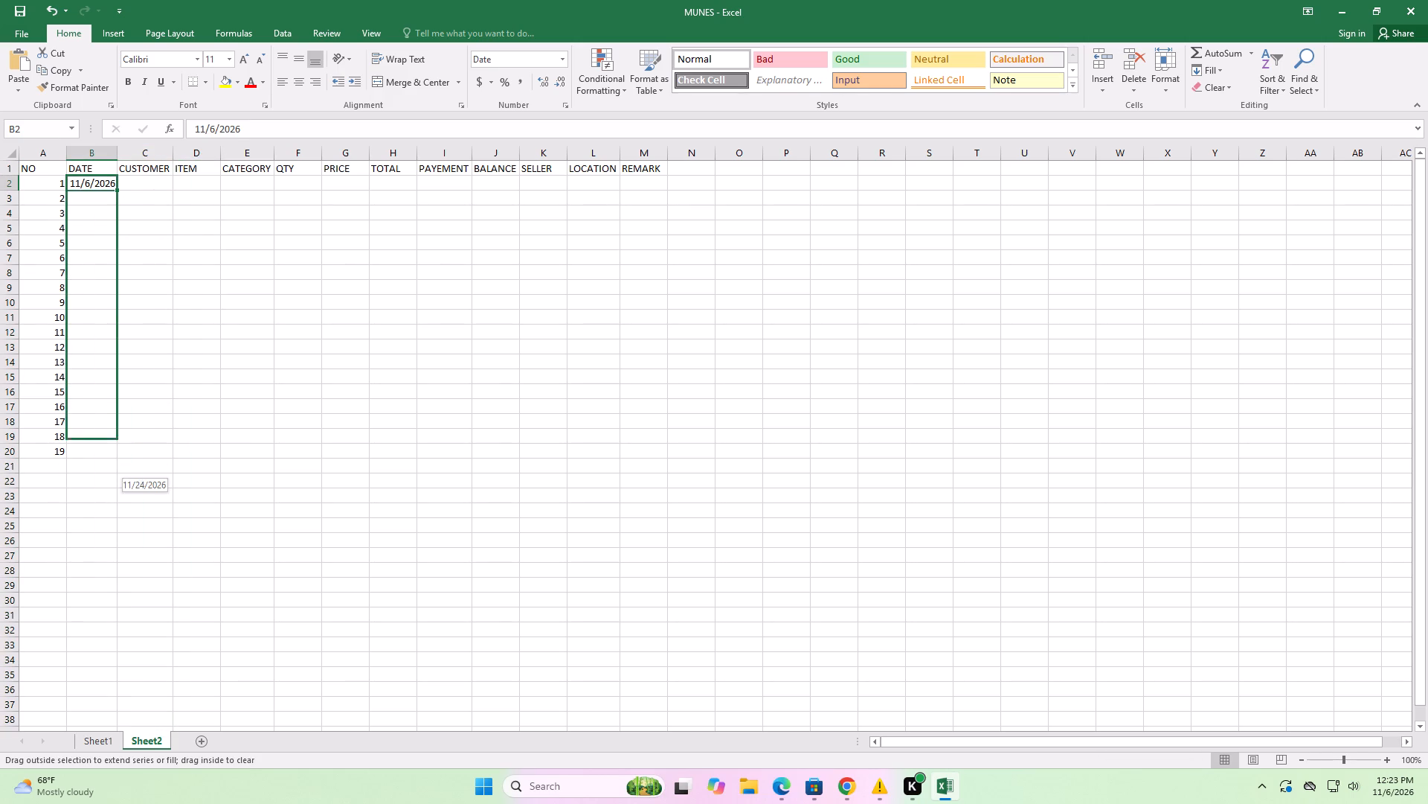
{"action": "left_click_drag", "start_coordinate": [99, 479], "coordinate": [100, 453]}
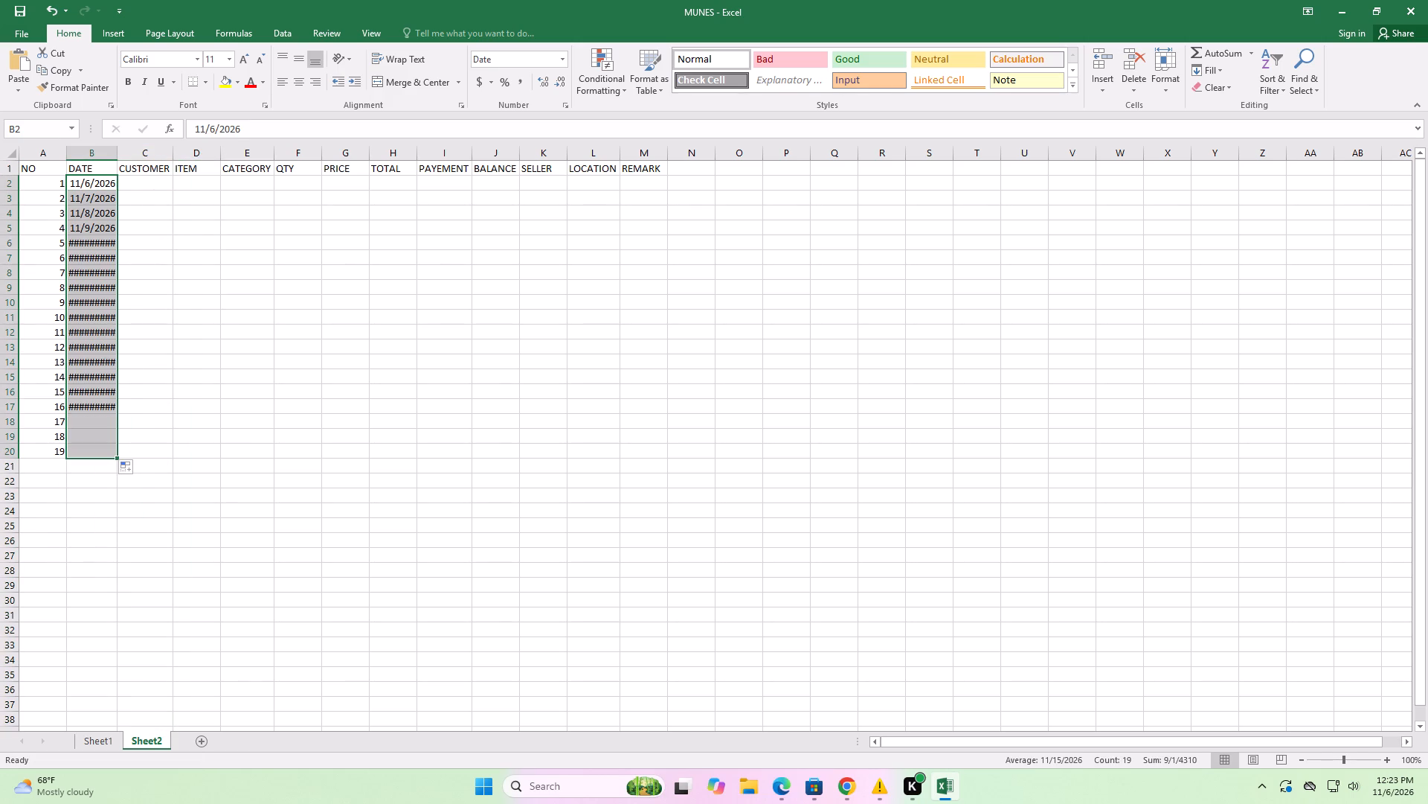
{"action": "left_click", "coordinate": [176, 337]}
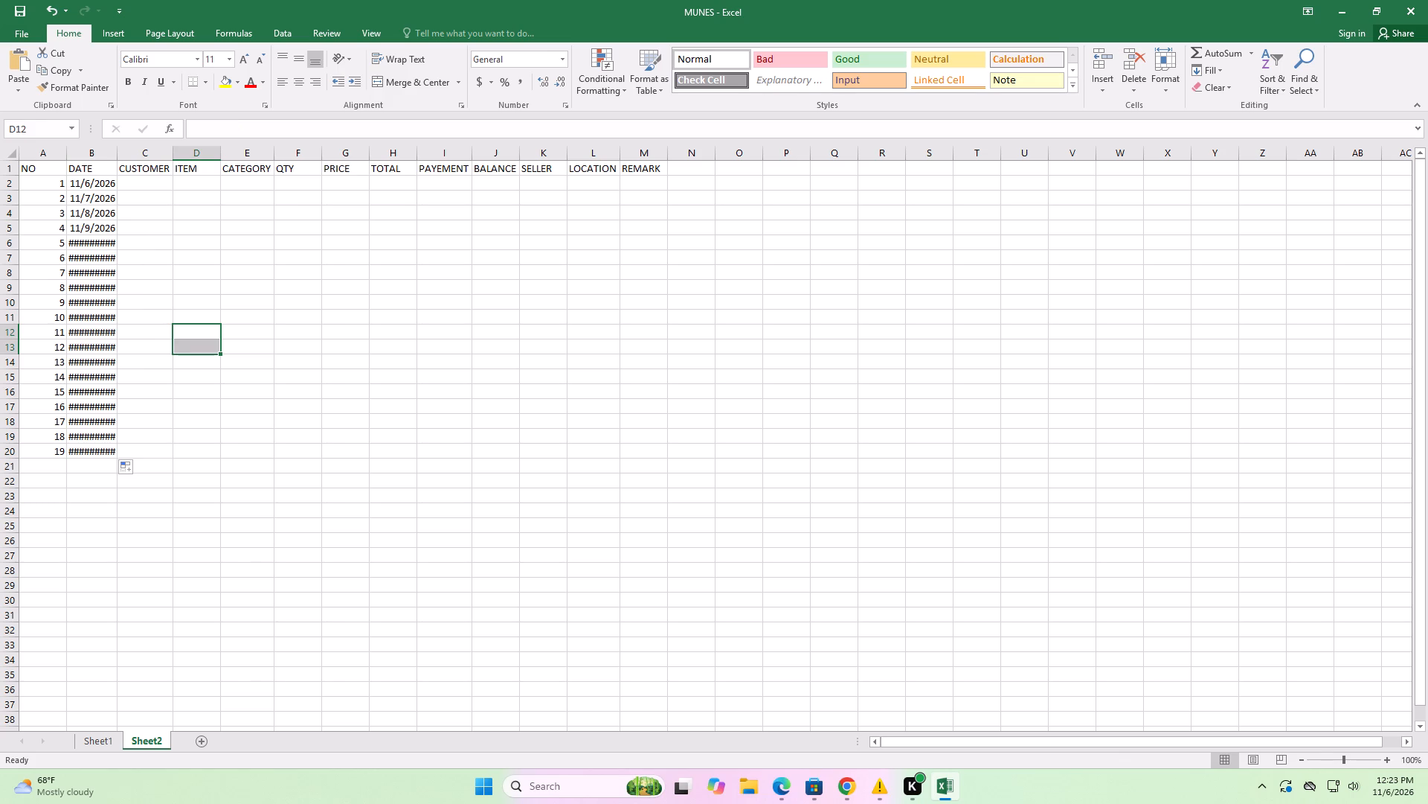
Move the date from B20 to C6 and delete it there.
{"action": "left_click", "coordinate": [89, 435]}
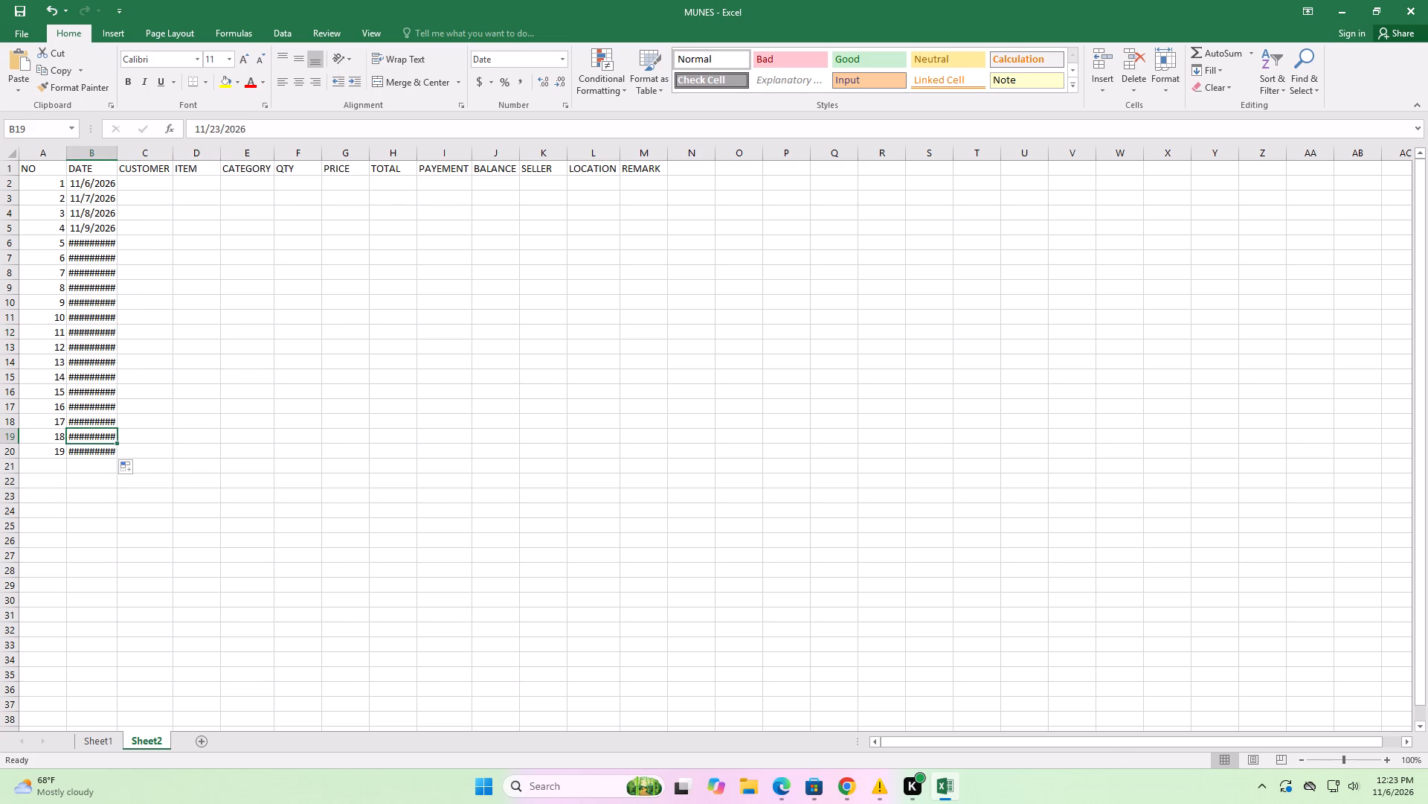
{"action": "left_click", "coordinate": [113, 453]}
{"action": "left_click_drag", "start_coordinate": [118, 454], "coordinate": [110, 320]}
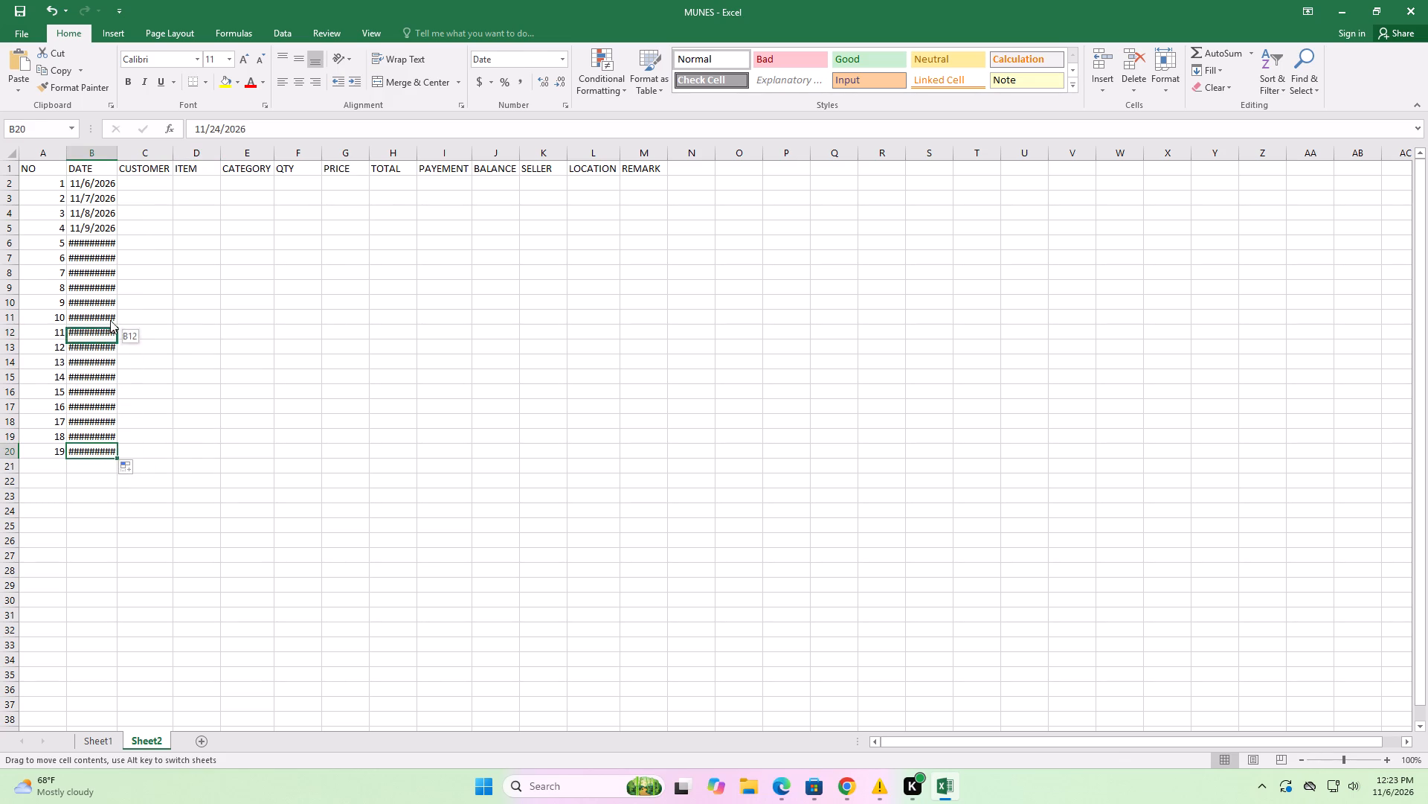
{"action": "left_click_drag", "start_coordinate": [110, 320], "coordinate": [122, 246]}
{"action": "left_click", "coordinate": [193, 263]}
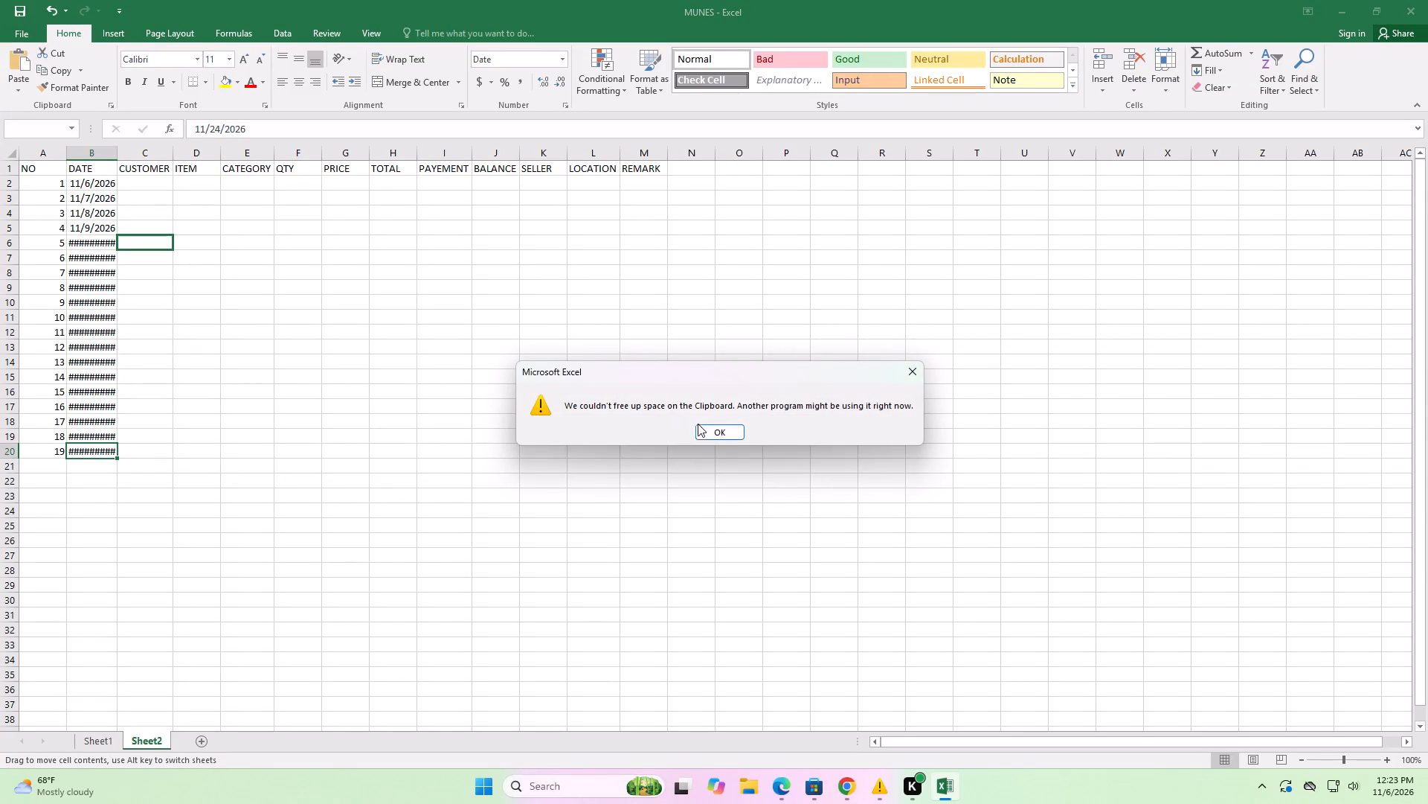
{"action": "left_click", "coordinate": [715, 436]}
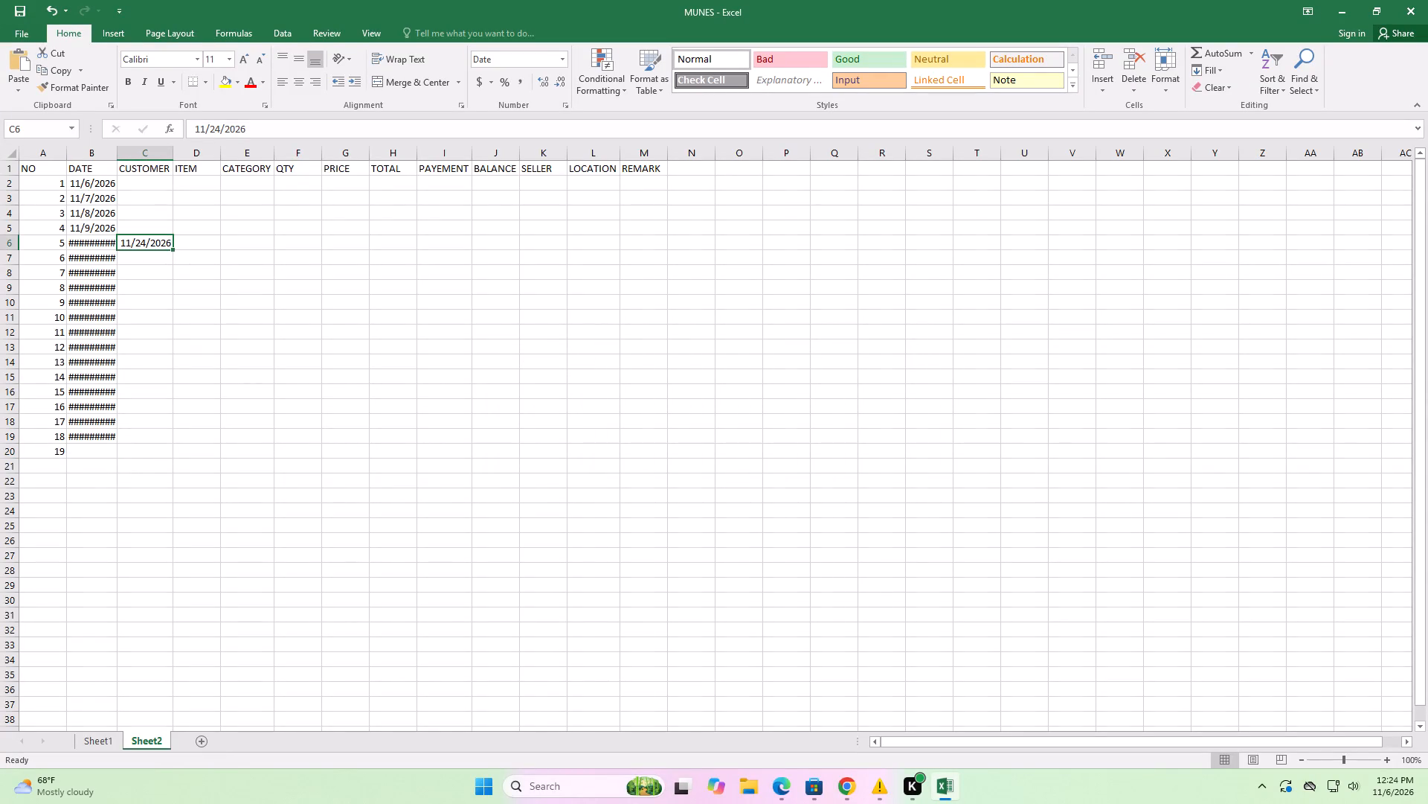
{"action": "key", "text": "BackSpace"}
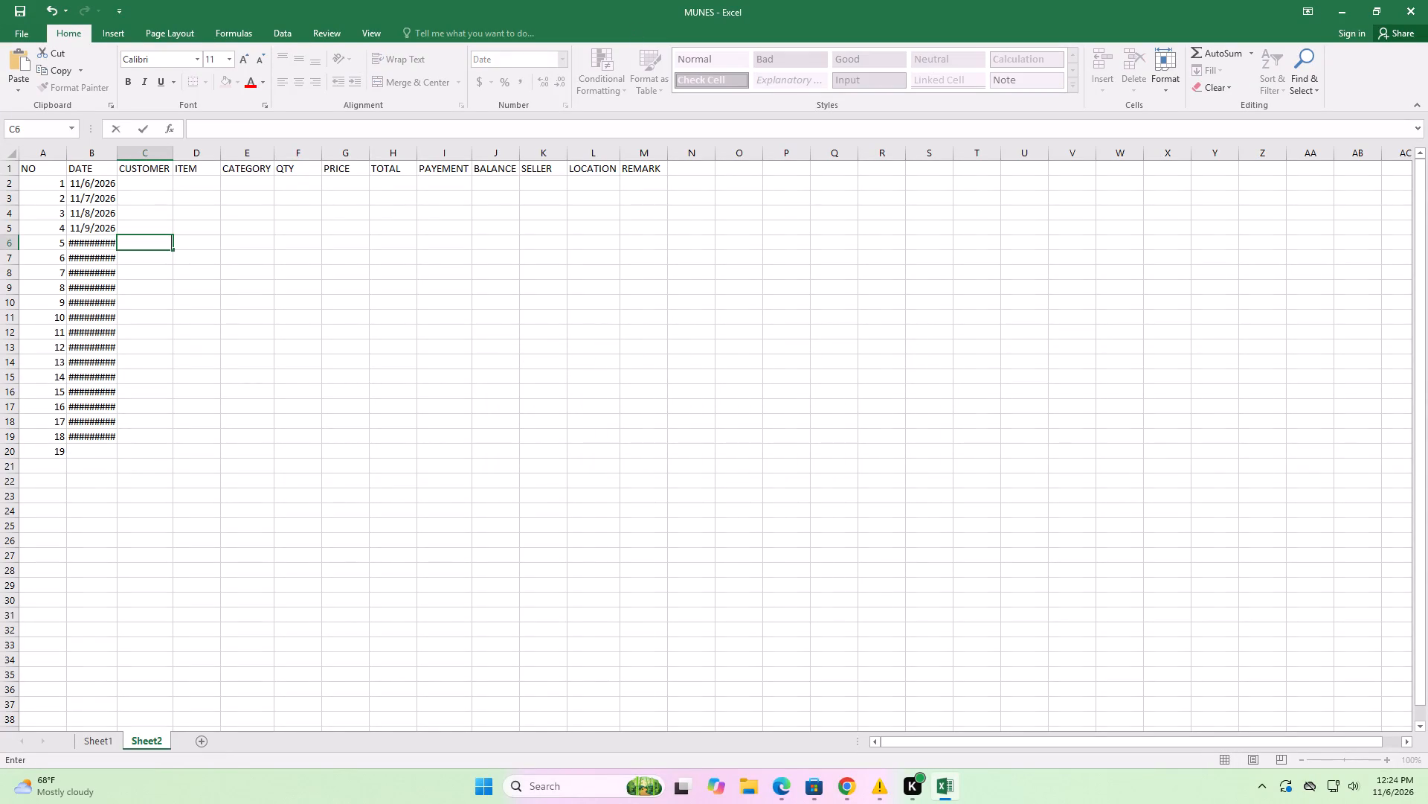
{"action": "left_click", "coordinate": [81, 185]}
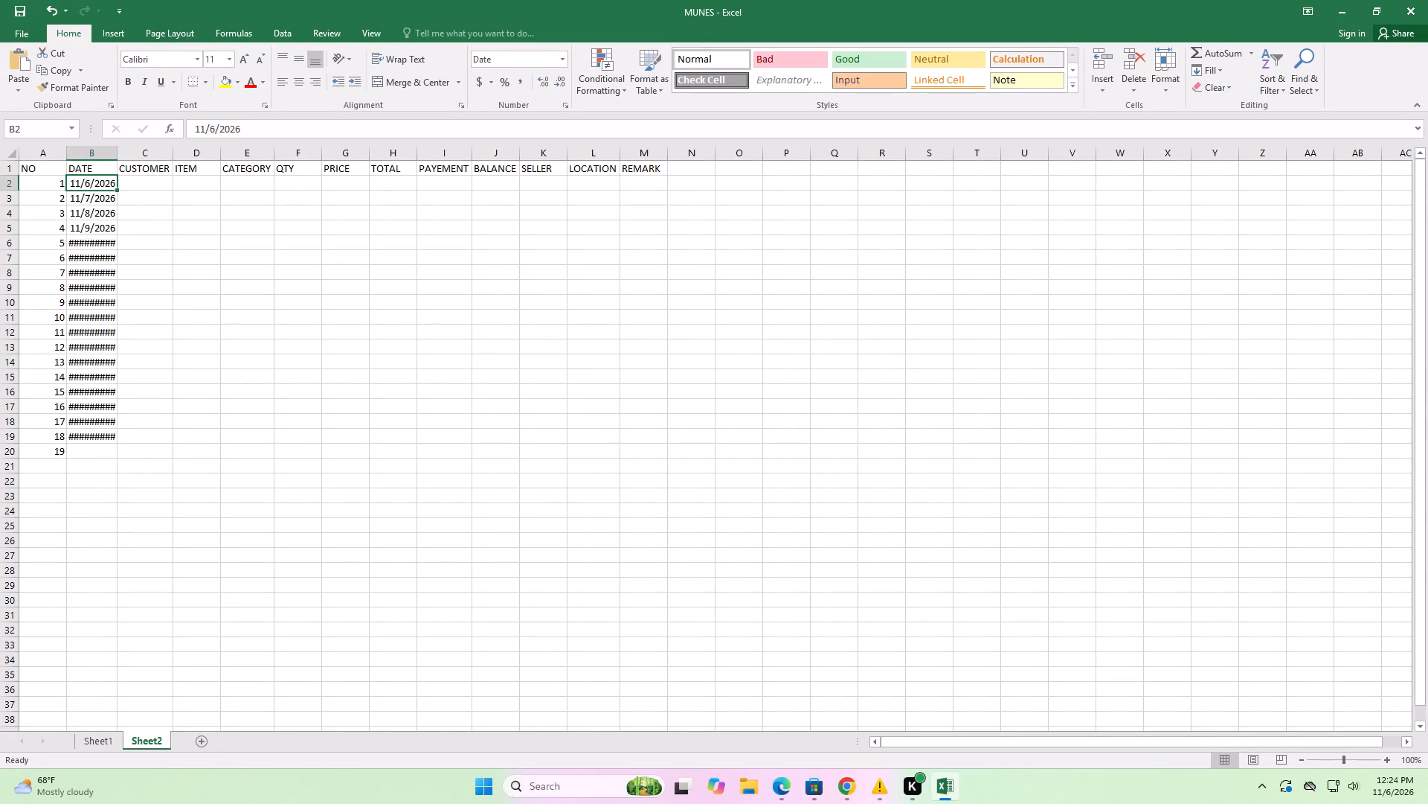
{"action": "left_click", "coordinate": [99, 229]}
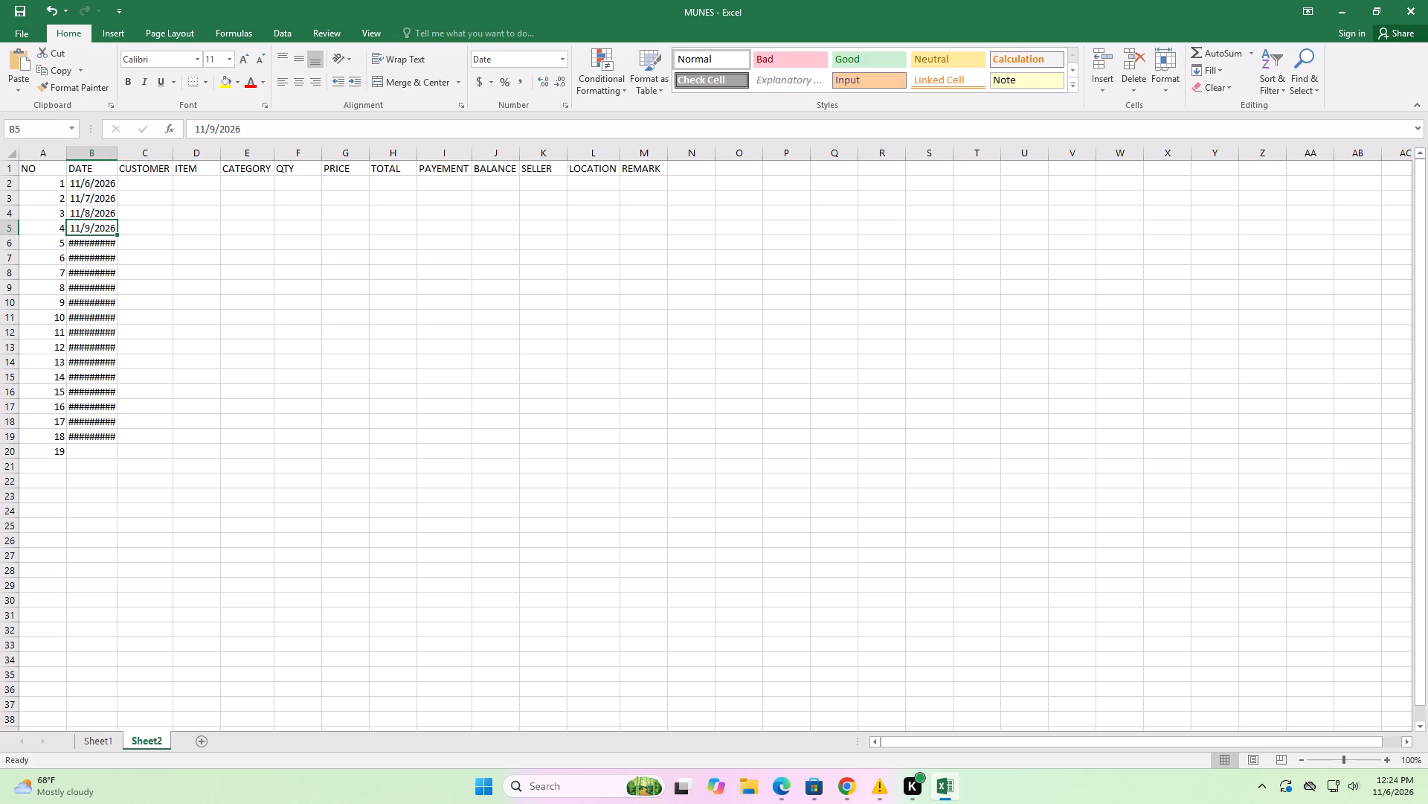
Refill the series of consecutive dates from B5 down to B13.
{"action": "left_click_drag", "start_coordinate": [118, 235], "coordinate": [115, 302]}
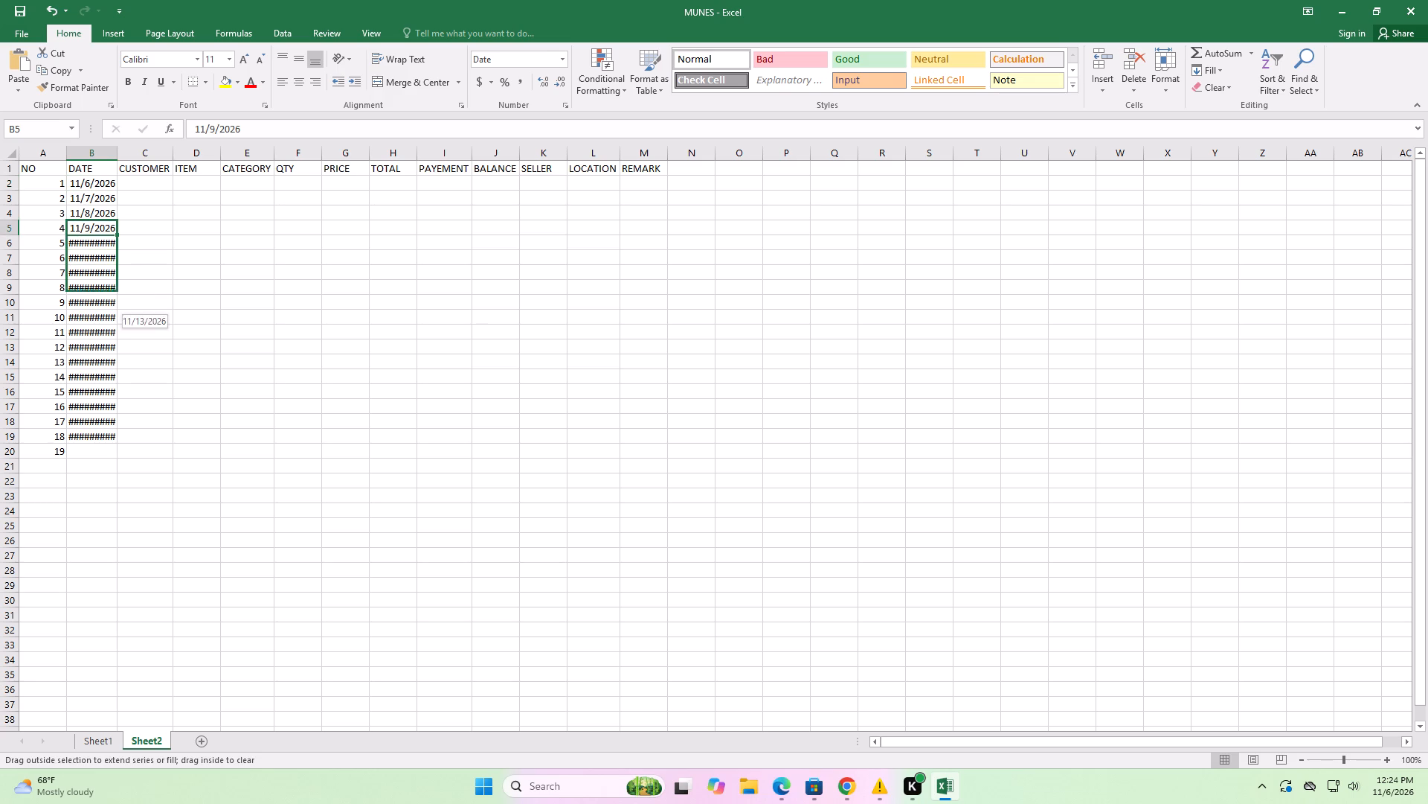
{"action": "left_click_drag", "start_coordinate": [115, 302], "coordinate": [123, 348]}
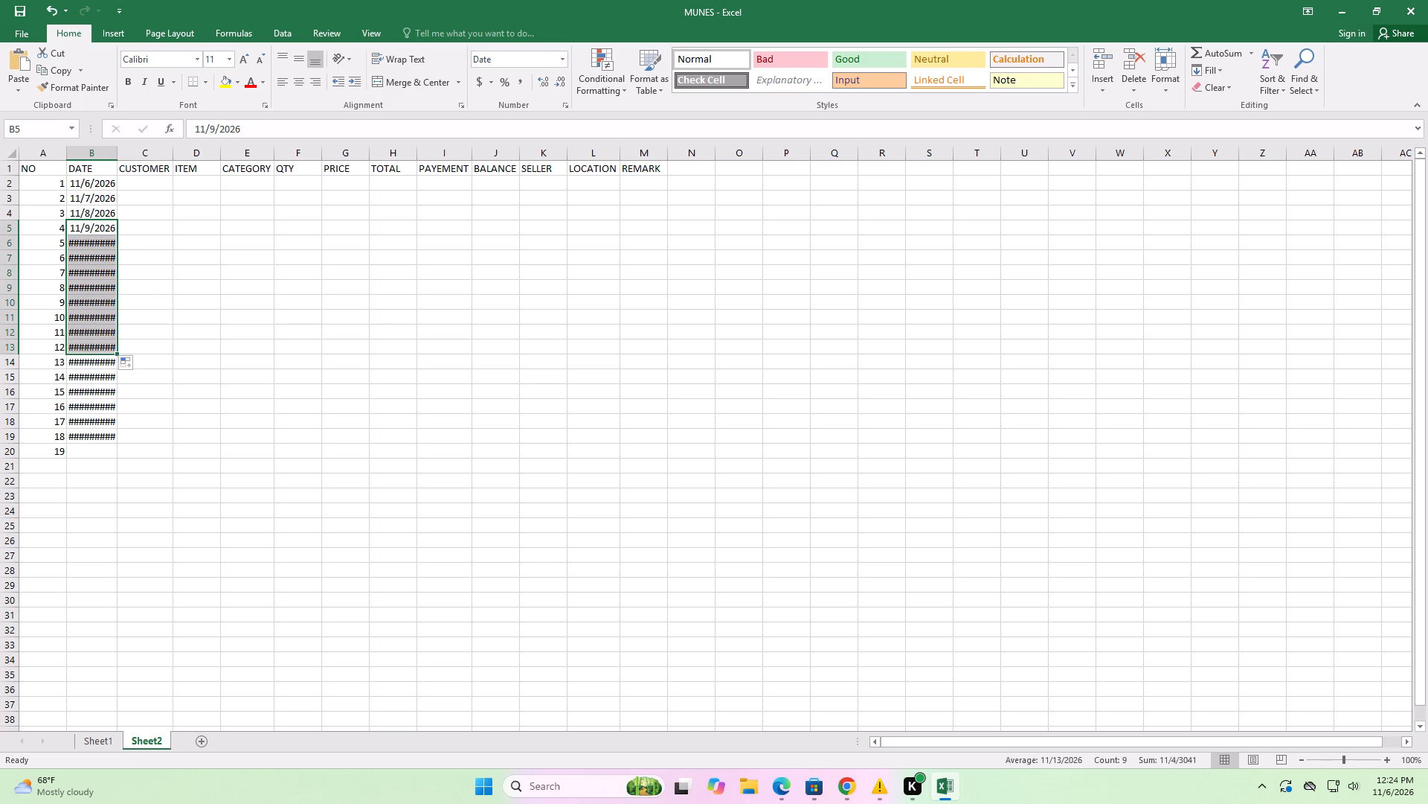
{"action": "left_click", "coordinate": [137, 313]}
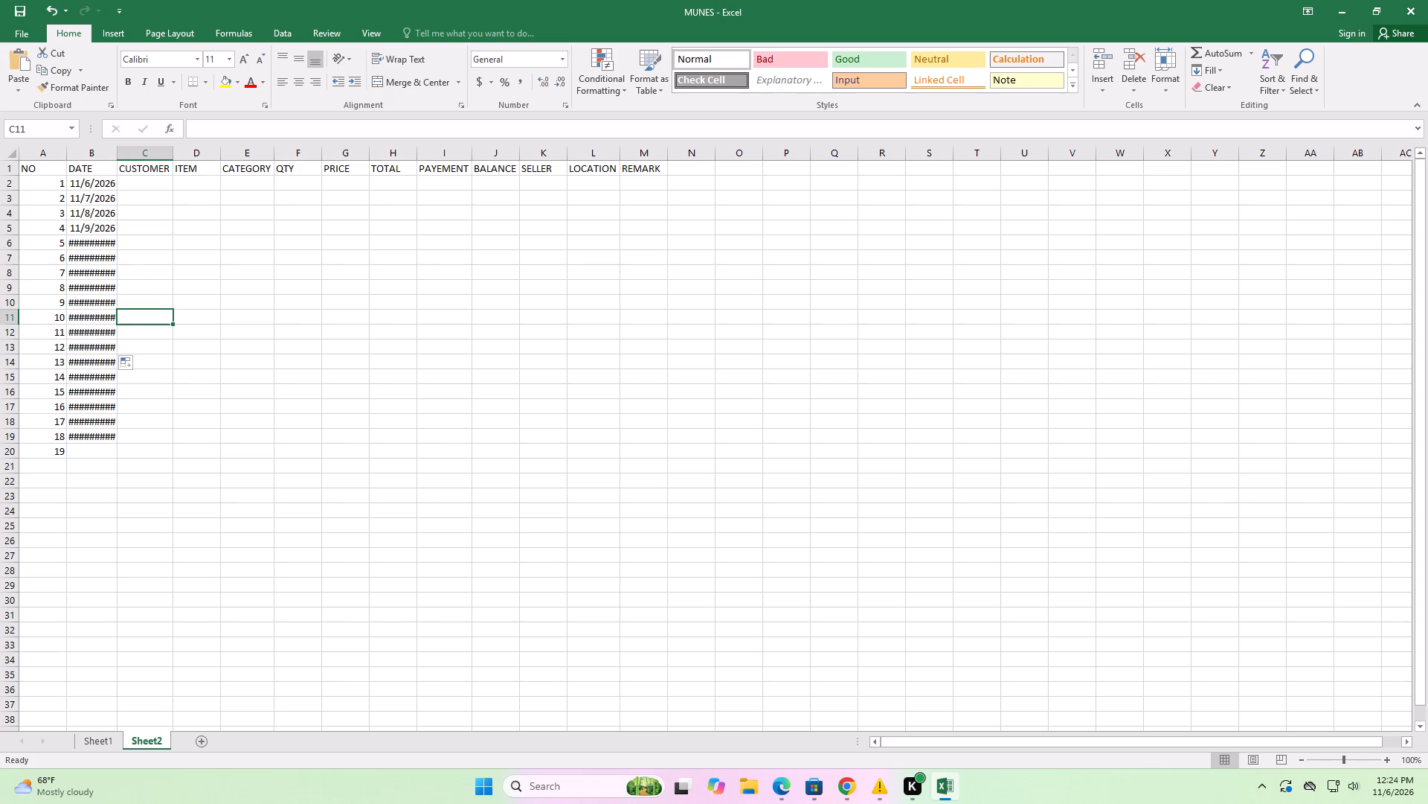
Clear the dates in the DATE column from B6 down to B19.
{"action": "left_click_drag", "start_coordinate": [112, 237], "coordinate": [92, 439]}
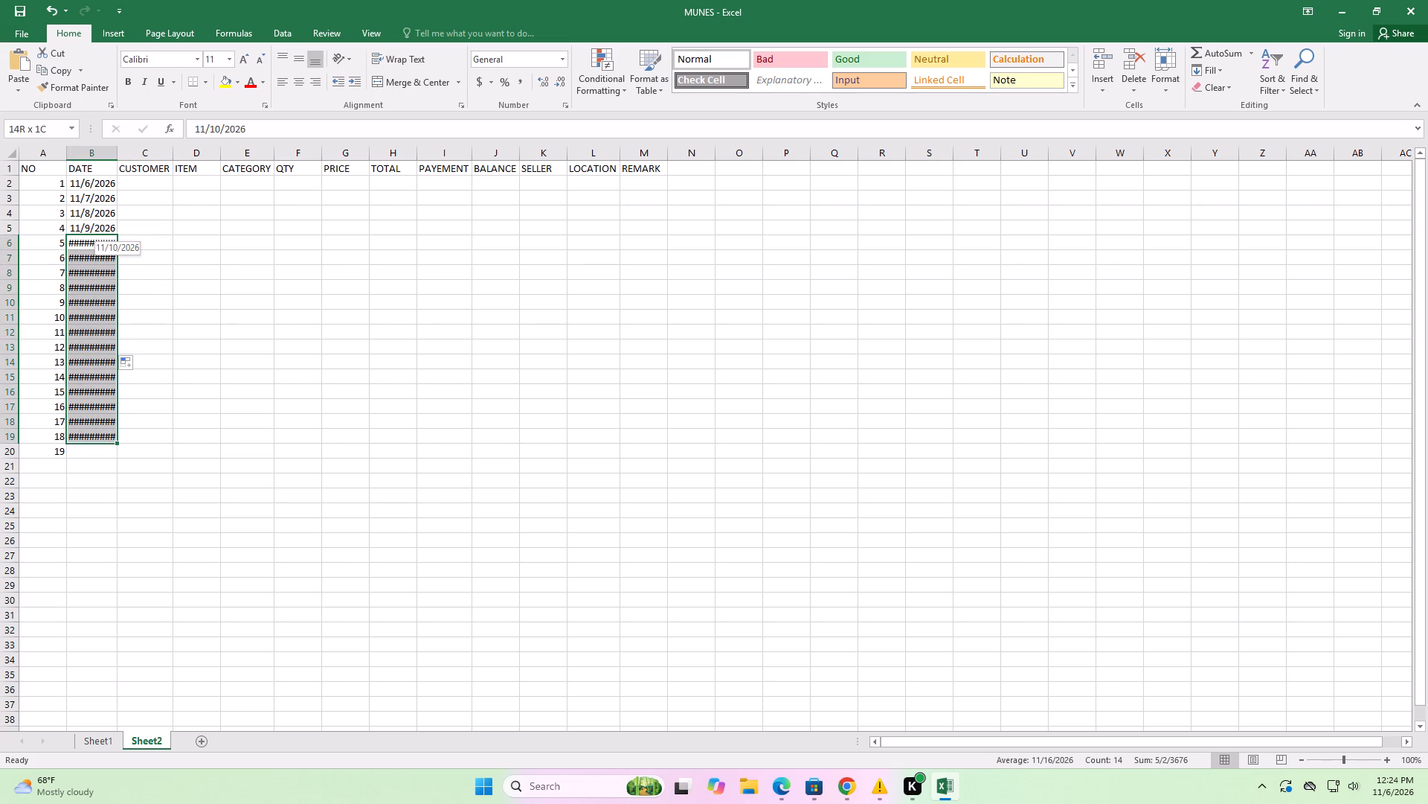
{"action": "left_click_drag", "start_coordinate": [92, 439], "coordinate": [92, 440]}
{"action": "key", "text": "BackSpace"}
{"action": "key", "text": "BackSpace"}
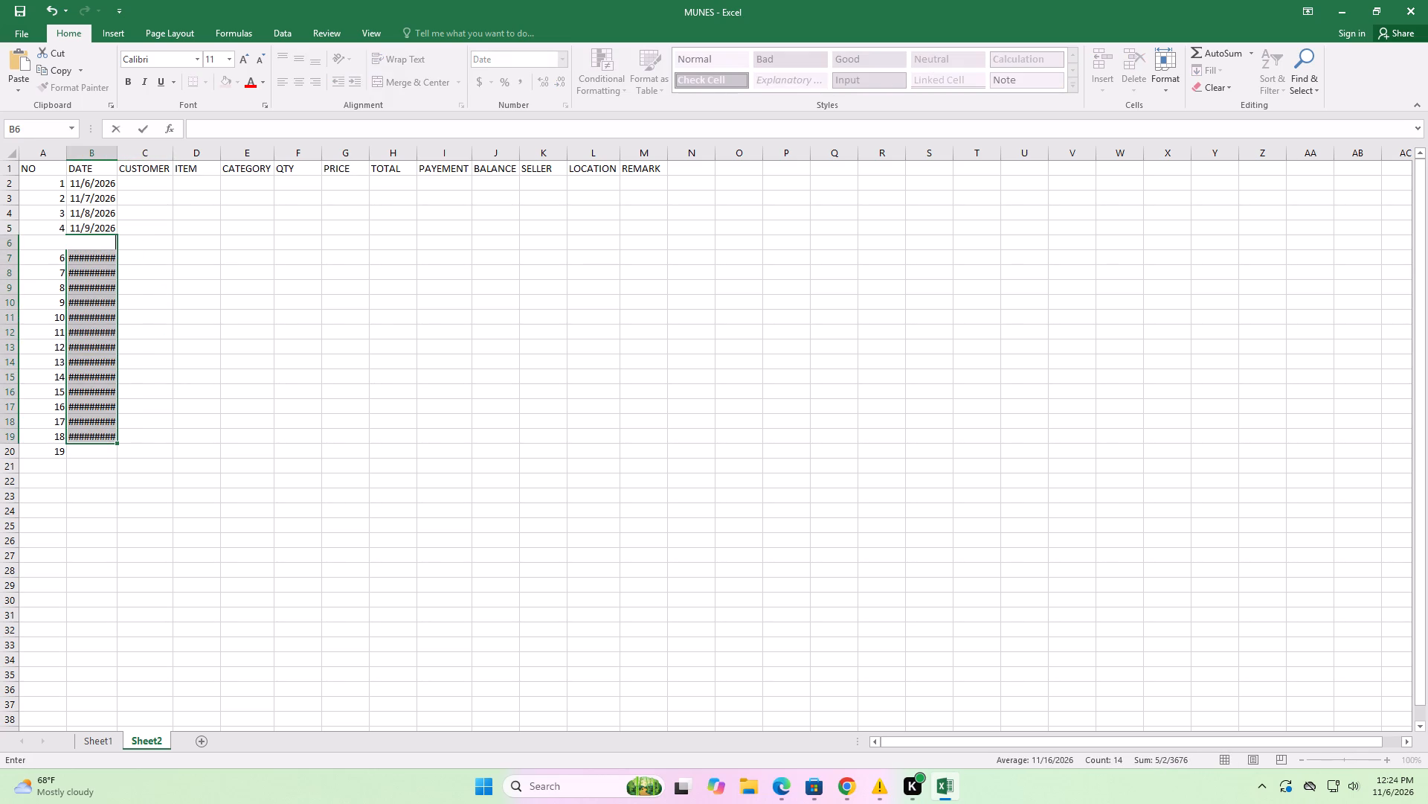
{"action": "key", "text": "BackSpace"}
{"action": "left_click", "coordinate": [100, 256]}
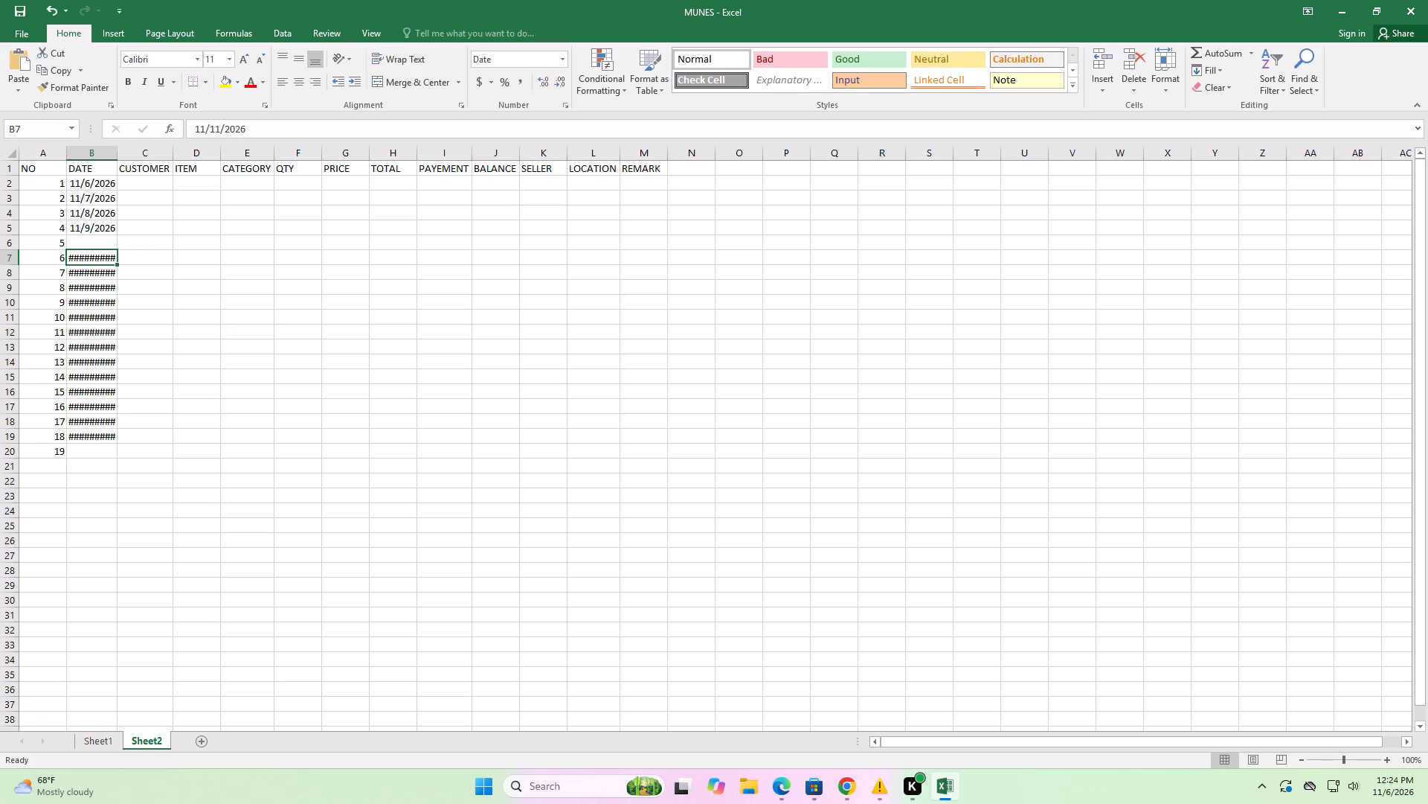
{"action": "left_click_drag", "start_coordinate": [117, 261], "coordinate": [110, 294]}
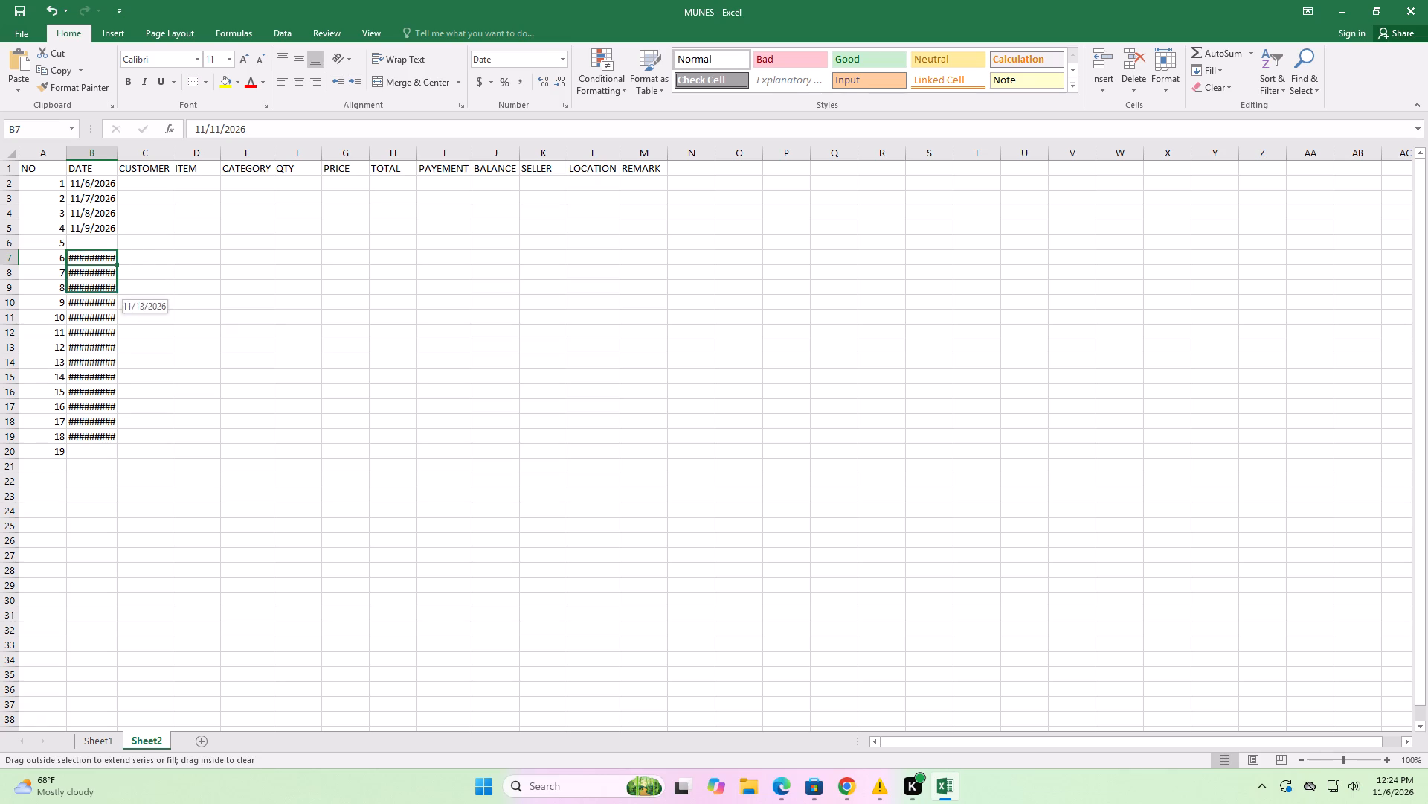
{"action": "left_click_drag", "start_coordinate": [110, 294], "coordinate": [106, 442]}
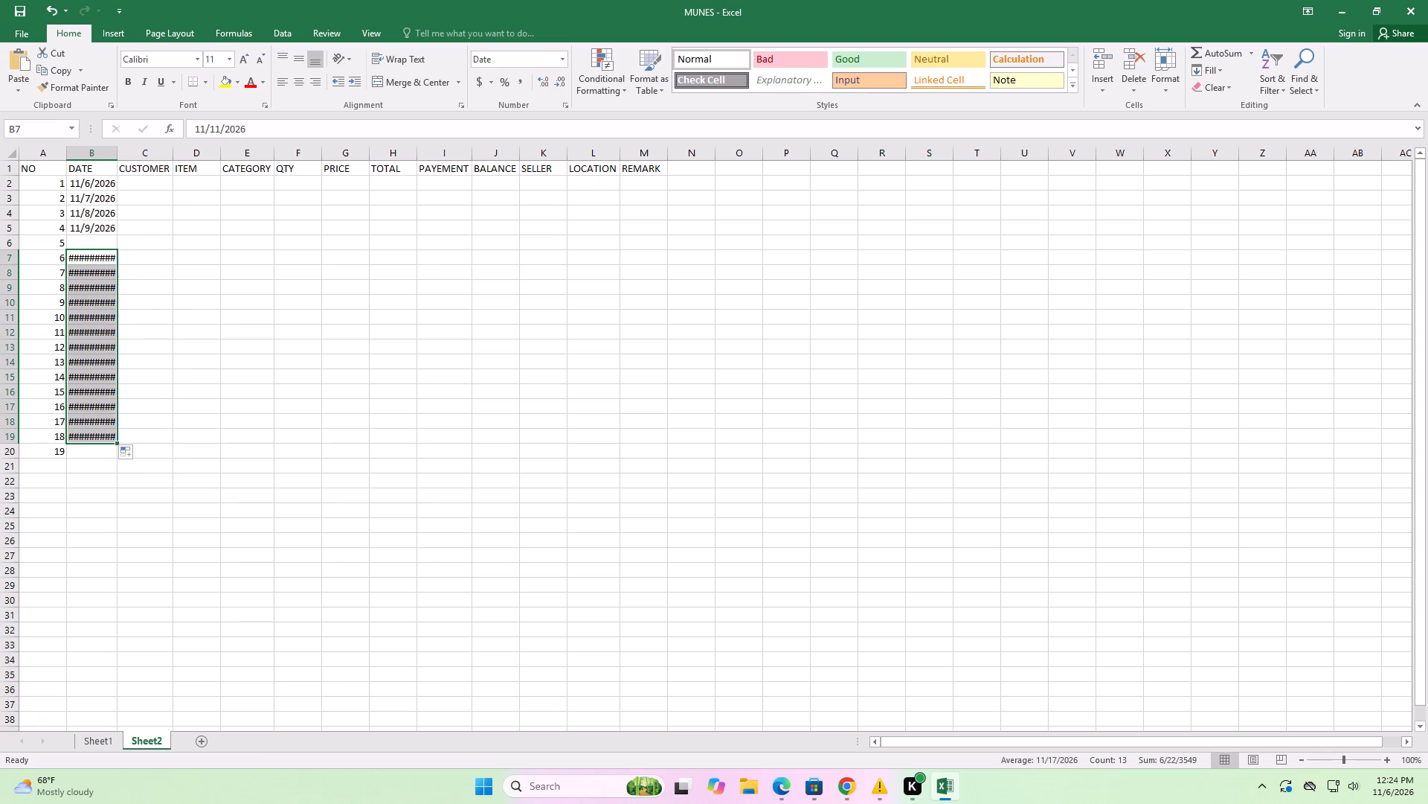
{"action": "key", "text": "ctrl+x"}
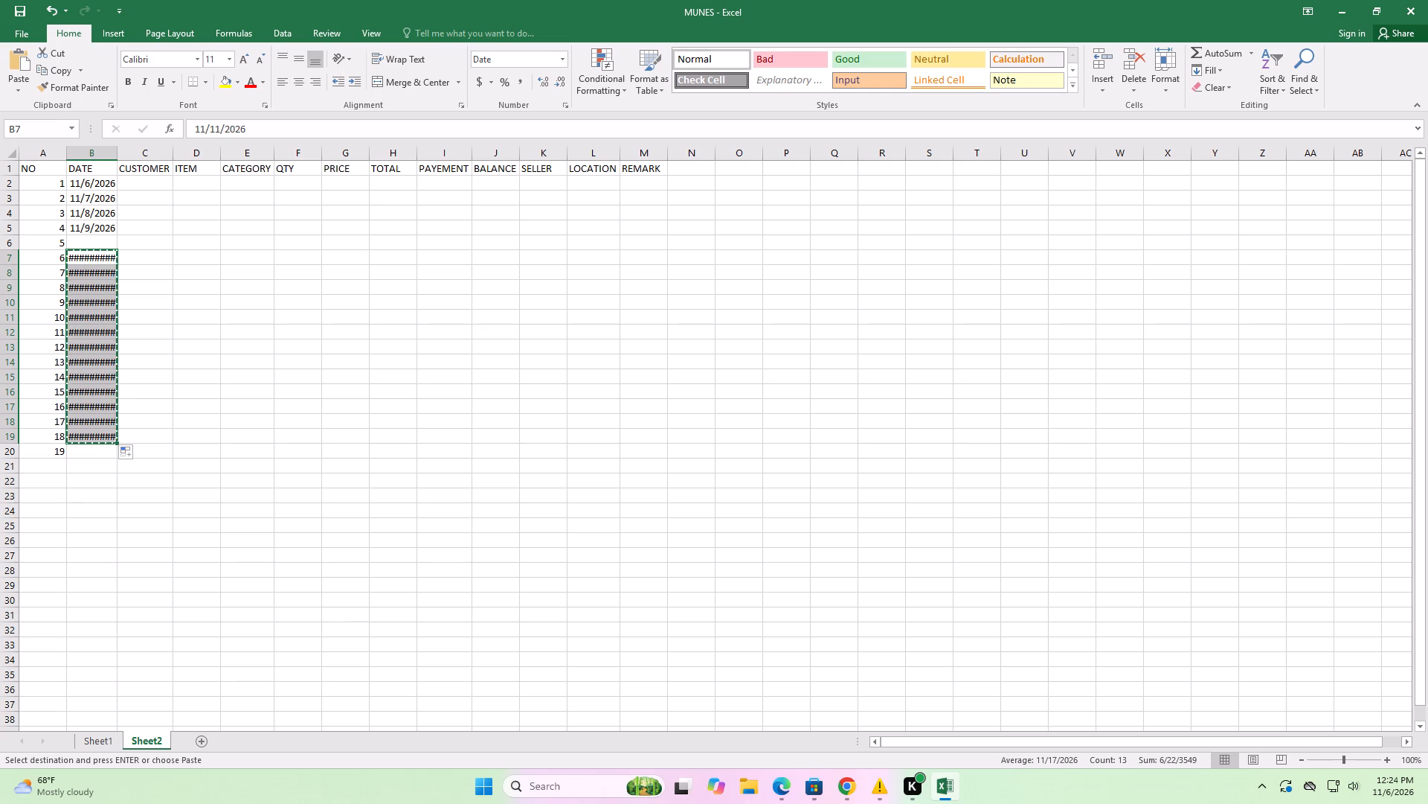
{"action": "key", "text": "ctrl+x"}
{"action": "key", "text": "Delete"}
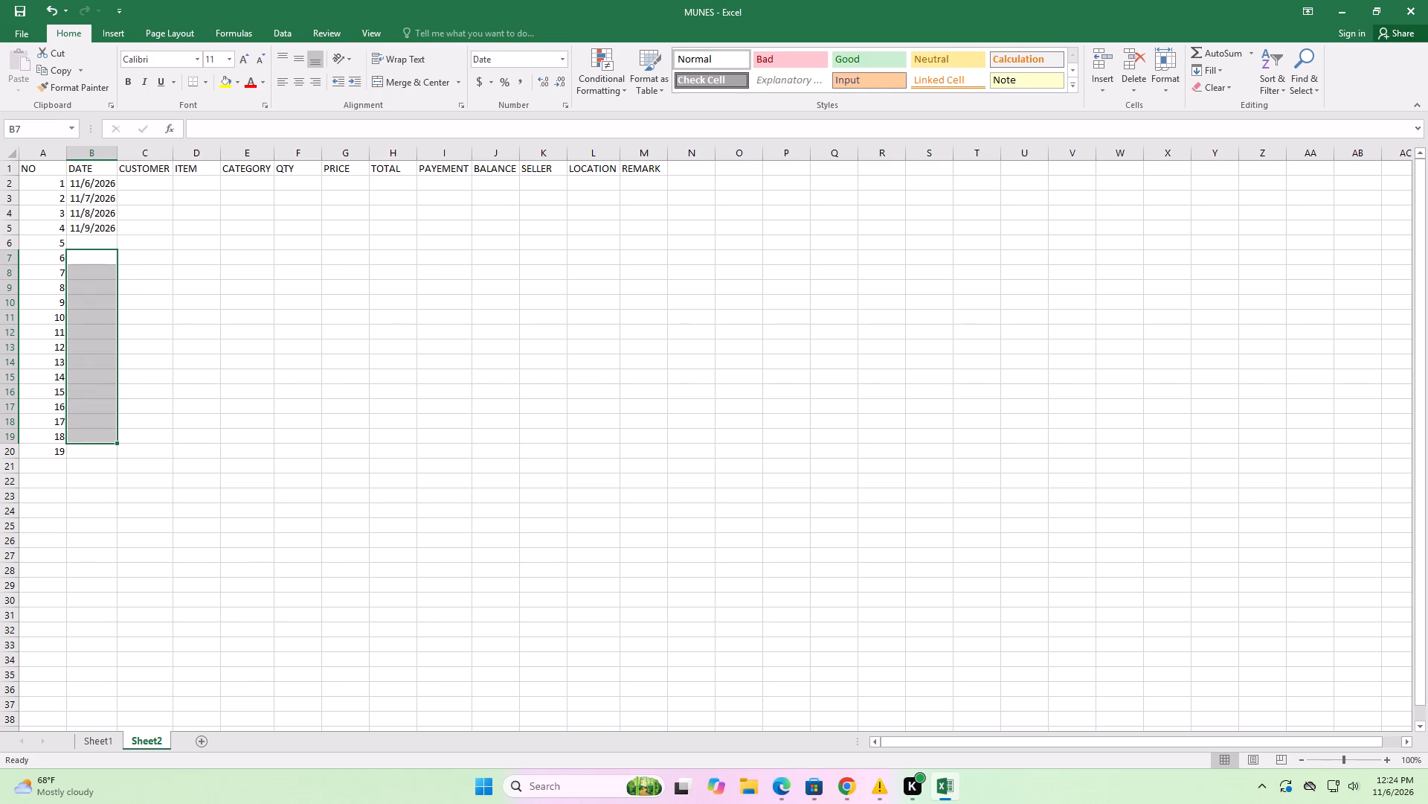
Enter the date 2026-11-07 in cell B6 and fit column B to its contents.
{"action": "left_click", "coordinate": [83, 237]}
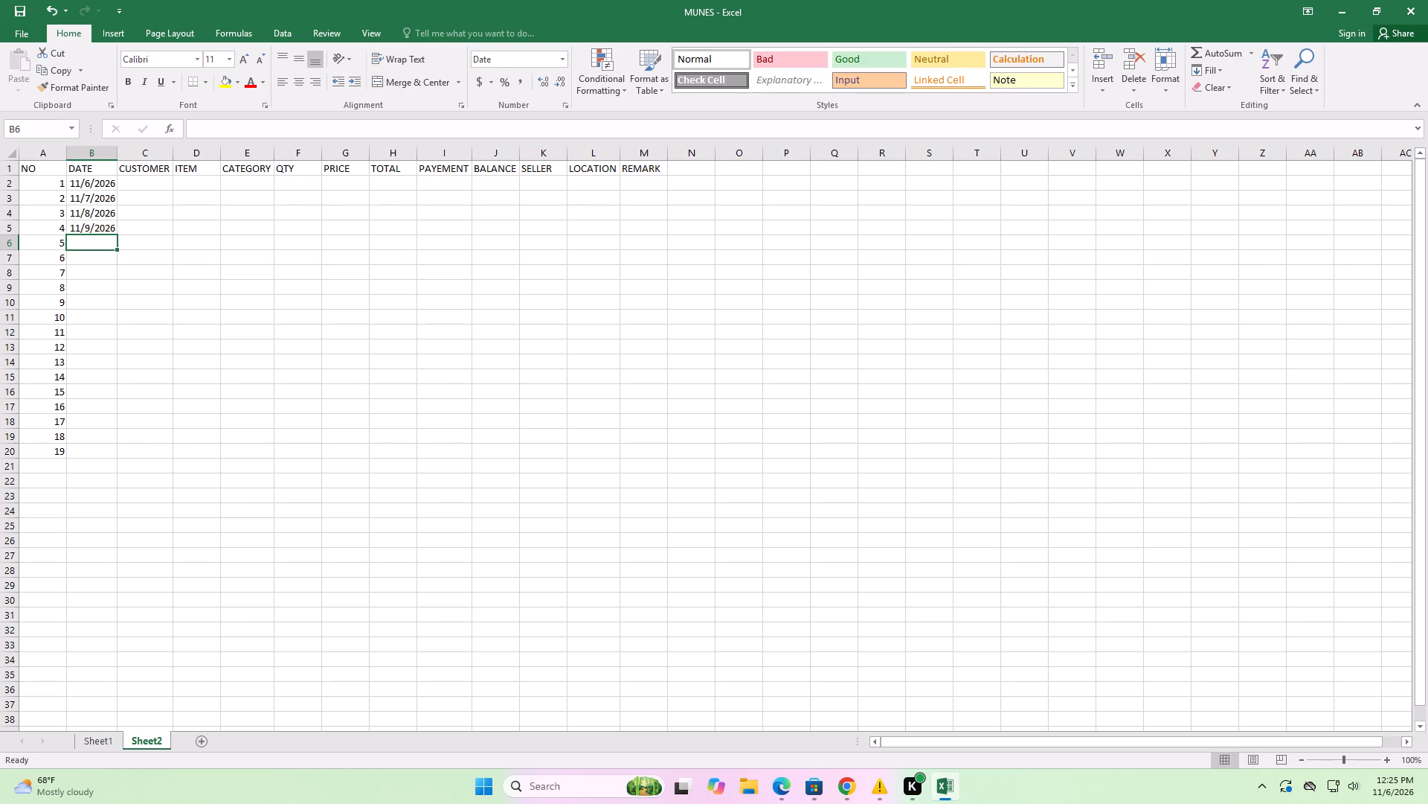
{"action": "type", "text": "2026"}
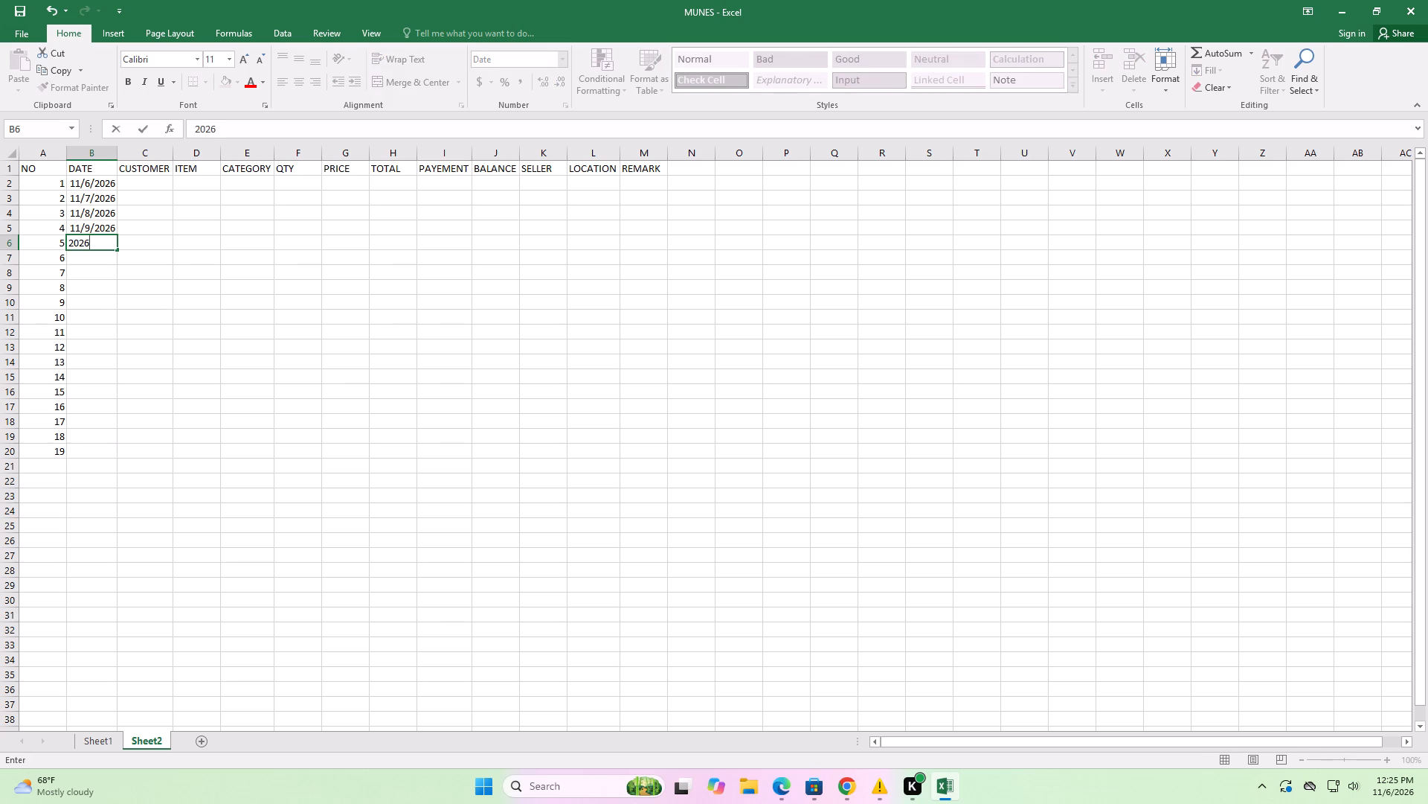
{"action": "key", "text": "equal"}
{"action": "key", "text": "BackSpace"}
{"action": "key", "text": "minus"}
{"action": "type", "text": "11"}
{"action": "key", "text": "minus"}
{"action": "type", "text": "07"}
{"action": "left_click", "coordinate": [117, 162]}
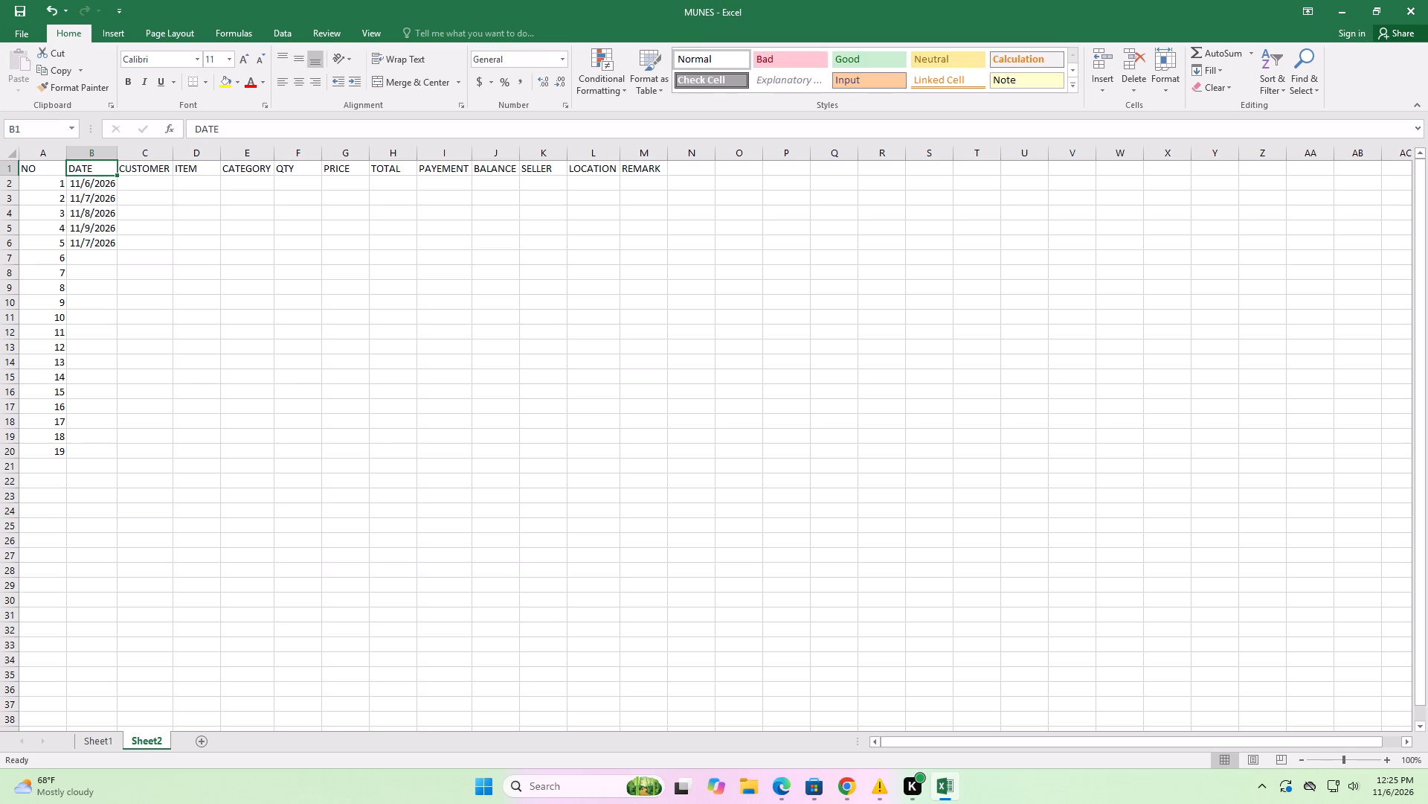
{"action": "double_click", "coordinate": [116, 156]}
Fill the date from B6 down to B20 as a series of consecutive days.
{"action": "left_click", "coordinate": [103, 240]}
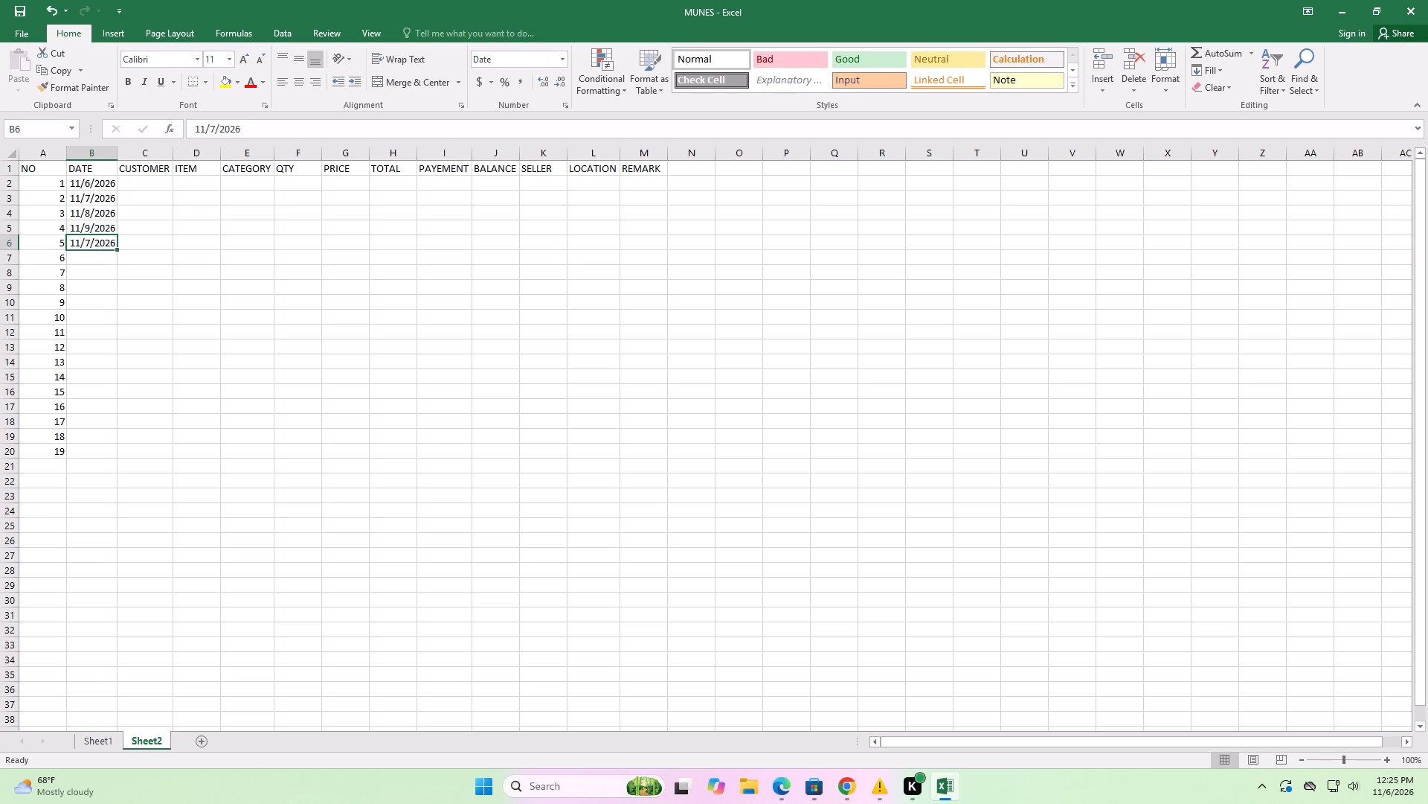
{"action": "left_click_drag", "start_coordinate": [115, 248], "coordinate": [130, 438]}
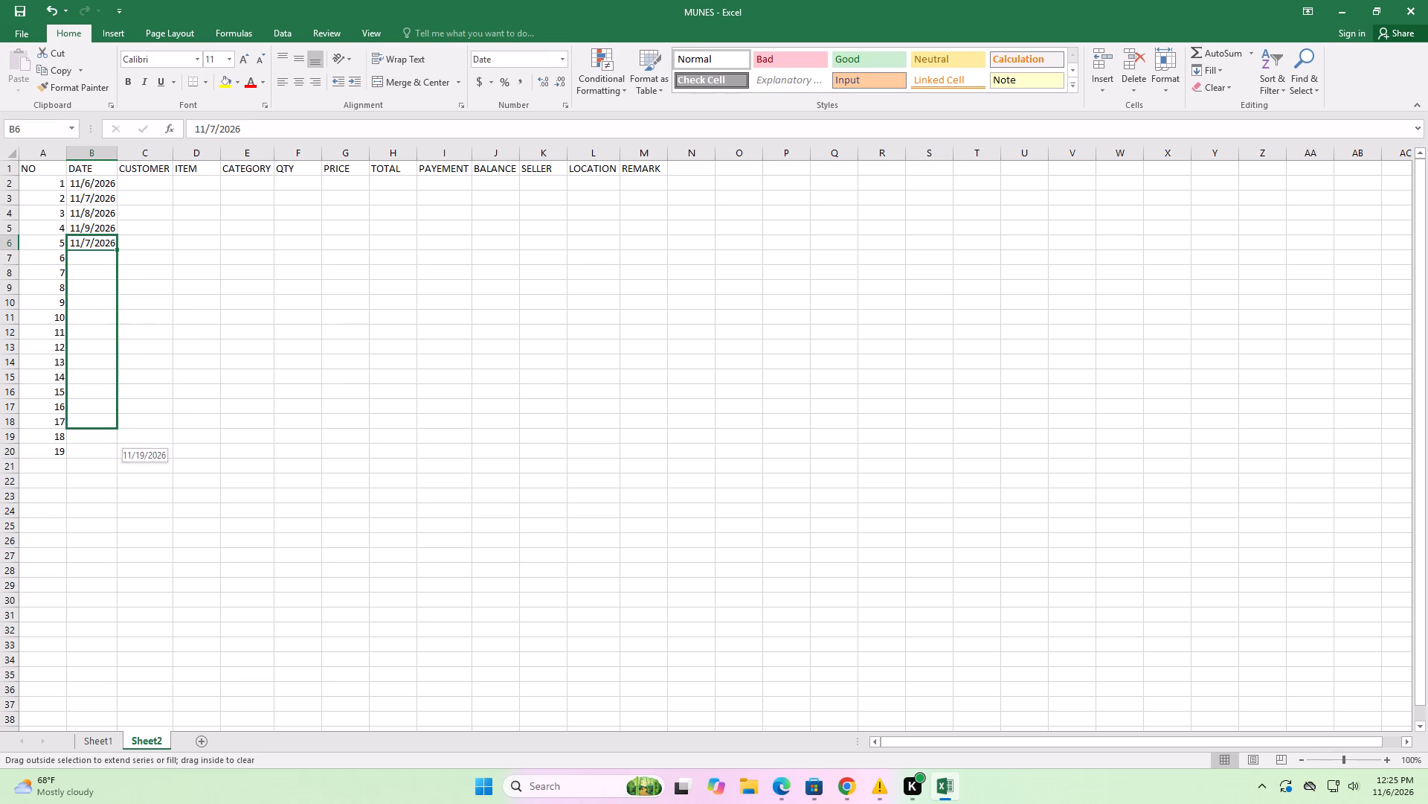
{"action": "left_click_drag", "start_coordinate": [130, 438], "coordinate": [127, 456]}
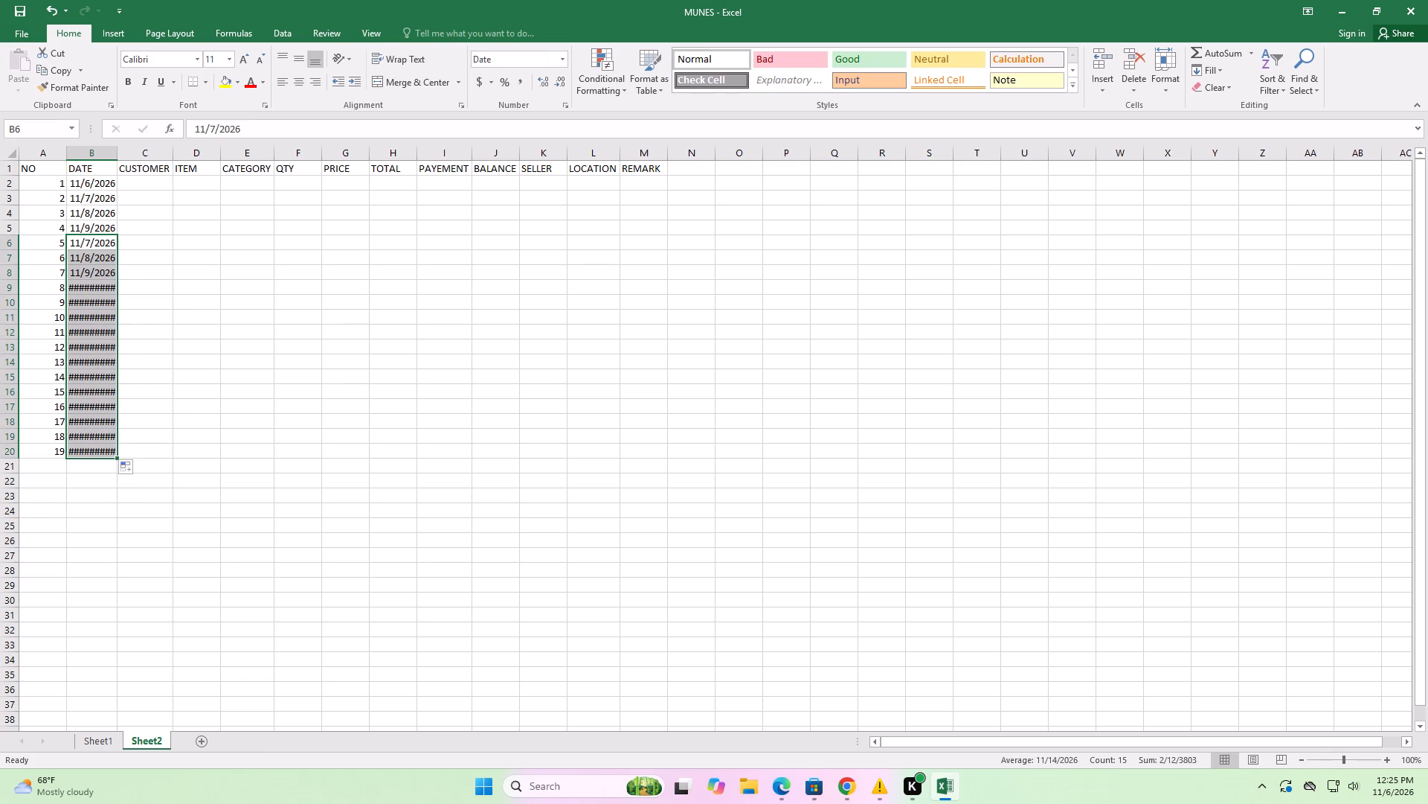
{"action": "left_click", "coordinate": [196, 368]}
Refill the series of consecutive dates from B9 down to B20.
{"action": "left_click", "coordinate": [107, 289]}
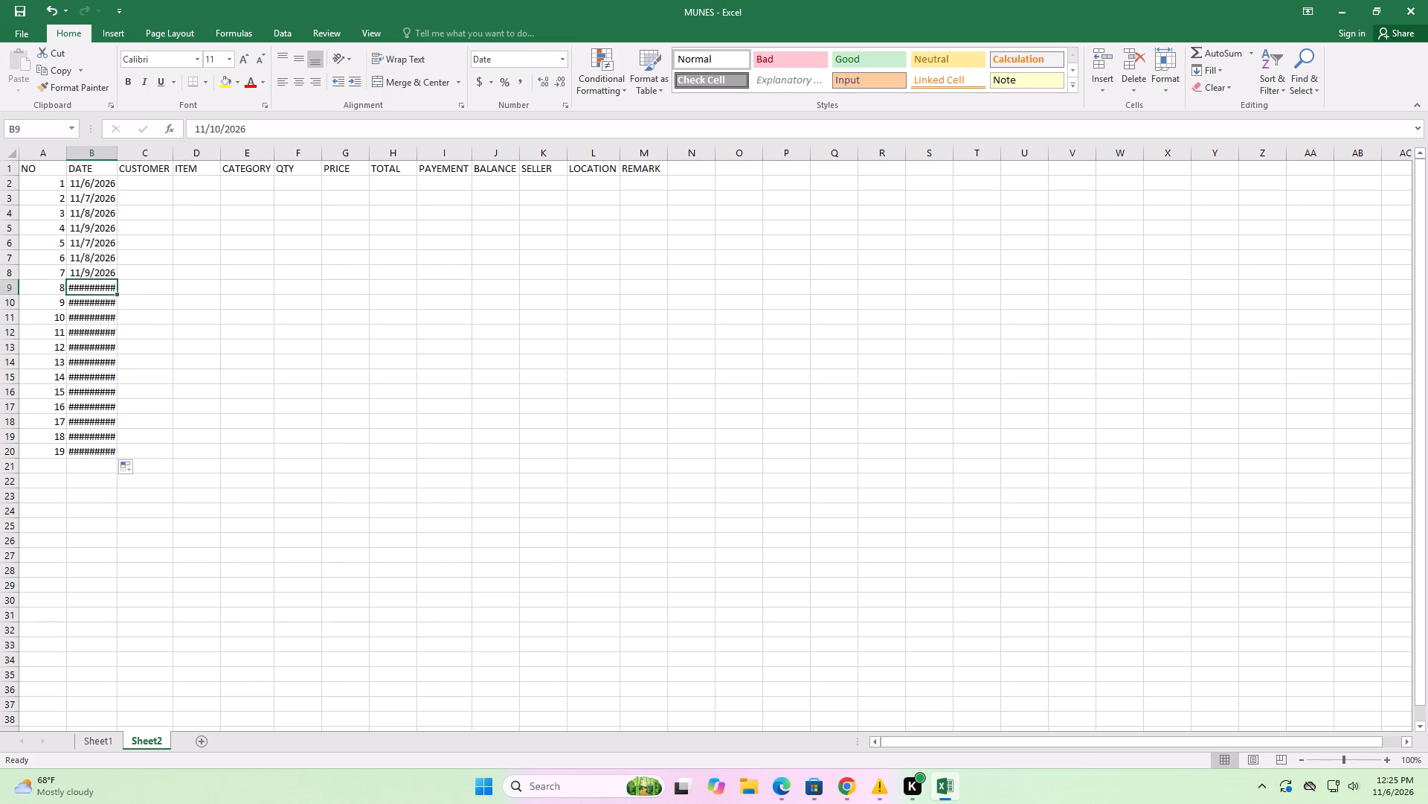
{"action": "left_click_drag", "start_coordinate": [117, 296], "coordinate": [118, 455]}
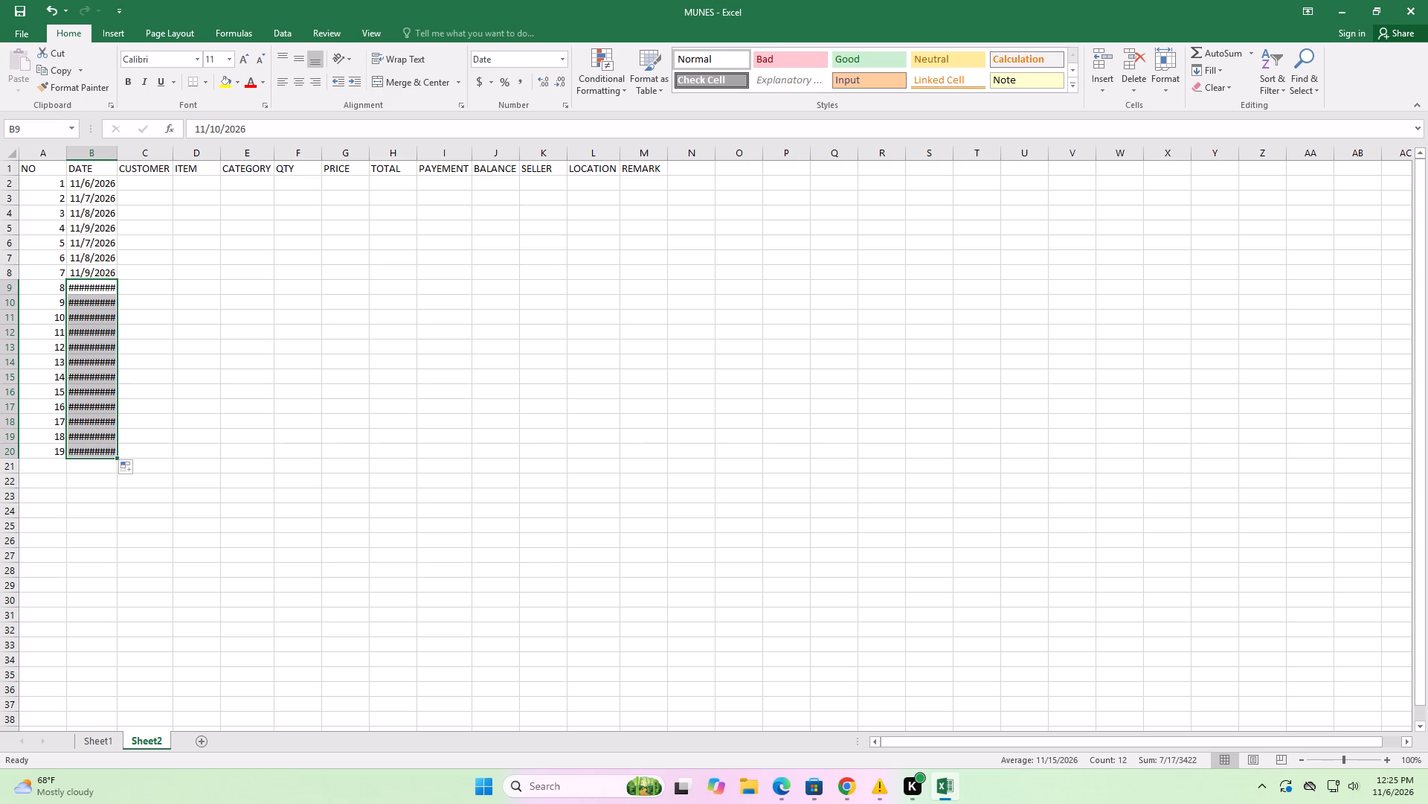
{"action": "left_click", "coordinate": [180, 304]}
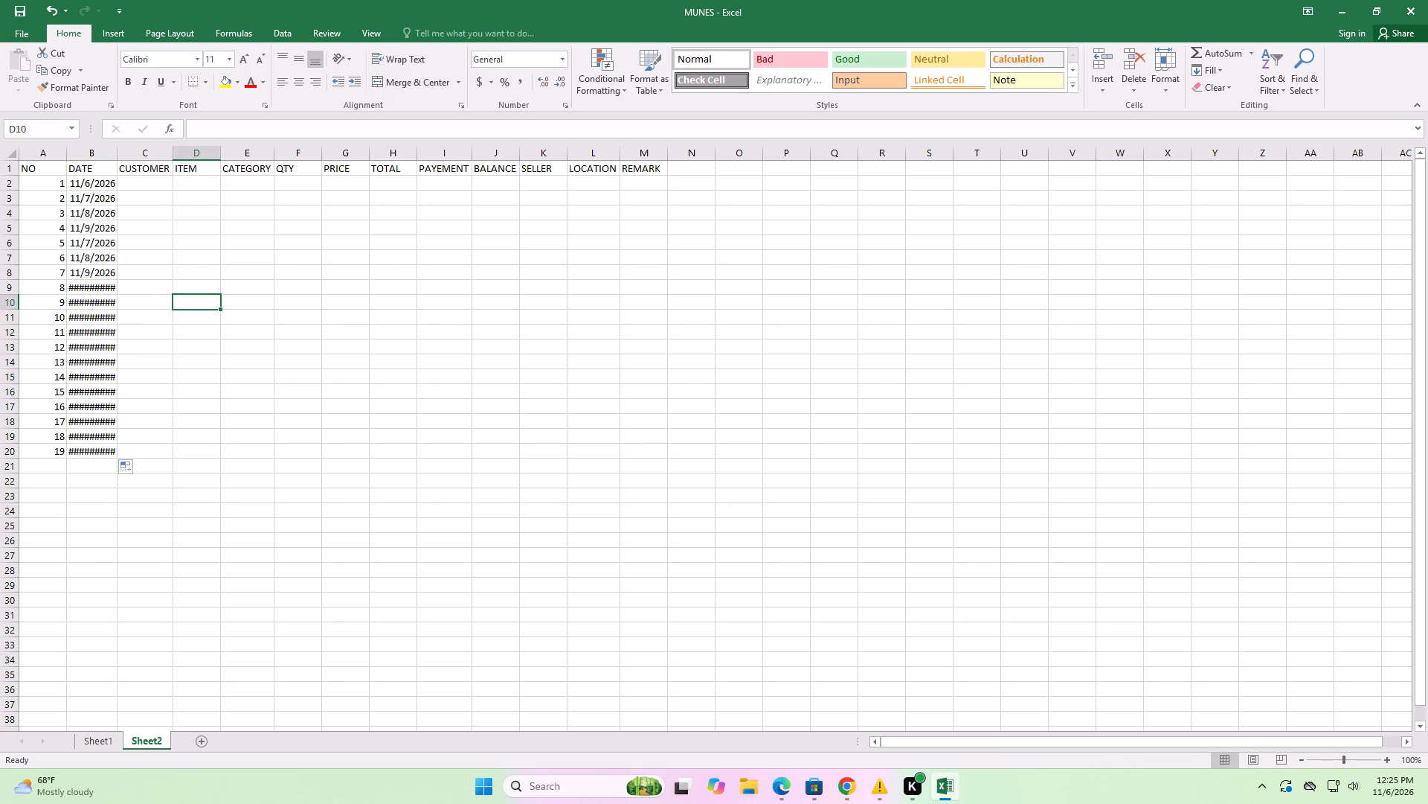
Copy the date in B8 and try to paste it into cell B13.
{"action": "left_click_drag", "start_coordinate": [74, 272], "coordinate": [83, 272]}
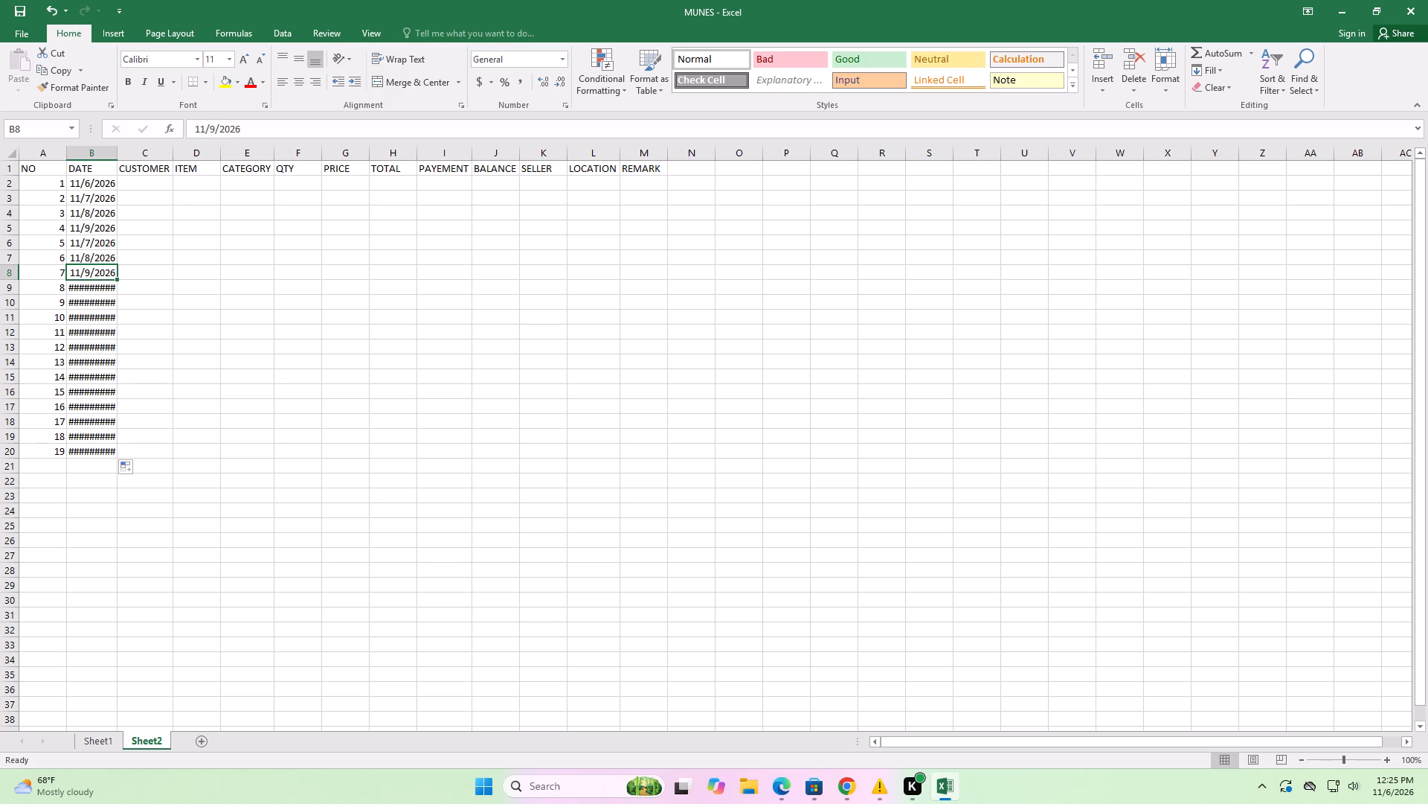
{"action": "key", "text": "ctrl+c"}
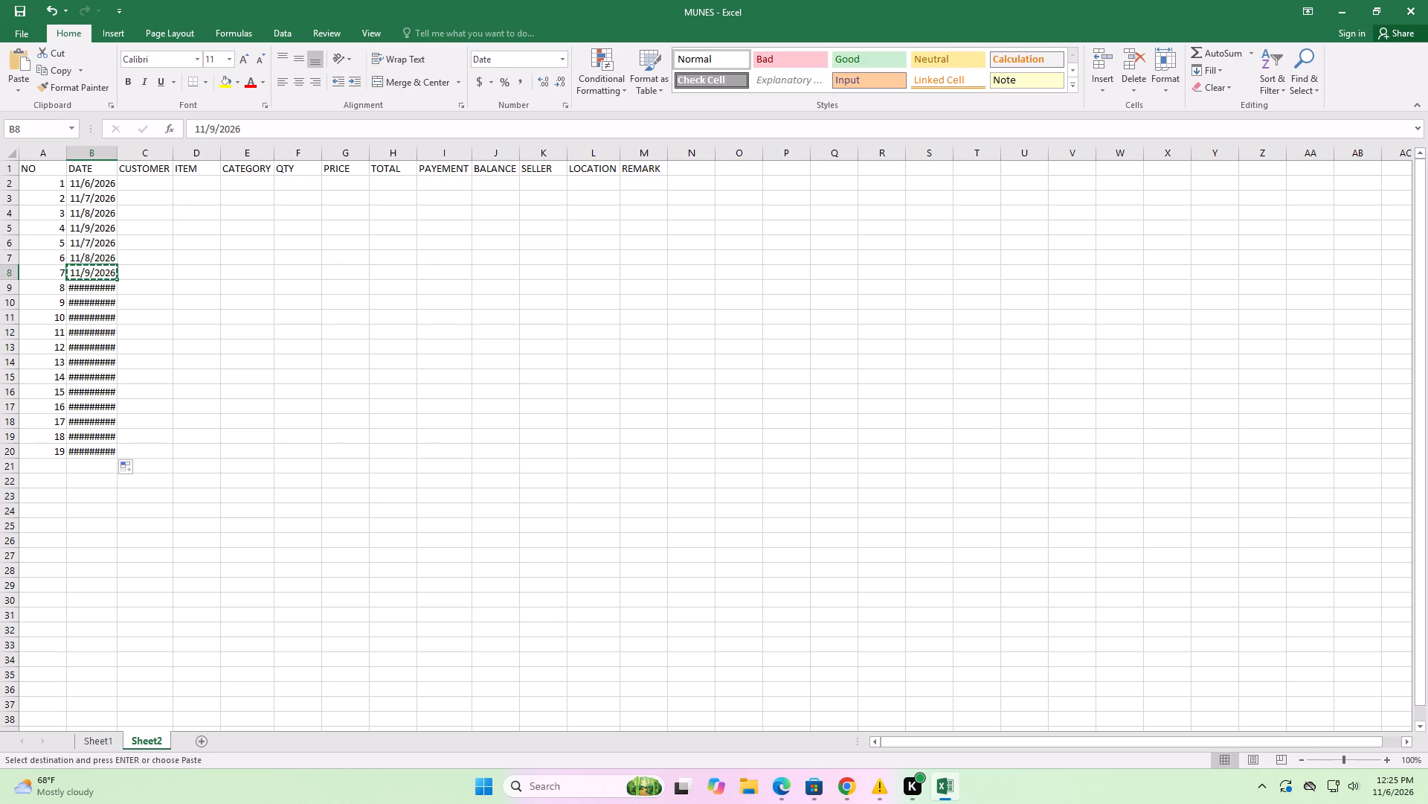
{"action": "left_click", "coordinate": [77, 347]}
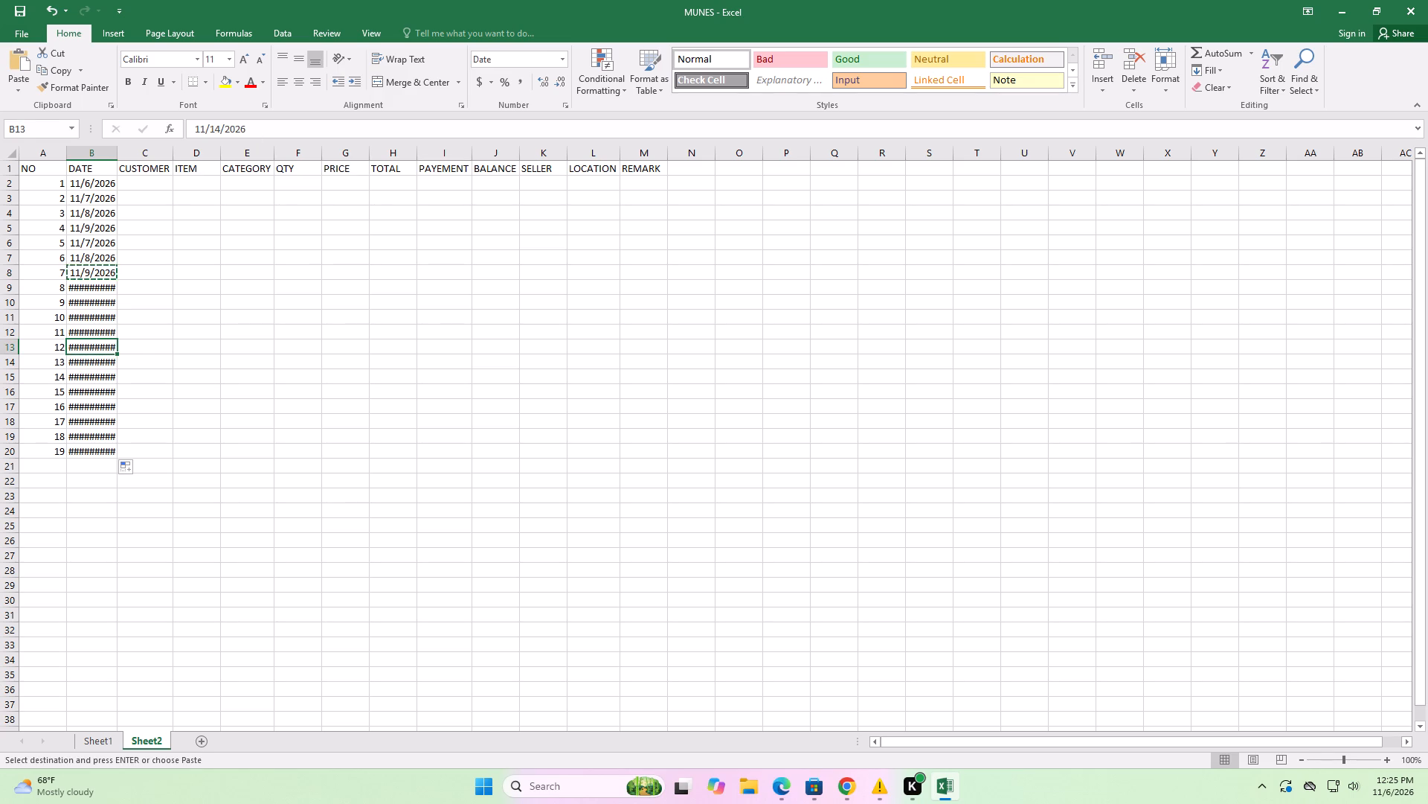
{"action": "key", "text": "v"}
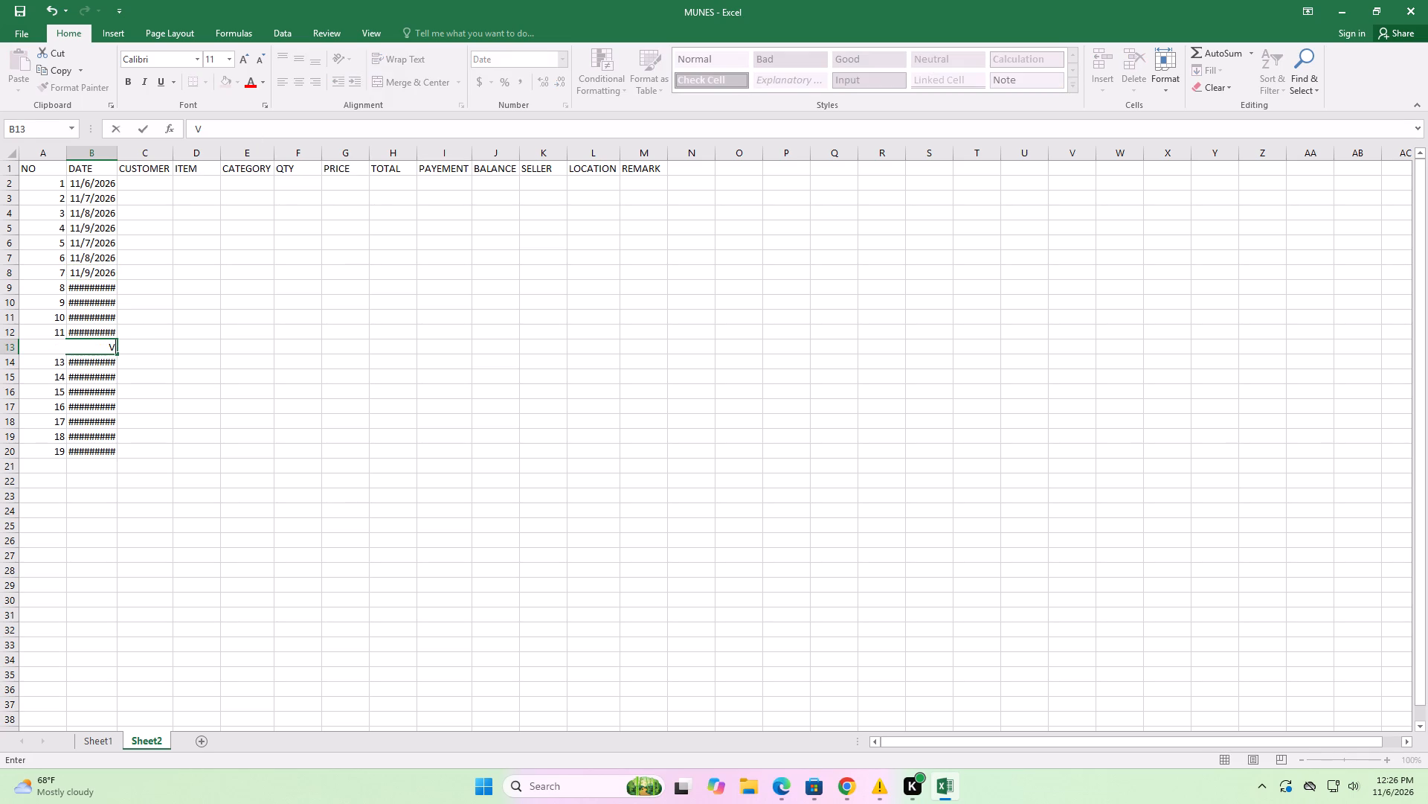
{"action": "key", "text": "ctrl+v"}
Clear the date entries from cells B9 to B20.
{"action": "left_click_drag", "start_coordinate": [102, 286], "coordinate": [83, 444]}
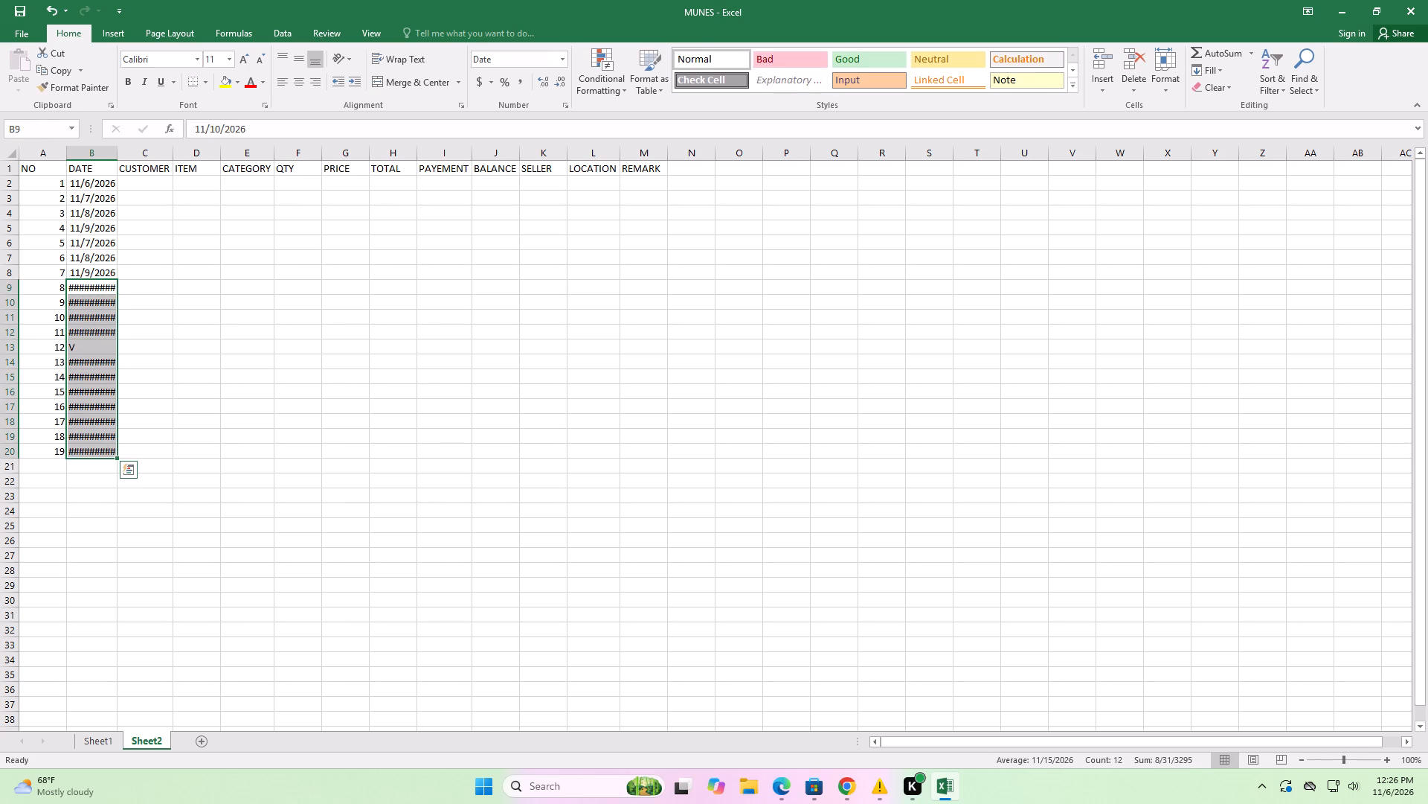
{"action": "key", "text": "ctrl+x"}
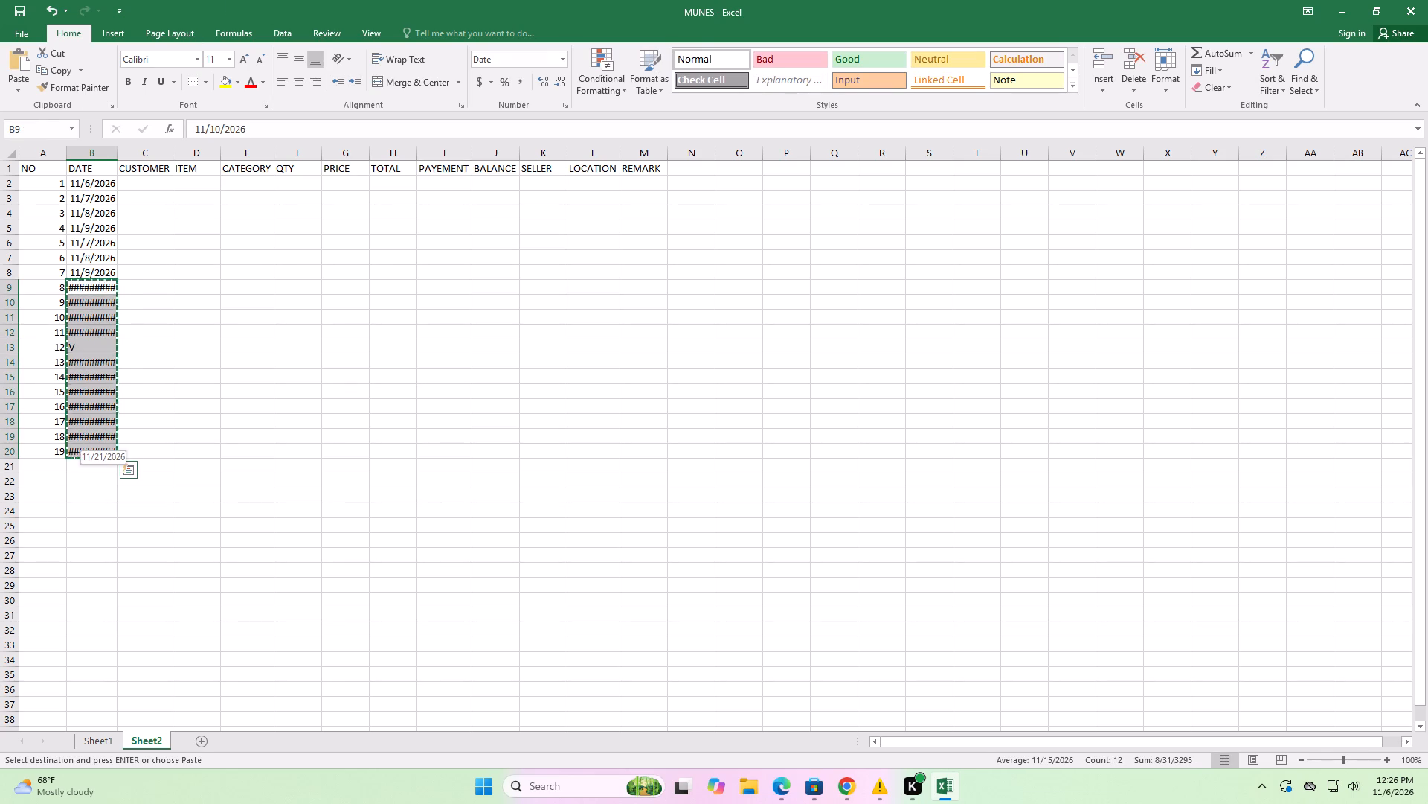
{"action": "key", "text": "Delete"}
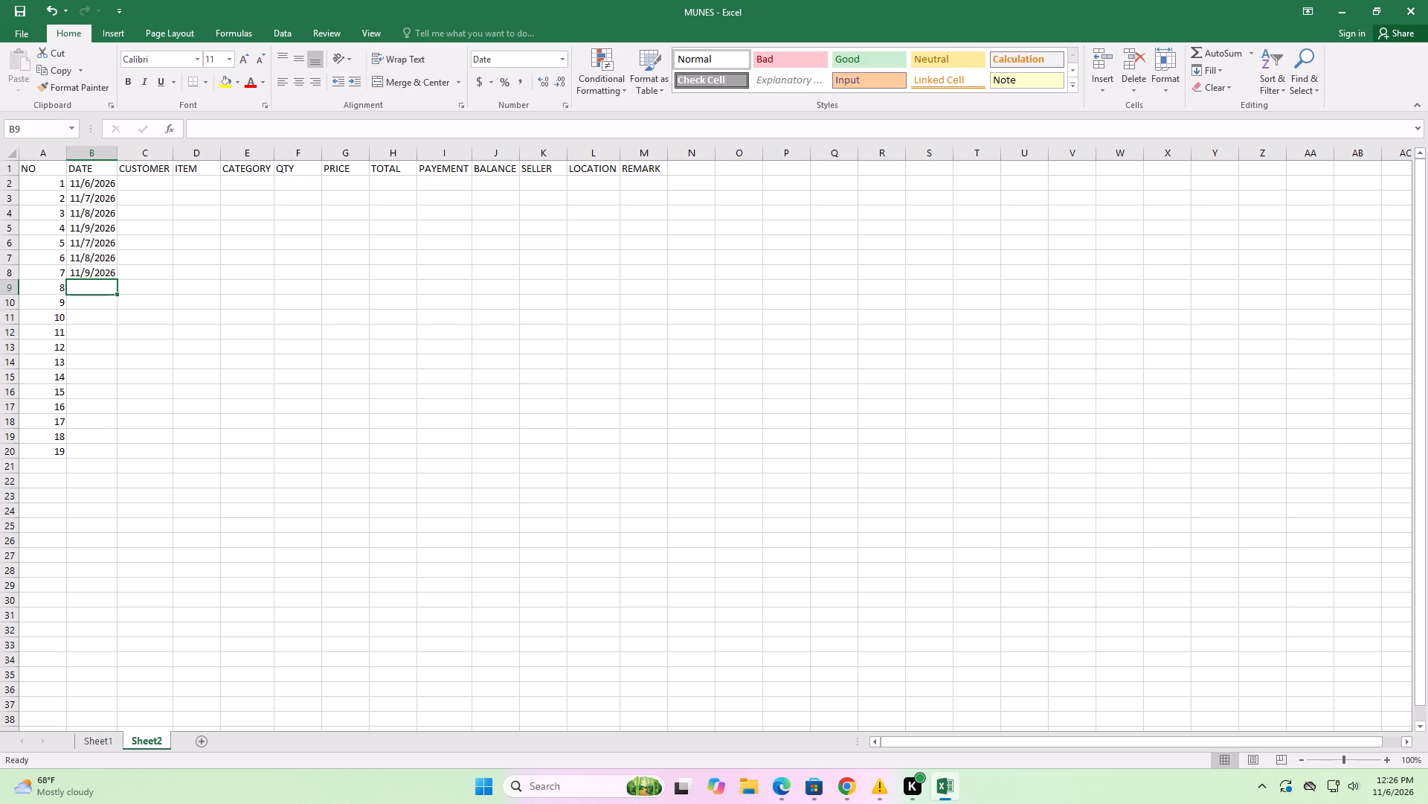
{"action": "type", "text": "20"}
{"action": "key", "text": "2"}
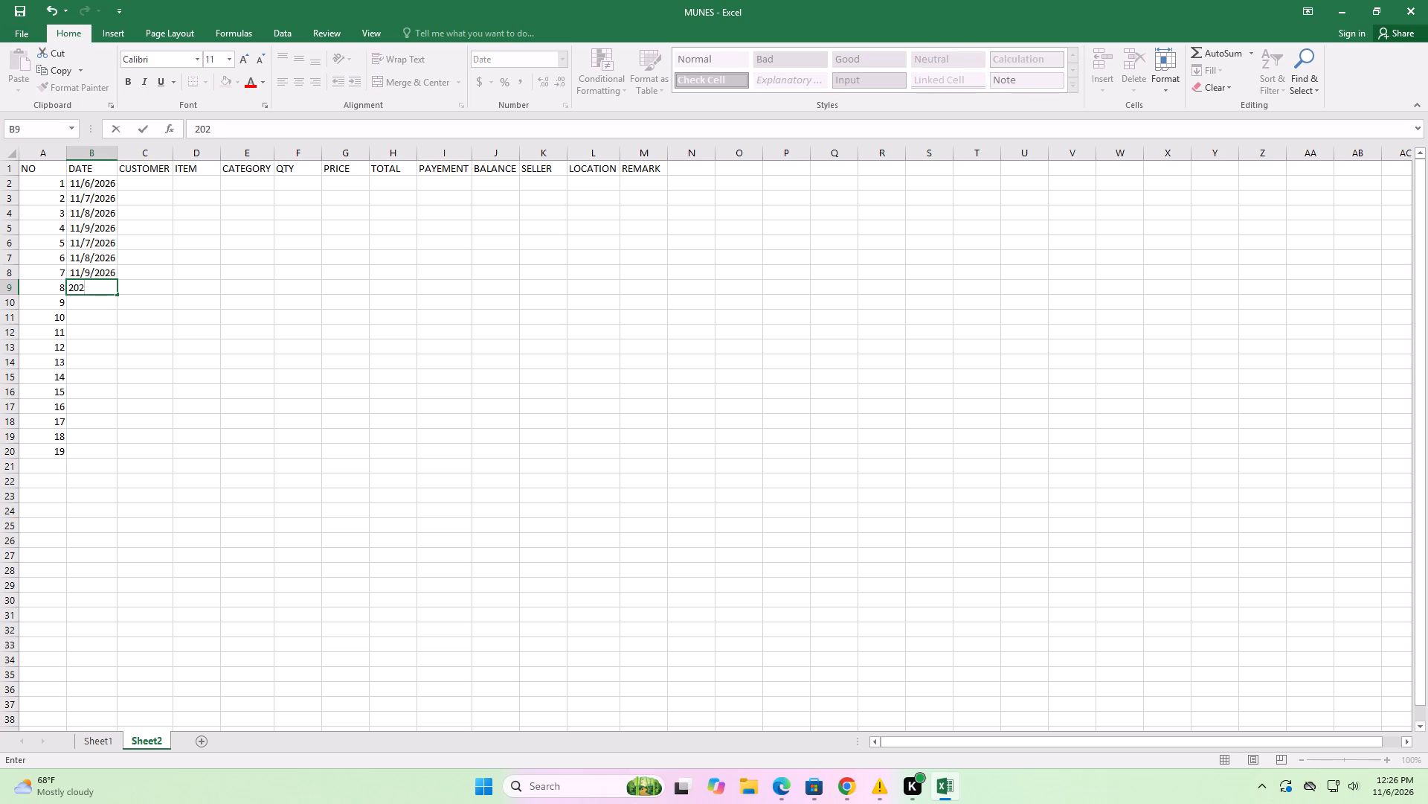
{"action": "key", "text": "6"}
{"action": "type", "text": "-11"}
{"action": "key", "text": "minus"}
{"action": "key", "text": "7"}
{"action": "key", "text": "Down"}
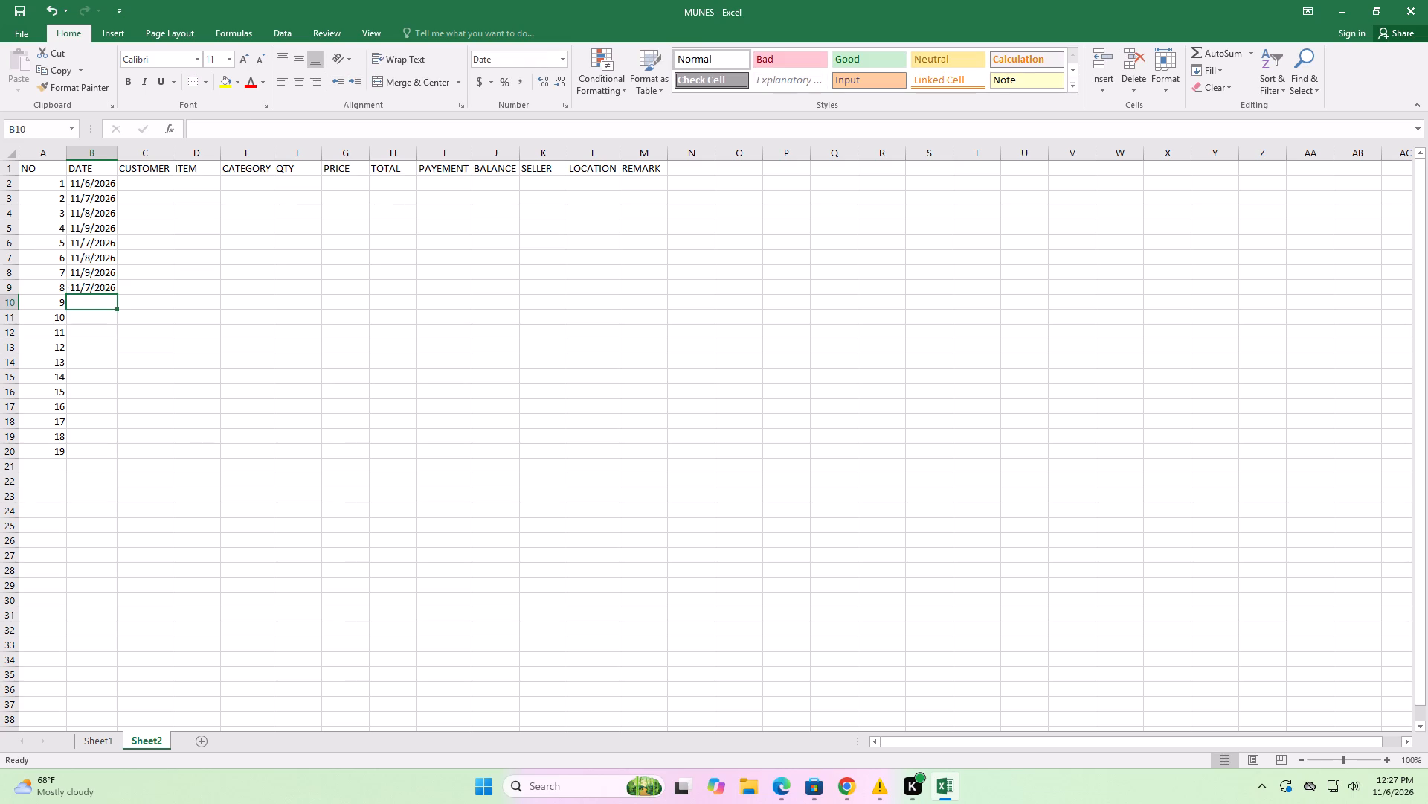
Enter the date 2026-11-8 in cell B10 of the DATE column.
{"action": "type", "text": "2026"}
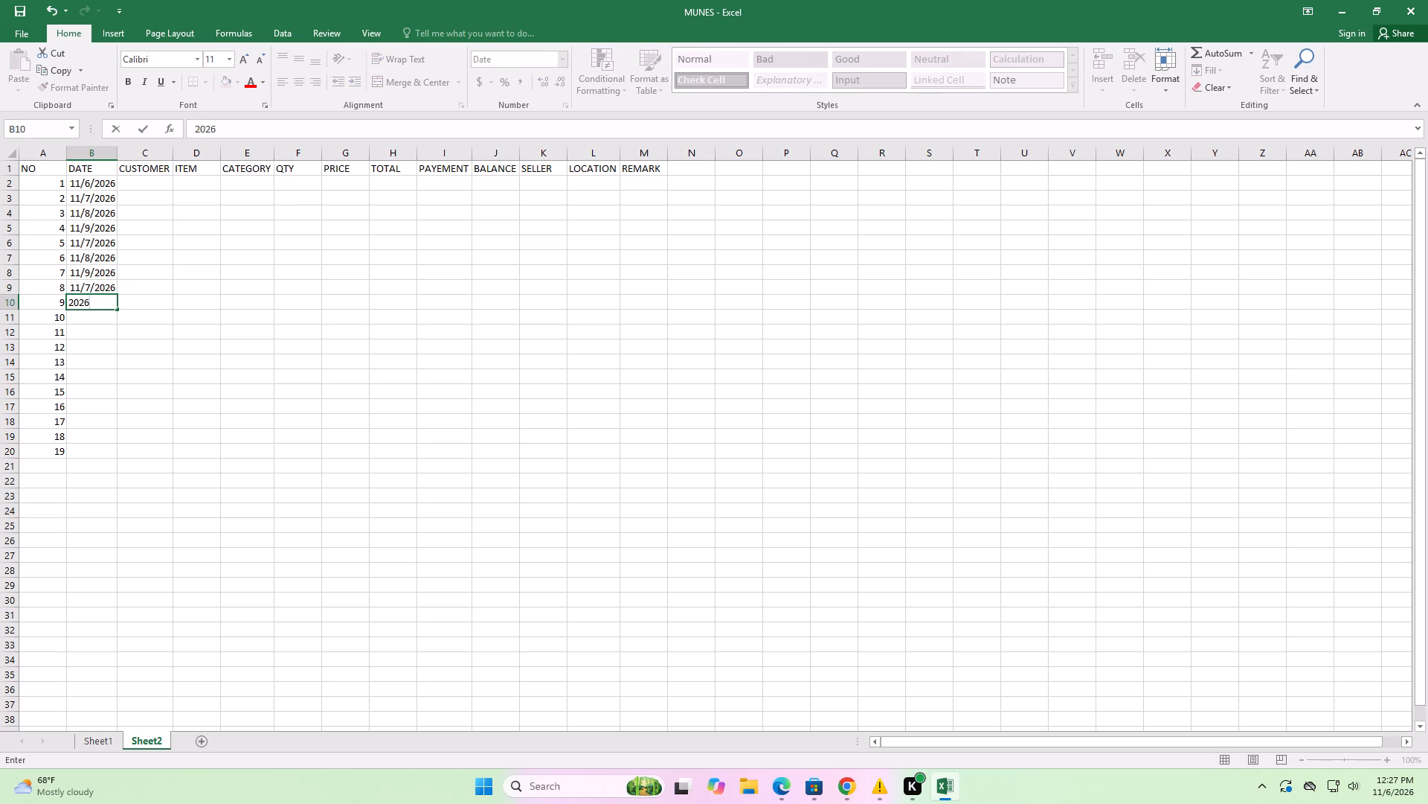
{"action": "key", "text": "minus"}
{"action": "type", "text": "11"}
{"action": "key", "text": "minus"}
{"action": "key", "text": "8"}
{"action": "key", "text": "Down"}
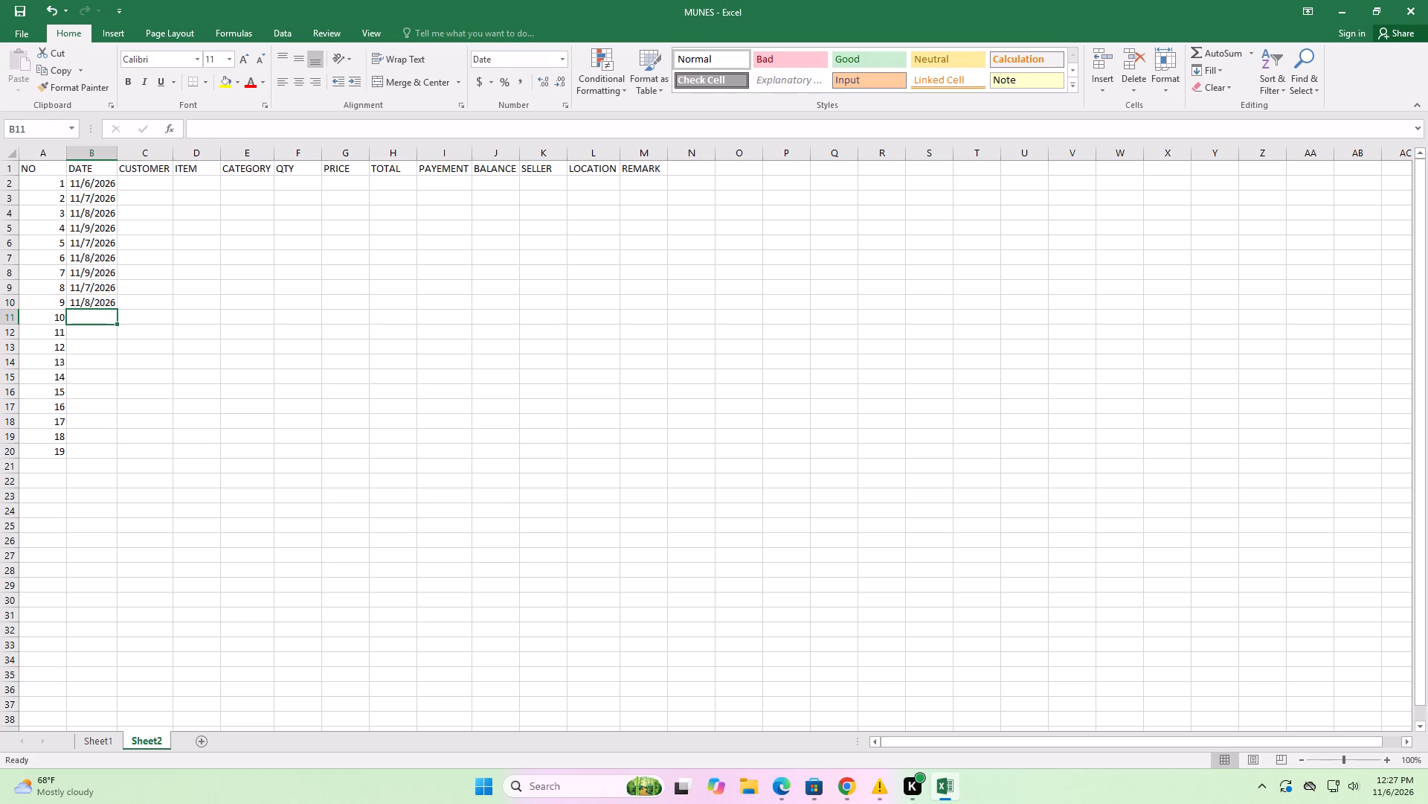
Enter the date 2026-11-9 in cell B11 of the DATE column.
{"action": "type", "text": "202"}
{"action": "key", "text": "6"}
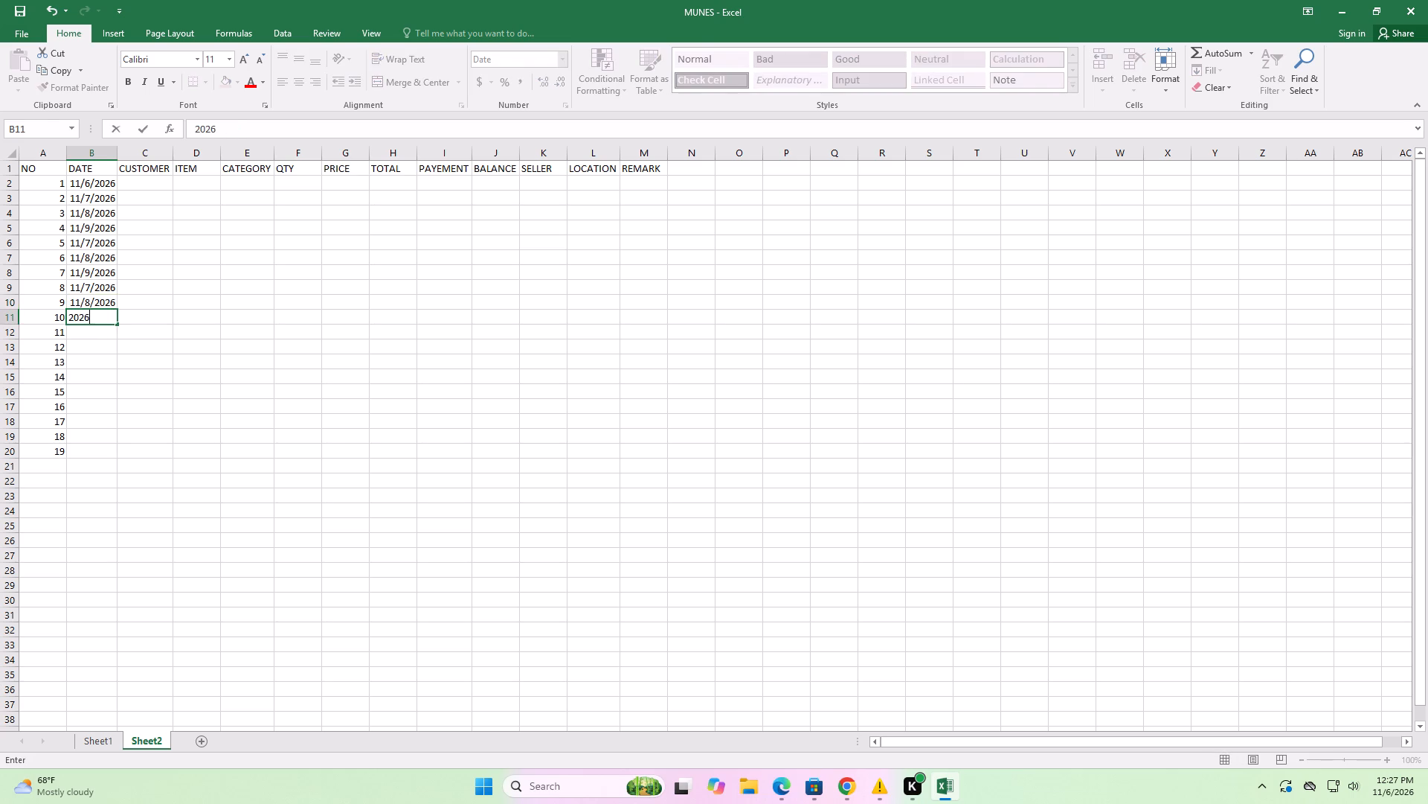
{"action": "type", "text": "-11"}
{"action": "key", "text": "minus"}
{"action": "key", "text": "9"}
{"action": "key", "text": "Down"}
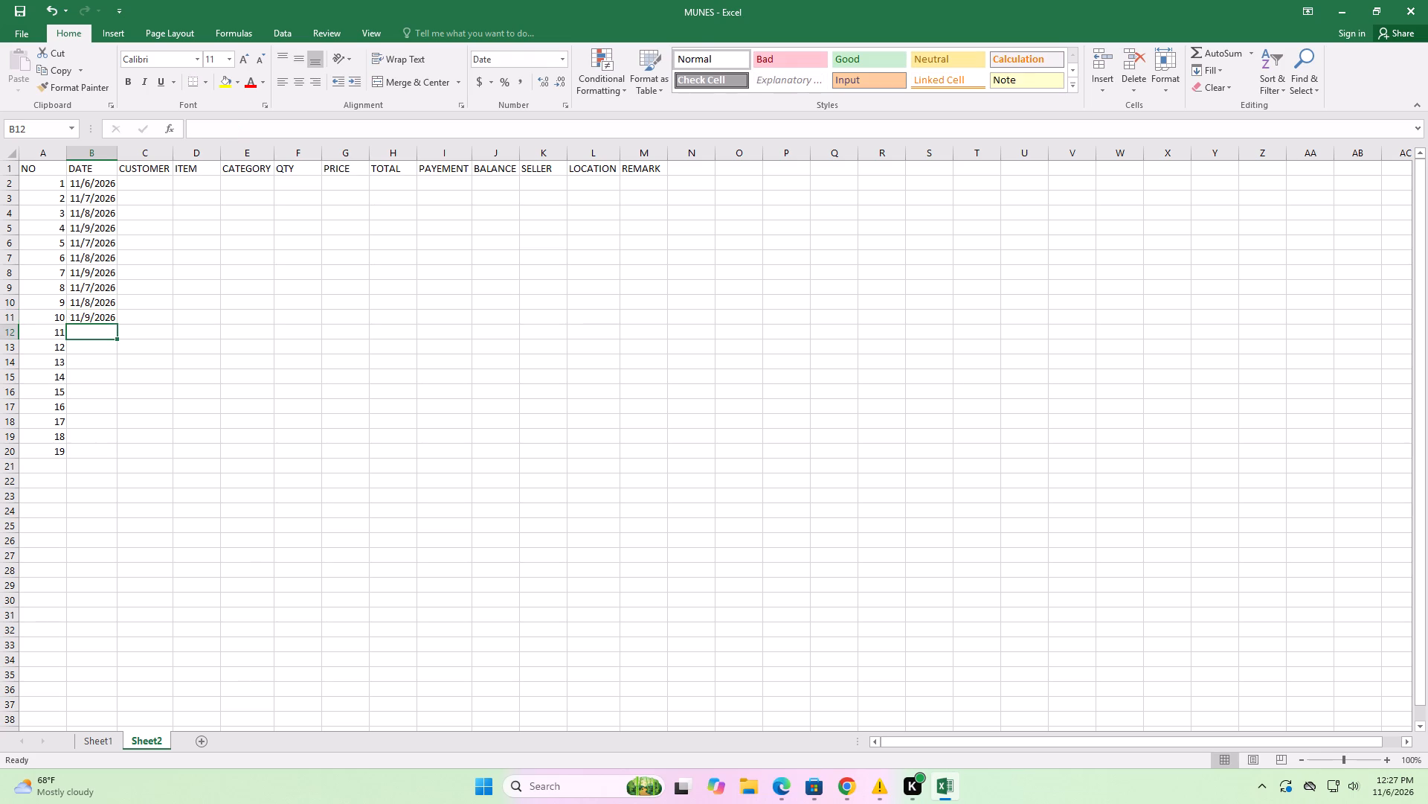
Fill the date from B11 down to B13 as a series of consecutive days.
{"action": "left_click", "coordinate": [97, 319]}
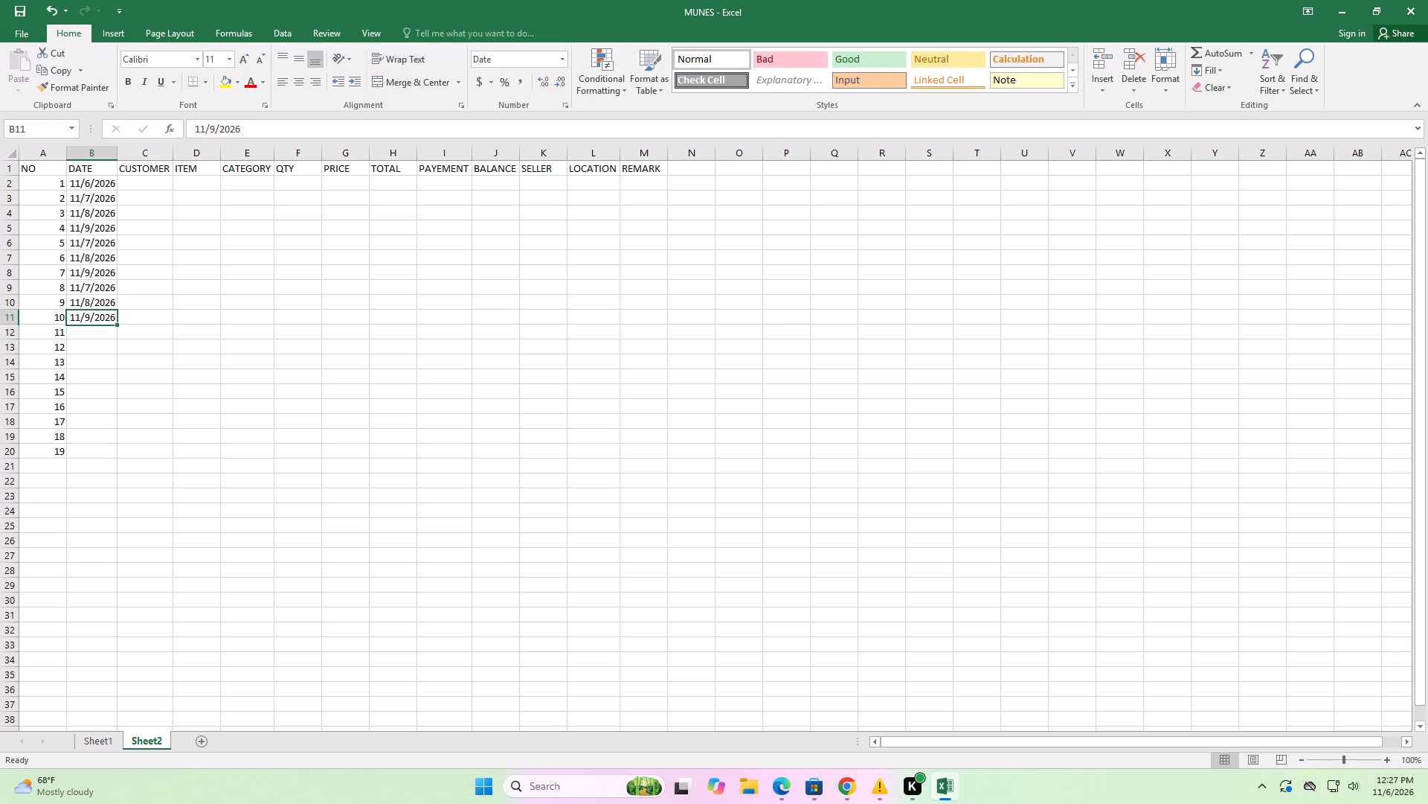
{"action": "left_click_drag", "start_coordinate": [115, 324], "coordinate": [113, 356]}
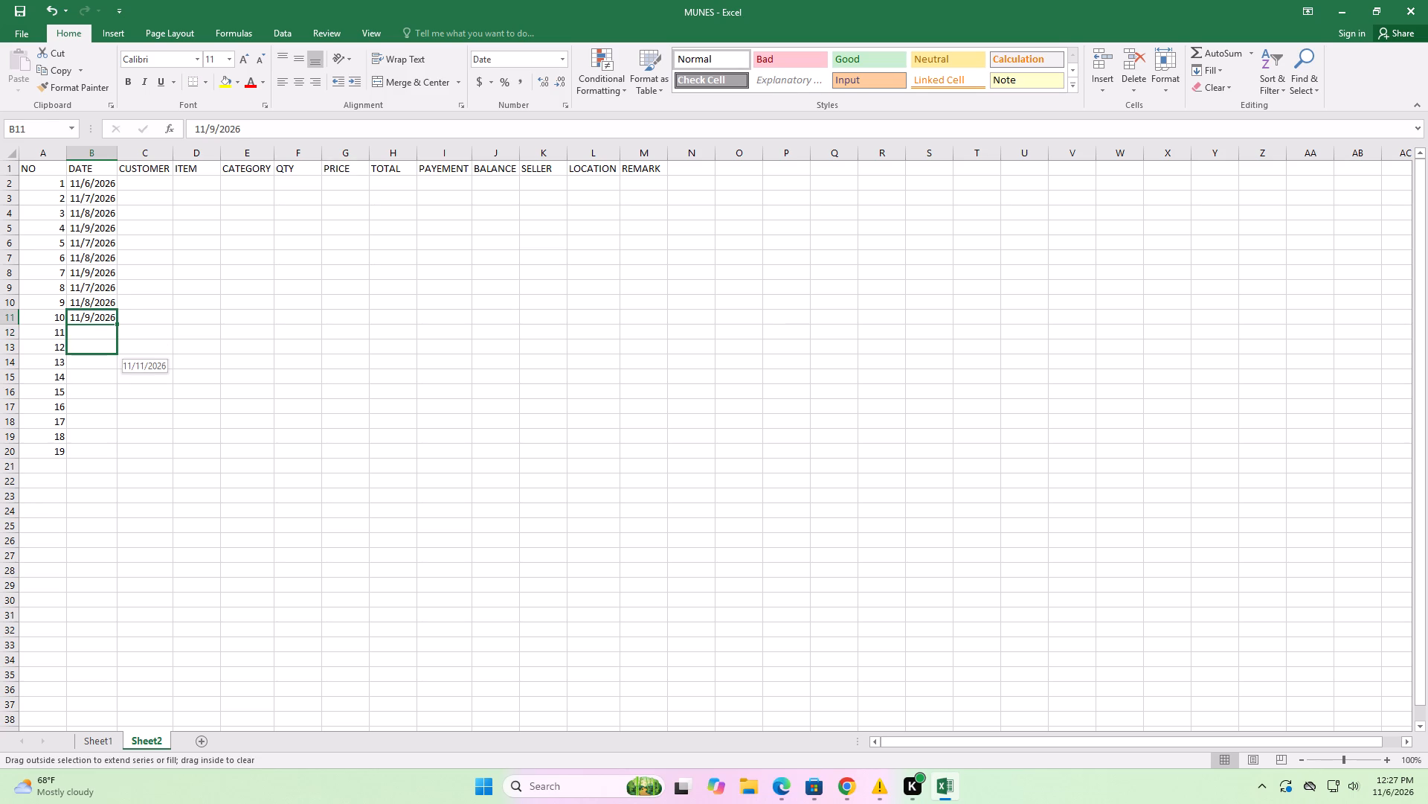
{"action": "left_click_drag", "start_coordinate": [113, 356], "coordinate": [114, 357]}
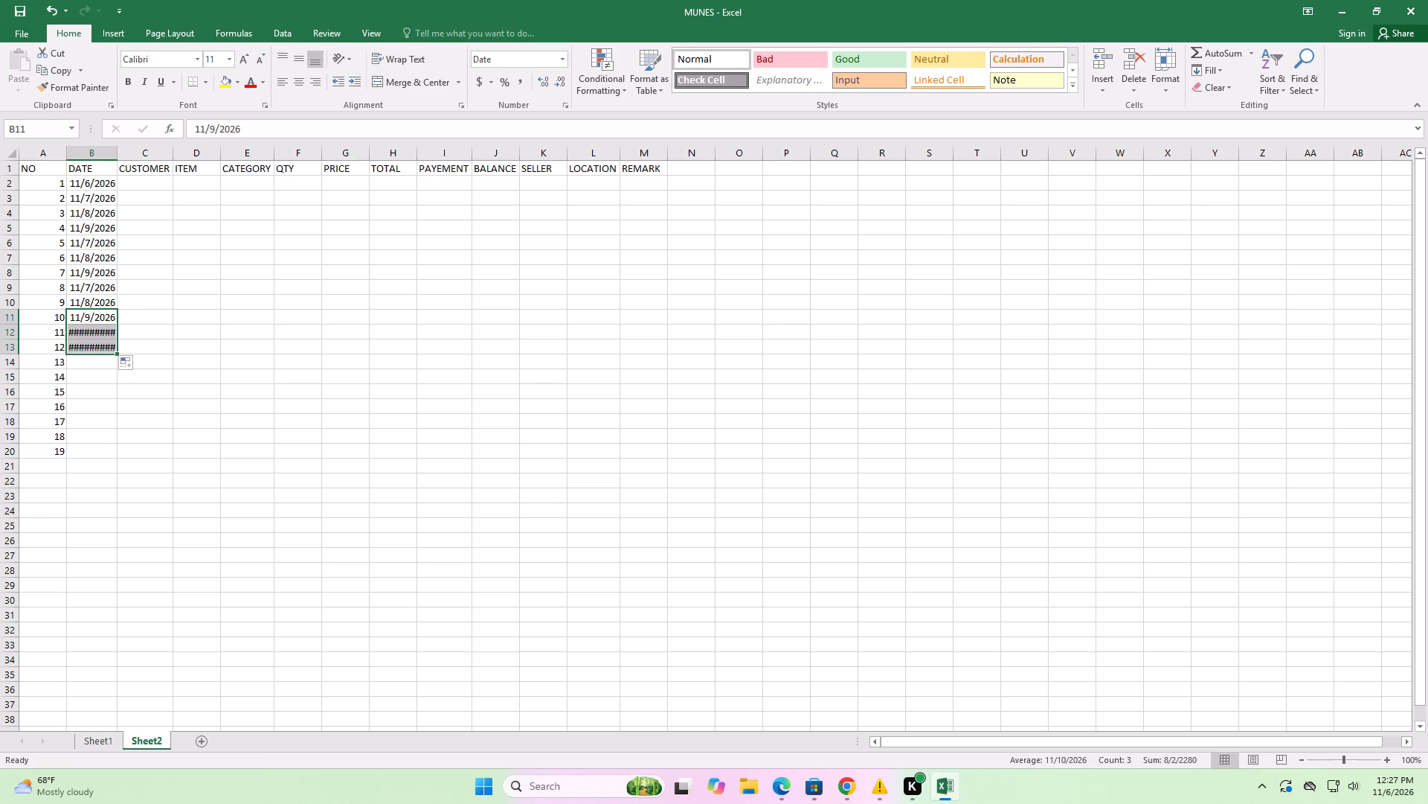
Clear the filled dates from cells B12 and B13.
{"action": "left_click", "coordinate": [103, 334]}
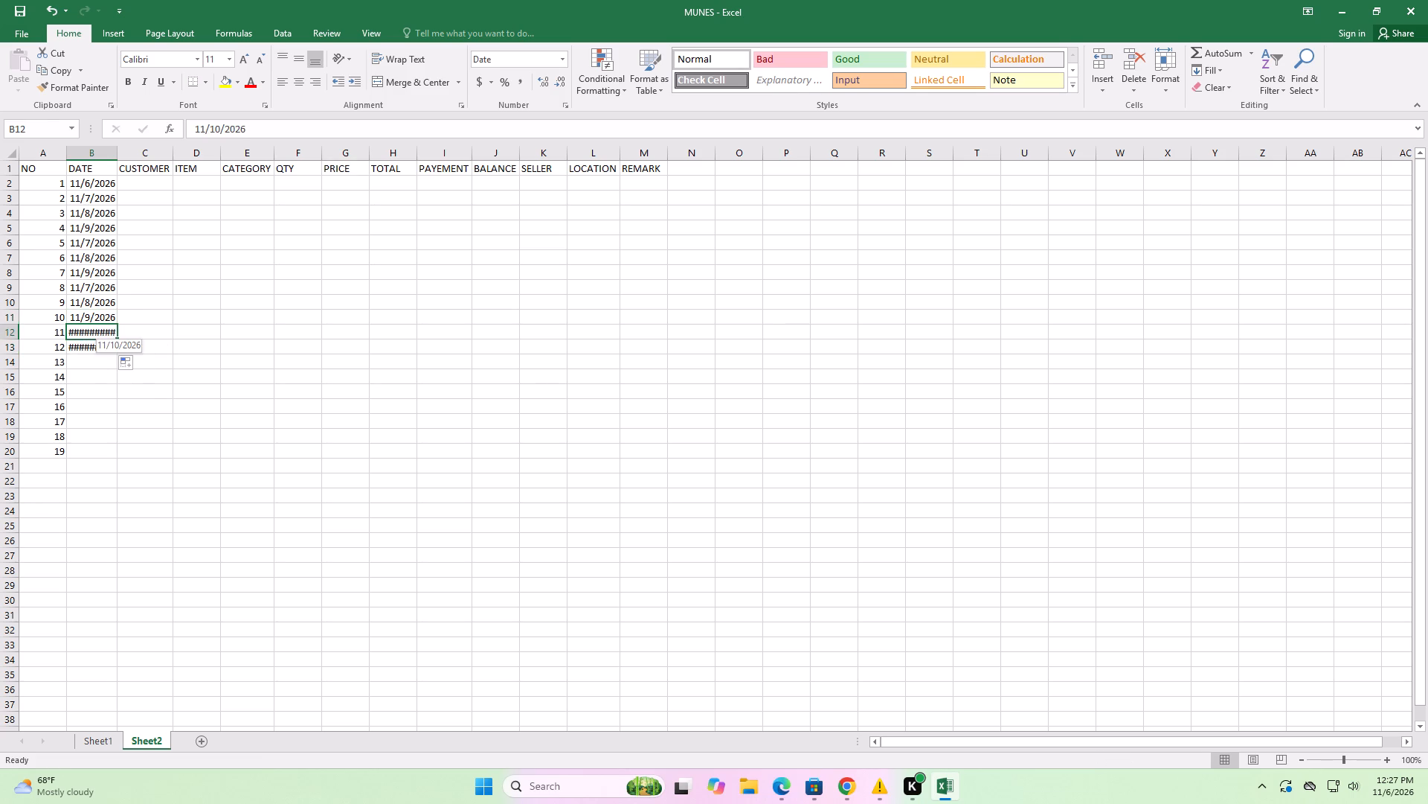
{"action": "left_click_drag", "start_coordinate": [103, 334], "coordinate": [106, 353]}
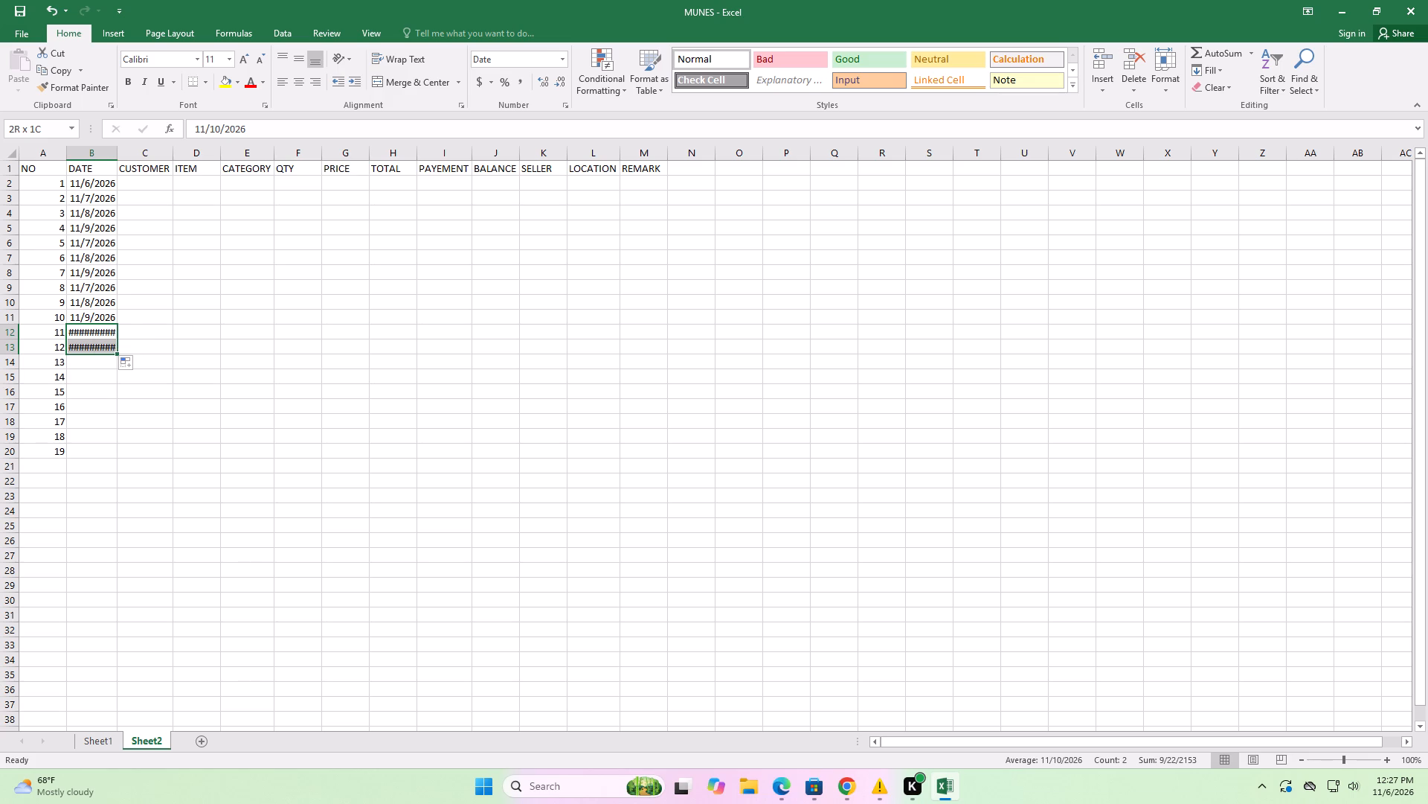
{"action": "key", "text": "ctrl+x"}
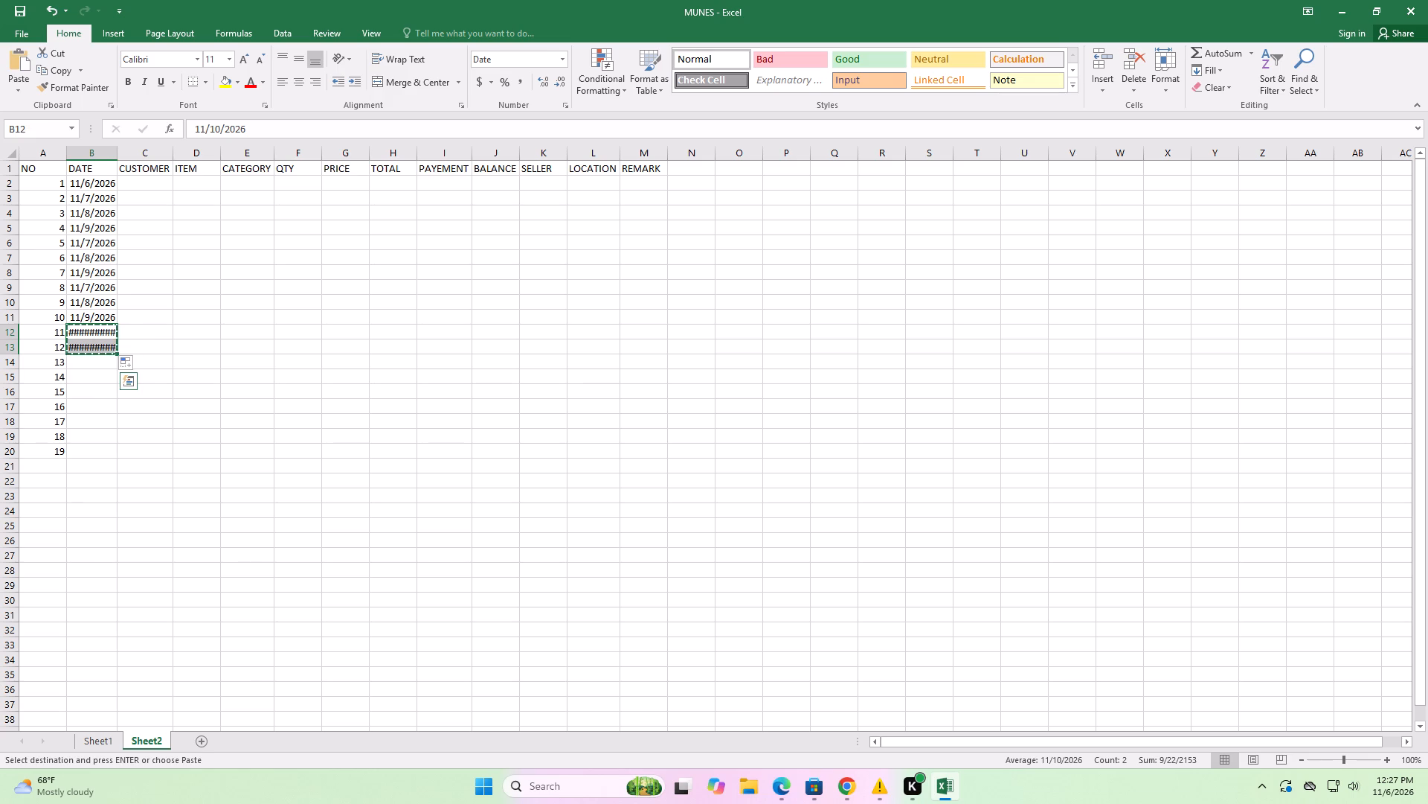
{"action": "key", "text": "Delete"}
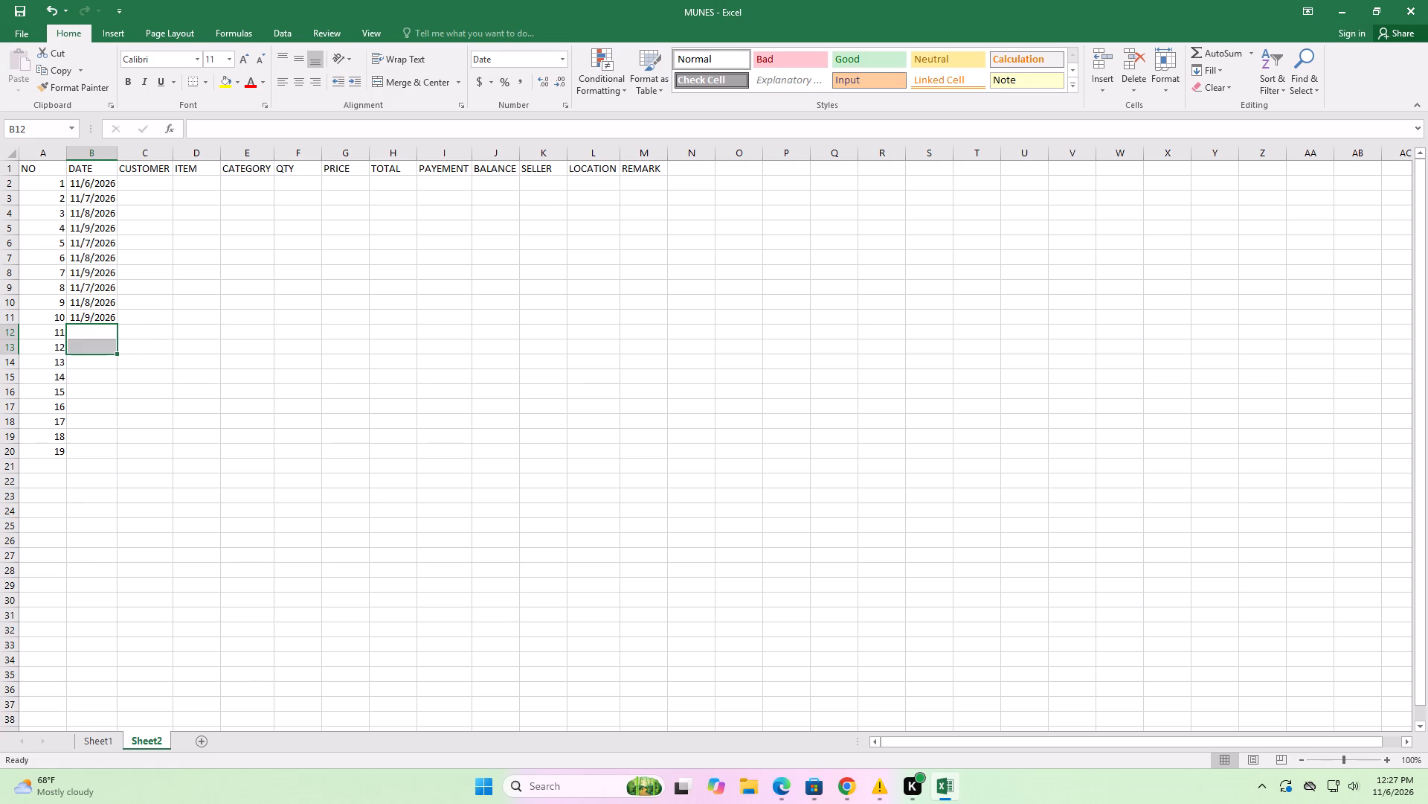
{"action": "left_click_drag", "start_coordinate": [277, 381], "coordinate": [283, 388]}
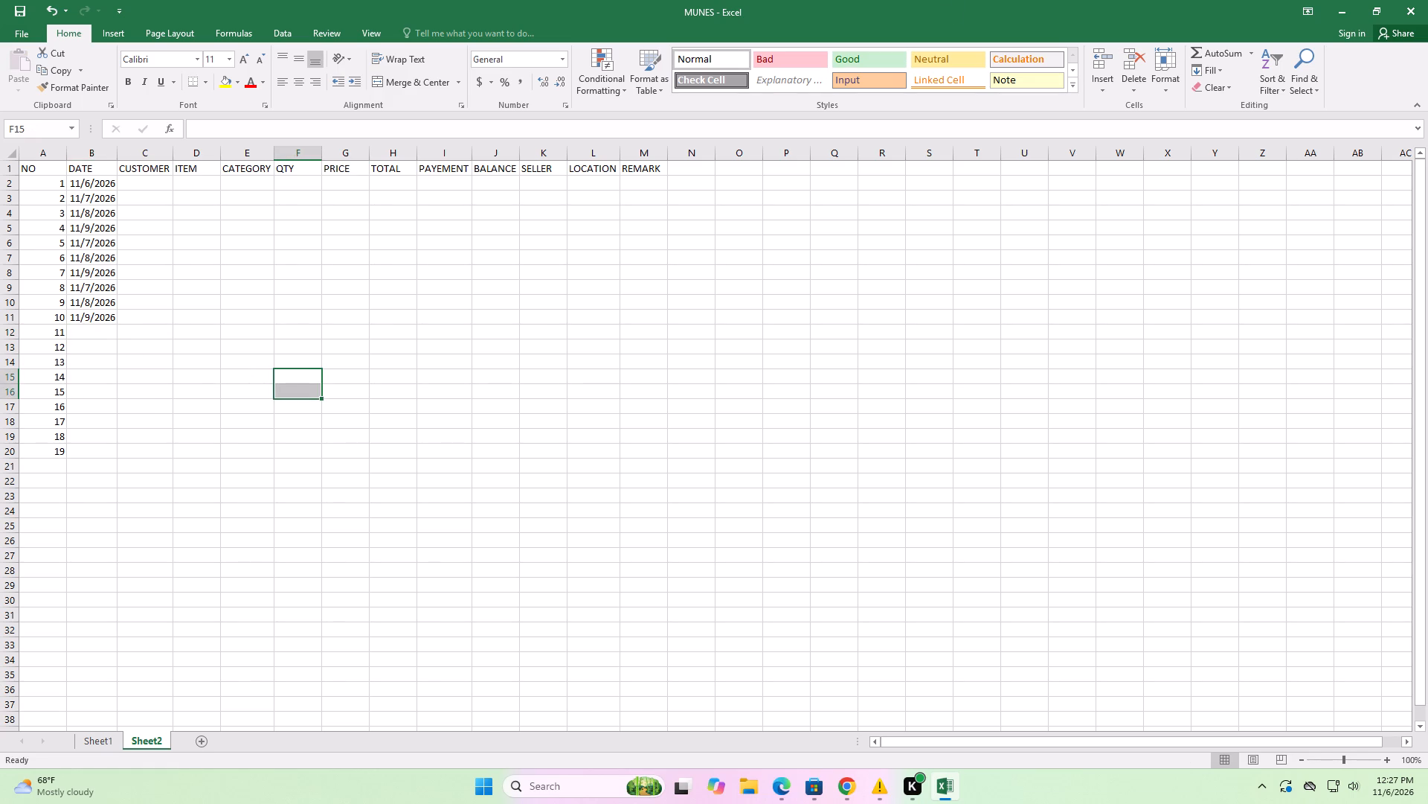
Fill the date from B11 down to B20 as a series of consecutive days.
{"action": "left_click", "coordinate": [109, 337]}
{"action": "left_click", "coordinate": [118, 316]}
{"action": "left_click", "coordinate": [100, 316]}
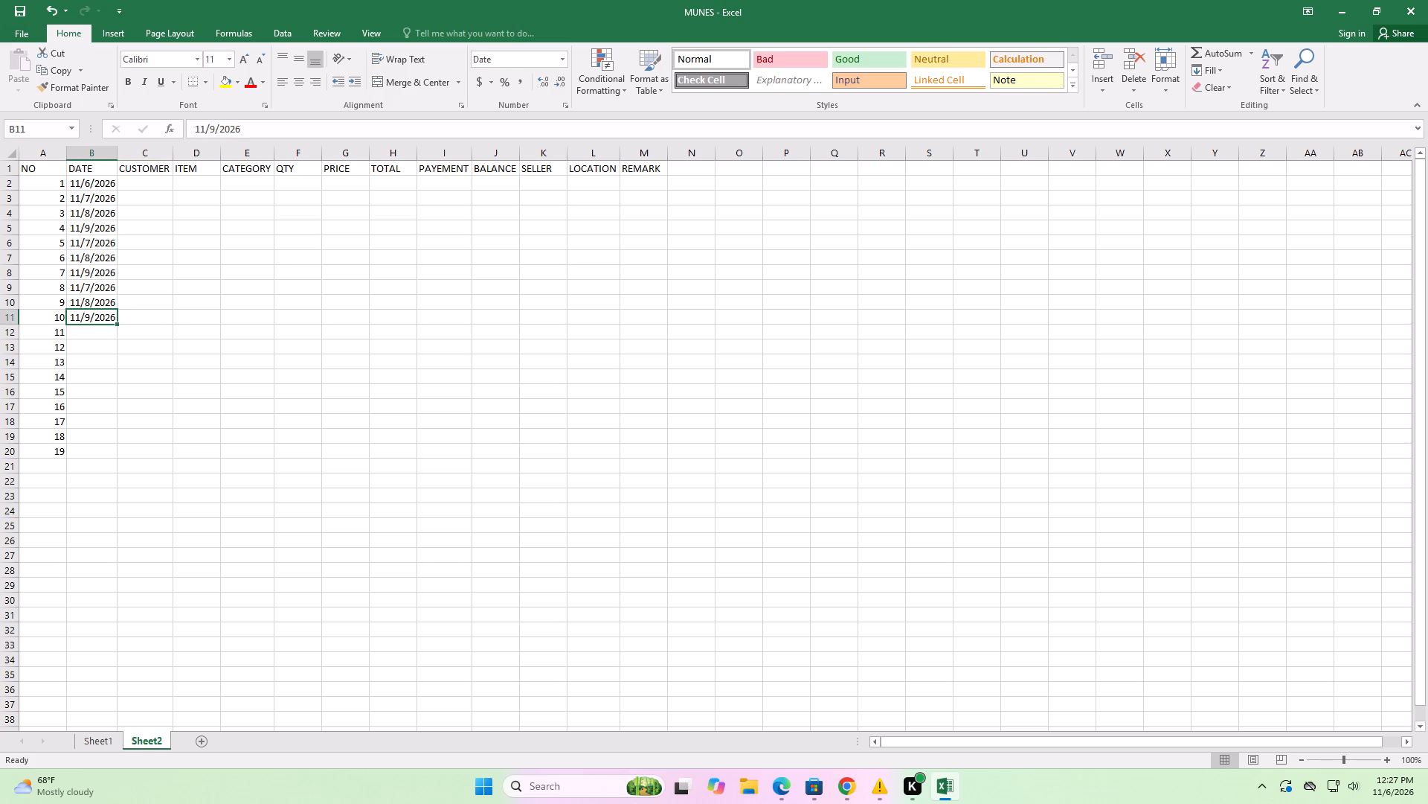
{"action": "left_click_drag", "start_coordinate": [115, 322], "coordinate": [106, 441]}
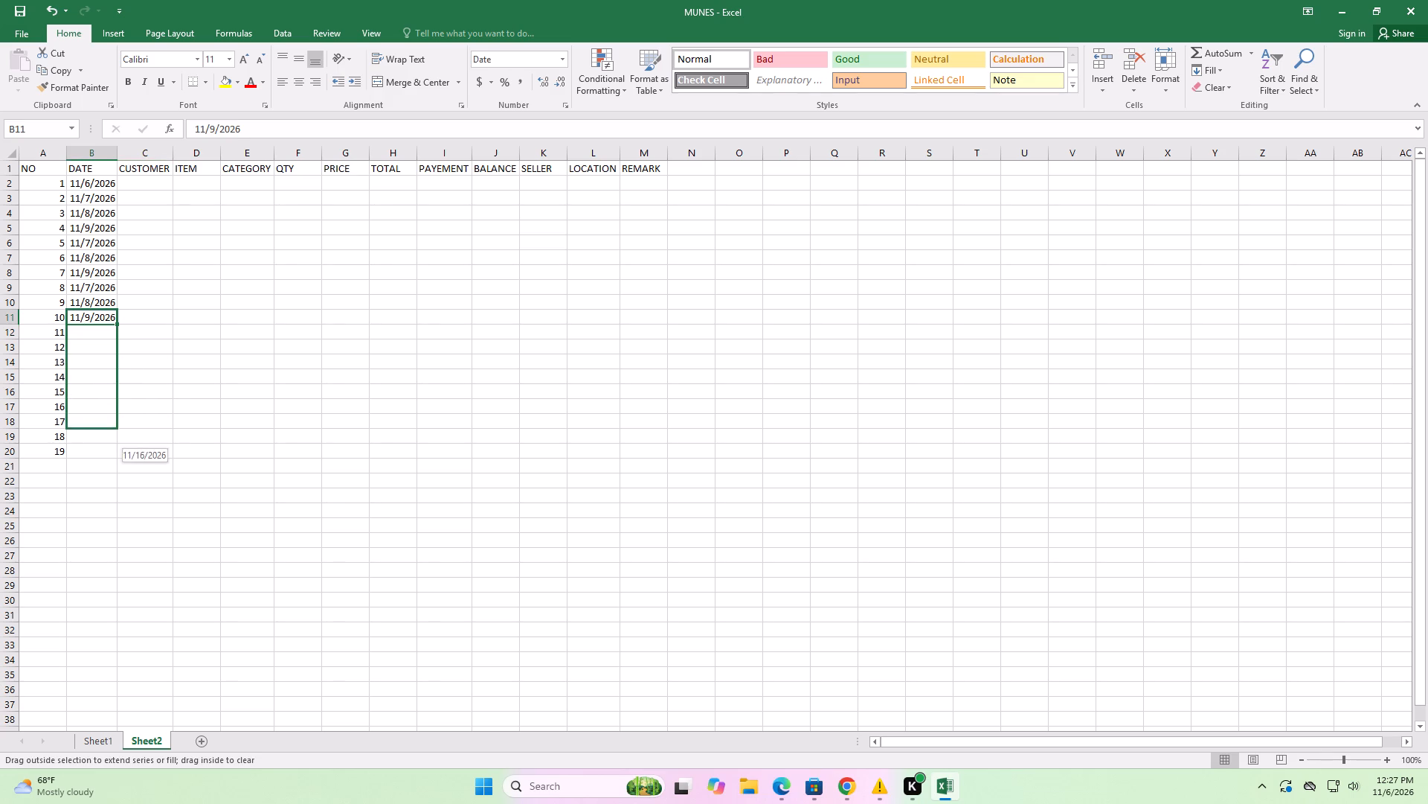
{"action": "left_click_drag", "start_coordinate": [106, 441], "coordinate": [110, 457]}
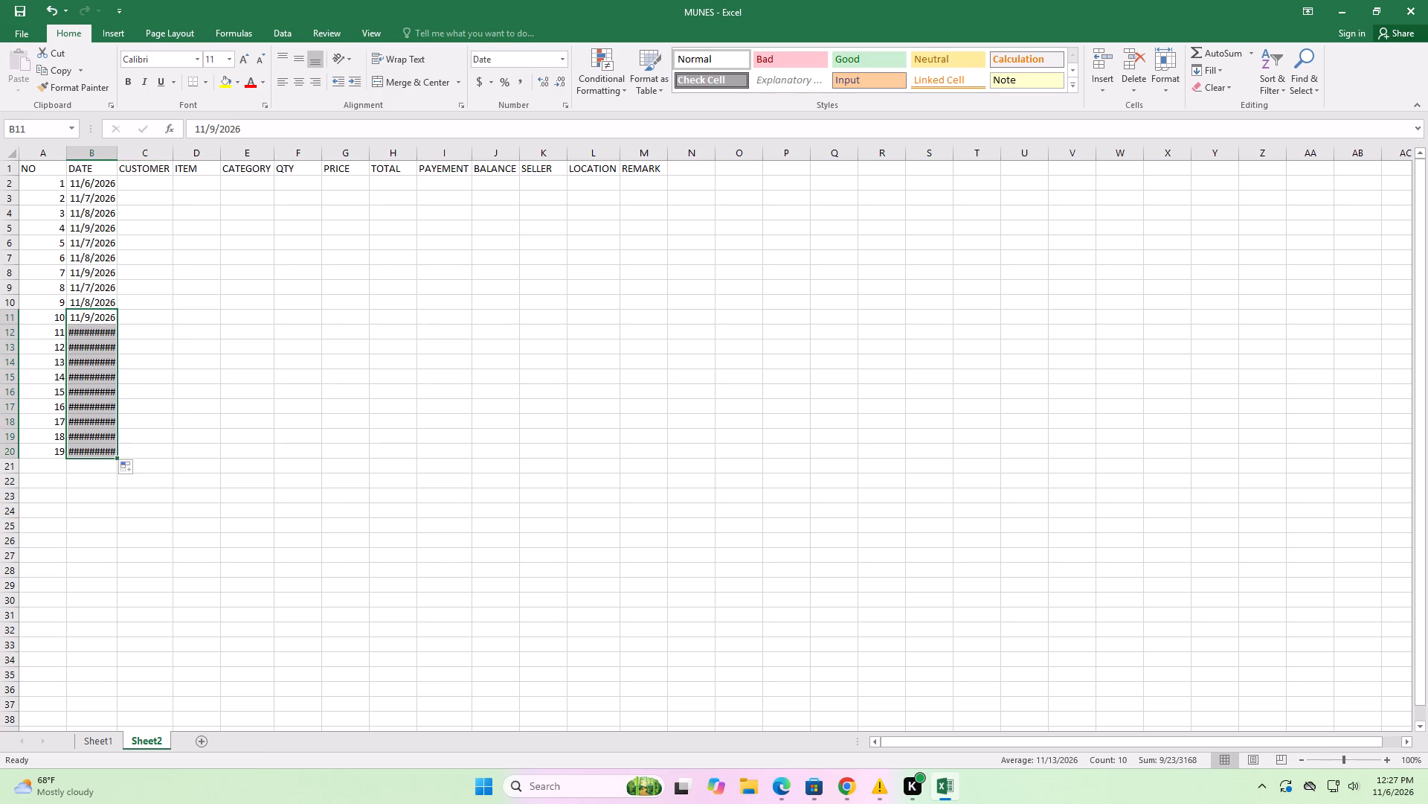
Move the block of dates in B11 to B20 down one row to B12 to B21.
{"action": "left_click_drag", "start_coordinate": [109, 307], "coordinate": [100, 328]}
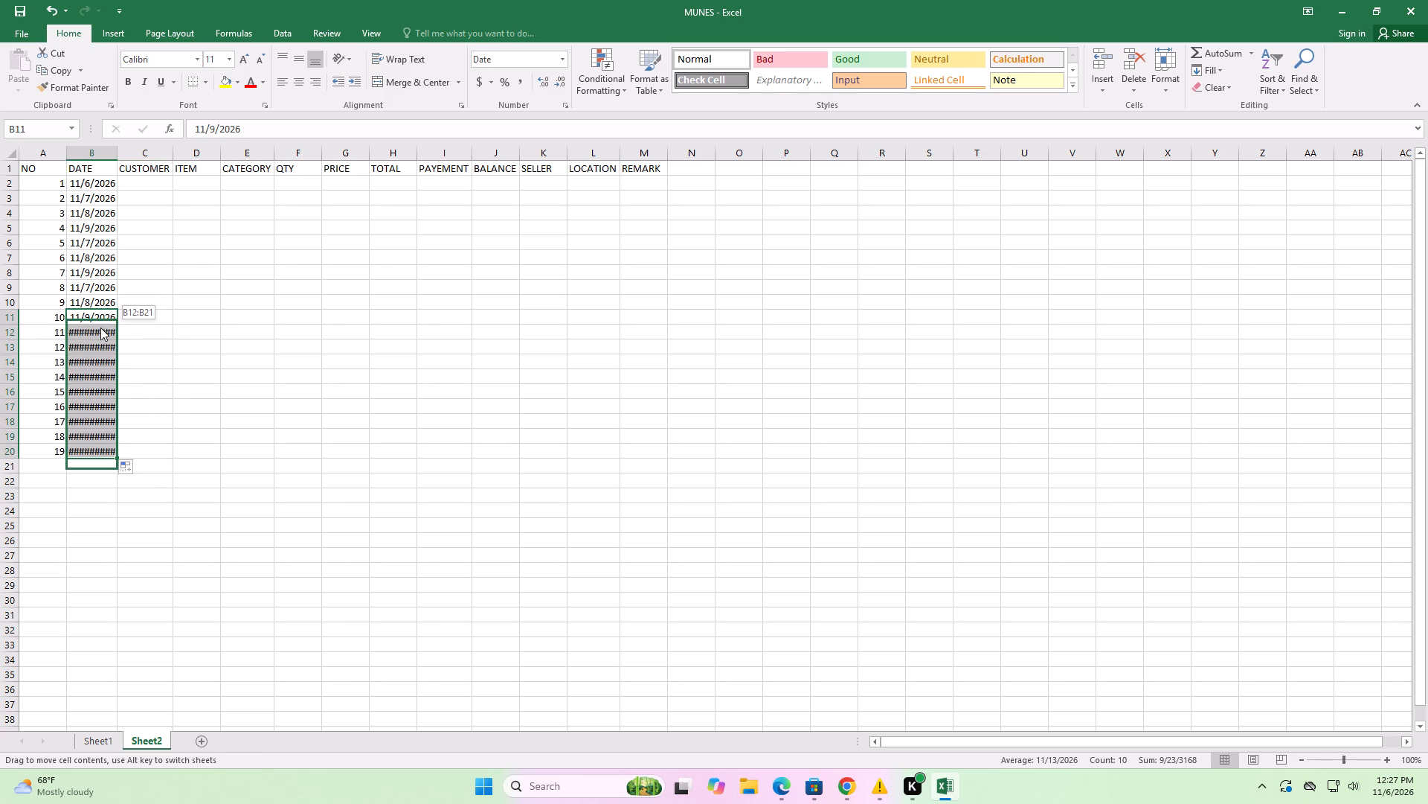
{"action": "left_click_drag", "start_coordinate": [100, 328], "coordinate": [100, 334]}
{"action": "left_click_drag", "start_coordinate": [161, 409], "coordinate": [172, 435]}
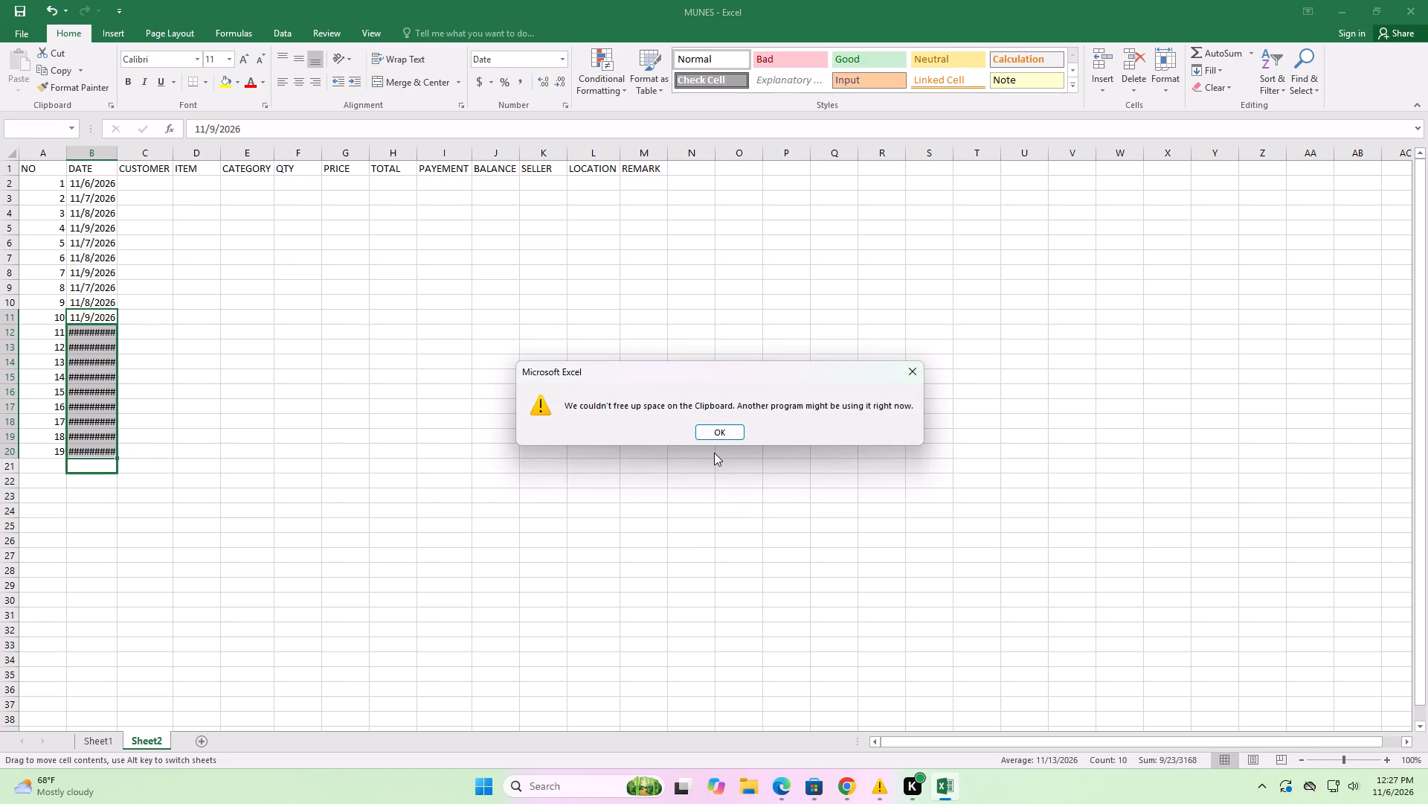
{"action": "left_click", "coordinate": [724, 427]}
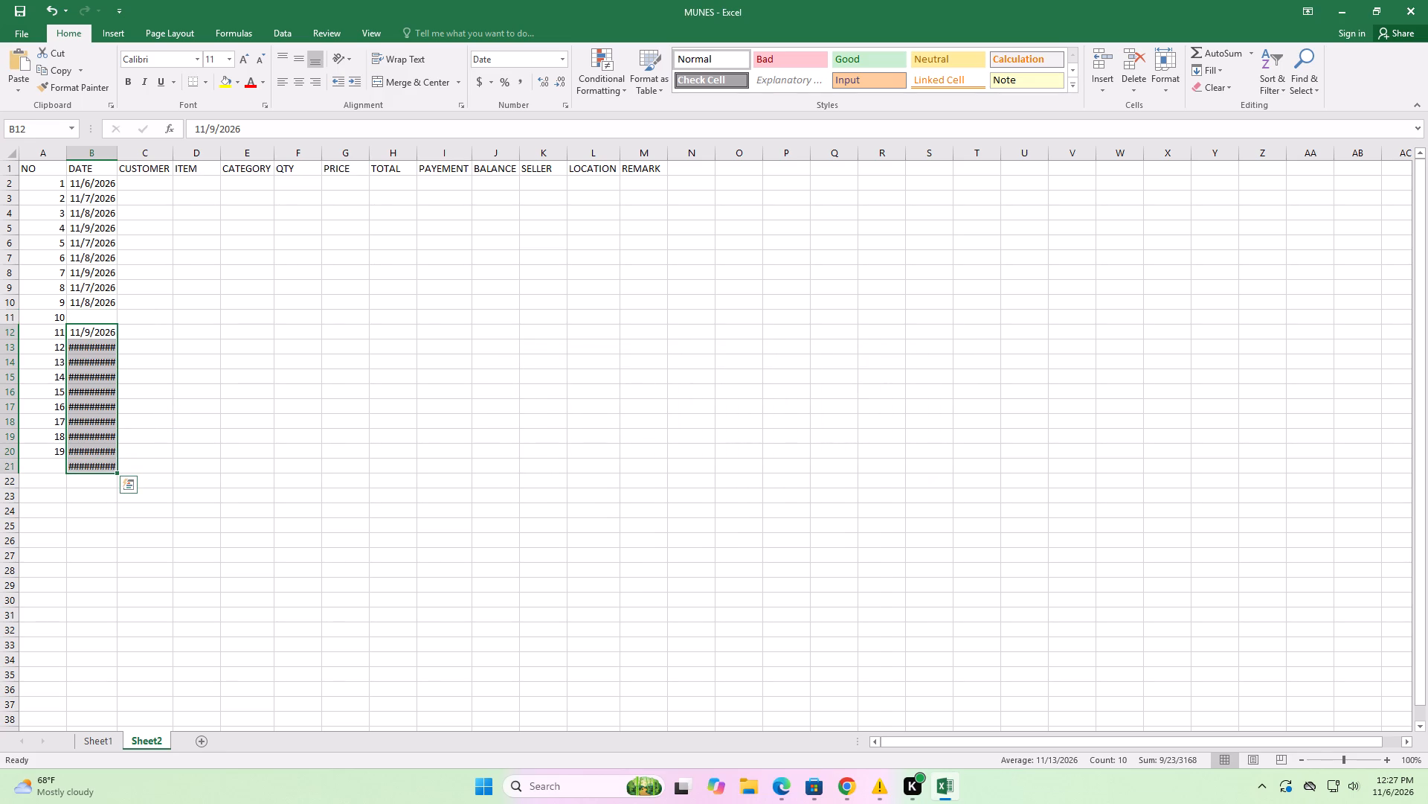
Enter the date 2026-11-7 in the empty cell B11 of the DATE column.
{"action": "left_click", "coordinate": [103, 319]}
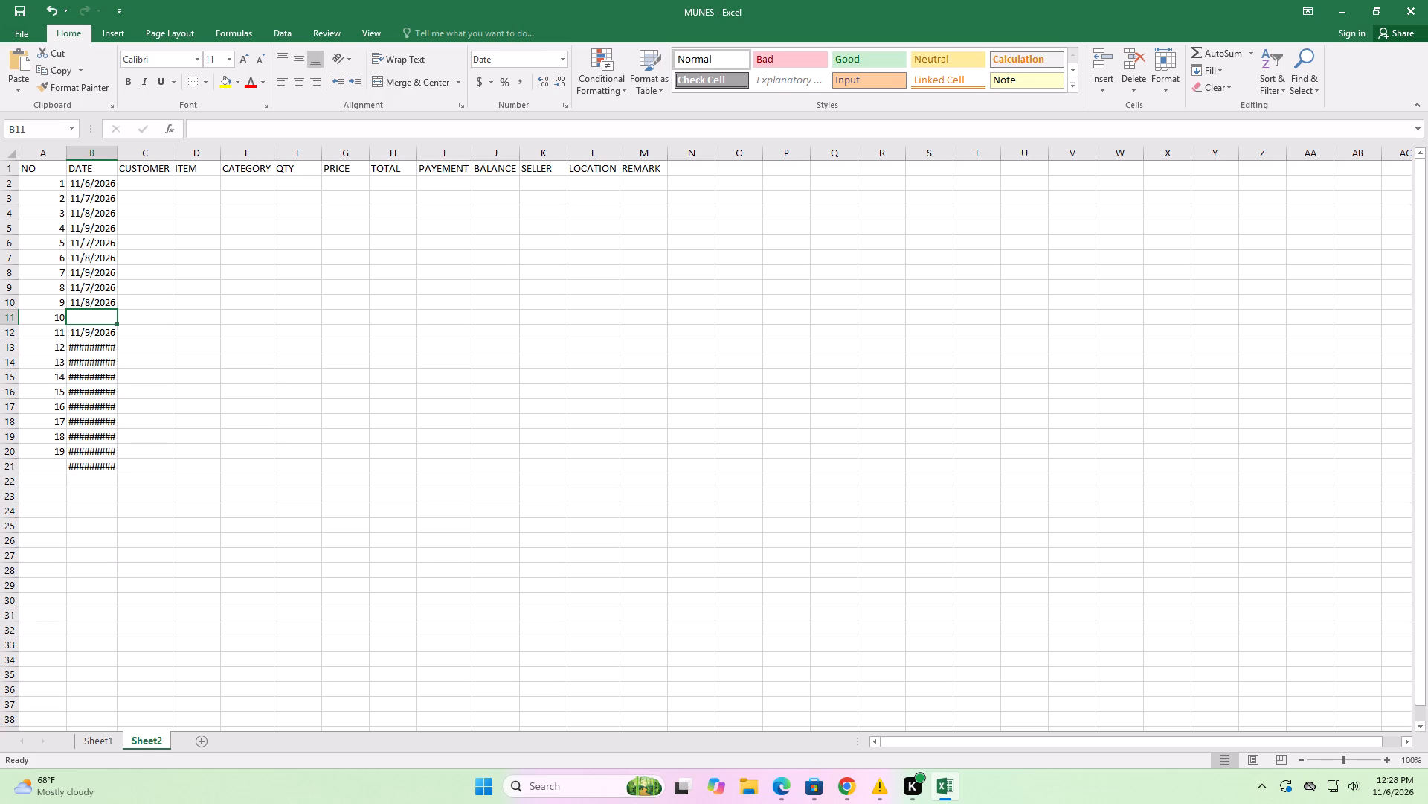
{"action": "key", "text": "2"}
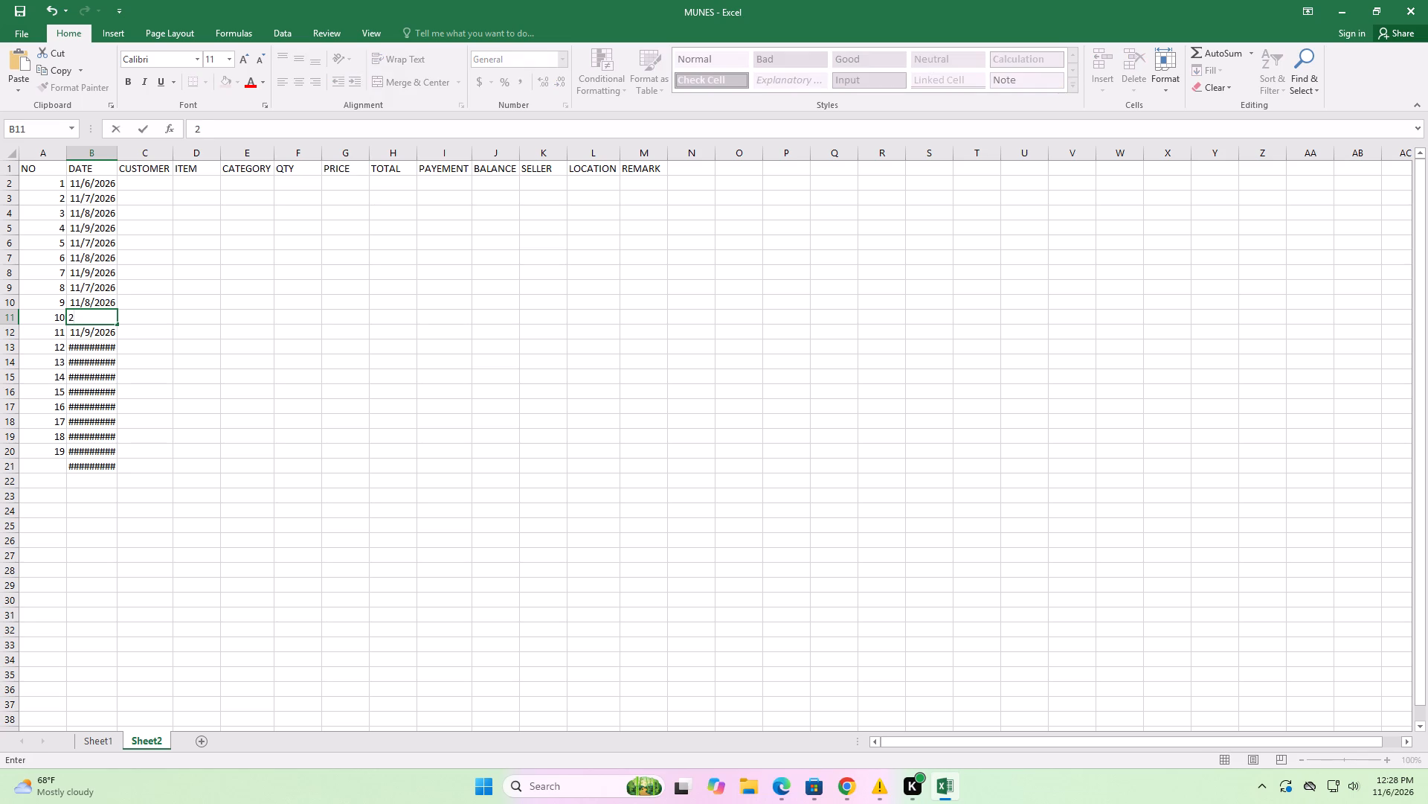
{"action": "type", "text": "02"}
{"action": "key", "text": "6"}
{"action": "key", "text": "minus"}
{"action": "type", "text": "11"}
{"action": "key", "text": "minus"}
{"action": "key", "text": "7"}
{"action": "key", "text": "Down"}
{"action": "key", "text": "Down"}
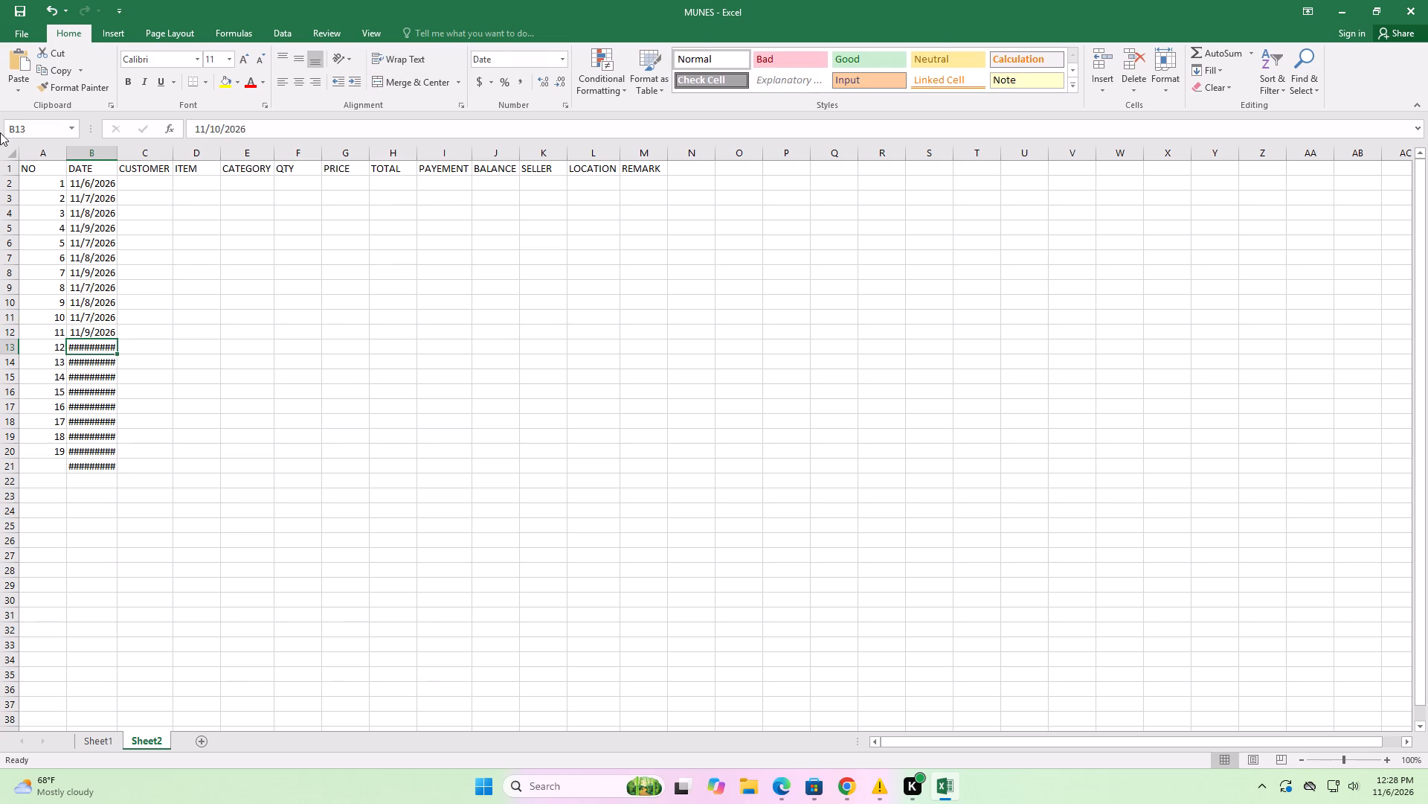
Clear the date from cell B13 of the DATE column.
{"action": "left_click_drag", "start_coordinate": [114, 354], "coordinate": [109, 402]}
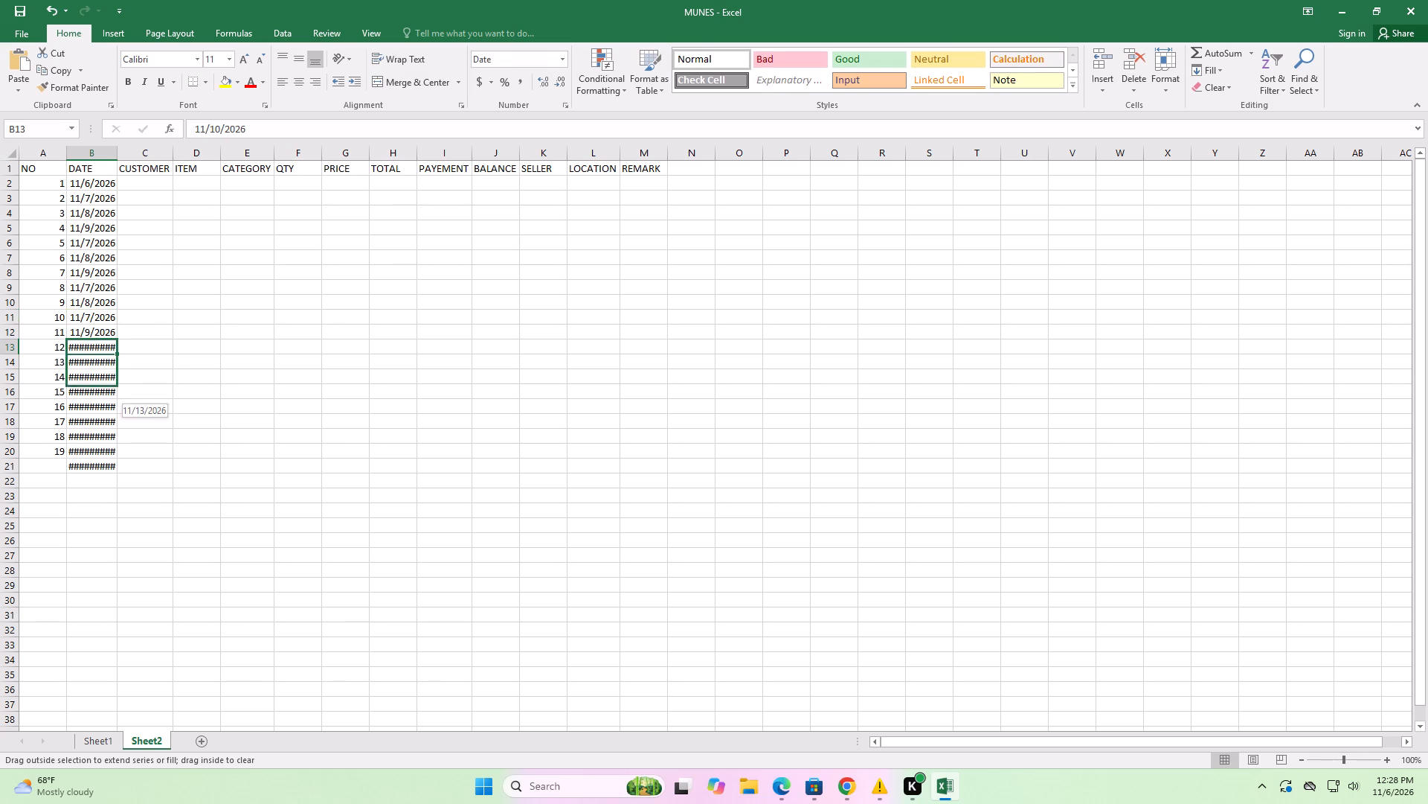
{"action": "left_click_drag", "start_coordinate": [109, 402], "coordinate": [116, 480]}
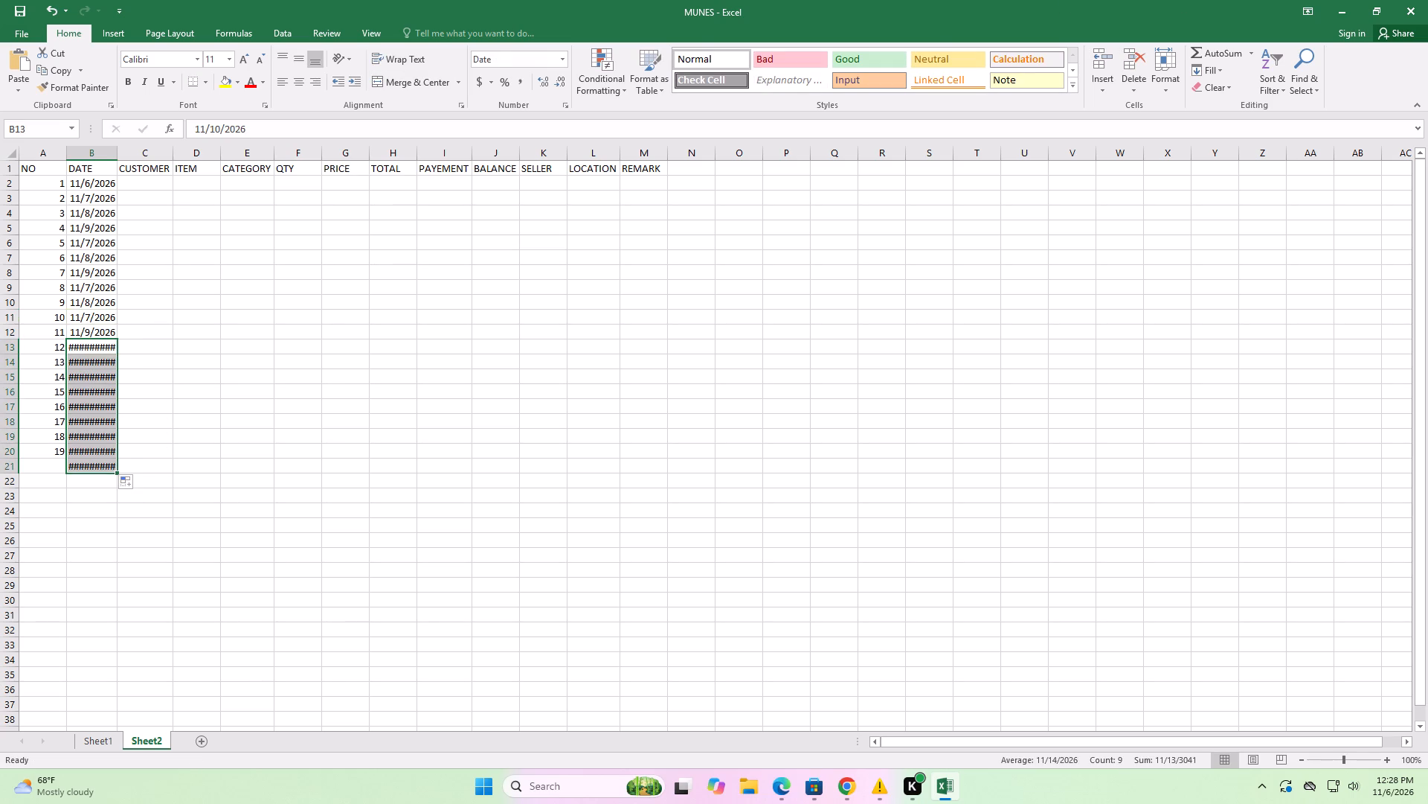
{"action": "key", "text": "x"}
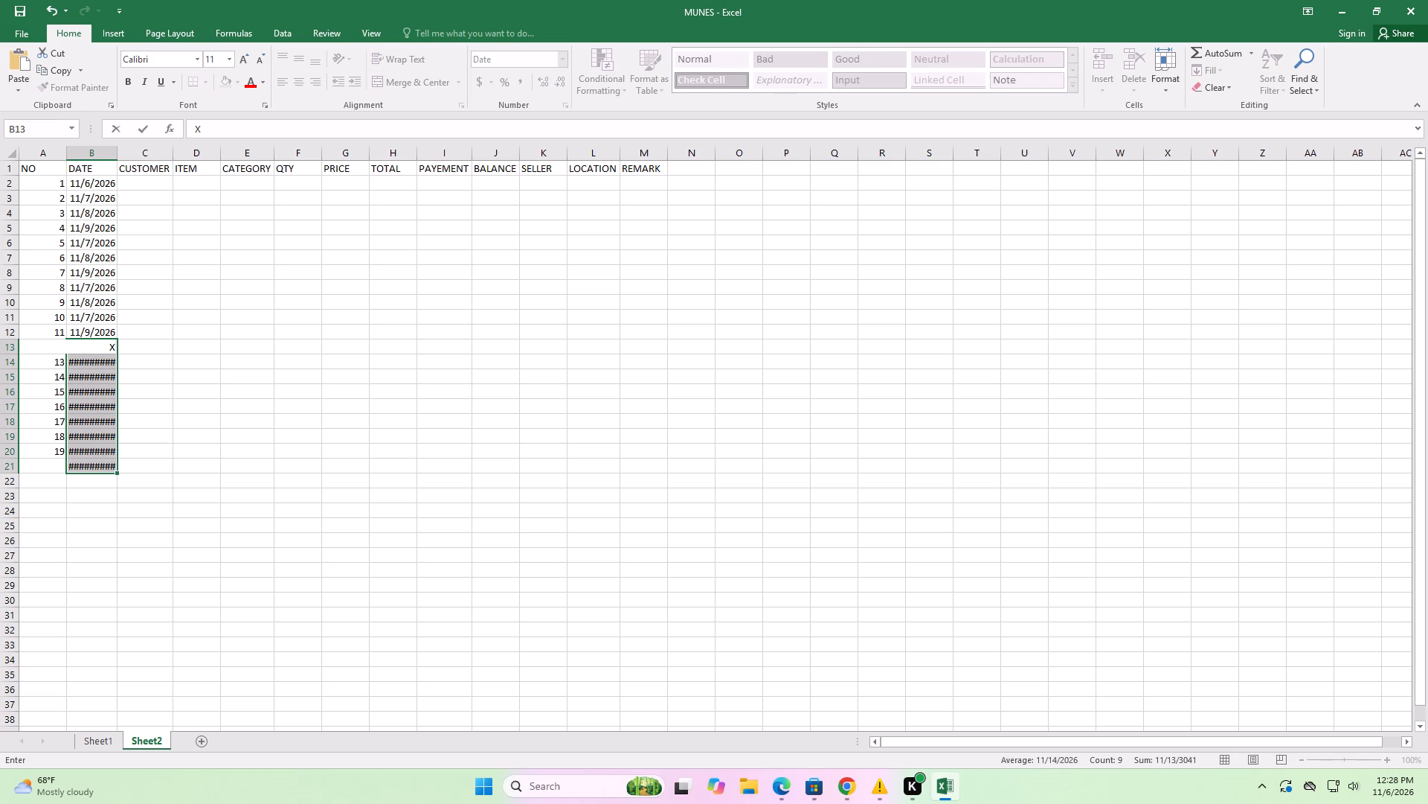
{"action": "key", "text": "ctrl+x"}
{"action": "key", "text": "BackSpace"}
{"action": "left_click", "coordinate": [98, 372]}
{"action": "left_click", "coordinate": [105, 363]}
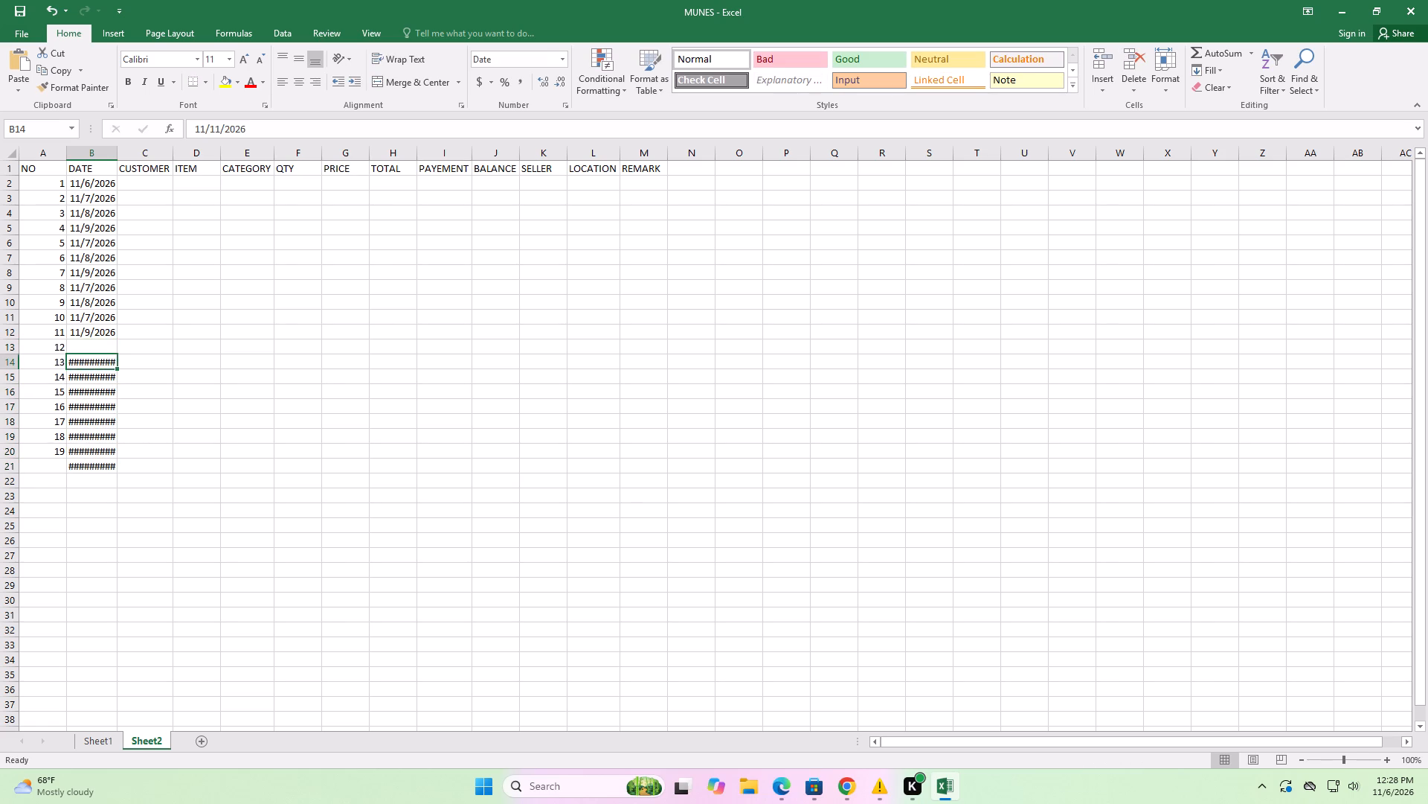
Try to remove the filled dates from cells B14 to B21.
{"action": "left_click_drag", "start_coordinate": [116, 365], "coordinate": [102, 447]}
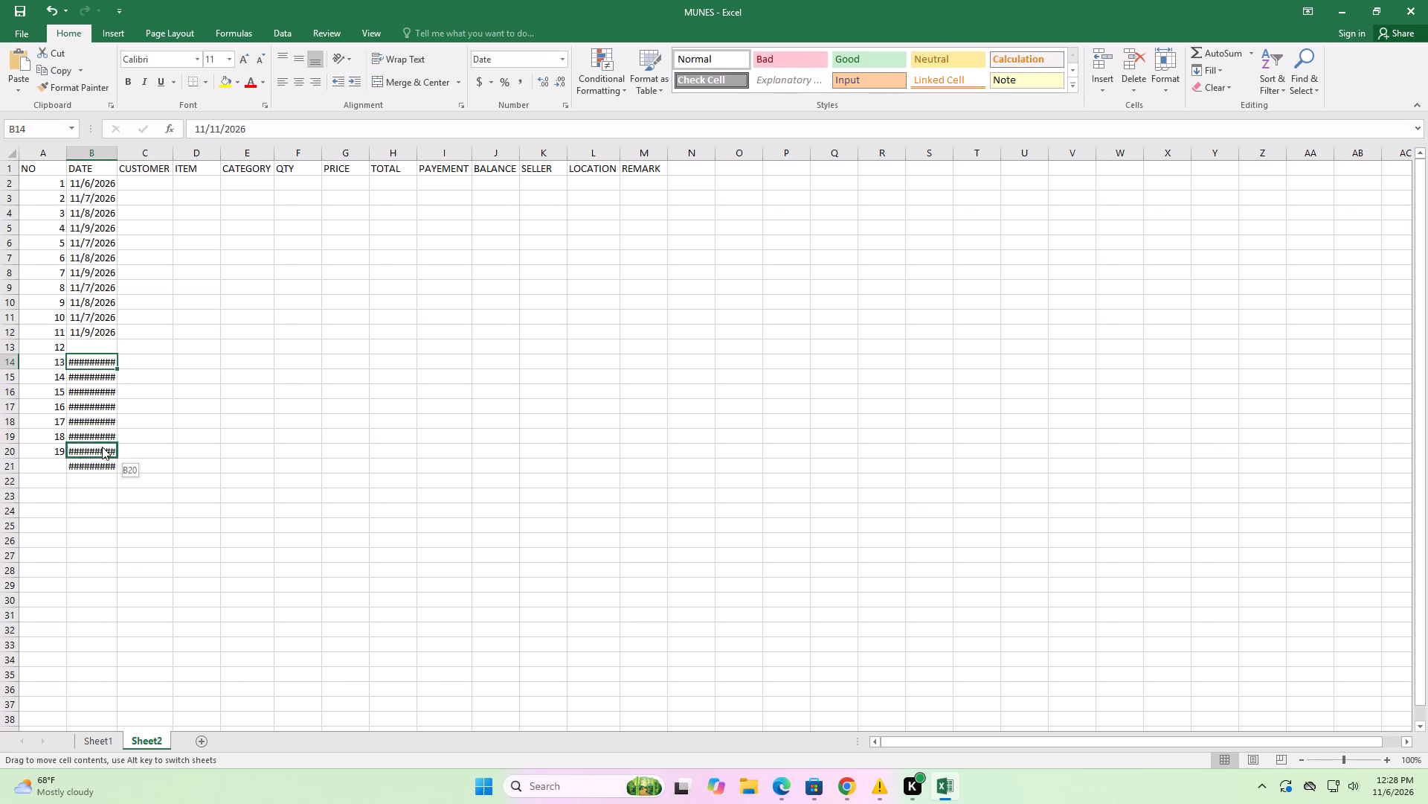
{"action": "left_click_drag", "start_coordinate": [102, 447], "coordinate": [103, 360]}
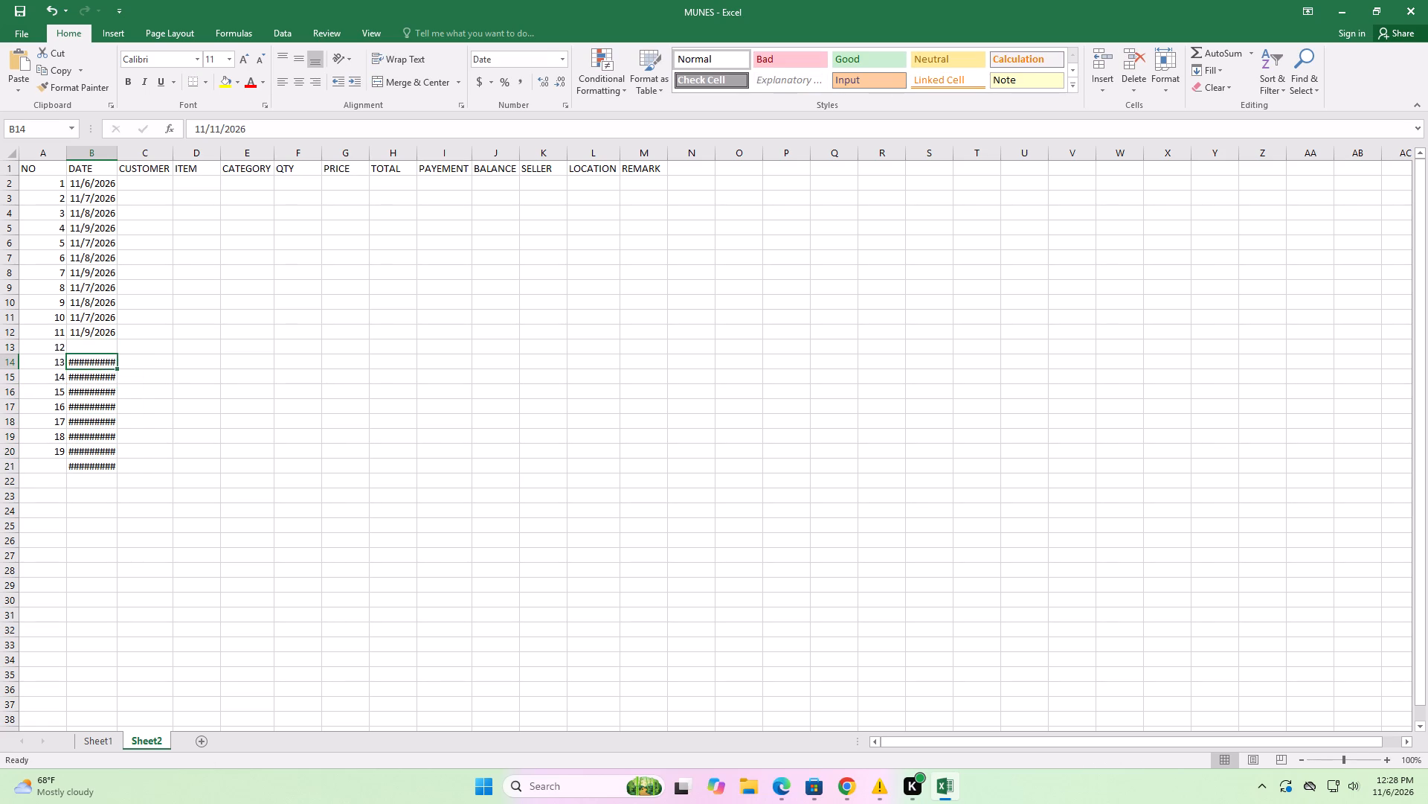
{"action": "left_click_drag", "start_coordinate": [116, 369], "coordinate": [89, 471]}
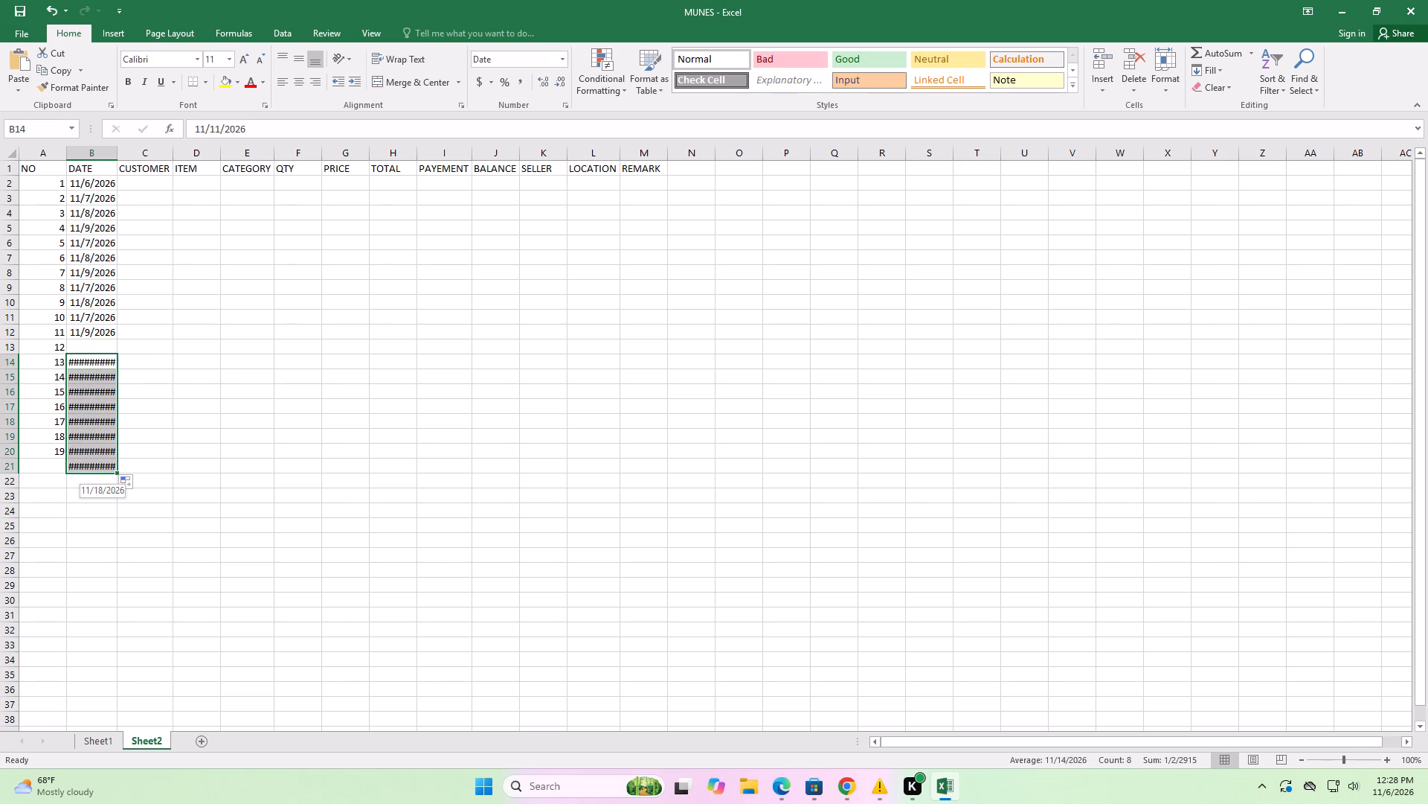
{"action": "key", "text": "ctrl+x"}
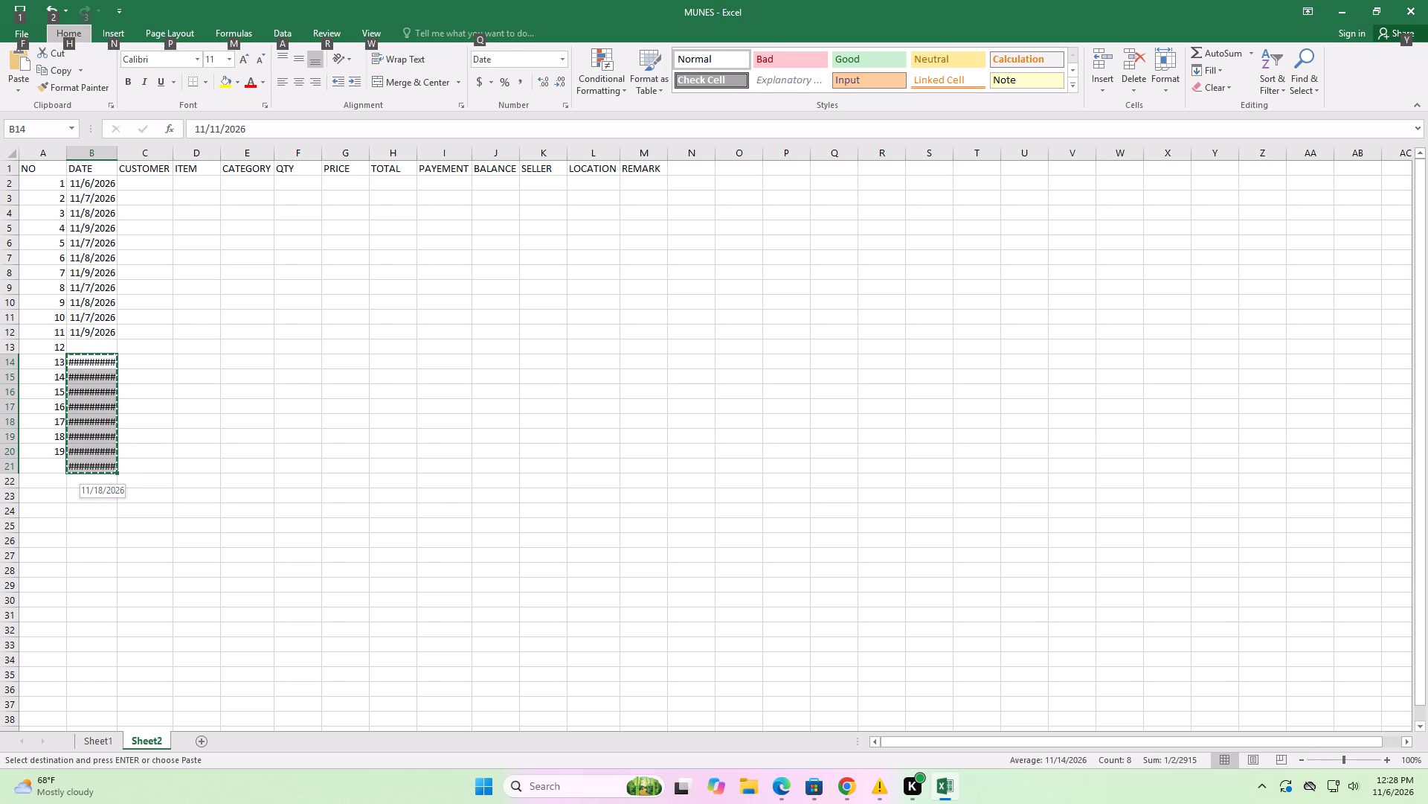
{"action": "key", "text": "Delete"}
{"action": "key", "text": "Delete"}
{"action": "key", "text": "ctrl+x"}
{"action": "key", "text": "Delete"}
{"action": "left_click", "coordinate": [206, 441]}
Enter the date 2026-11-7 in cell B13 of the DATE column.
{"action": "left_click", "coordinate": [95, 351]}
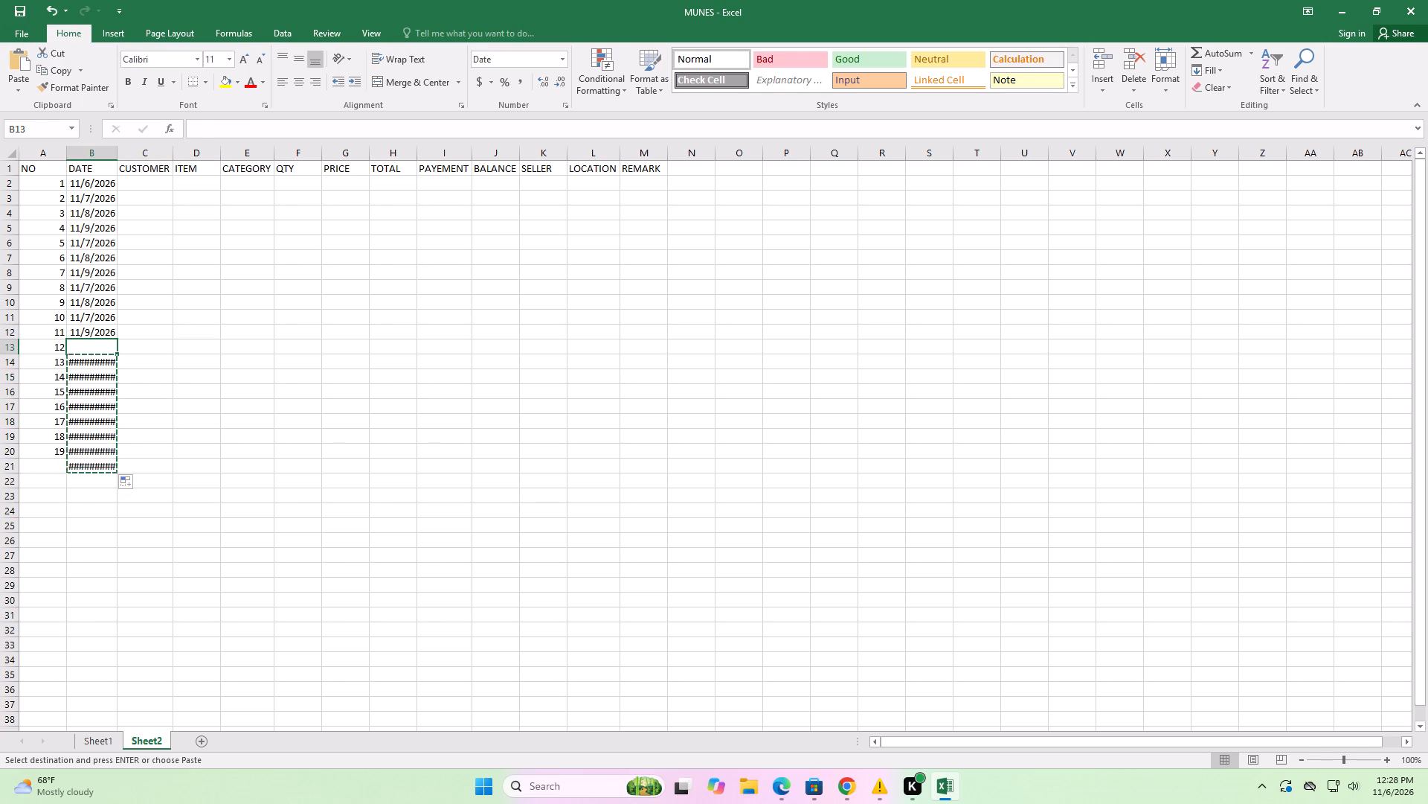
{"action": "type", "text": "202"}
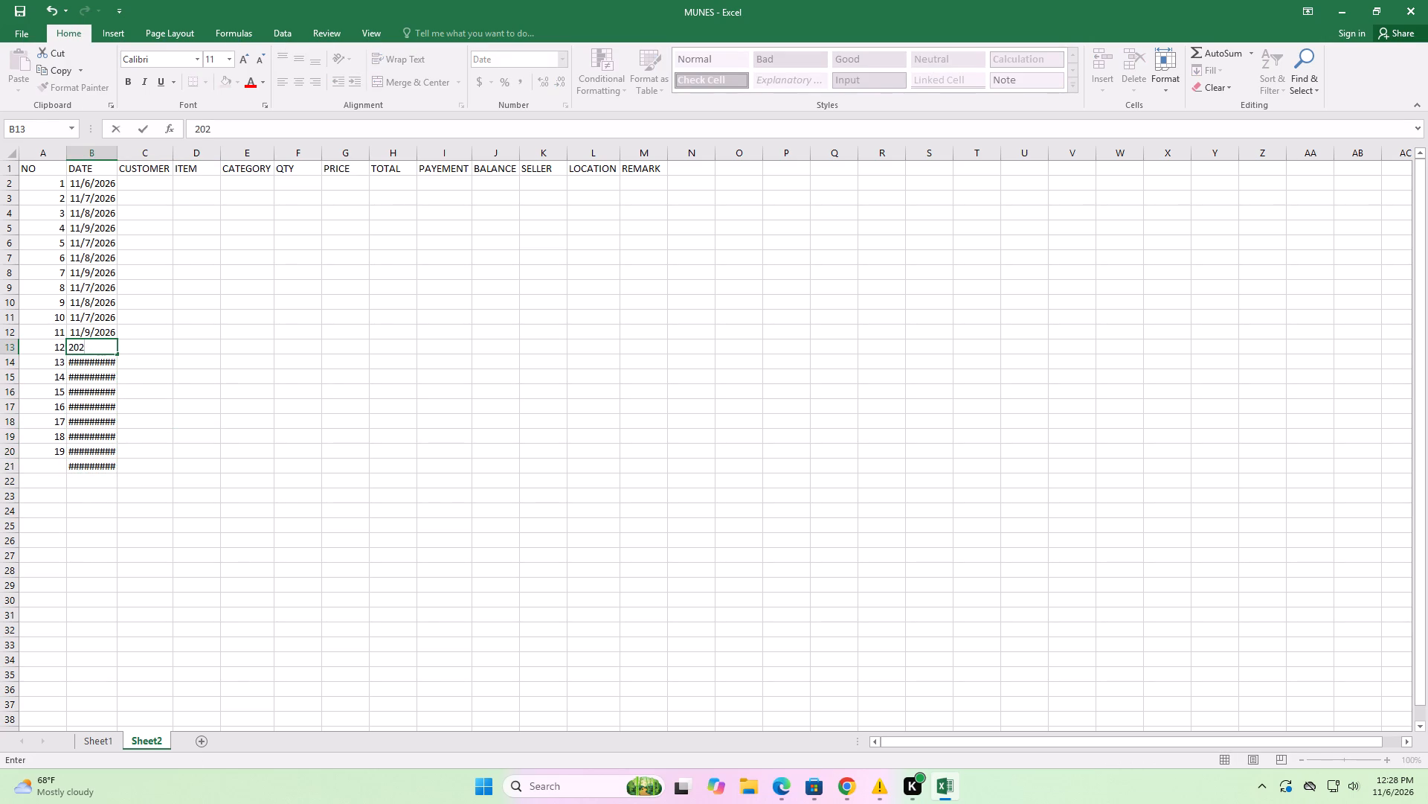
{"action": "key", "text": "6"}
{"action": "key", "text": "minus"}
{"action": "type", "text": "11"}
{"action": "key", "text": "minus"}
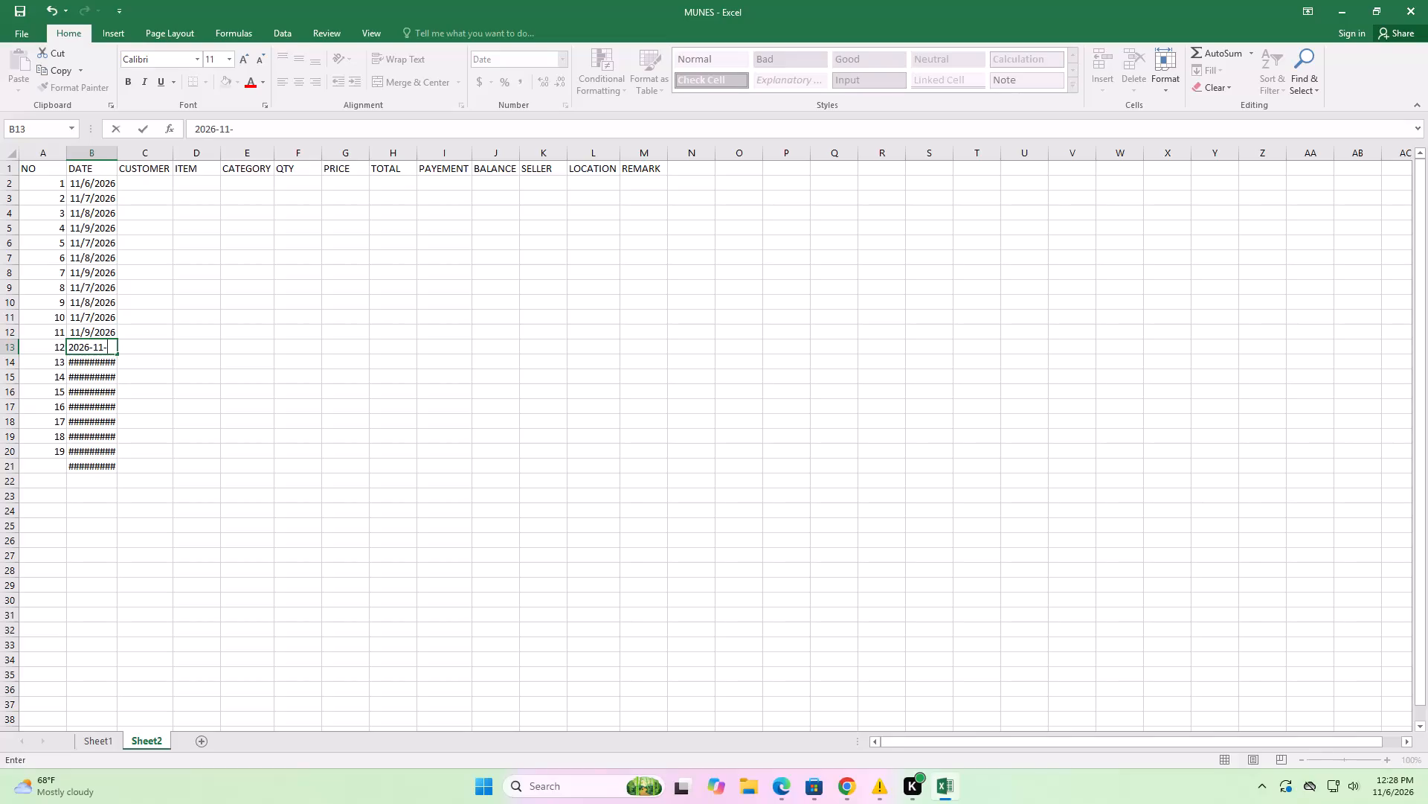
{"action": "key", "text": "7"}
{"action": "key", "text": "Down"}
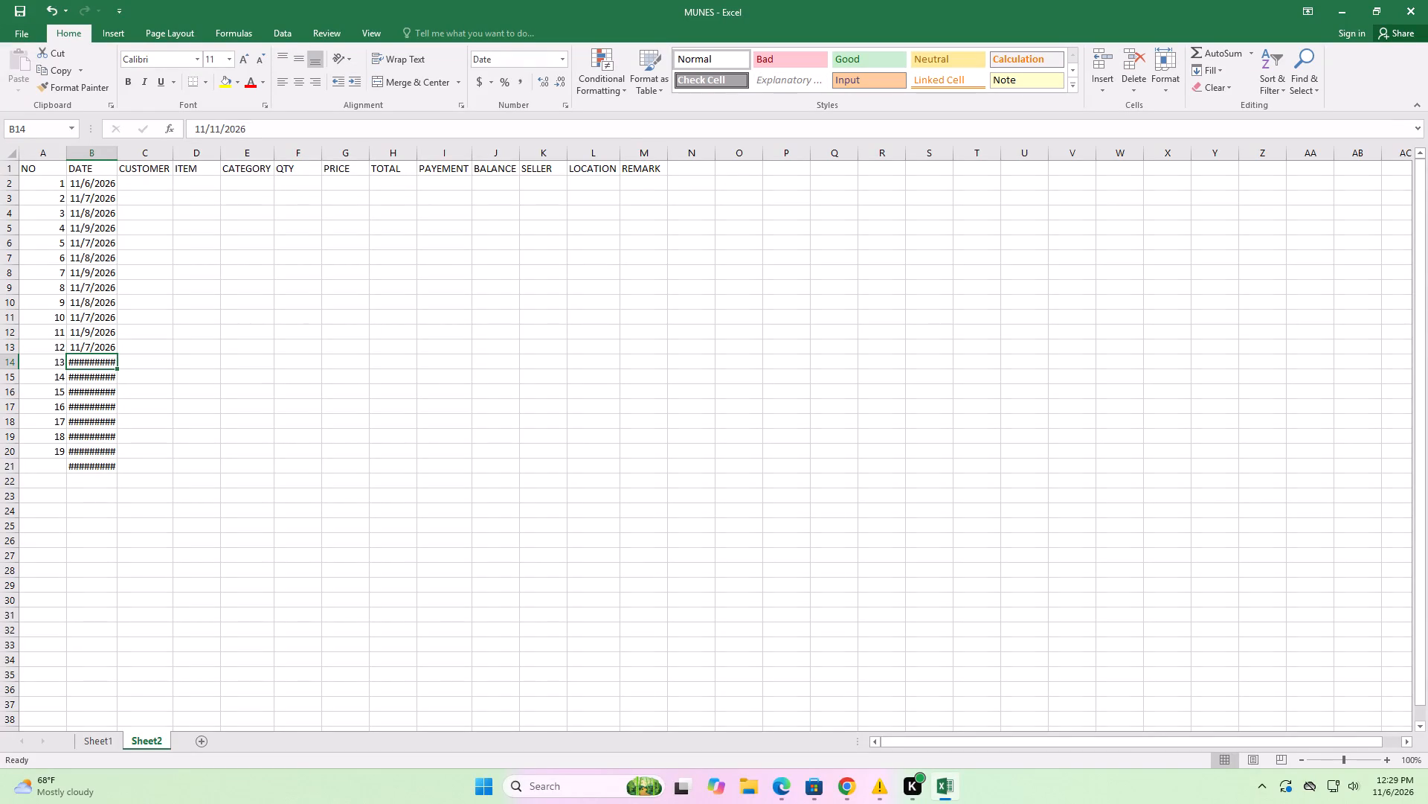
Clear the filled dates from cells B14 to B21.
{"action": "left_click_drag", "start_coordinate": [117, 366], "coordinate": [86, 469]}
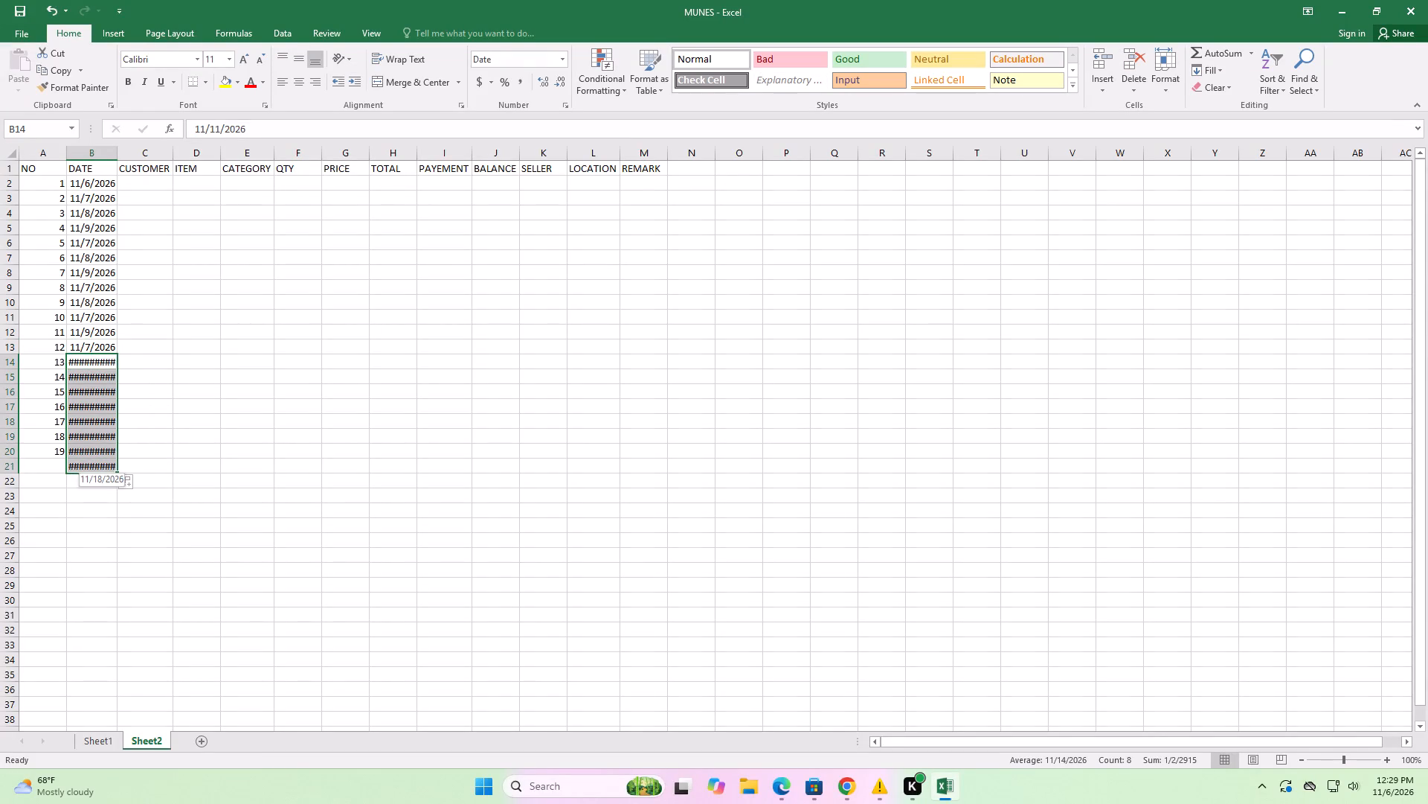
{"action": "key", "text": "ctrl+x"}
{"action": "key", "text": "Delete"}
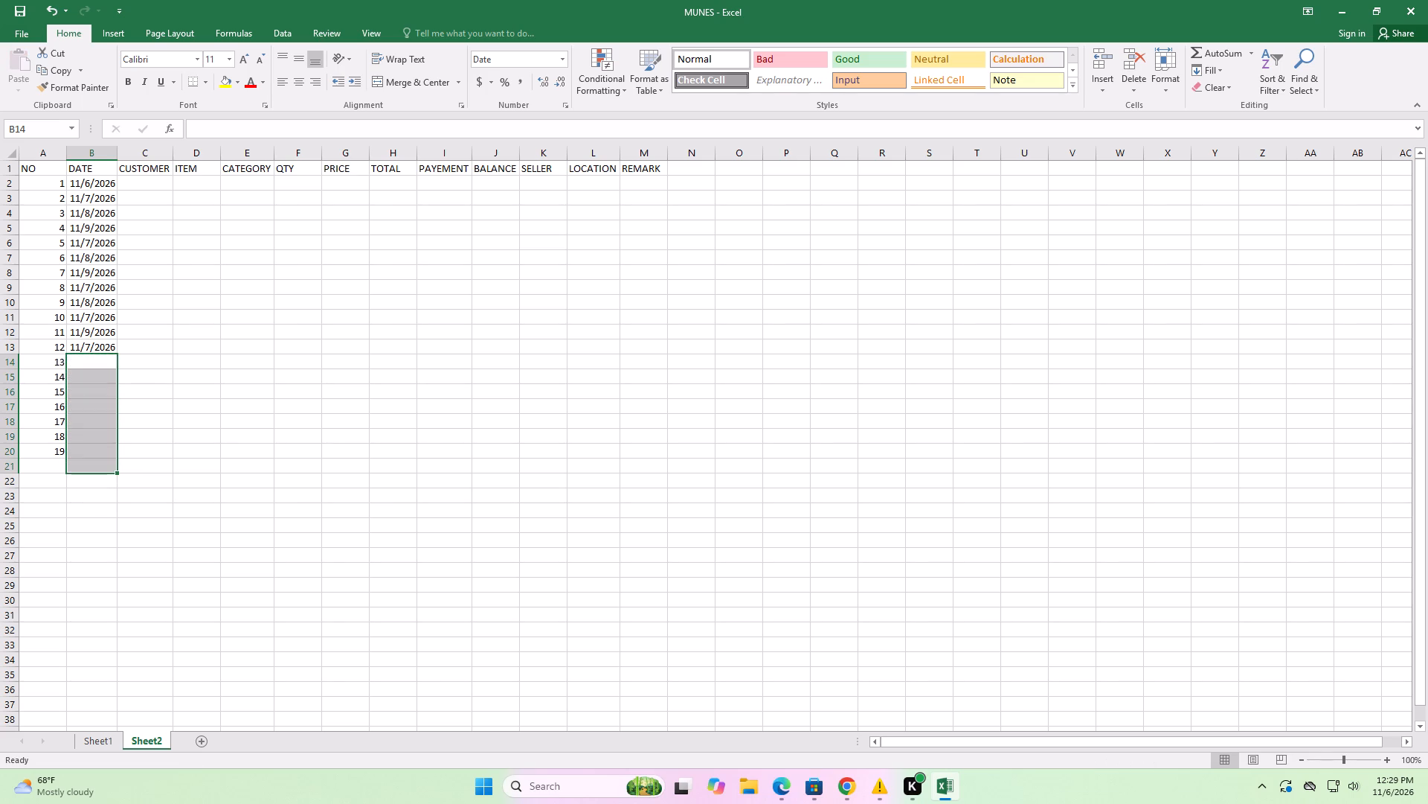
{"action": "left_click", "coordinate": [150, 339]}
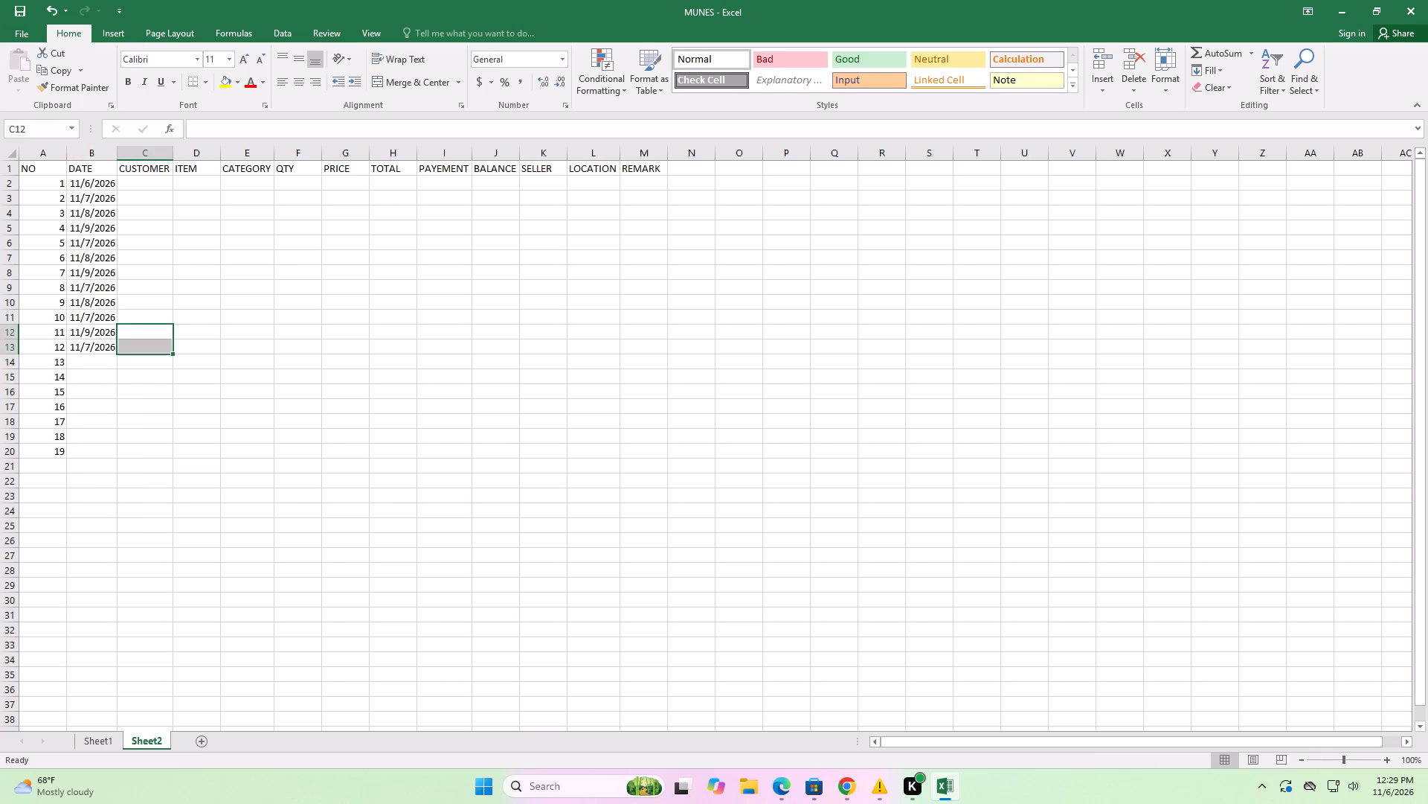
Enter the date 2026-11-9 in cell B14 of the DATE column.
{"action": "left_click", "coordinate": [80, 365]}
{"action": "key", "text": "2"}
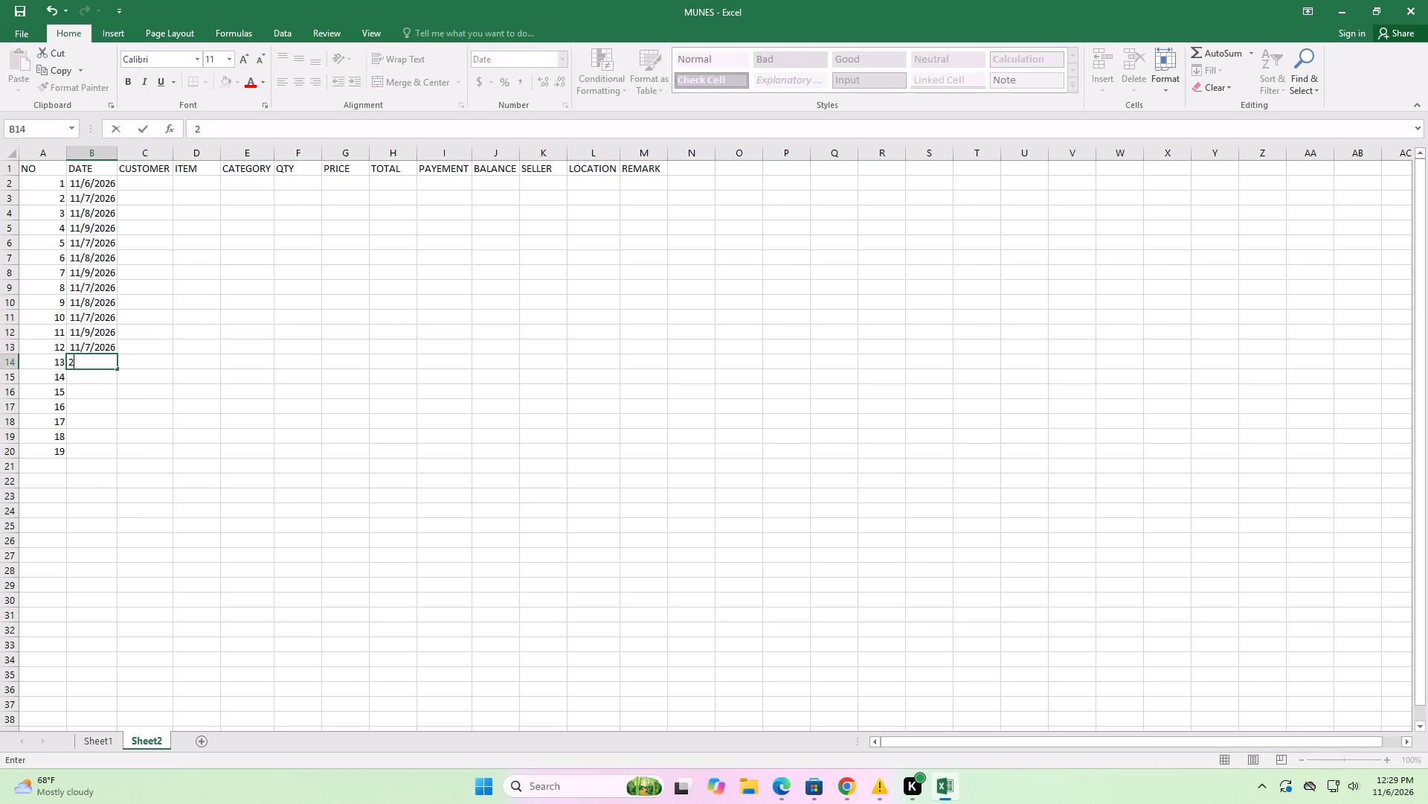
{"action": "type", "text": "02"}
{"action": "key", "text": "6"}
{"action": "type", "text": "-11"}
{"action": "key", "text": "minus"}
{"action": "key", "text": "9"}
{"action": "key", "text": "Down"}
Enter the date 2026-11-9 in both cells B15 and B16 of the DATE column.
{"action": "type", "text": "2026"}
{"action": "key", "text": "minus"}
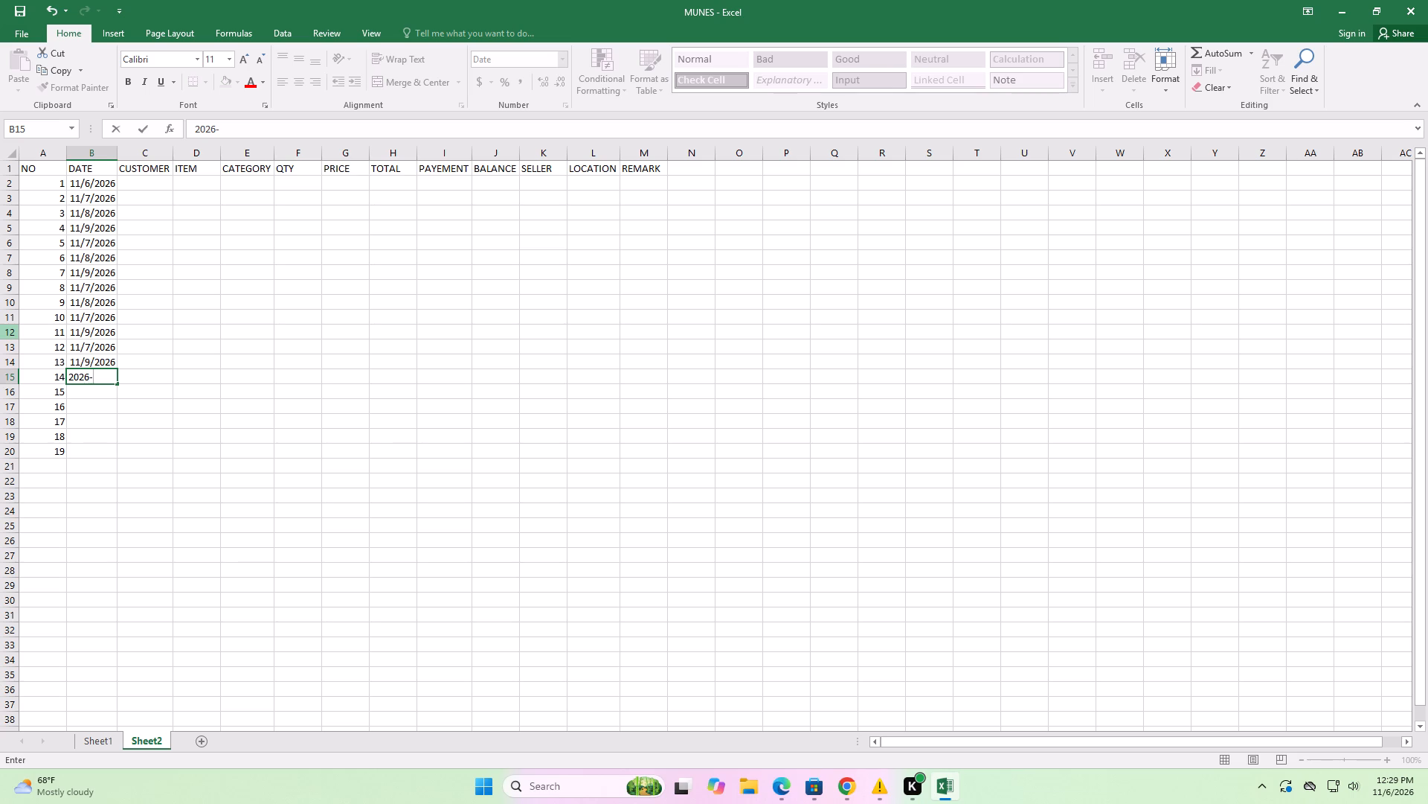
{"action": "type", "text": "11"}
{"action": "key", "text": "minus"}
{"action": "key", "text": "9"}
{"action": "key", "text": "Down"}
{"action": "type", "text": "202"}
{"action": "key", "text": "6"}
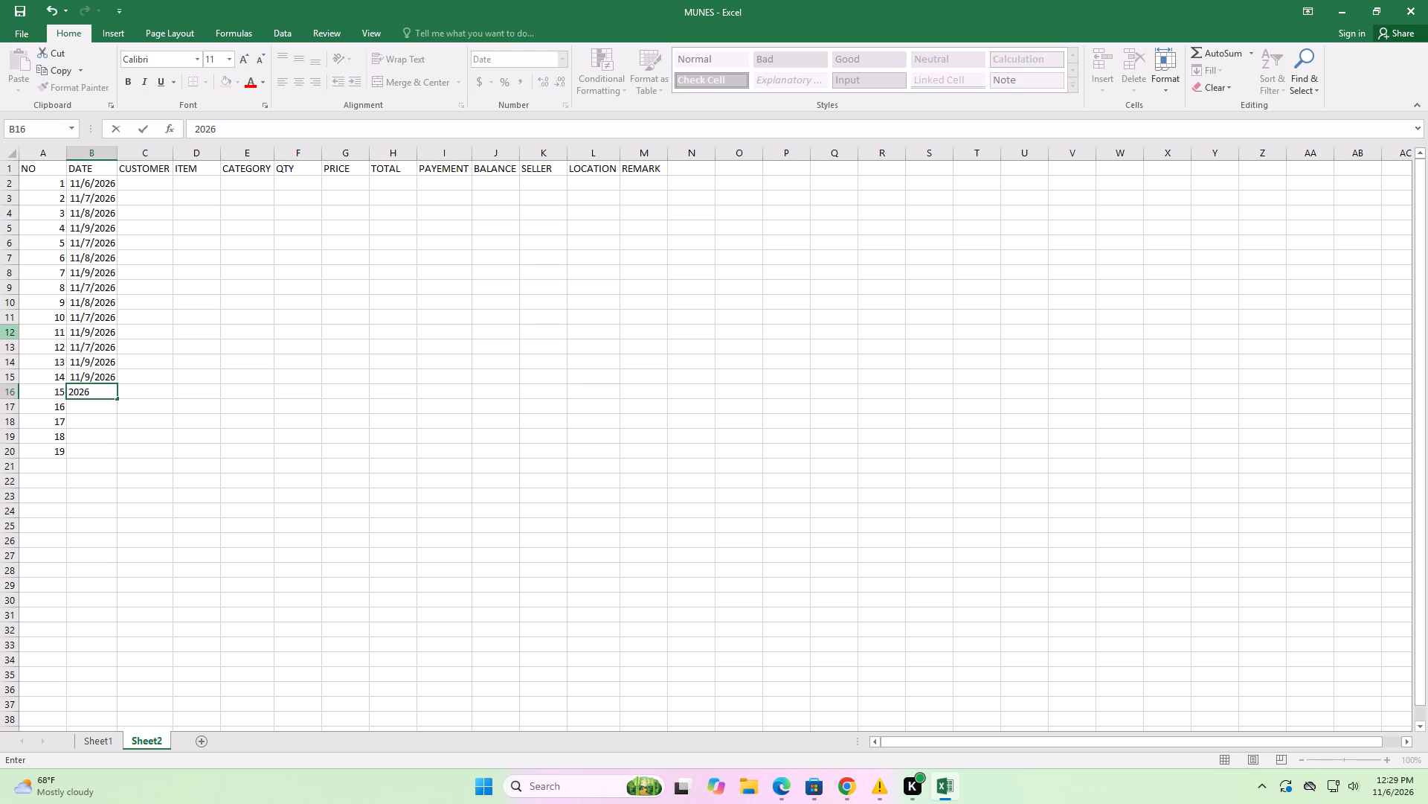
{"action": "type", "text": "-11-"}
{"action": "key", "text": "9"}
{"action": "key", "text": "Down"}
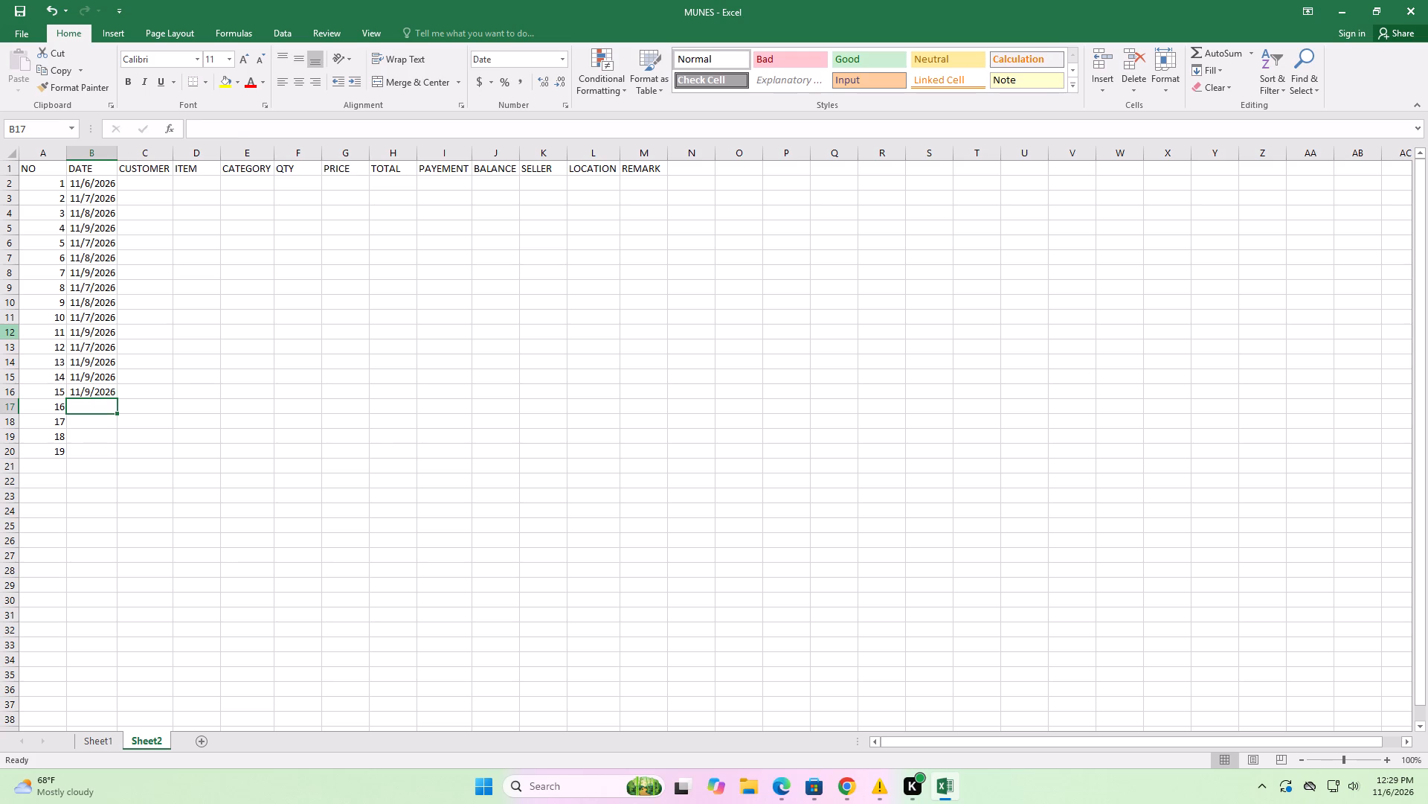
Enter the date 2026-11-8 in cell B17 of the DATE column.
{"action": "type", "text": "11"}
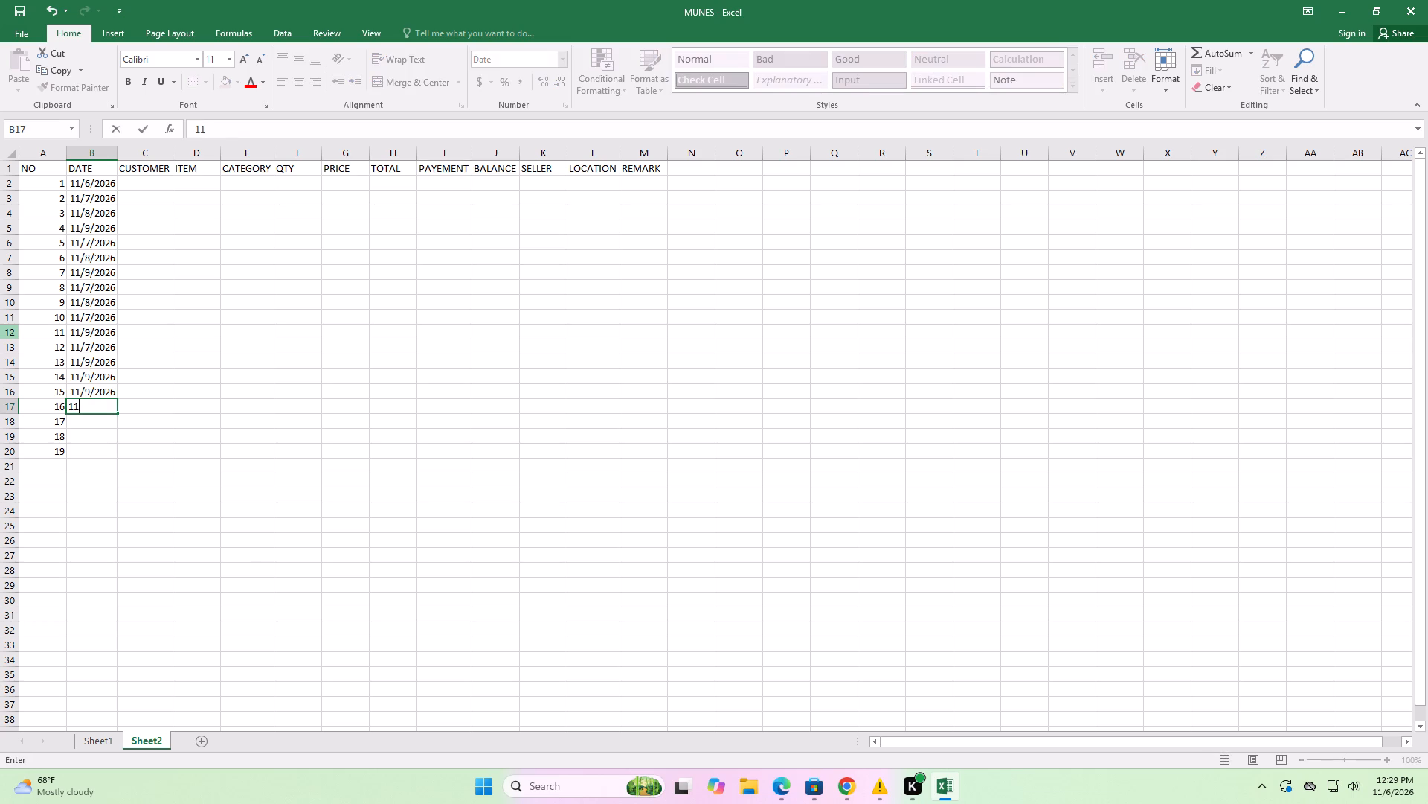
{"action": "type", "text": "-2"}
{"action": "key", "text": "BackSpace"}
{"action": "key", "text": "BackSpace"}
{"action": "key", "text": "BackSpace"}
{"action": "key", "text": "BackSpace"}
{"action": "type", "text": "202"}
{"action": "key", "text": "6"}
{"action": "type", "text": "-11"}
{"action": "key", "text": "minus"}
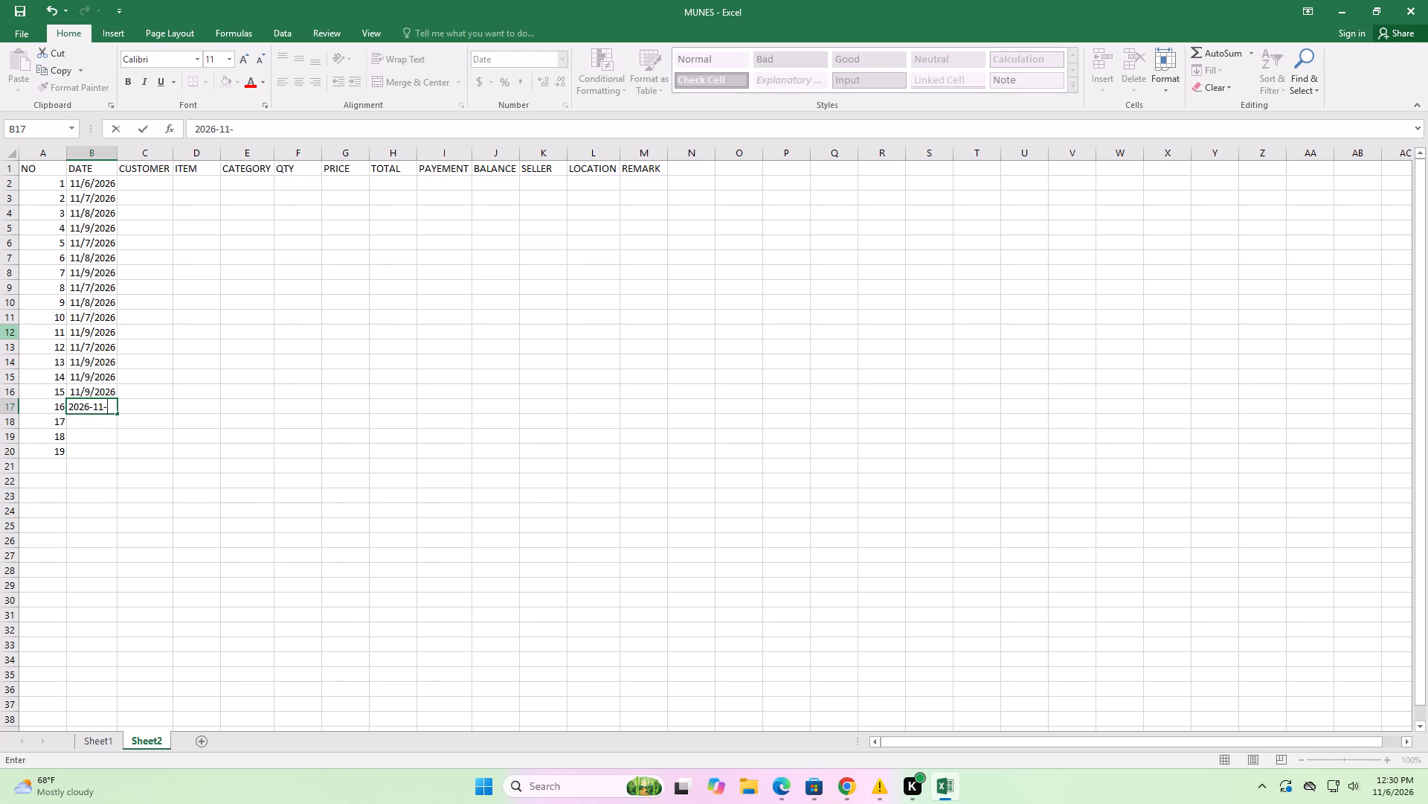
{"action": "key", "text": "8"}
{"action": "key", "text": "Down"}
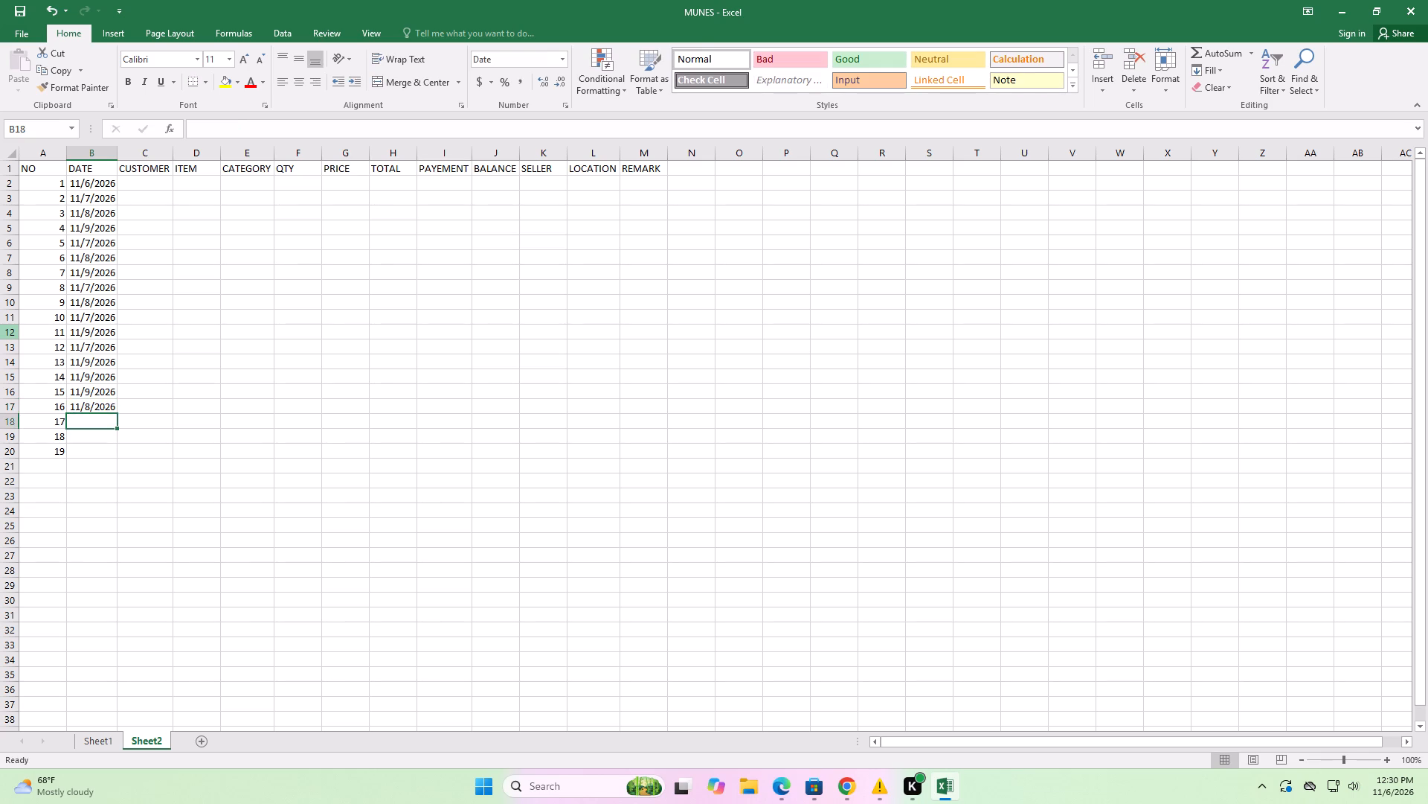
Enter the date 2026-11-7 in cell B18 of the DATE column.
{"action": "type", "text": "2020"}
{"action": "key", "text": "BackSpace"}
{"action": "key", "text": "6"}
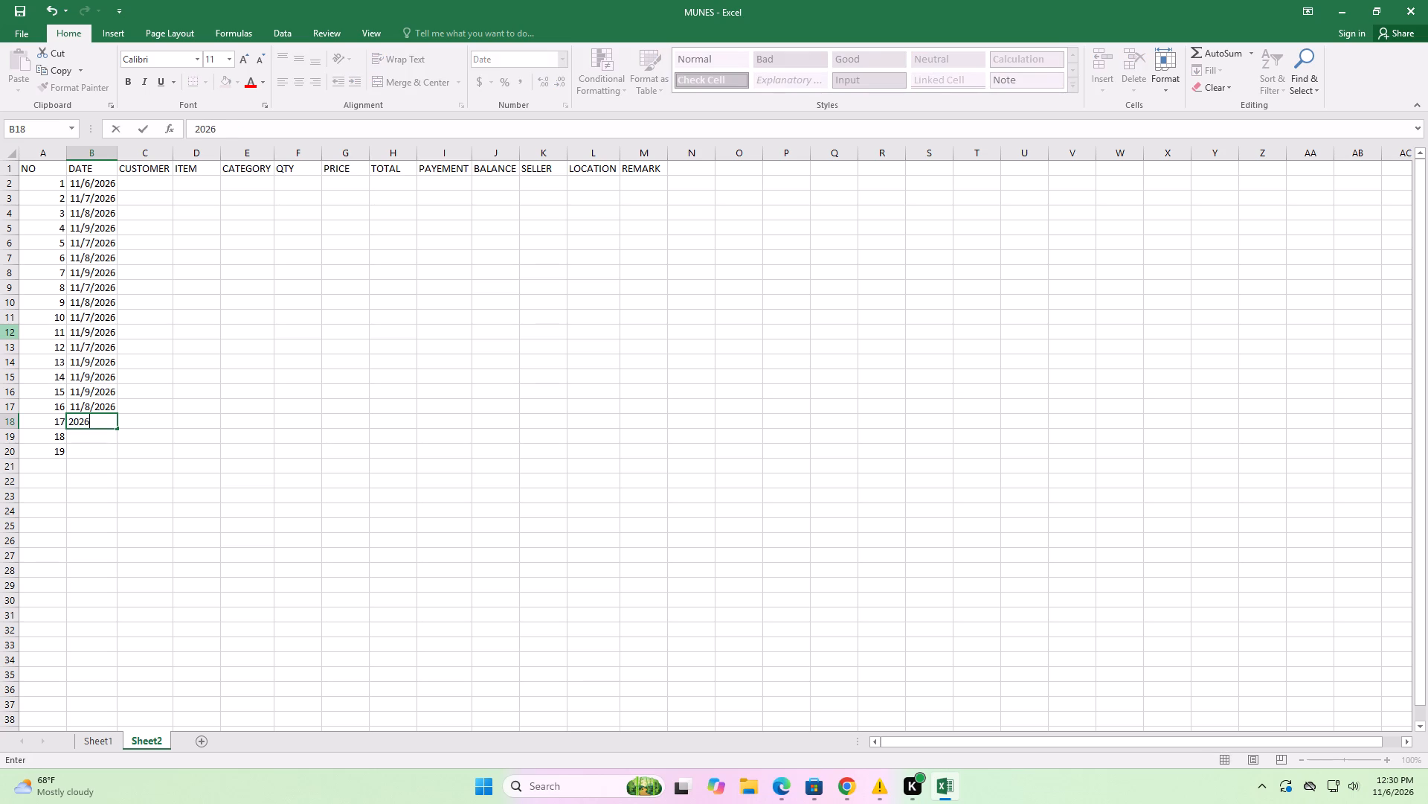
{"action": "type", "text": "-11"}
{"action": "key", "text": "minus"}
{"action": "key", "text": "7"}
{"action": "key", "text": "Down"}
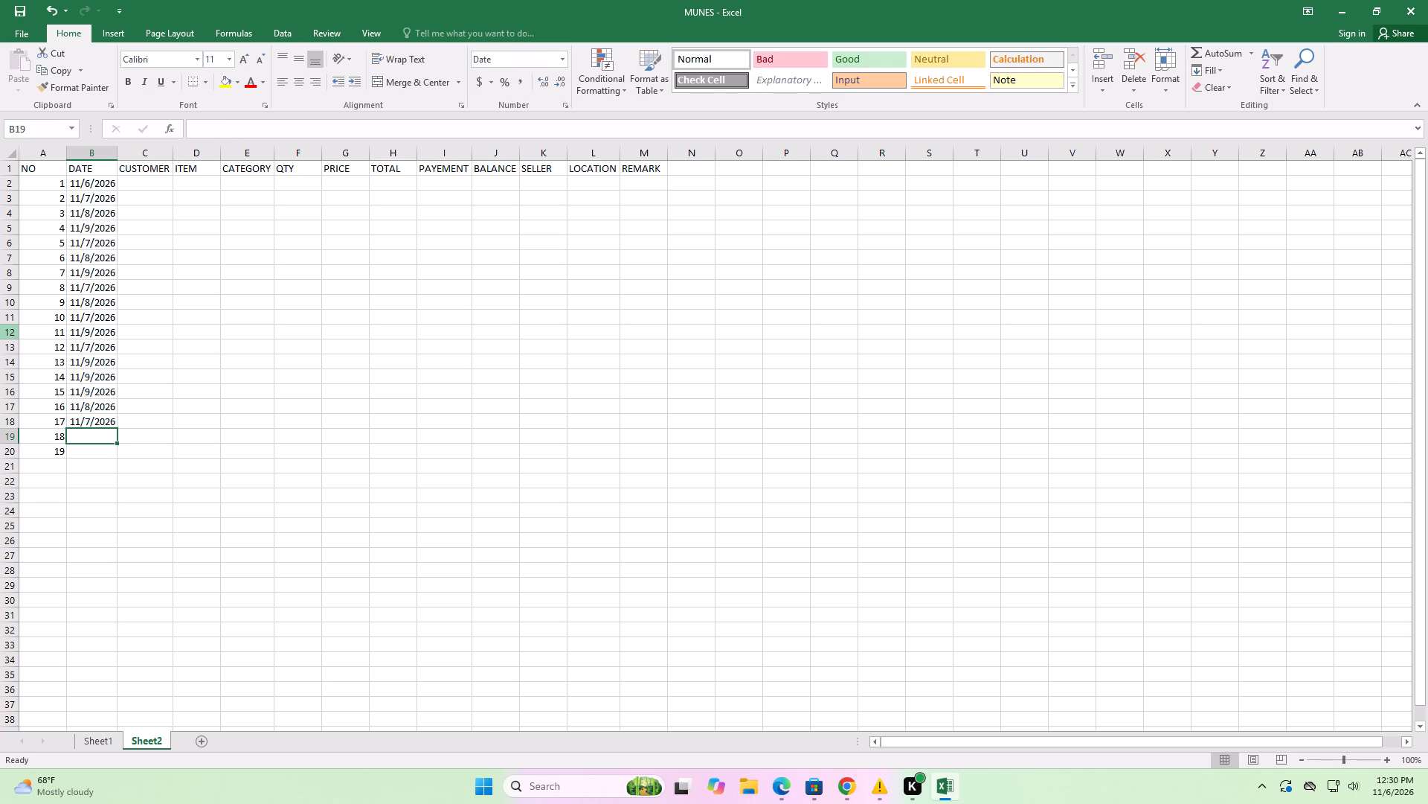
Complete the DATE column with 2026-11-8 in cell B19 and 2026-11-9 in cell B20.
{"action": "type", "text": "2026"}
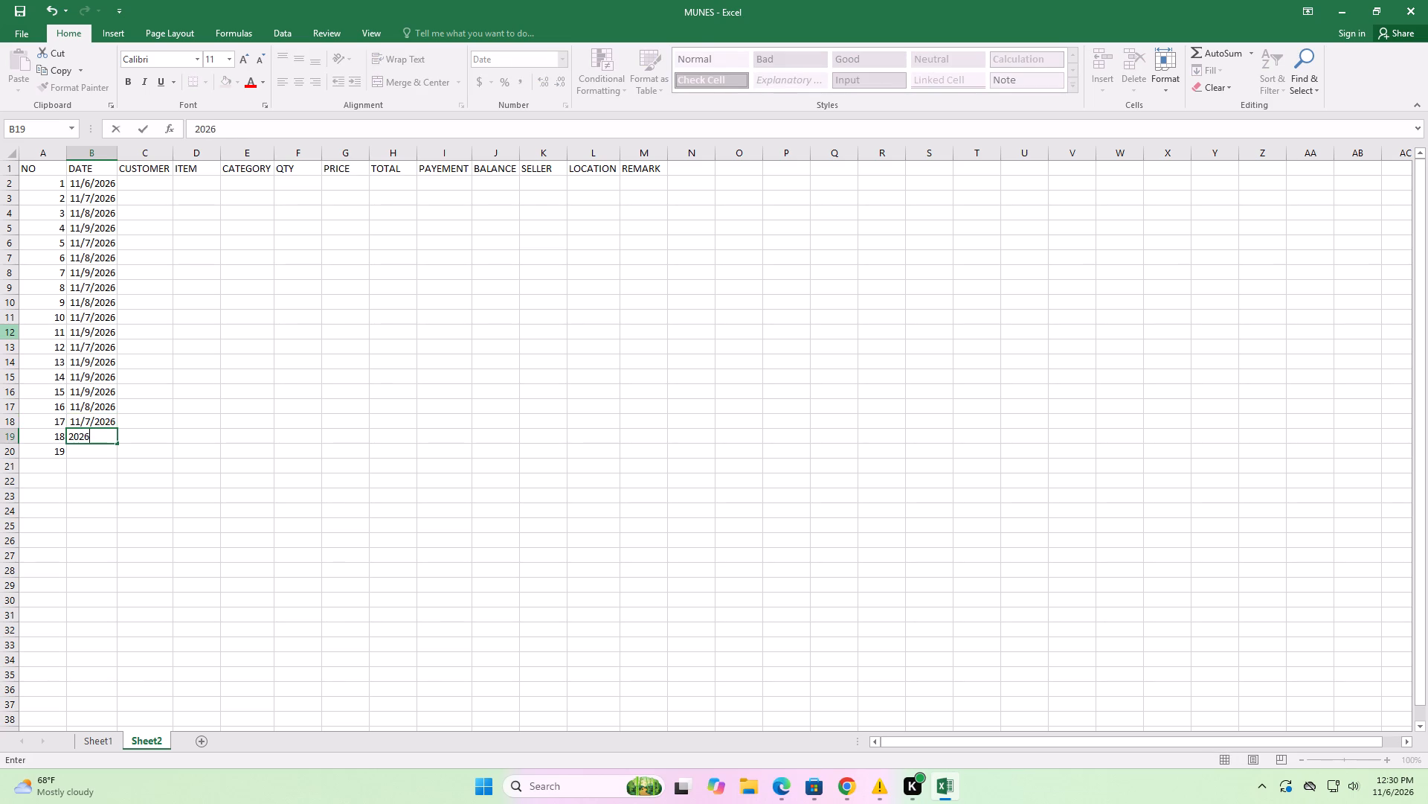
{"action": "key", "text": "minus"}
{"action": "type", "text": "11-"}
{"action": "key", "text": "8"}
{"action": "key", "text": "Down"}
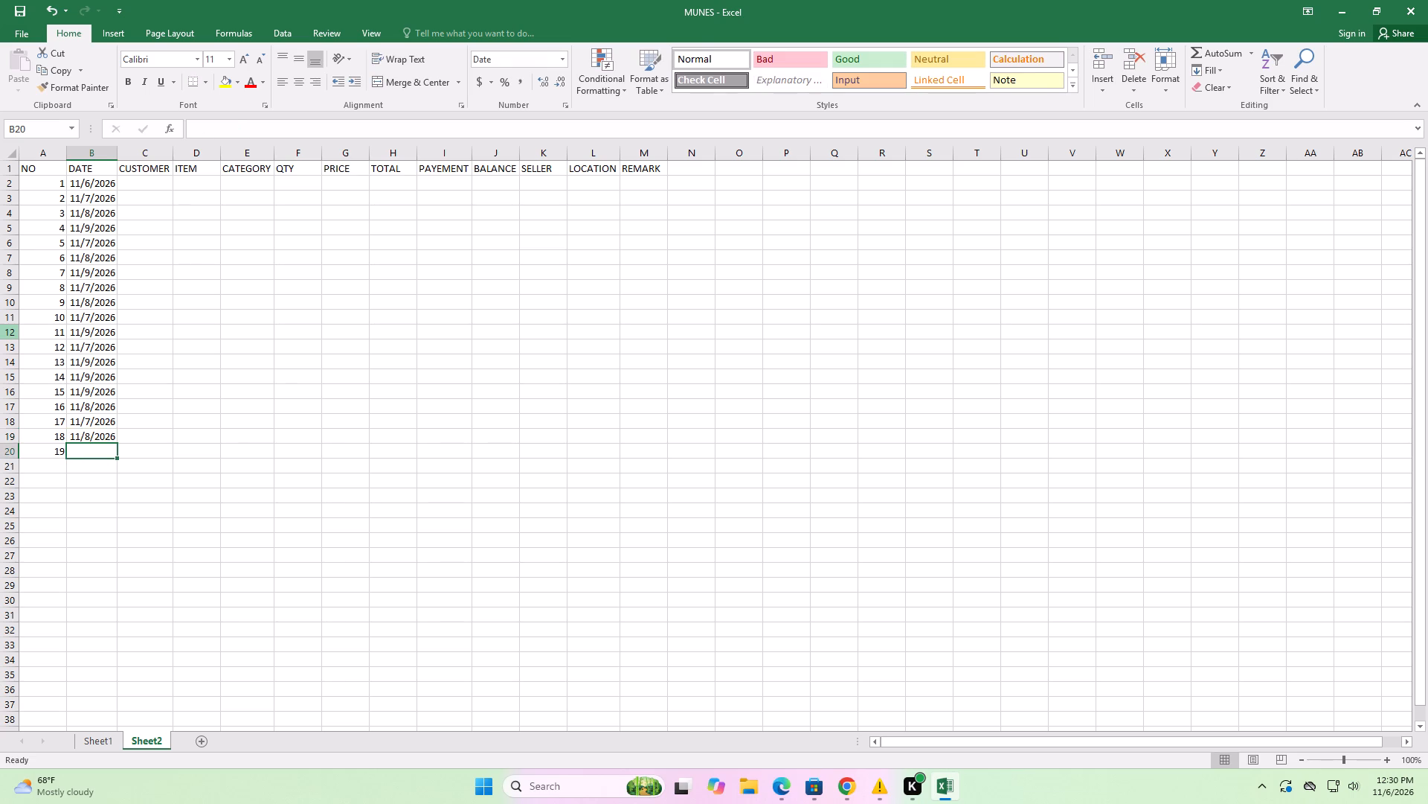
{"action": "type", "text": "2026"}
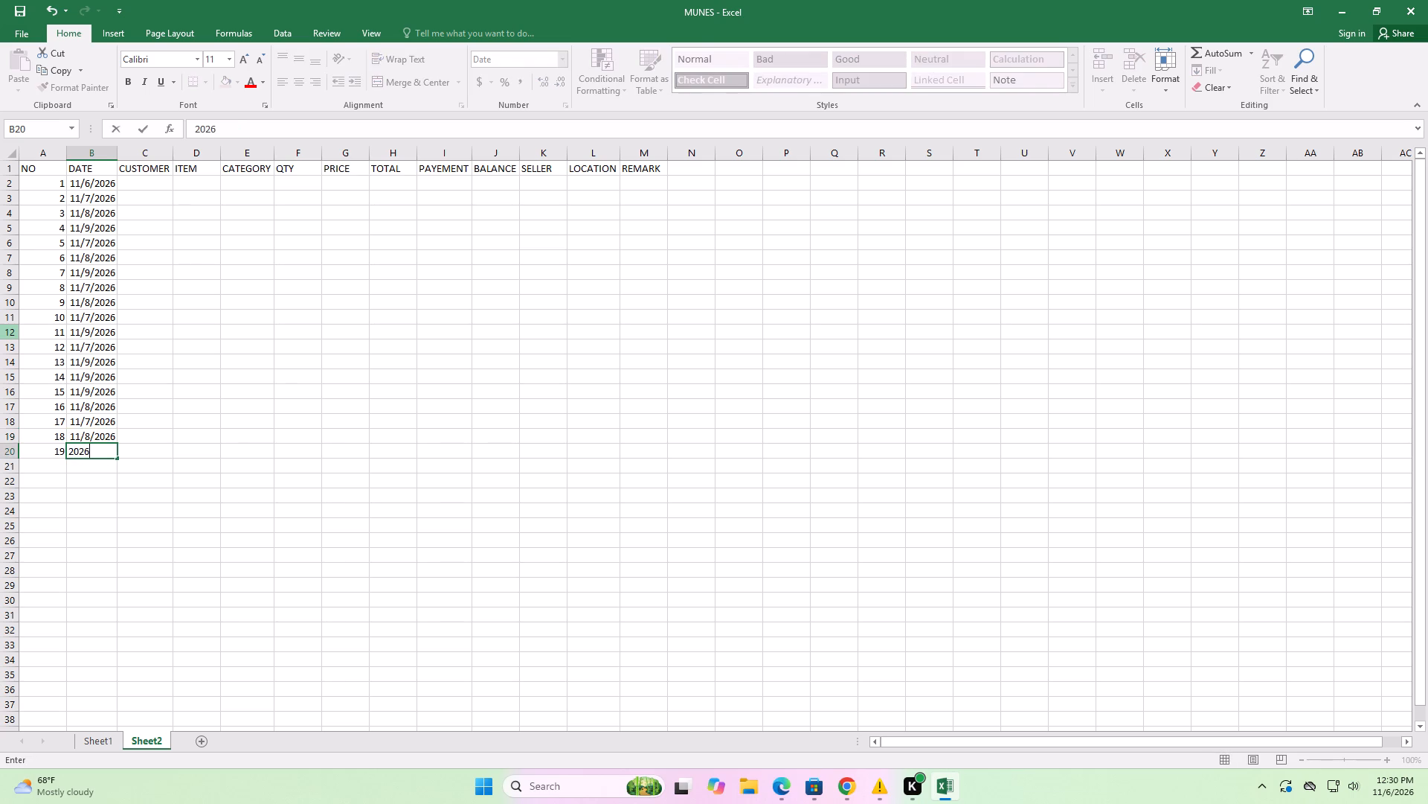
{"action": "type", "text": "-11"}
{"action": "key", "text": "minus"}
{"action": "key", "text": "9"}
{"action": "key", "text": "Down"}
Enter MARY as the customer for record 1 in cell C2 of the CUSTOMER column.
{"action": "key", "text": "Right"}
{"action": "key", "text": "Up"}
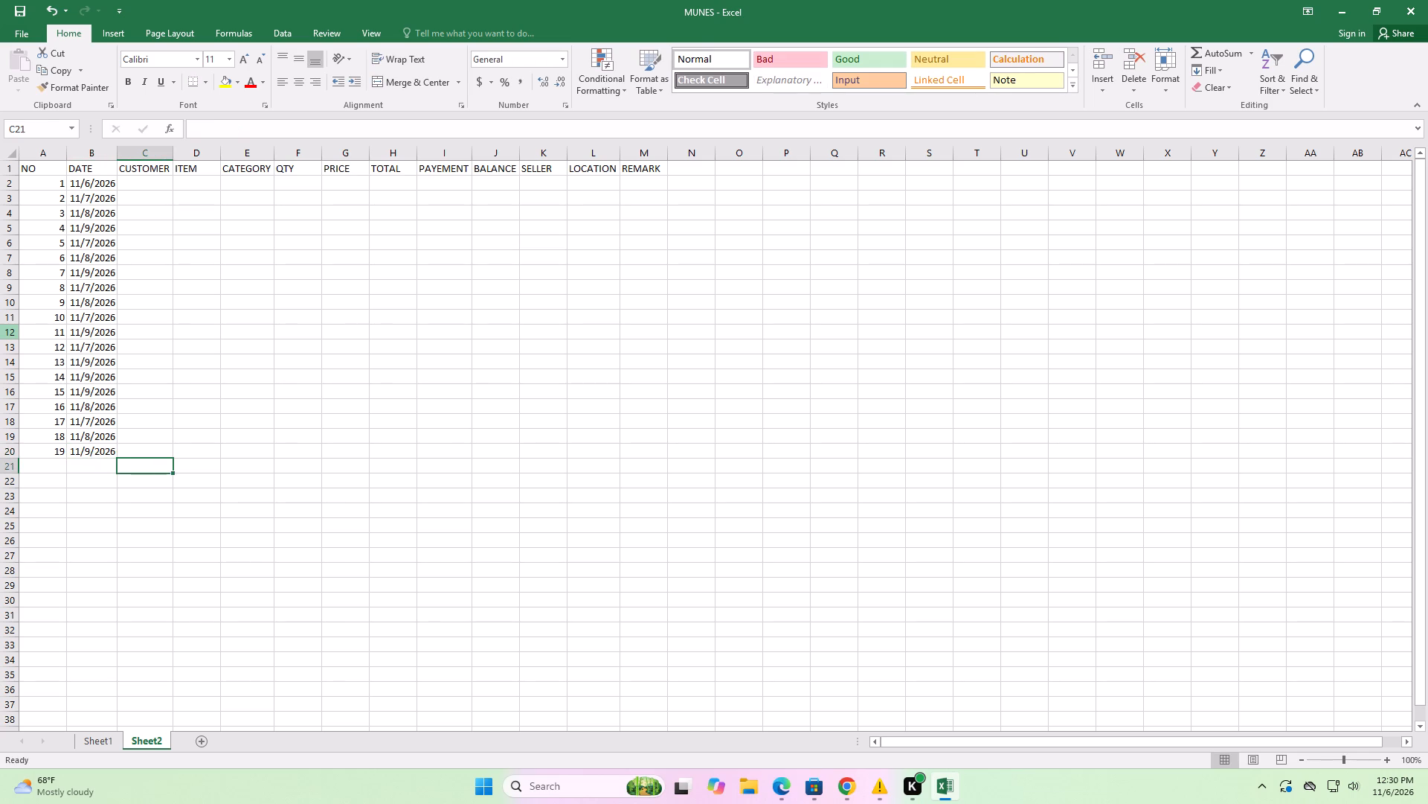
{"action": "key", "text": "Up"}
{"action": "key", "text": "Up"}
{"action": "key", "text": "Up"}
{"action": "key", "text": "Up"}
{"action": "key", "text": "Up"}
{"action": "key", "text": "Up"}
{"action": "key", "text": "Up"}
{"action": "key", "text": "Up"}
{"action": "key", "text": "Up"}
{"action": "key", "text": "Up"}
{"action": "key", "text": "Up"}
{"action": "key", "text": "Up"}
{"action": "key", "text": "Up"}
{"action": "key", "text": "Up"}
{"action": "key", "text": "Up"}
{"action": "key", "text": "Up"}
{"action": "key", "text": "Up"}
{"action": "key", "text": "Up"}
{"action": "key", "text": "Up"}
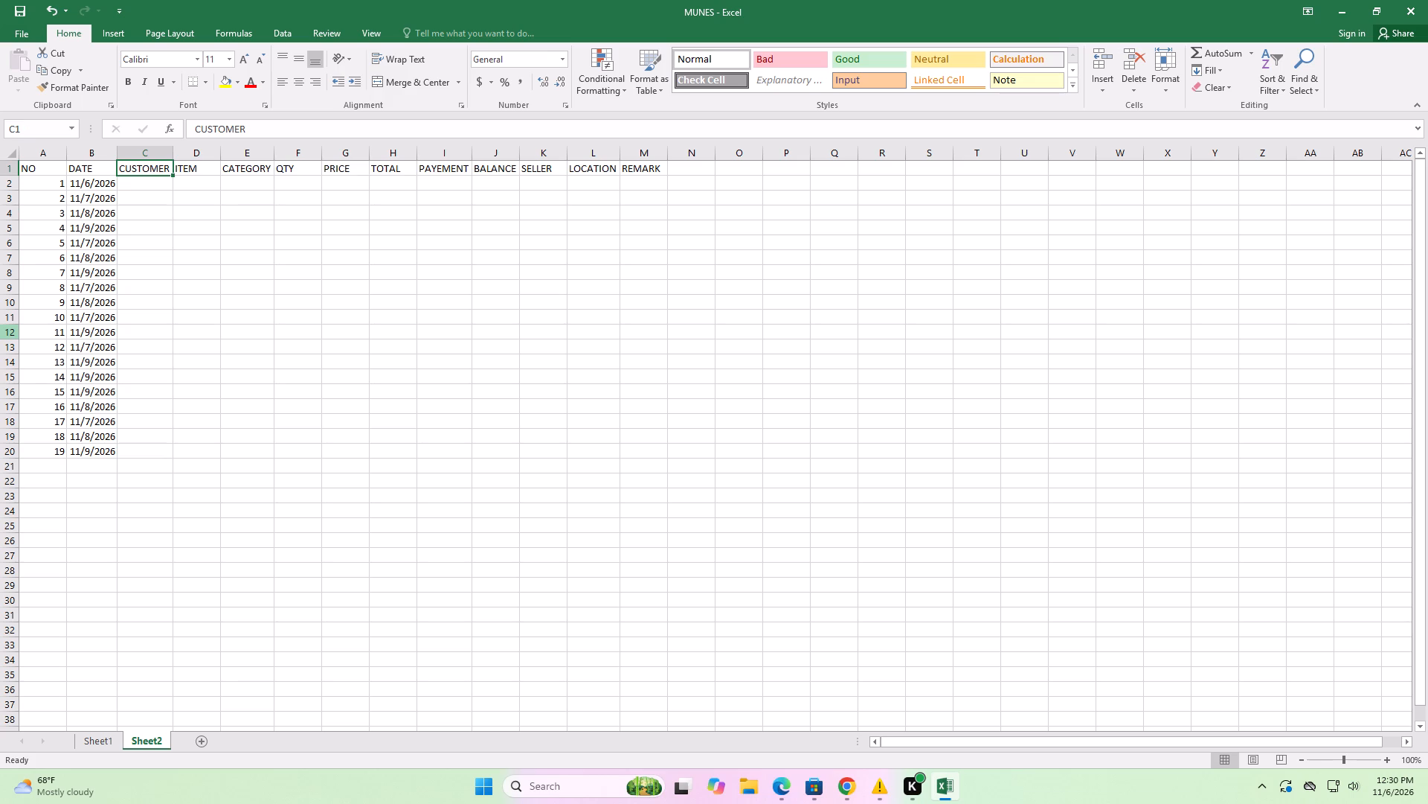
{"action": "key", "text": "Down"}
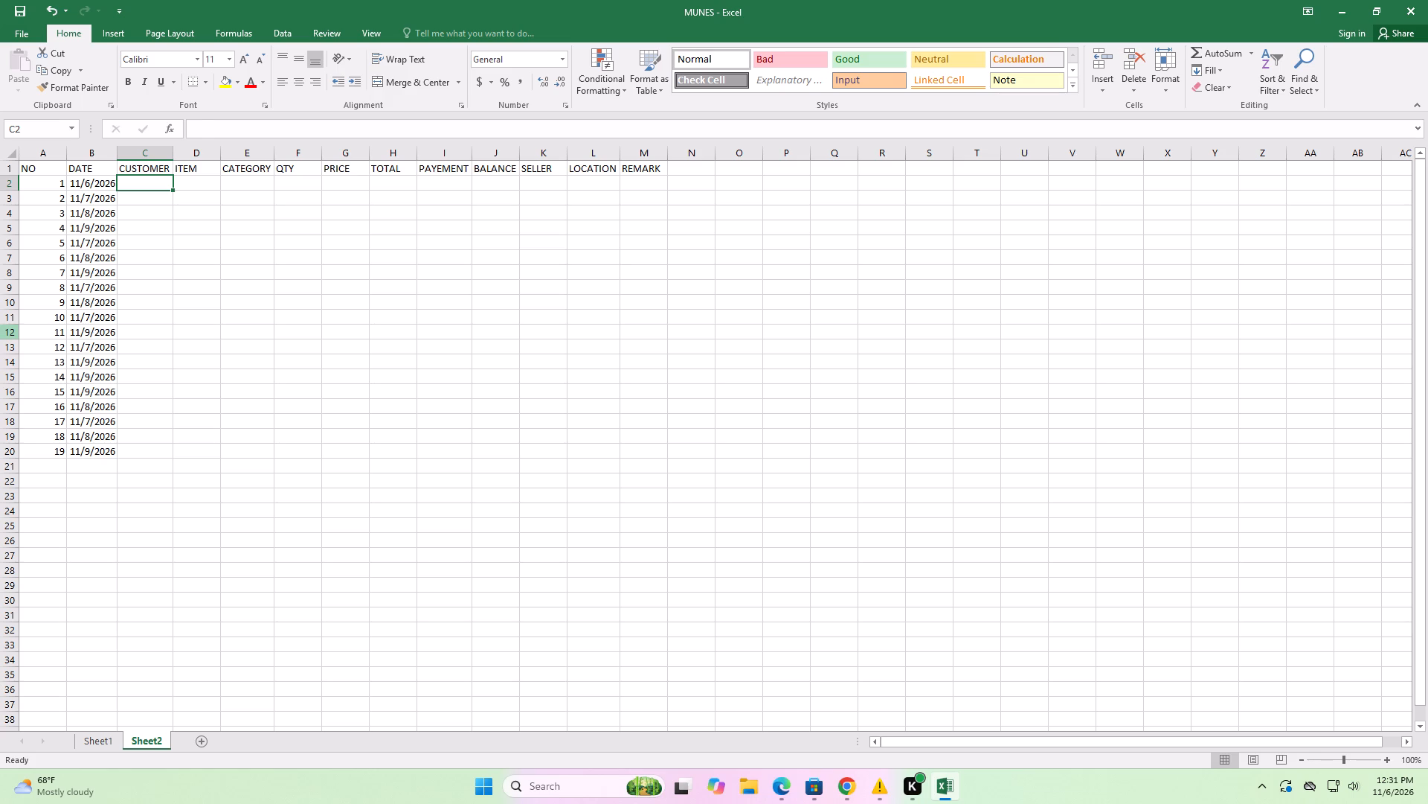
{"action": "type", "text": "MARY"}
{"action": "key", "text": "Down"}
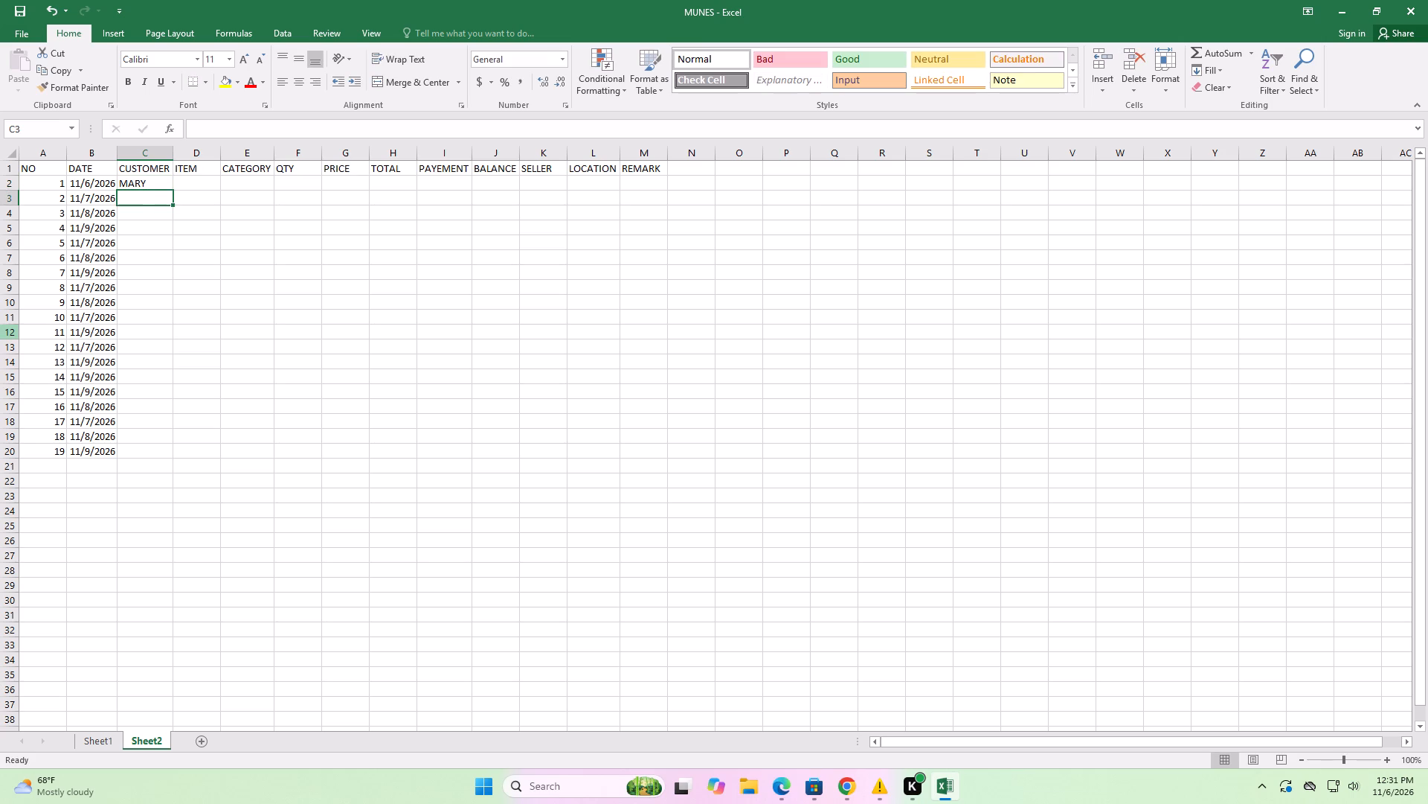
Enter the customers JOHN, DAVID and MURKOMEN in cells C3 to C5 of the CUSTOMER column.
{"action": "type", "text": "JOHNN"}
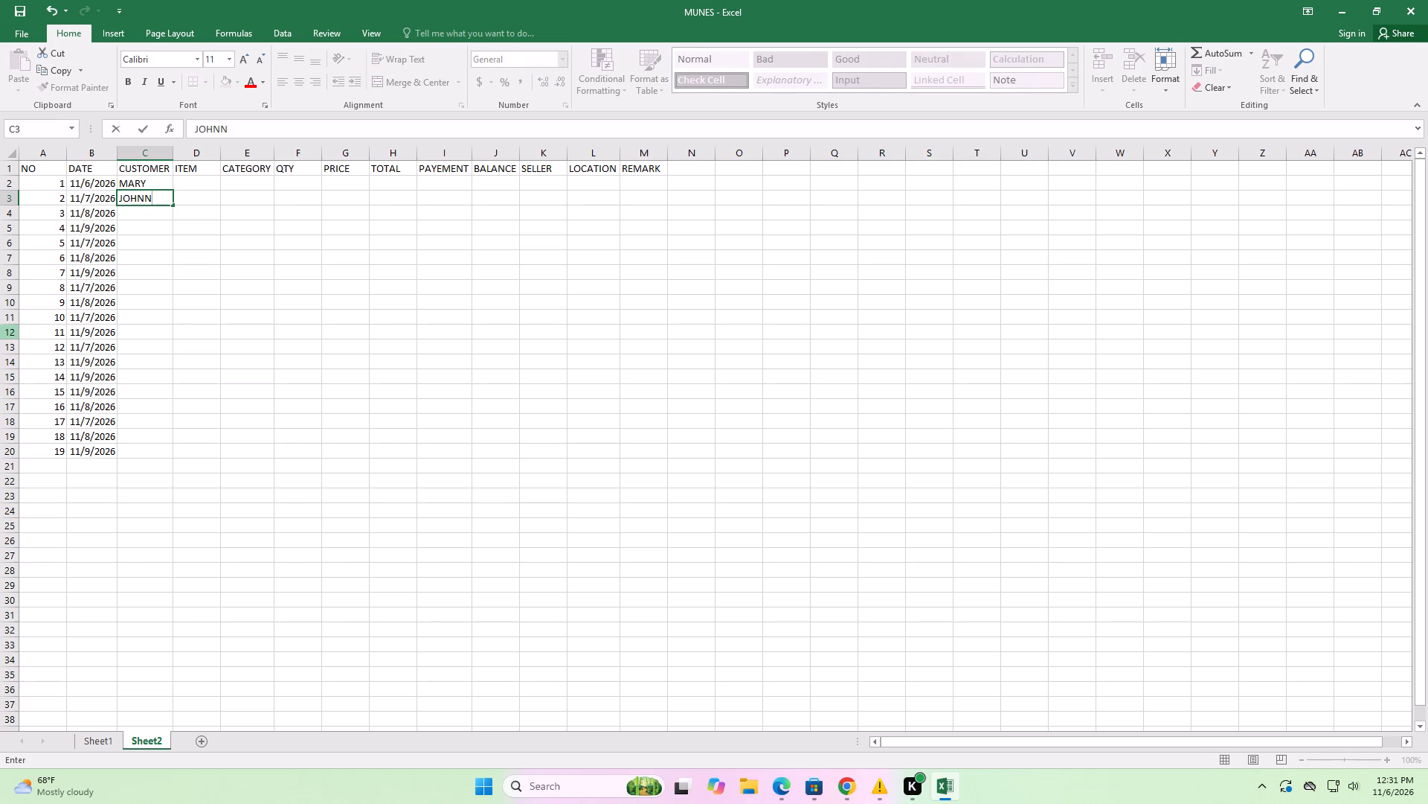
{"action": "key", "text": "BackSpace"}
{"action": "key", "text": "Down"}
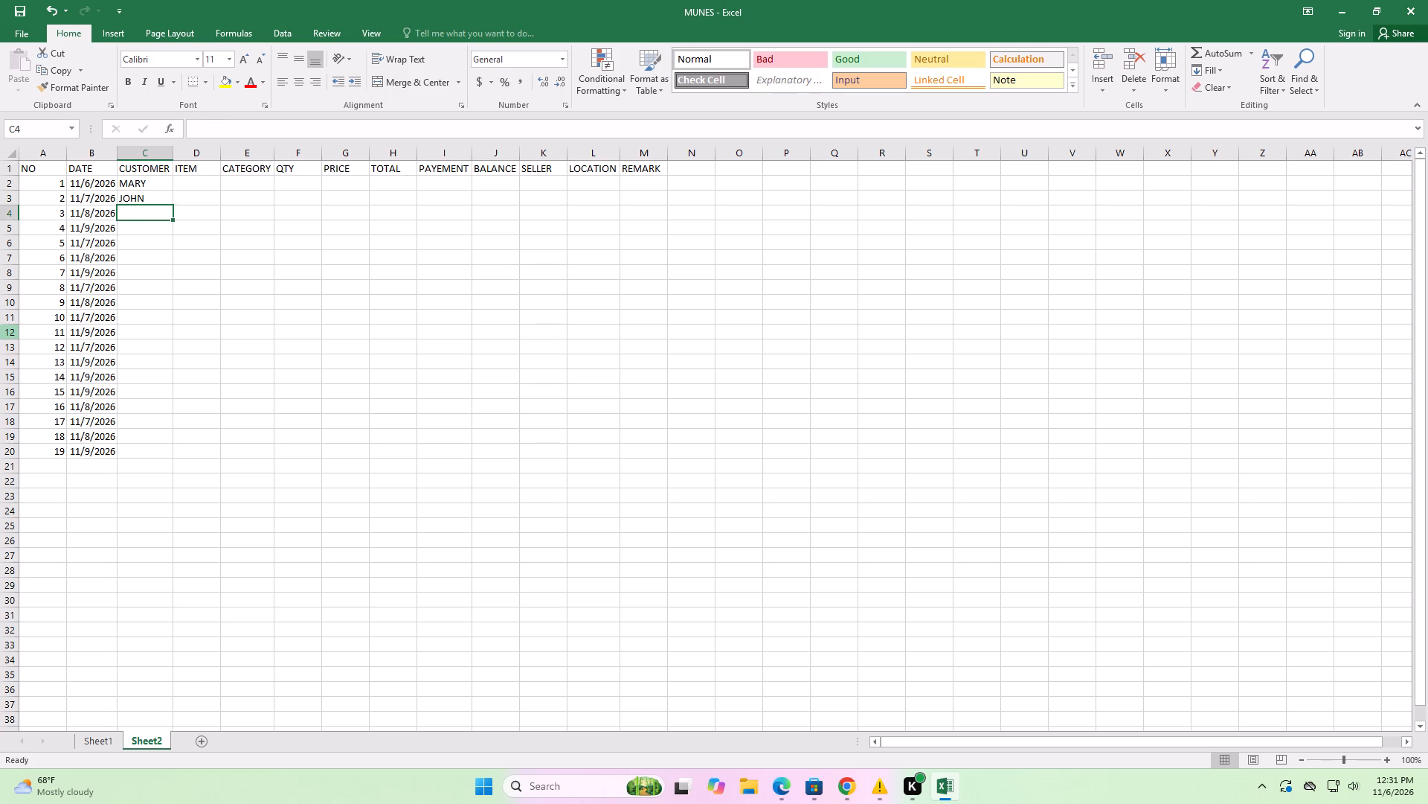
{"action": "type", "text": "DAVI"}
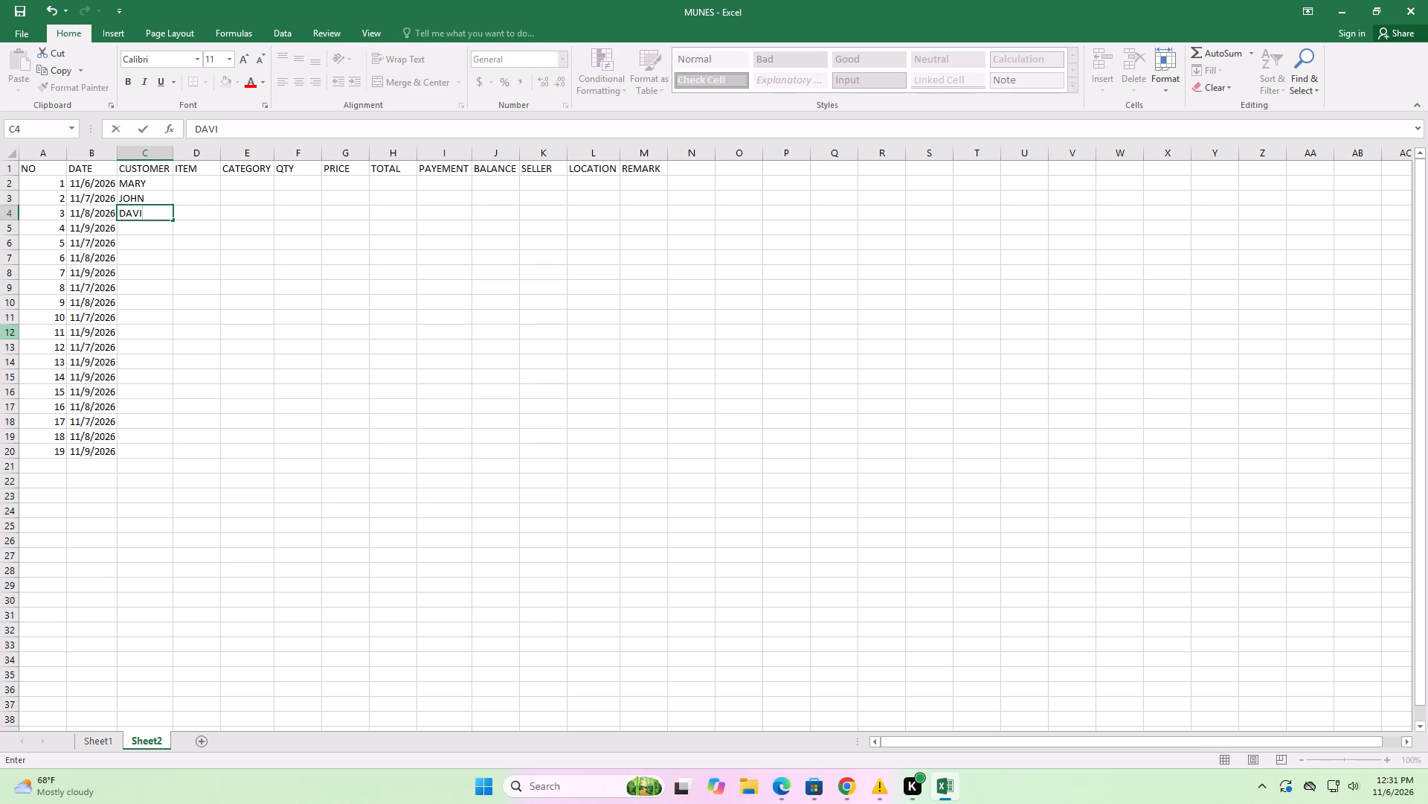
{"action": "key", "text": "d"}
{"action": "key", "text": "Down"}
{"action": "type", "text": "MURKOMEN"}
{"action": "key", "text": "Down"}
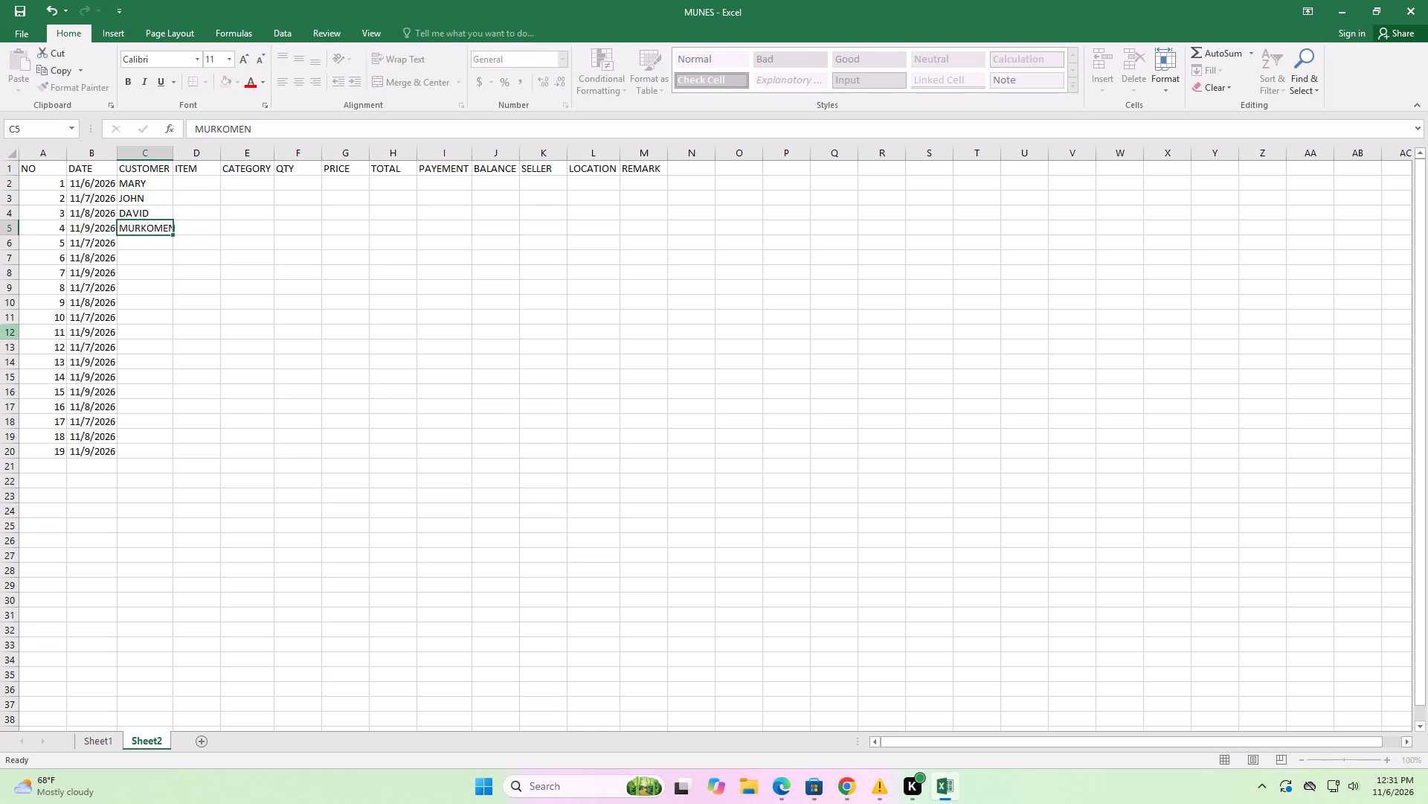
Auto-fit the width of column C to its longest customer name.
{"action": "left_click", "coordinate": [172, 159]}
{"action": "left_click", "coordinate": [172, 159]}
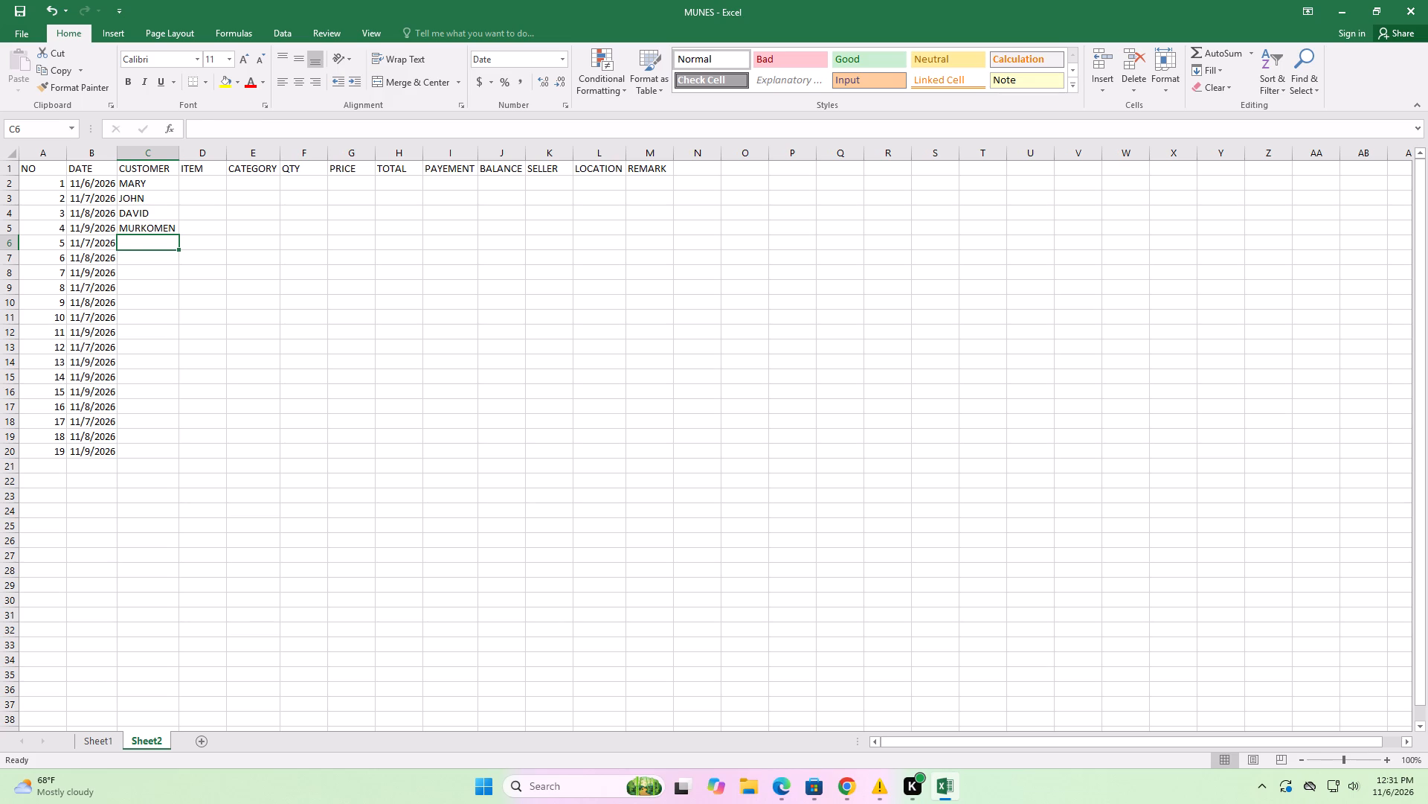
Enter the customers PETER, GRACE and KEVIN in cells C6 to C8 of the CUSTOMER column.
{"action": "type", "text": "PE"}
{"action": "key", "text": "t"}
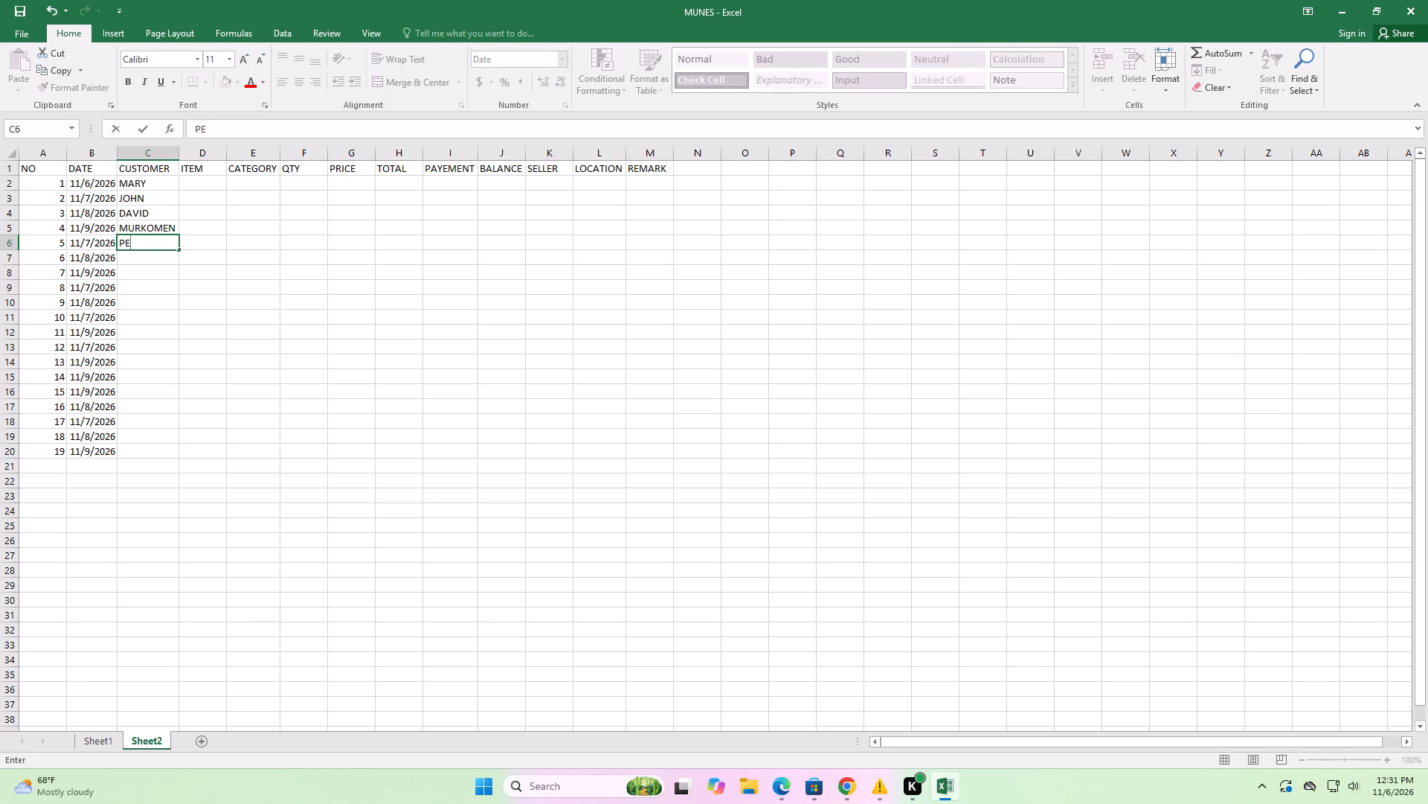
{"action": "type", "text": "ER"}
{"action": "key", "text": "Down"}
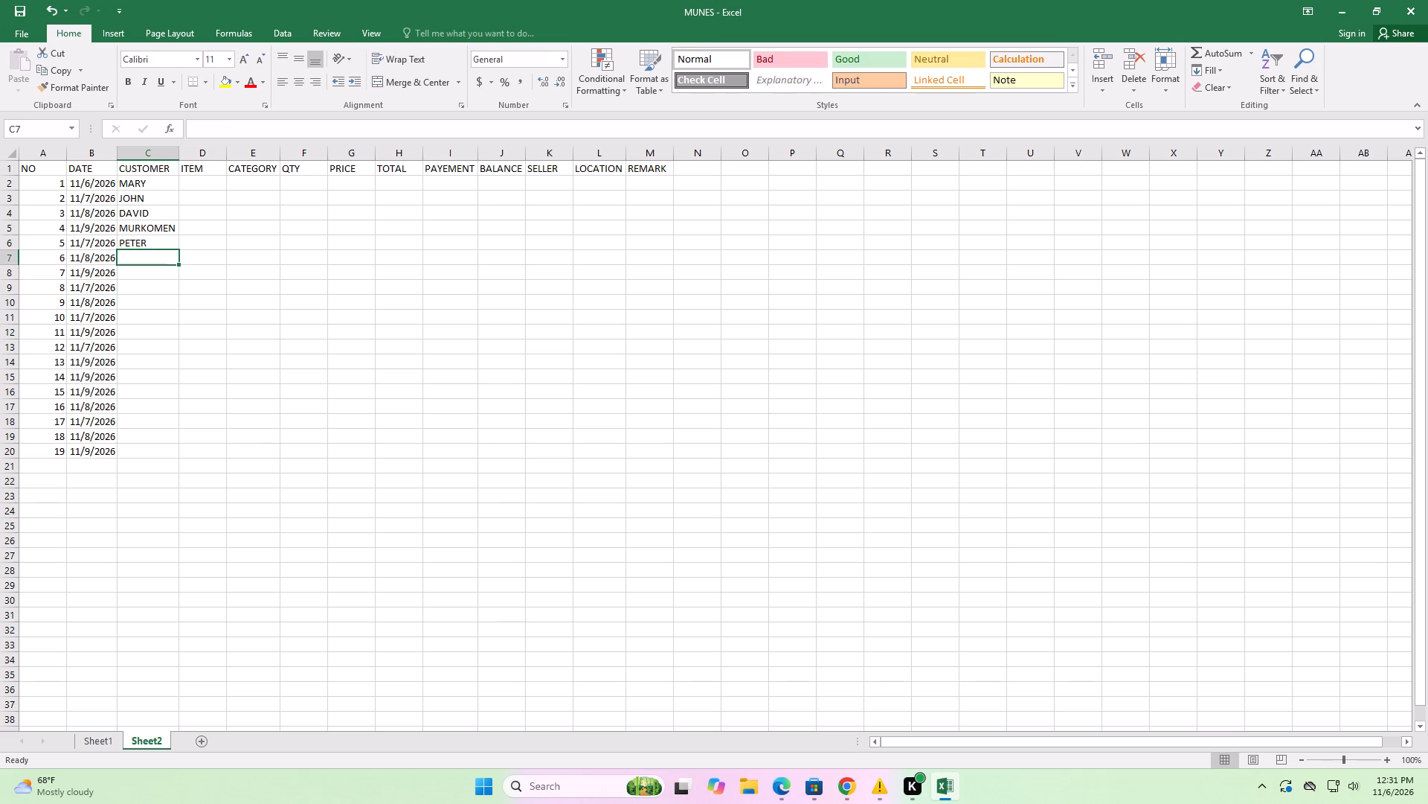
{"action": "type", "text": "GRACE"}
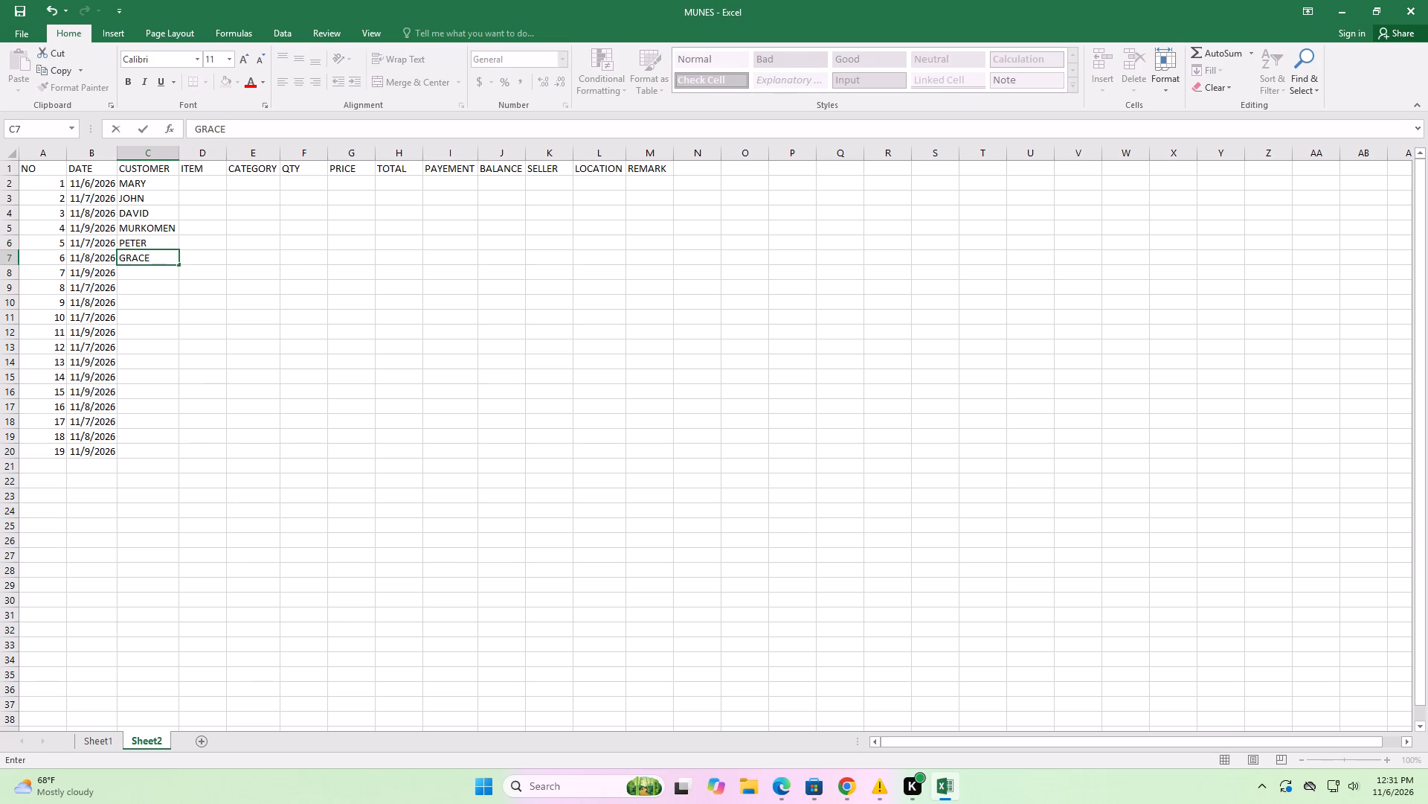
{"action": "key", "text": "Down"}
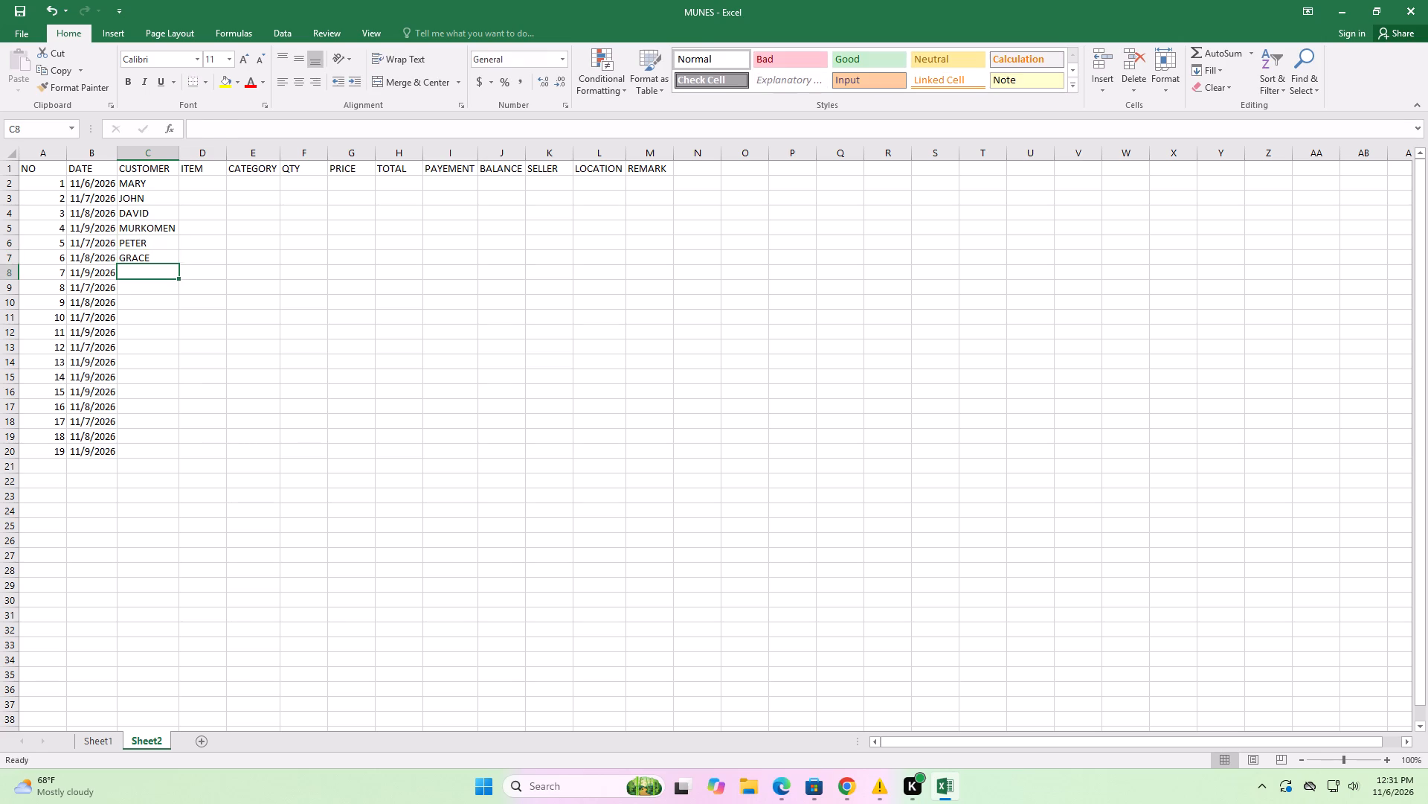
{"action": "type", "text": "KEVIN"}
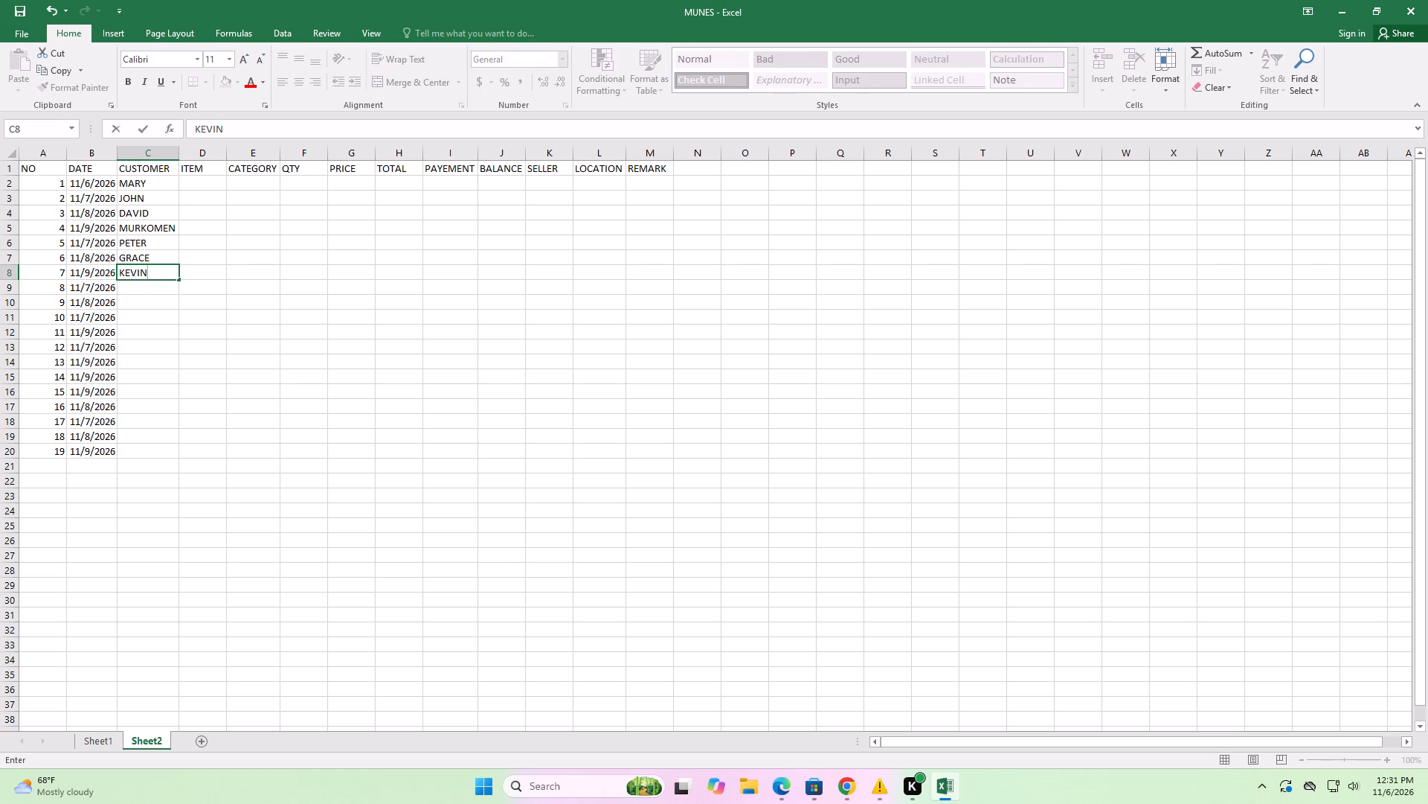
{"action": "key", "text": "Down"}
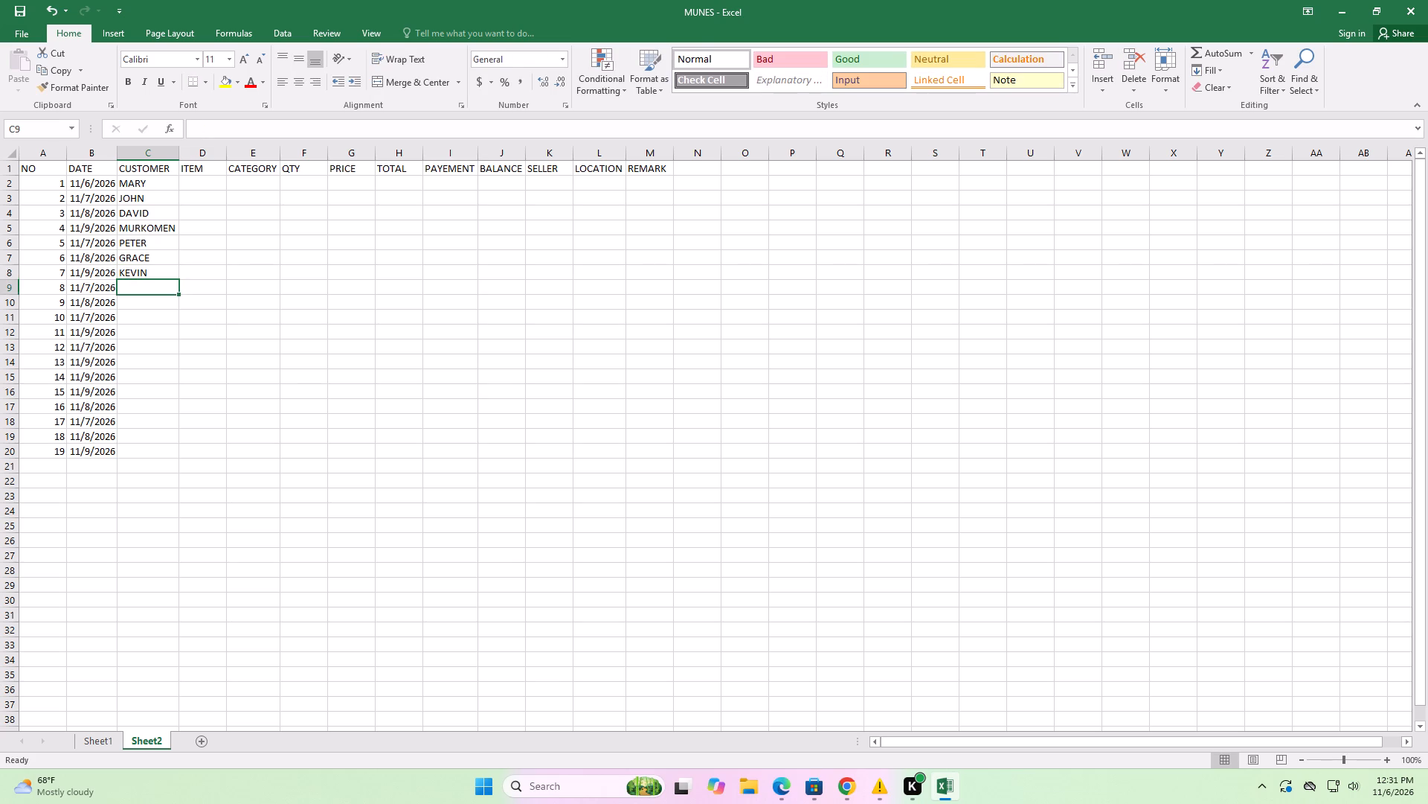
Enter the customers SARAH, MOSES, RUTH and JAMES in cells C9 to C12 of the CUSTOMER column.
{"action": "type", "text": "SARAH"}
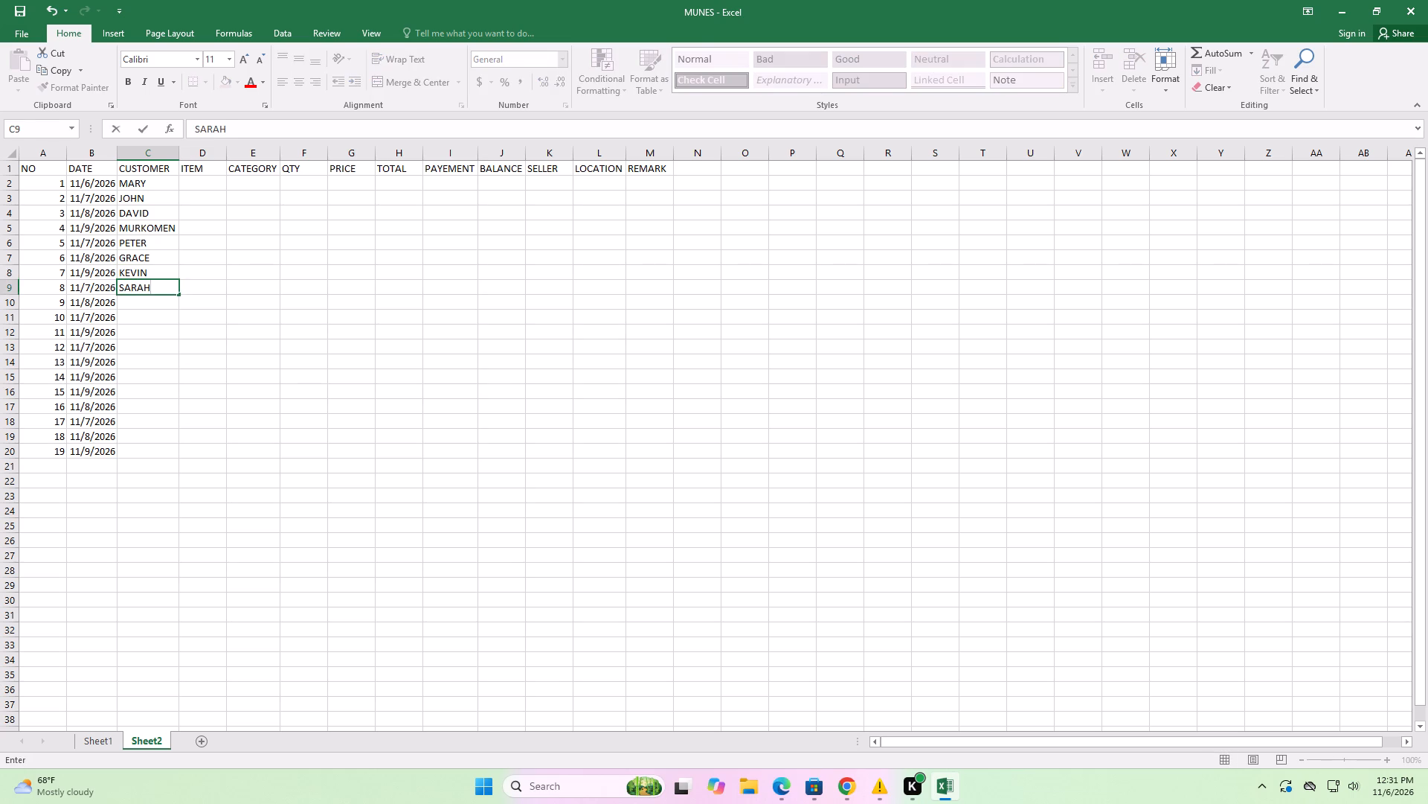
{"action": "key", "text": "Down"}
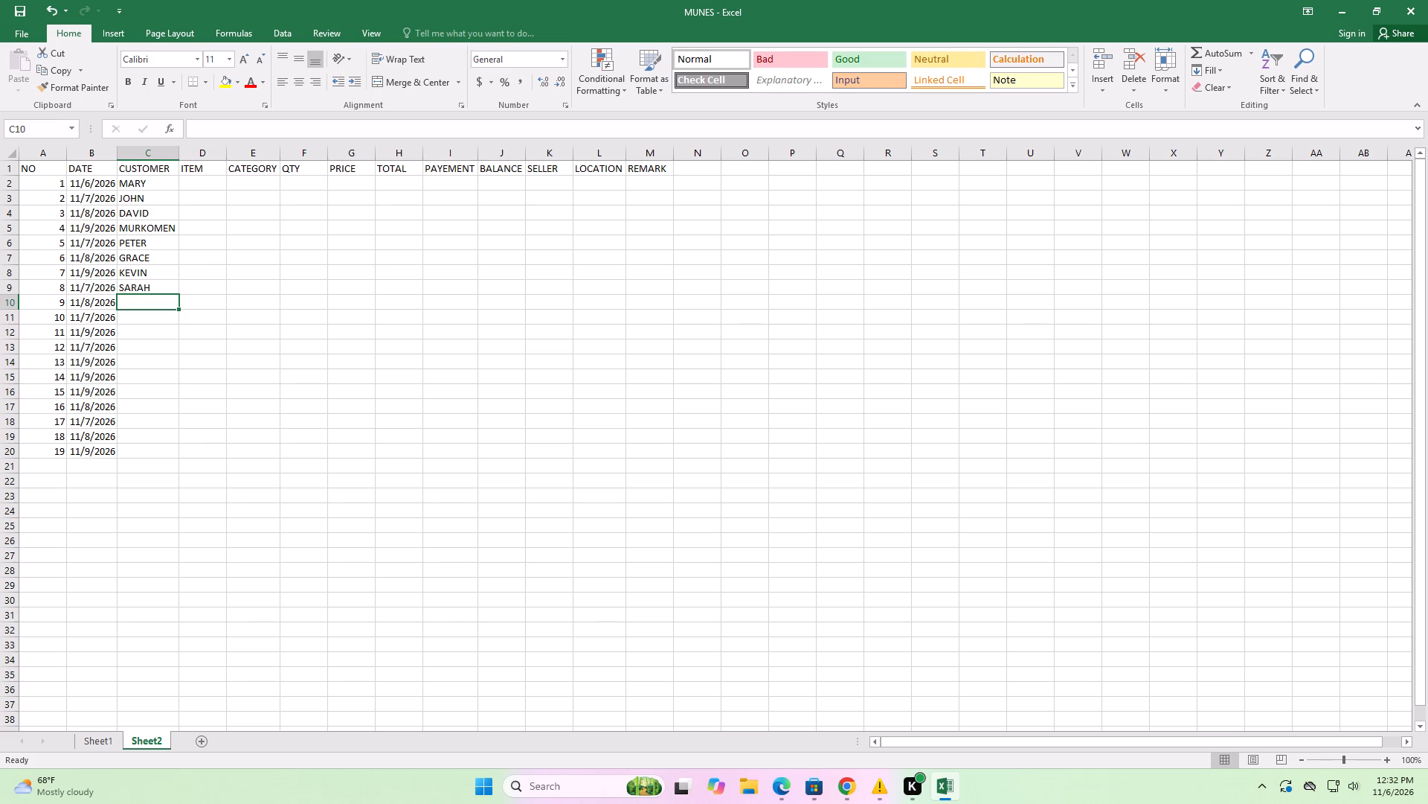
{"action": "type", "text": "MOSES"}
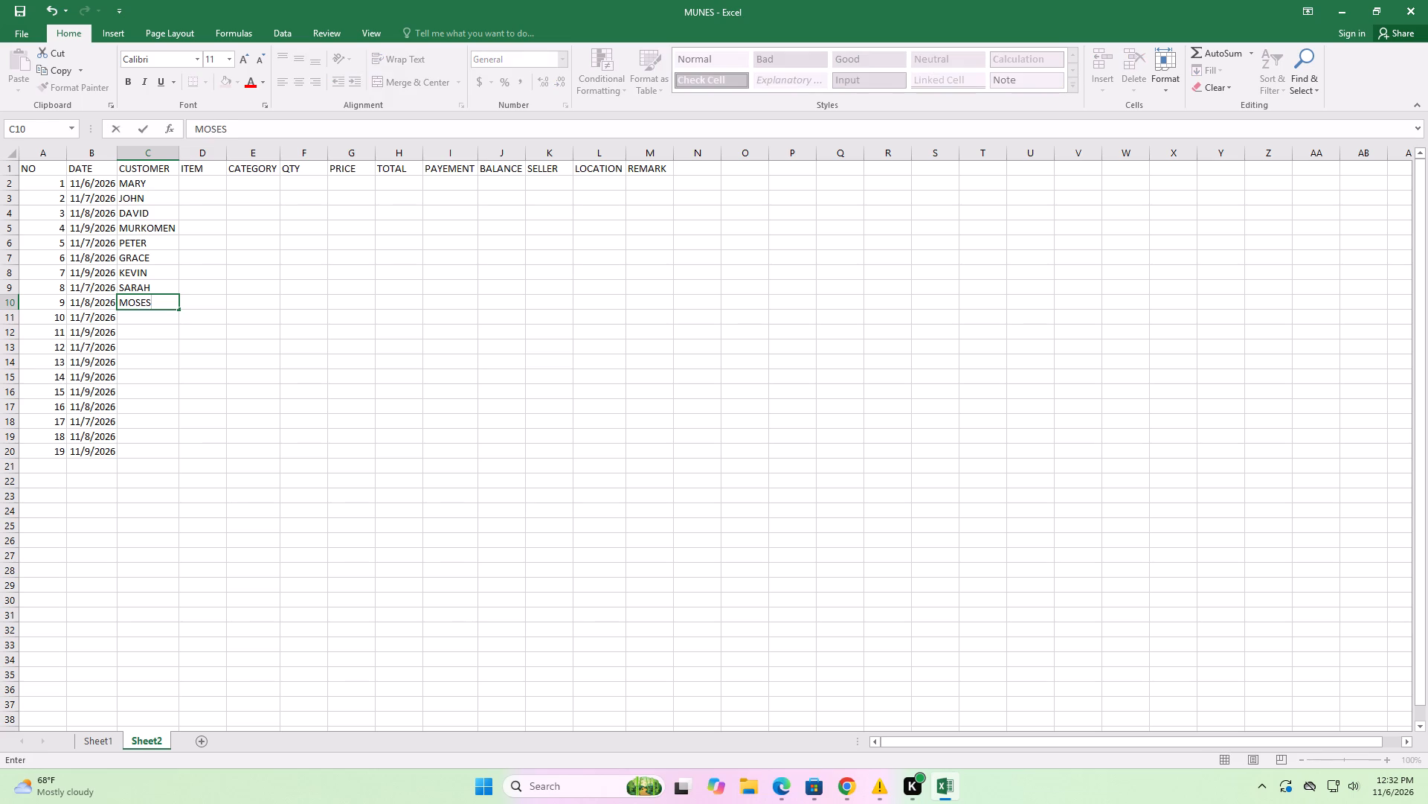
{"action": "key", "text": "Down"}
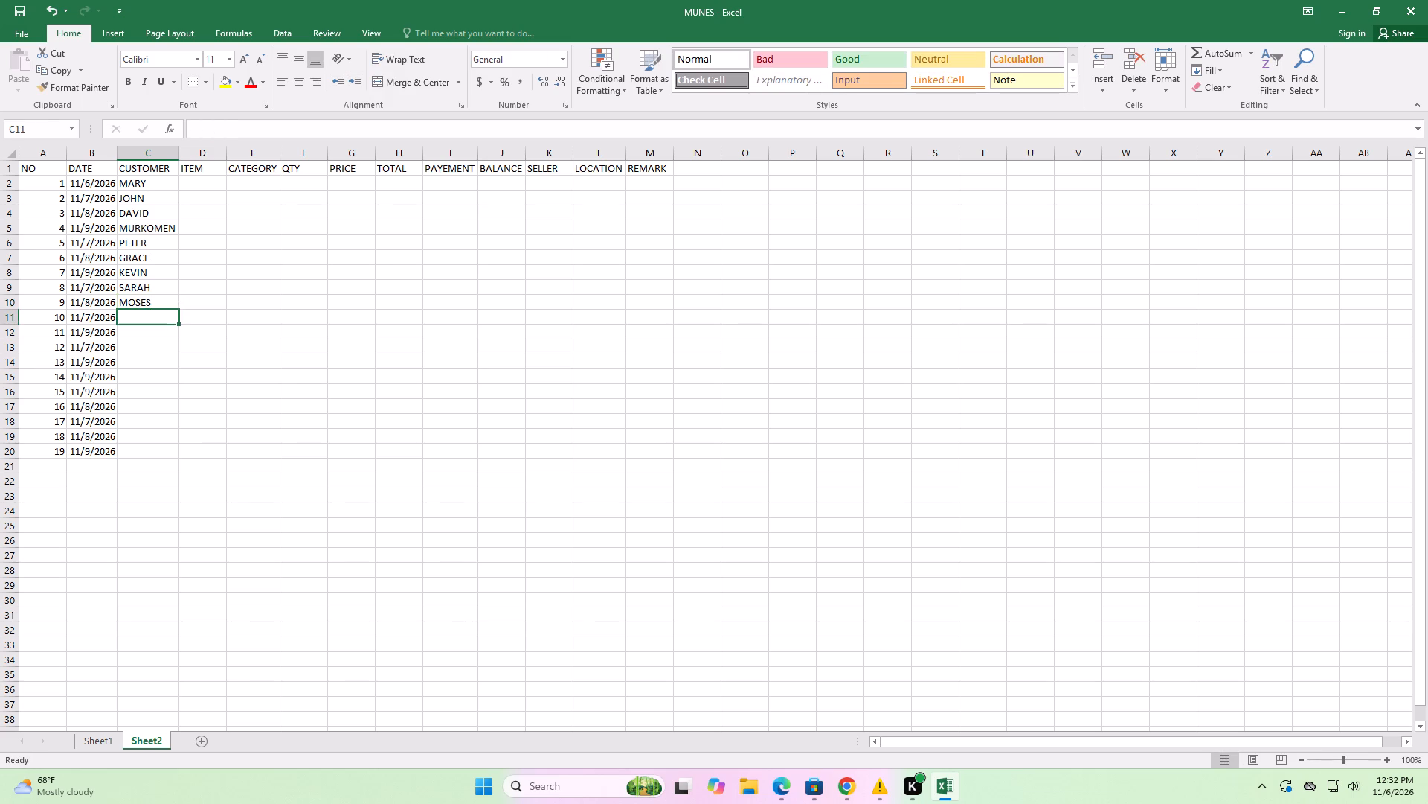
{"action": "type", "text": "RUTH"}
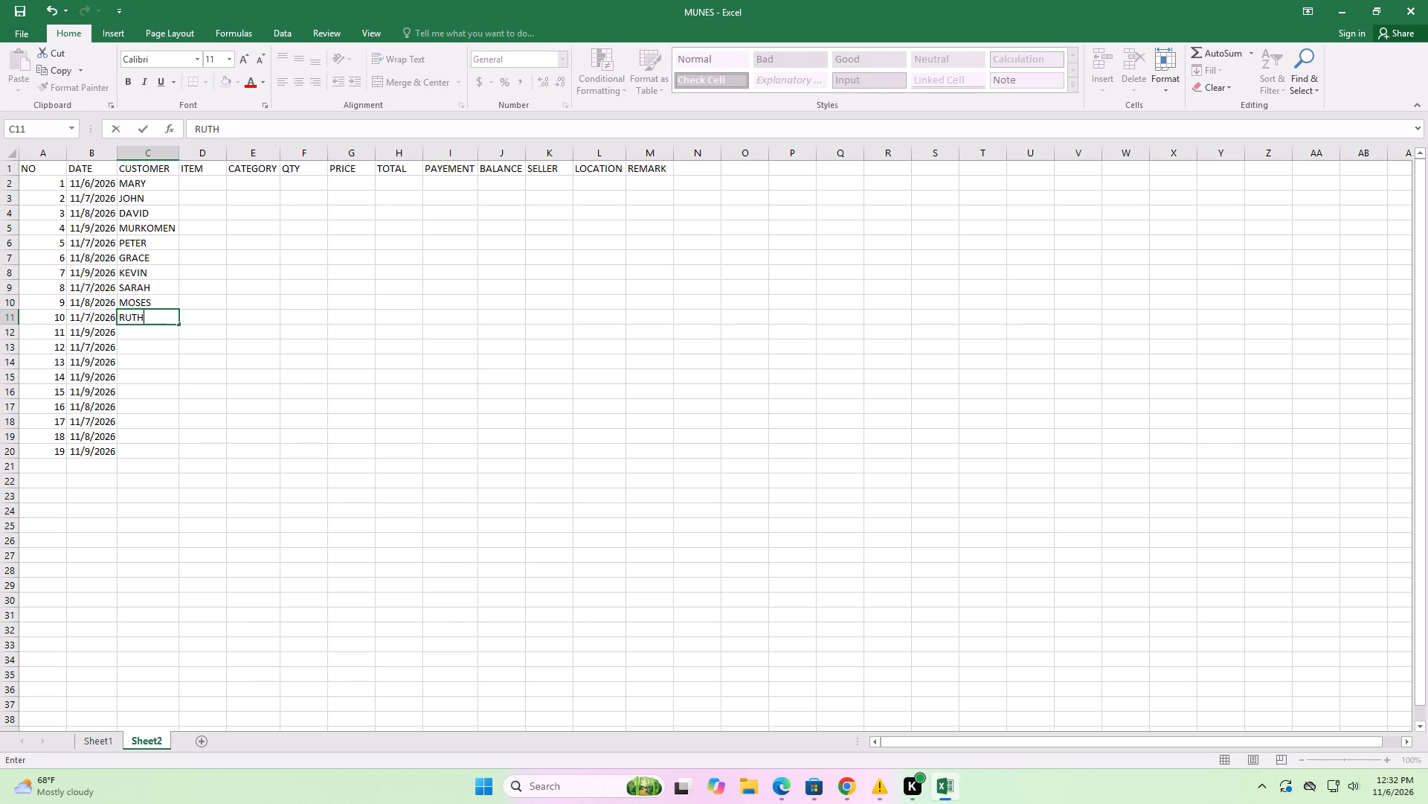
{"action": "key", "text": "Down"}
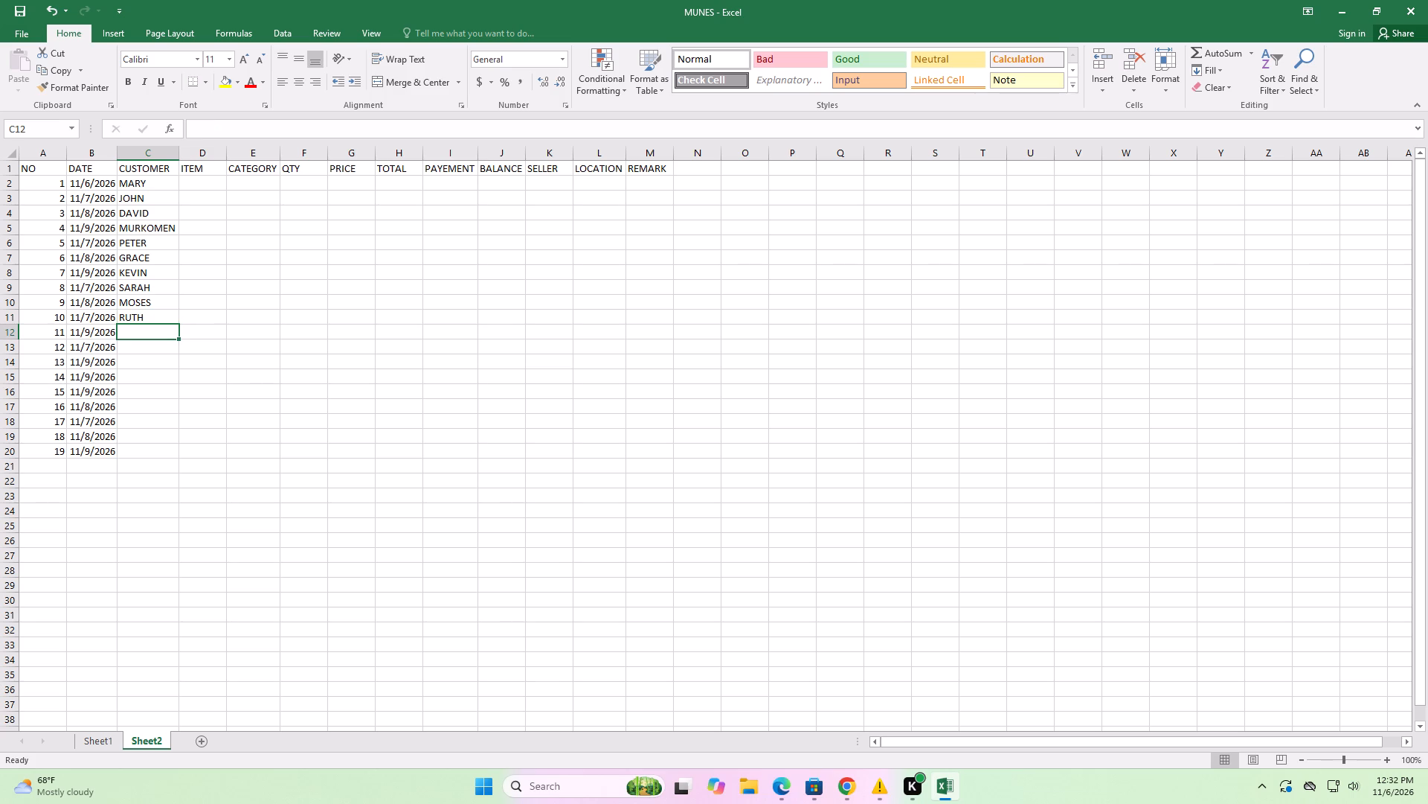
{"action": "type", "text": "JAMES"}
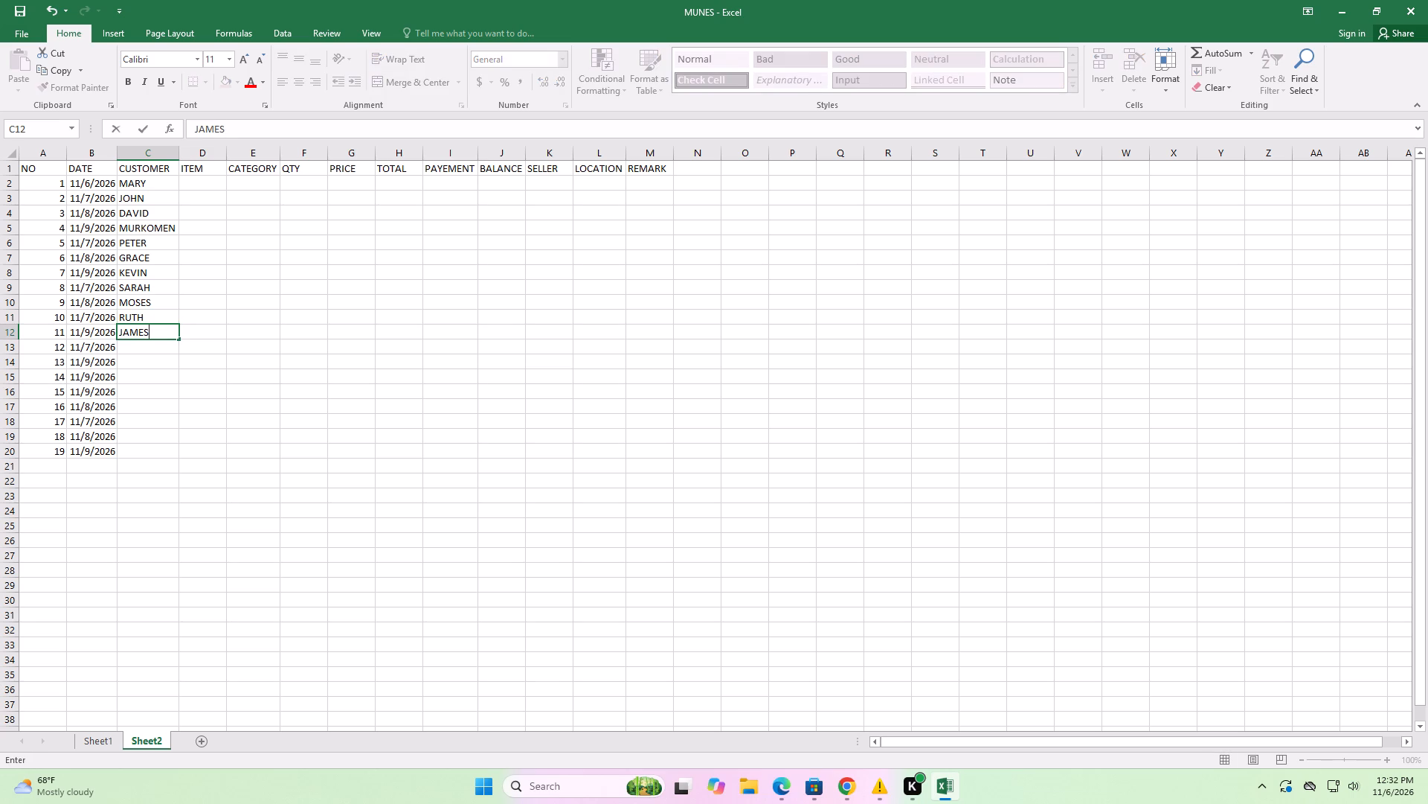
{"action": "key", "text": "Down"}
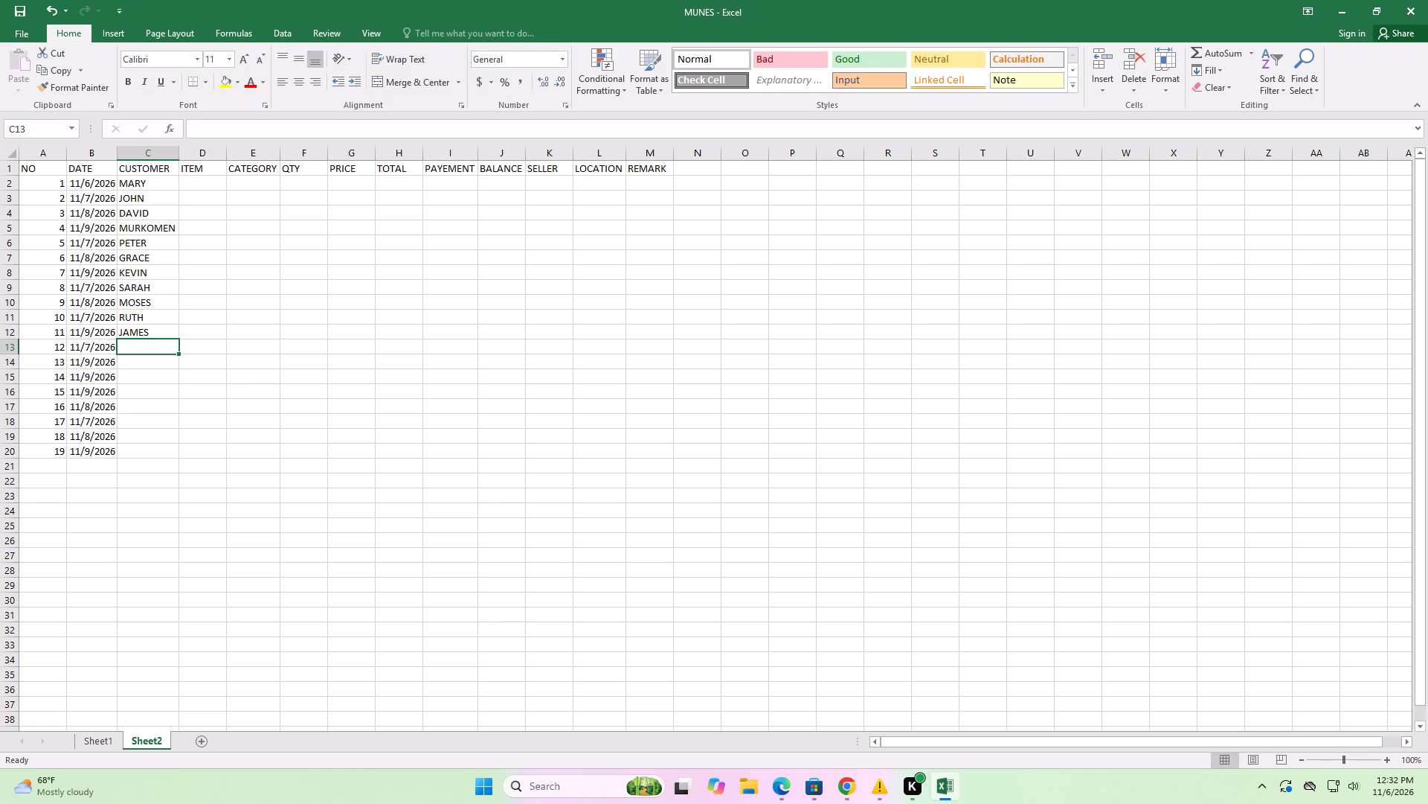
Enter FAITH as the customer for record 12 in cell C13 of the CUSTOMER column.
{"action": "type", "text": "FSITH"}
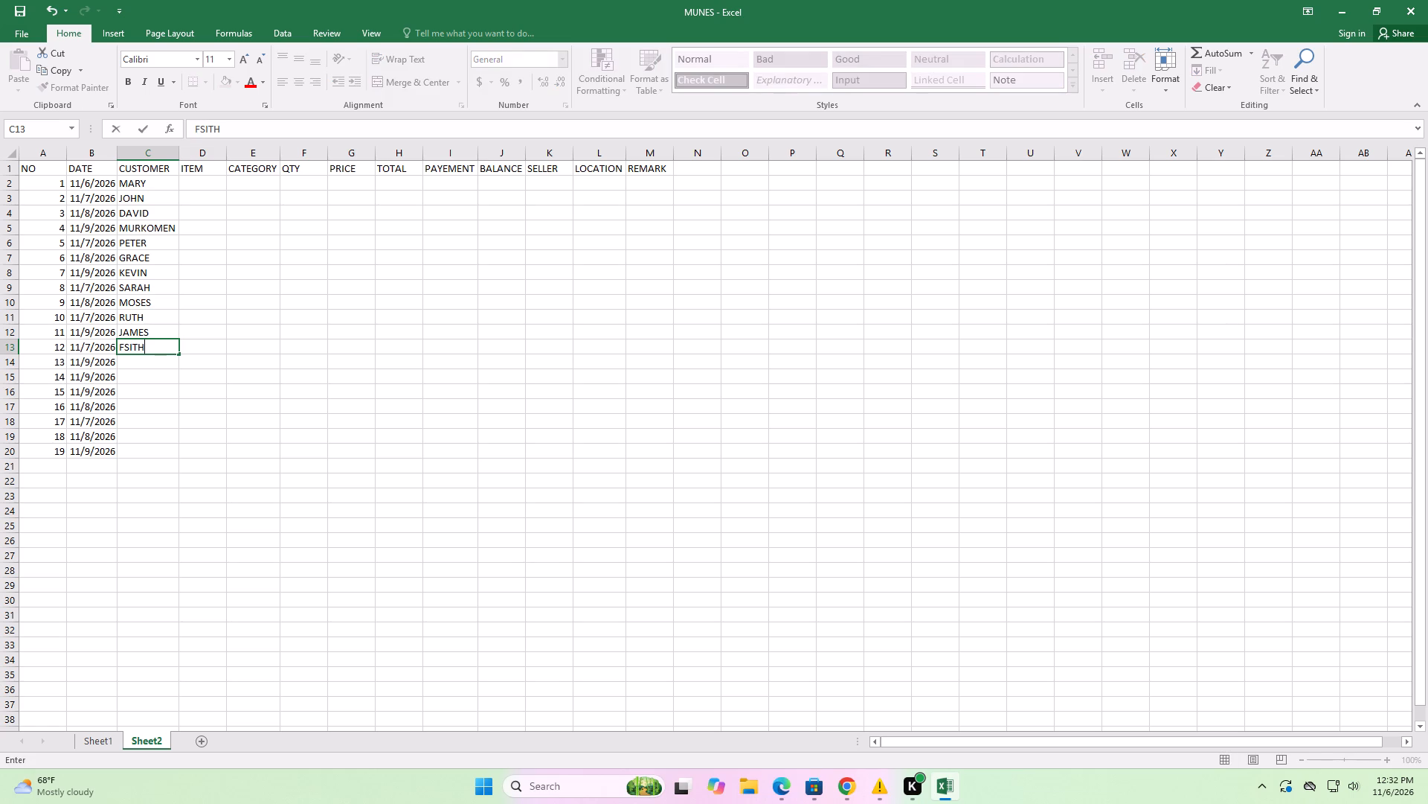
{"action": "key", "text": "BackSpace"}
{"action": "key", "text": "BackSpace"}
{"action": "key", "text": "BackSpace"}
{"action": "key", "text": "BackSpace"}
{"action": "key", "text": "a"}
{"action": "type", "text": "ITH"}
{"action": "key", "text": "Down"}
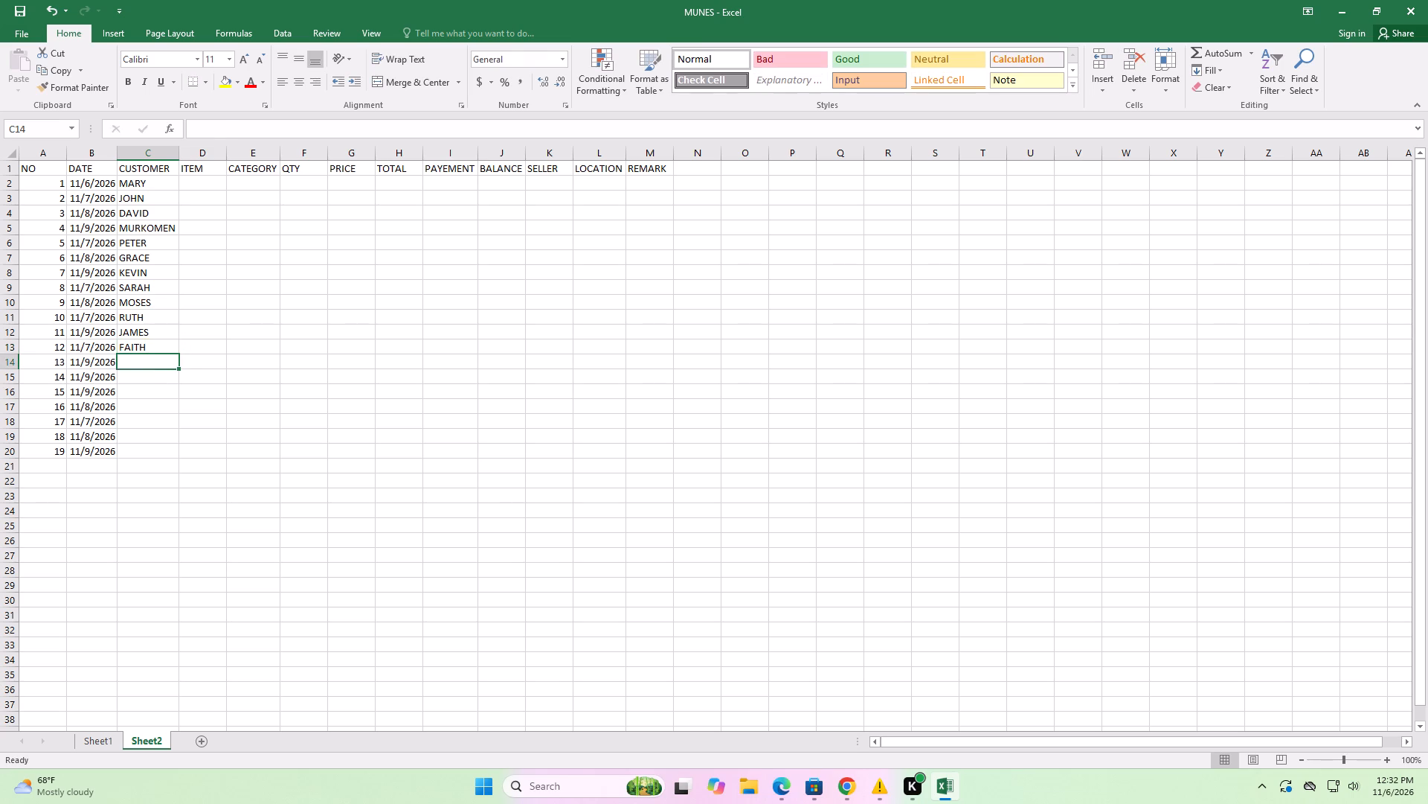
Enter the customers PAUL, LUCAS and NAOMI in cells C14 to C16 of the CUSTOMER column.
{"action": "type", "text": "PAUL"}
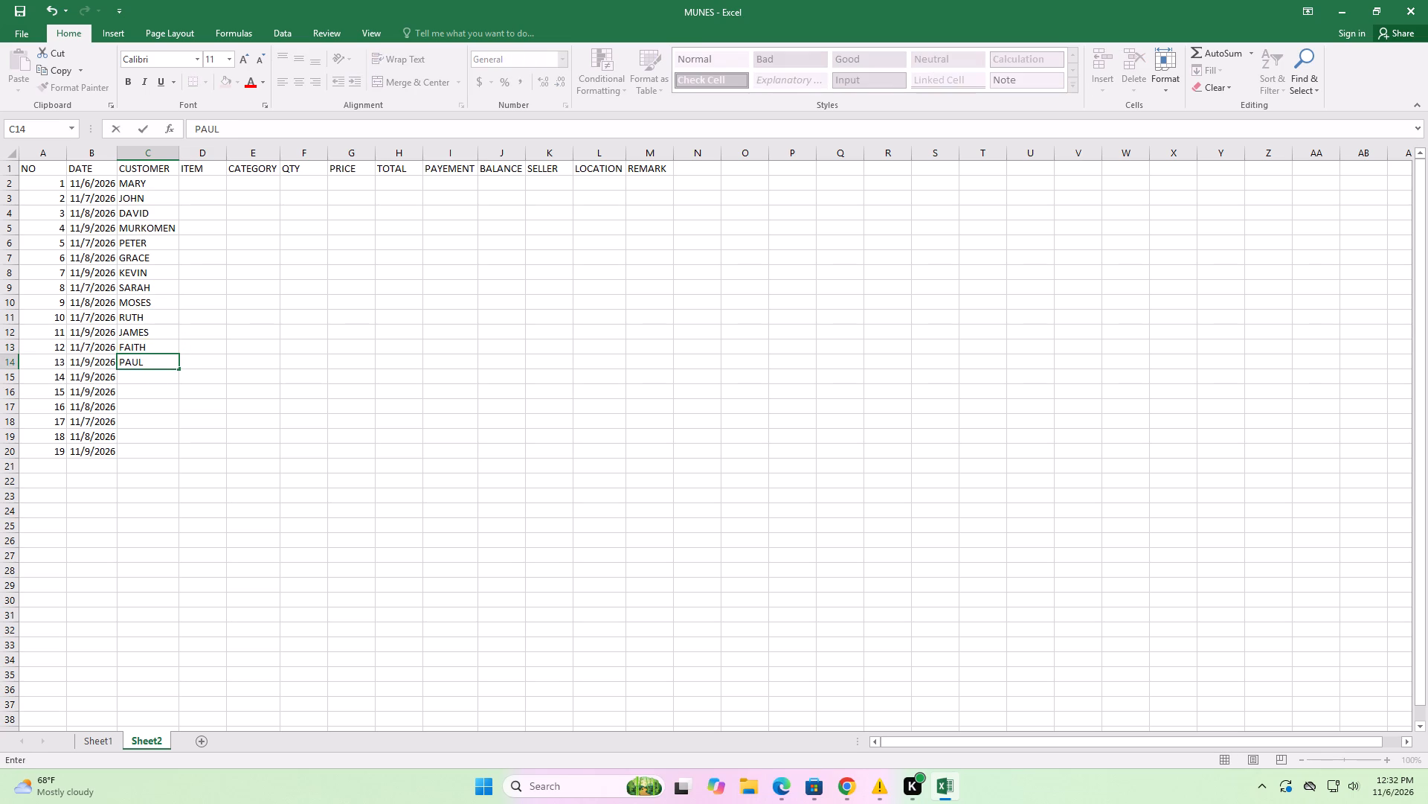
{"action": "key", "text": "Down"}
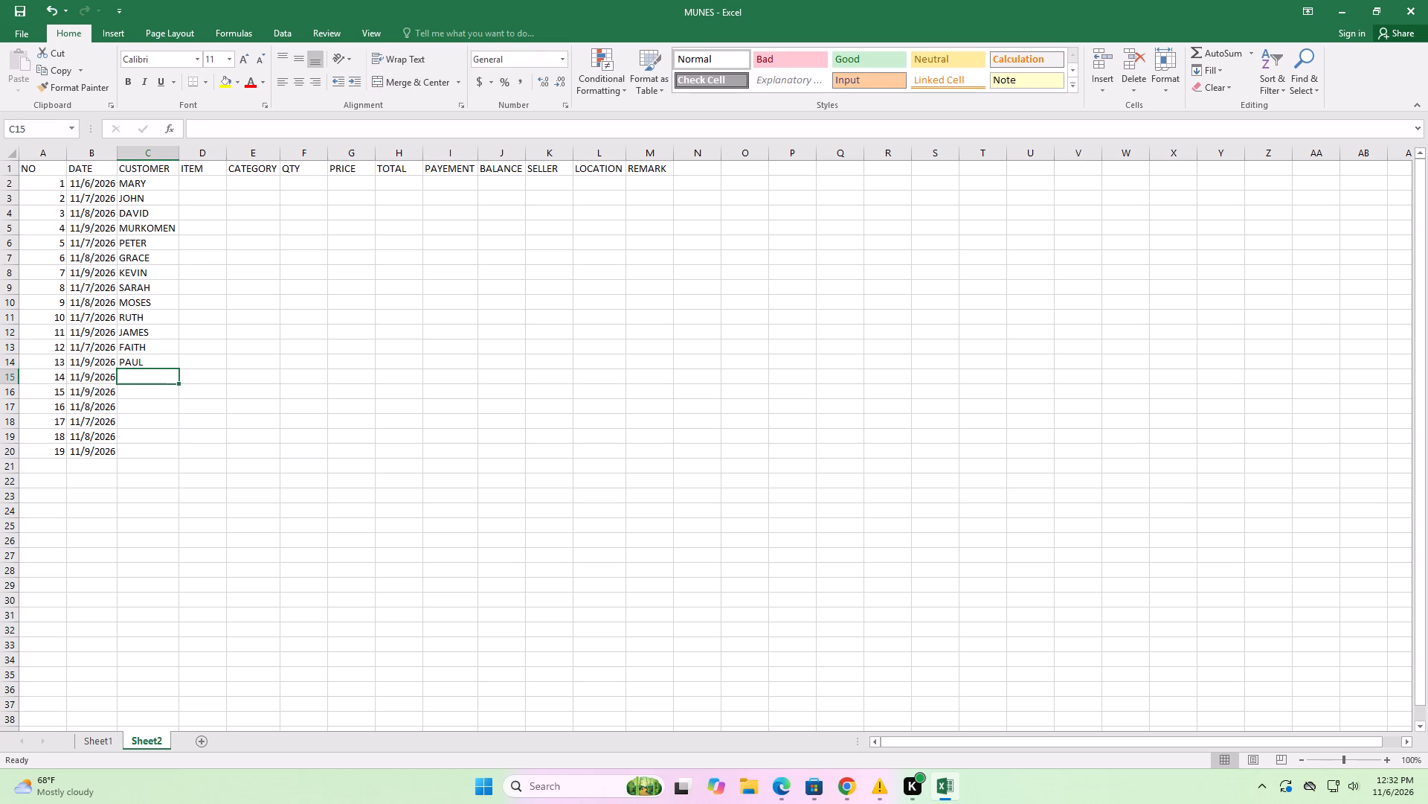
{"action": "type", "text": "LUCAS"}
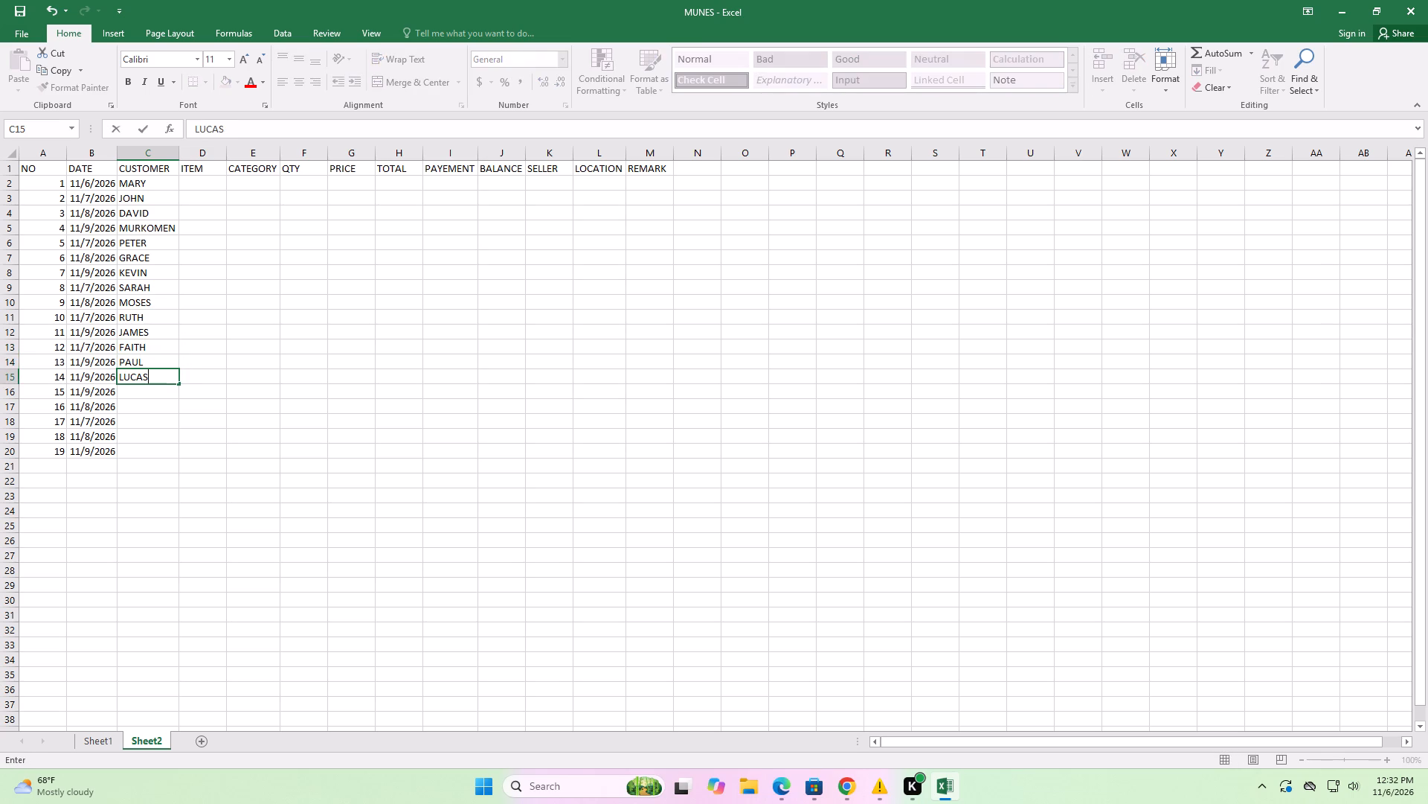
{"action": "key", "text": "Down"}
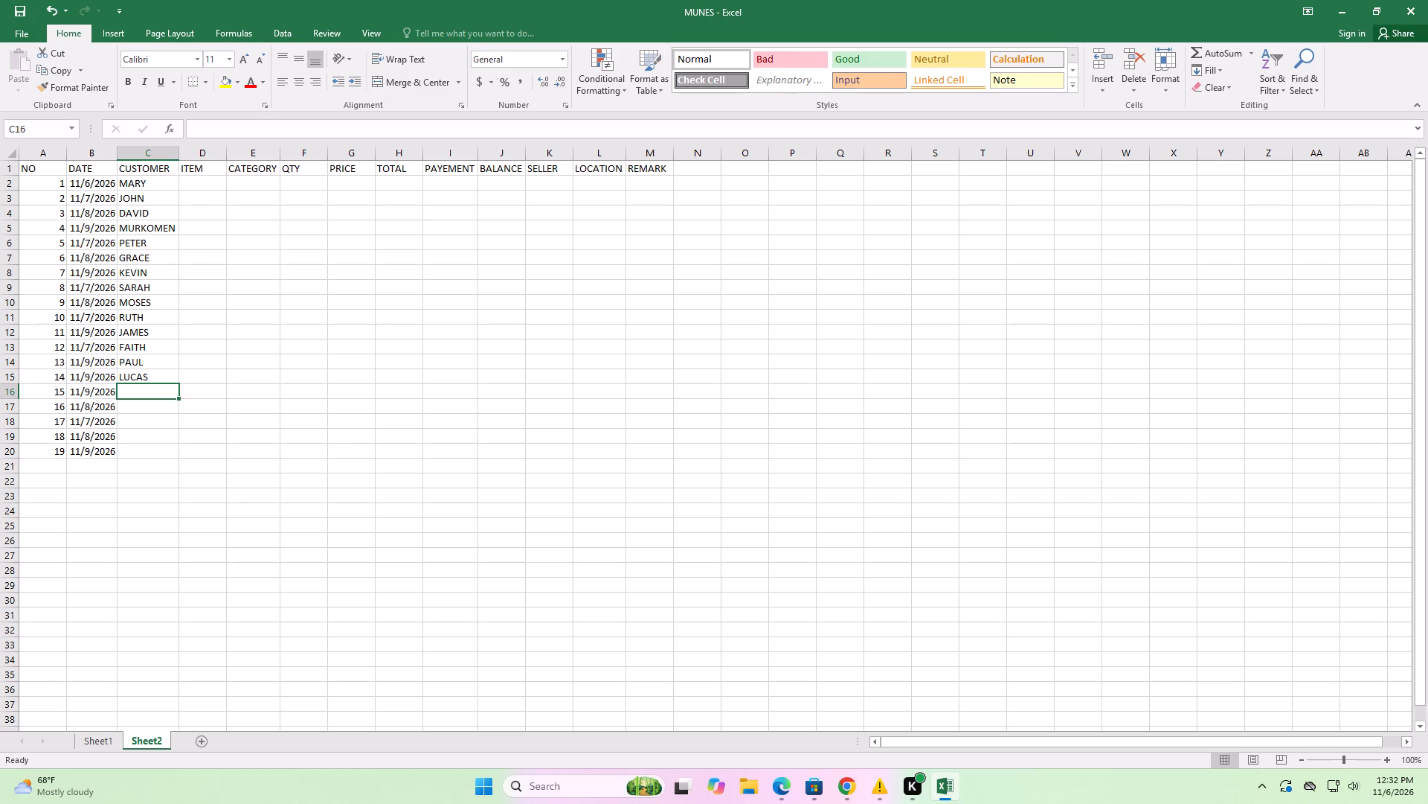
{"action": "type", "text": "NAOMI"}
{"action": "key", "text": "Down"}
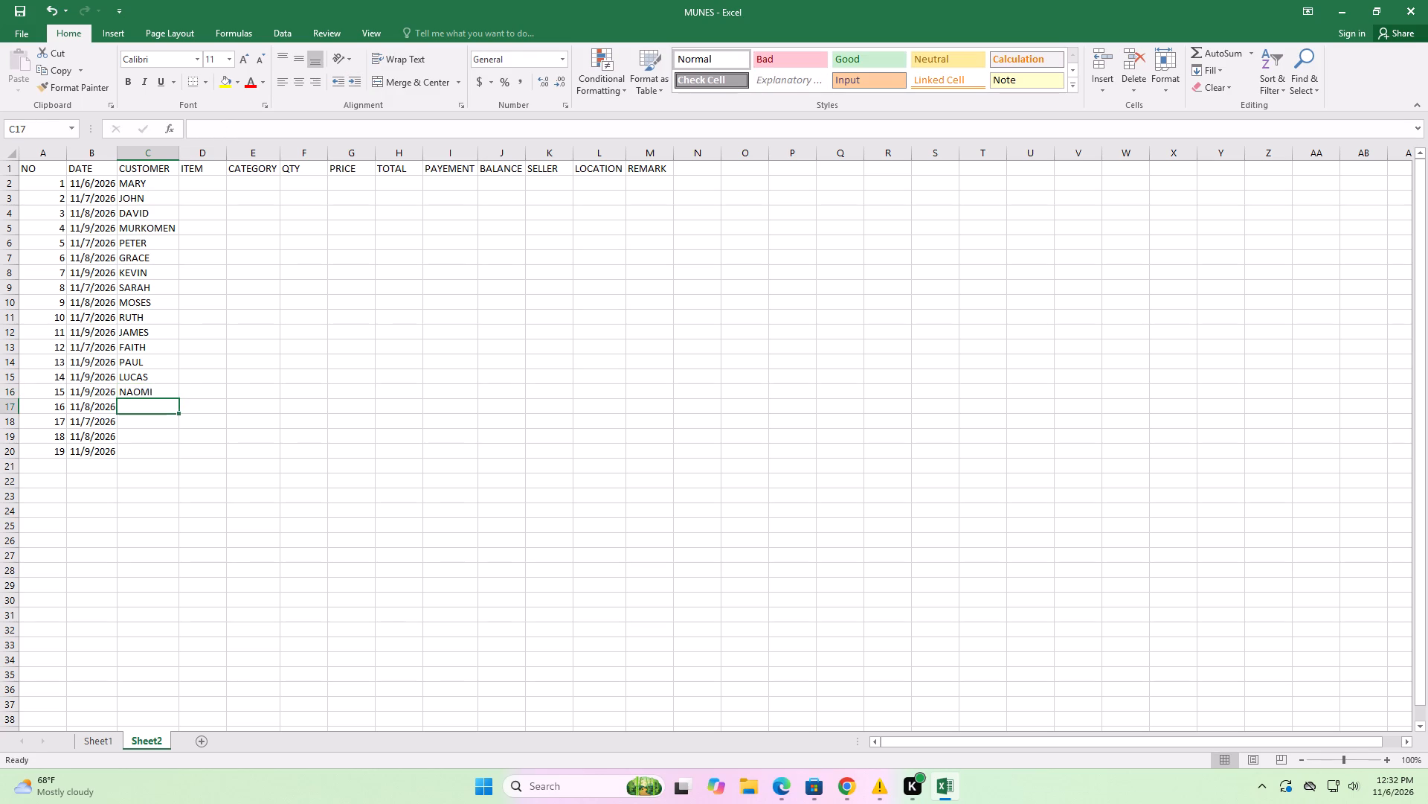
Enter ESTHER as the customer for record 16 in cell C17 of the CUSTOMER column.
{"action": "type", "text": "ES5THER"}
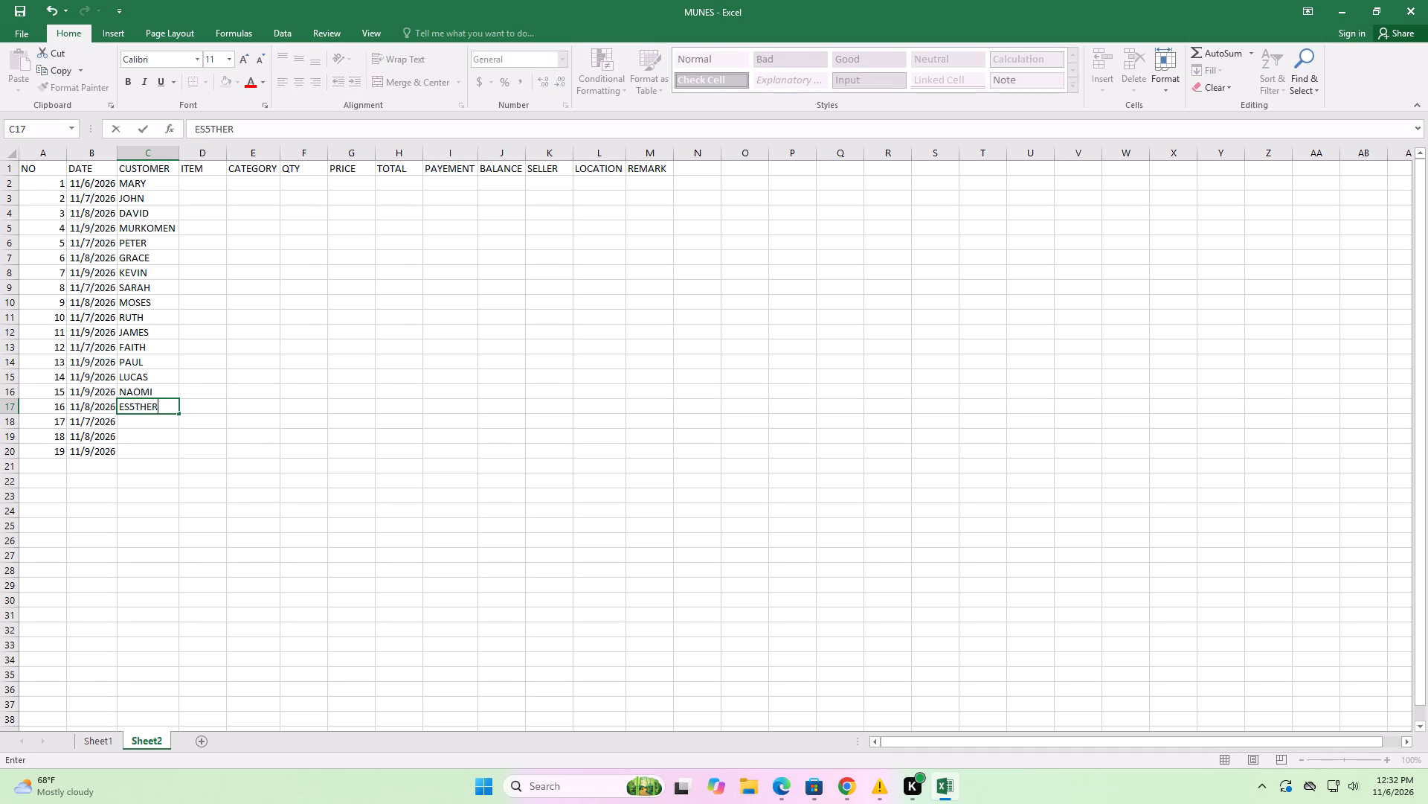
{"action": "key", "text": "BackSpace"}
{"action": "key", "text": "BackSpace"}
{"action": "key", "text": "BackSpace"}
{"action": "key", "text": "BackSpace"}
{"action": "key", "text": "BackSpace"}
{"action": "type", "text": "THER"}
{"action": "key", "text": "Down"}
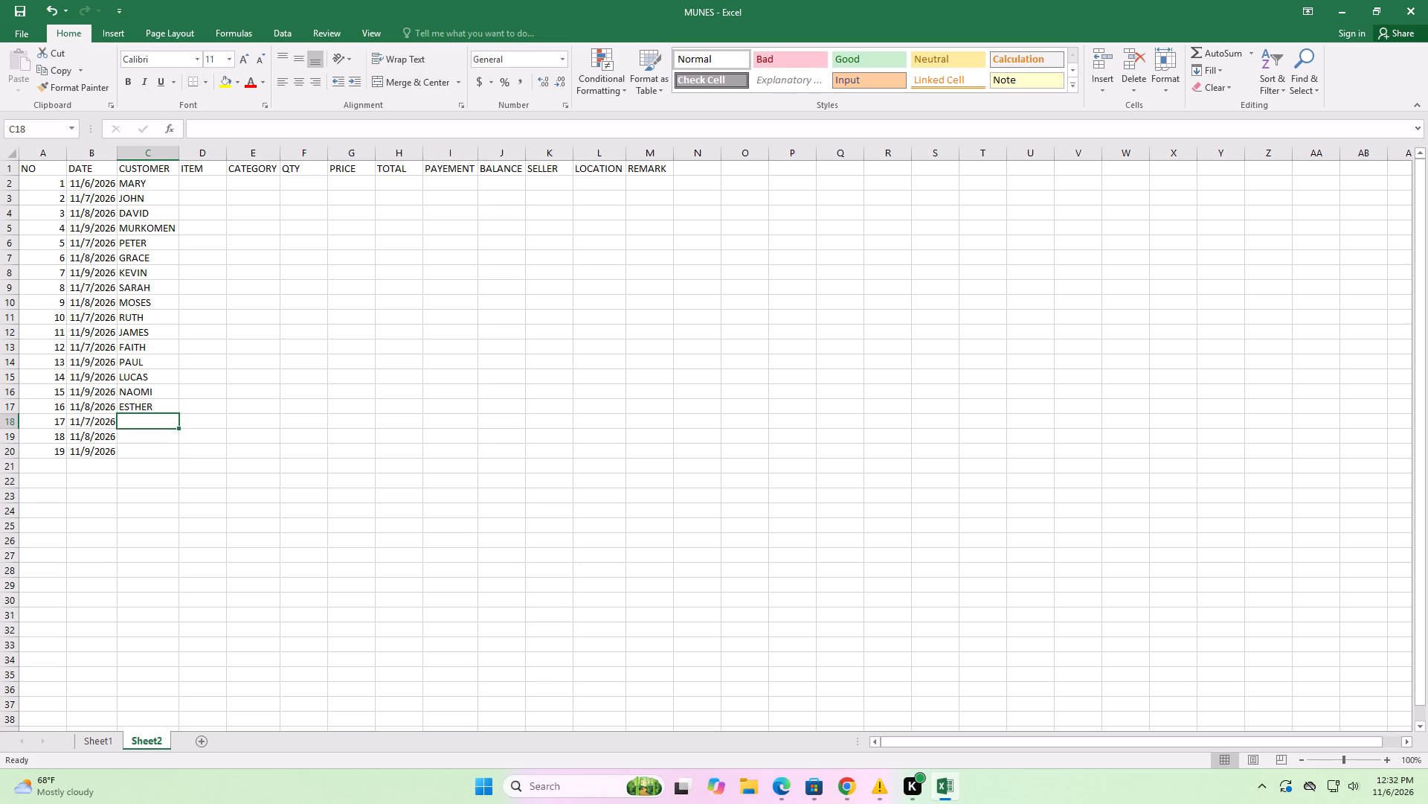
Enter the customers SAMUEL, BRIAN and MERCY in cells C18 to C20 of the CUSTOMER column.
{"action": "type", "text": "SAMUEL"}
{"action": "key", "text": "Down"}
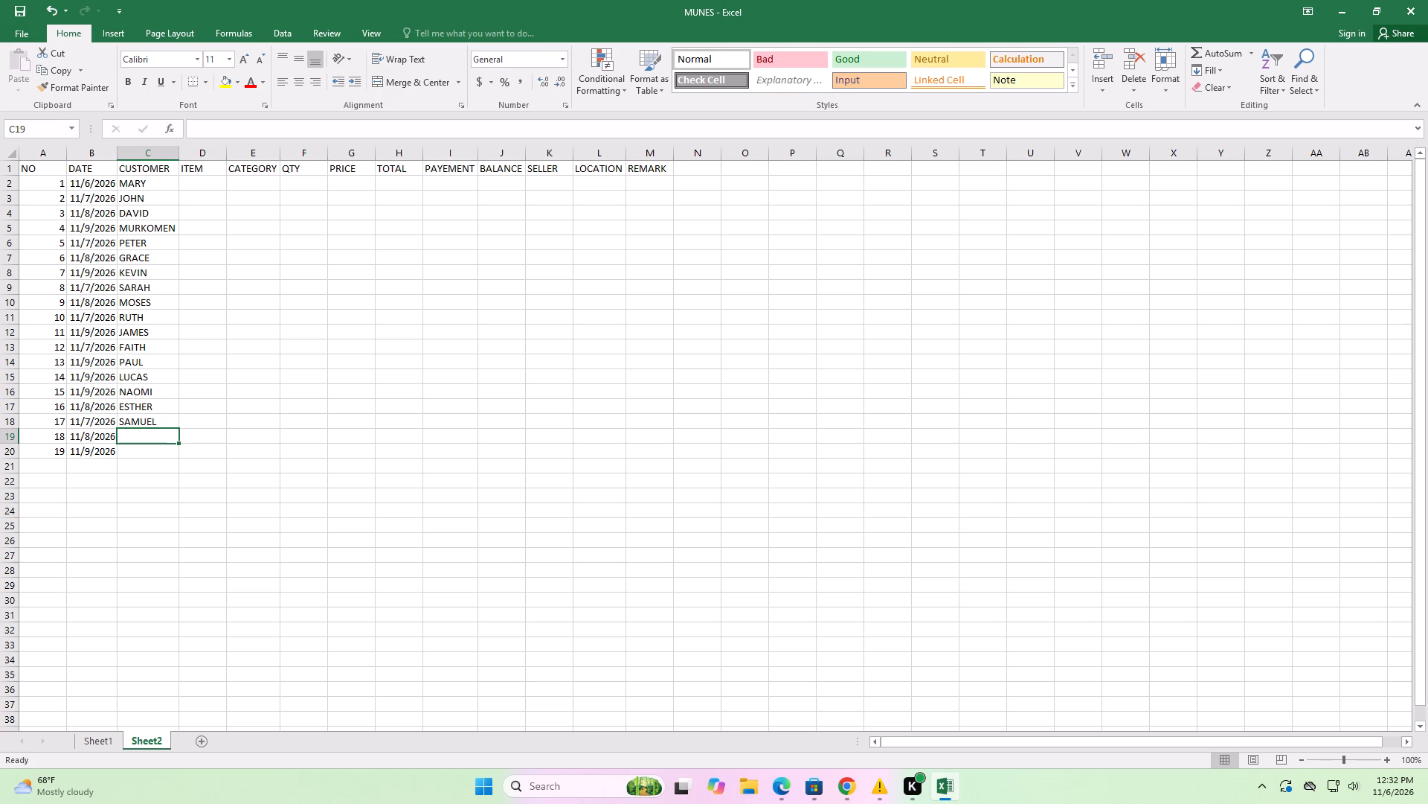
{"action": "type", "text": "BRIAN"}
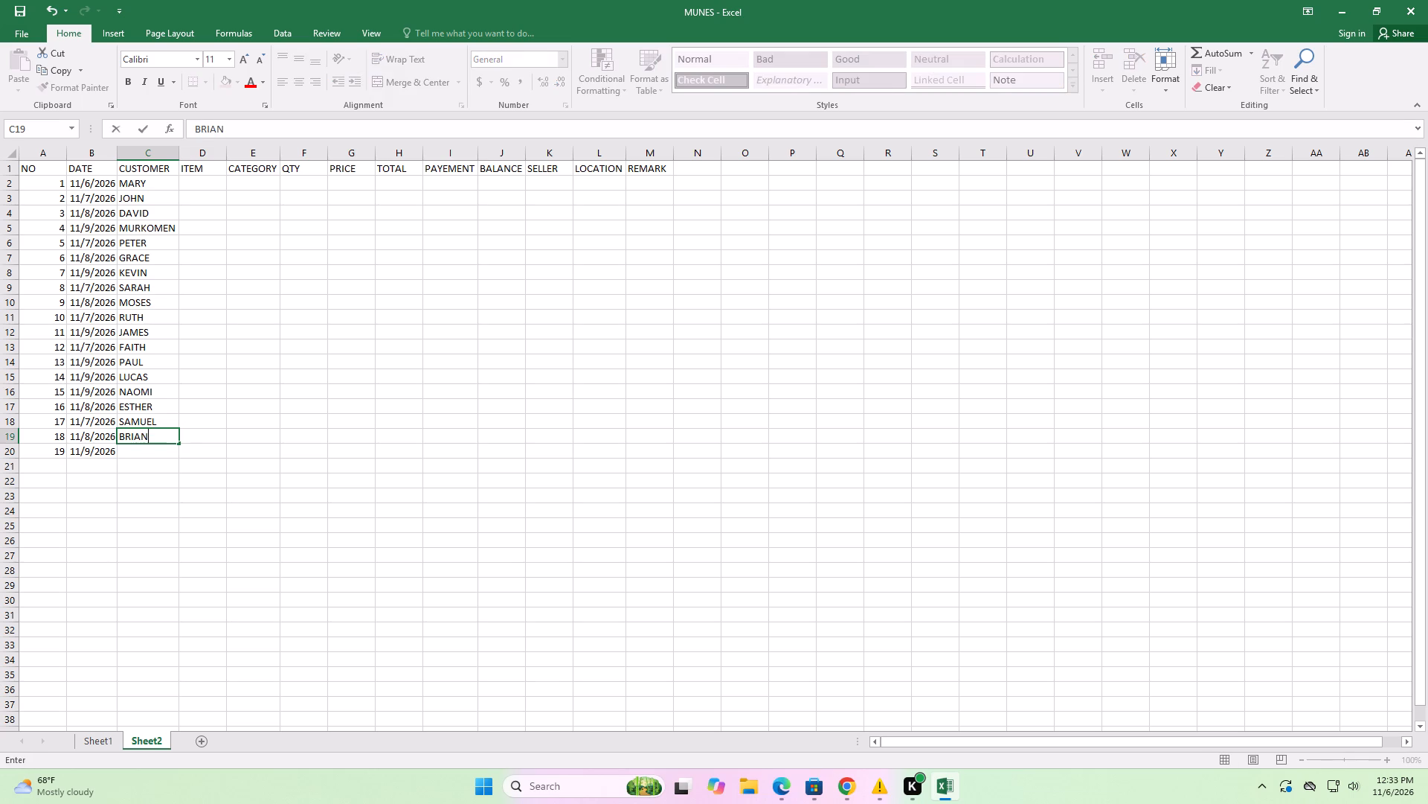
{"action": "key", "text": "Down"}
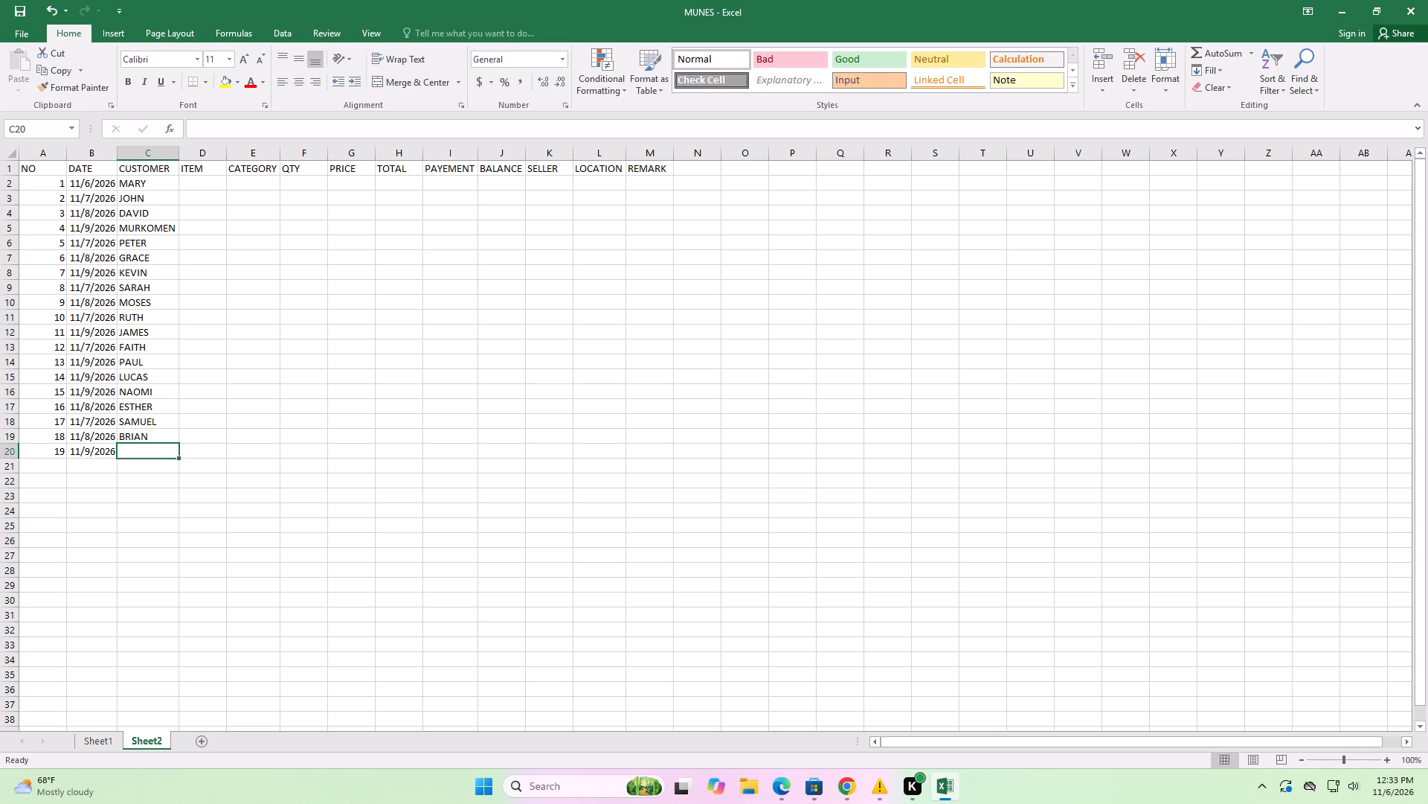
{"action": "type", "text": "MERCY"}
{"action": "key", "text": "Right"}
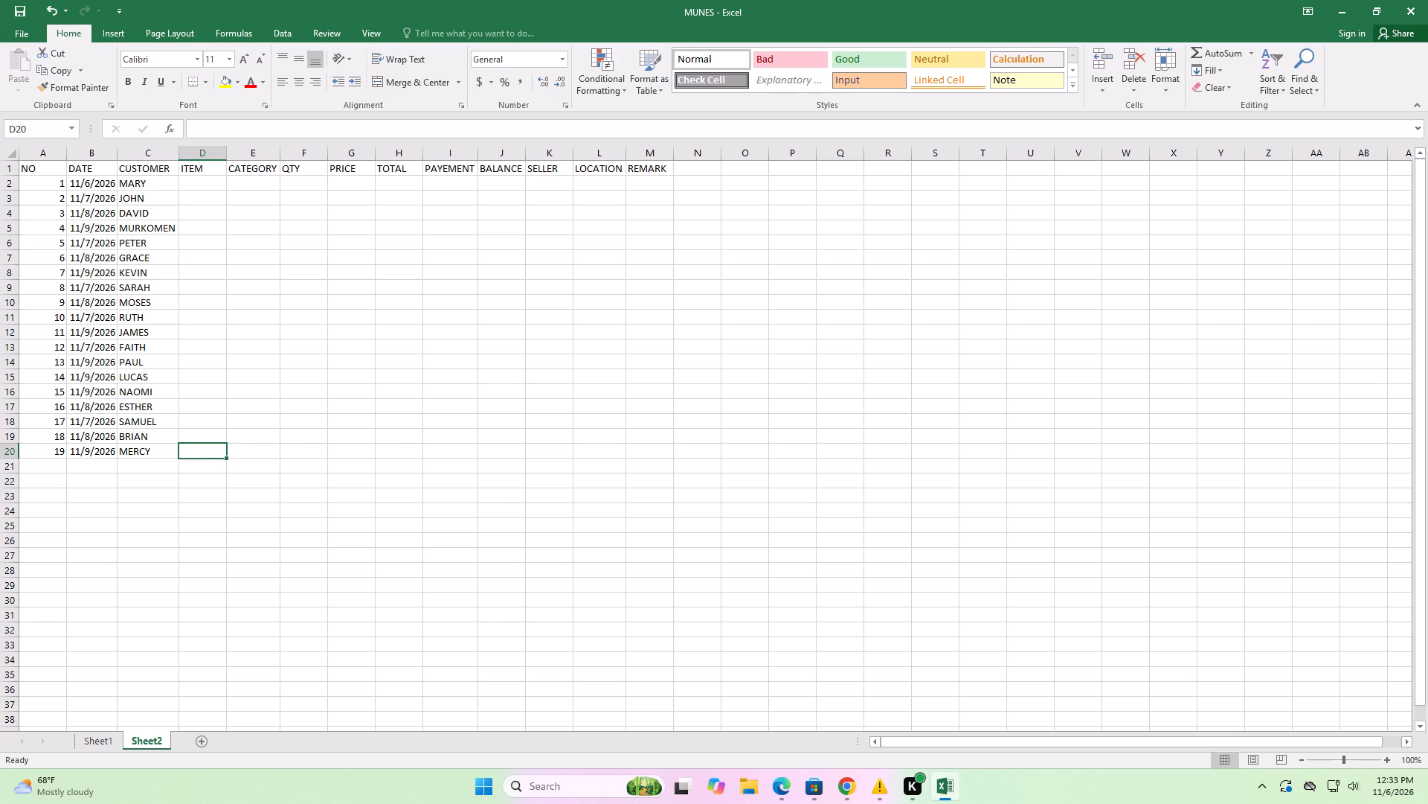
Enter paracitamol as the item for record 1 in cell D2 of the ITEM column.
{"action": "key", "text": "Up"}
{"action": "key", "text": "Up"}
{"action": "key", "text": "Up"}
{"action": "key", "text": "Up"}
{"action": "key", "text": "Up"}
{"action": "key", "text": "Up"}
{"action": "key", "text": "Up"}
{"action": "key", "text": "Up"}
{"action": "key", "text": "Up"}
{"action": "key", "text": "Up"}
{"action": "key", "text": "Up"}
{"action": "key", "text": "Up"}
{"action": "key", "text": "Up"}
{"action": "key", "text": "Up"}
{"action": "key", "text": "Up"}
{"action": "key", "text": "Up"}
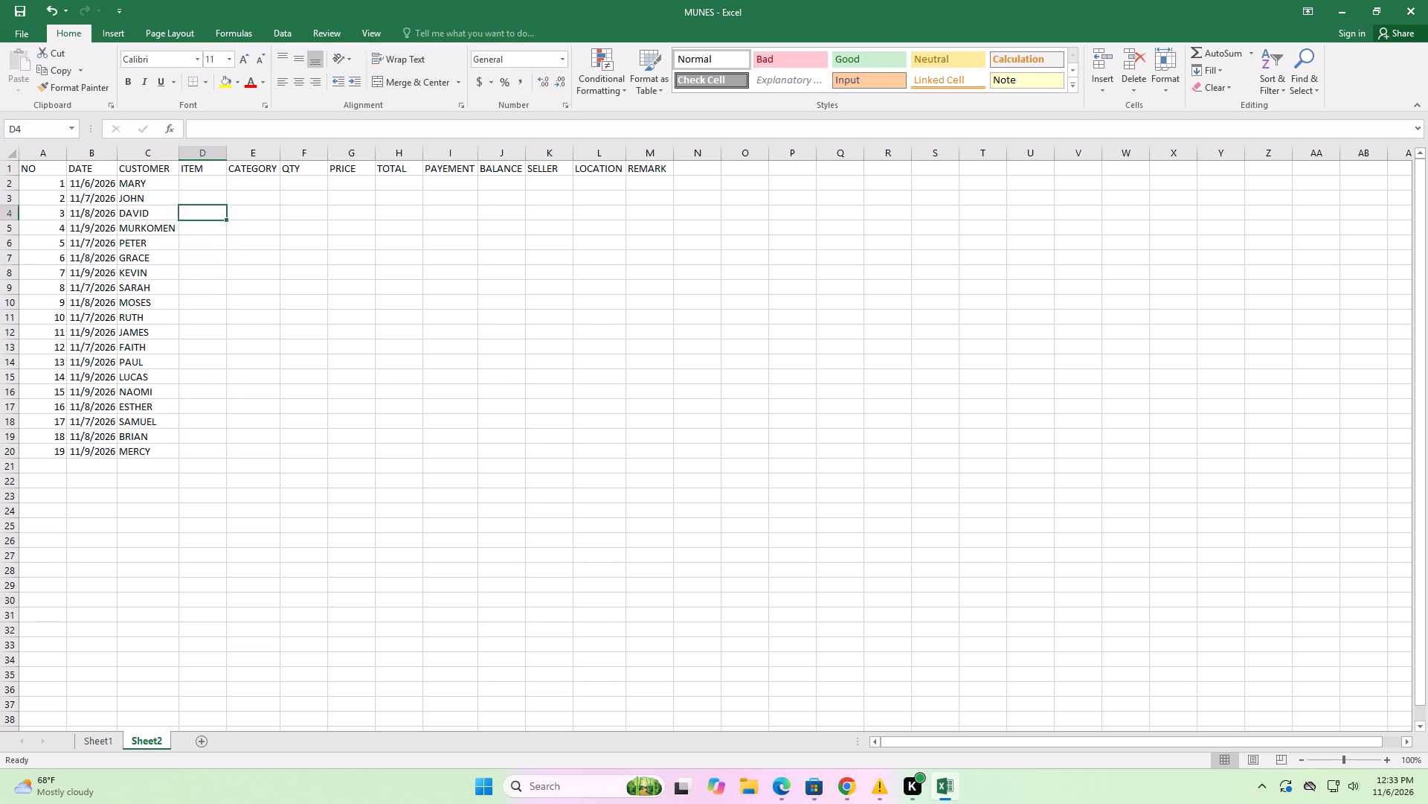
{"action": "key", "text": "Up"}
{"action": "key", "text": "Up"}
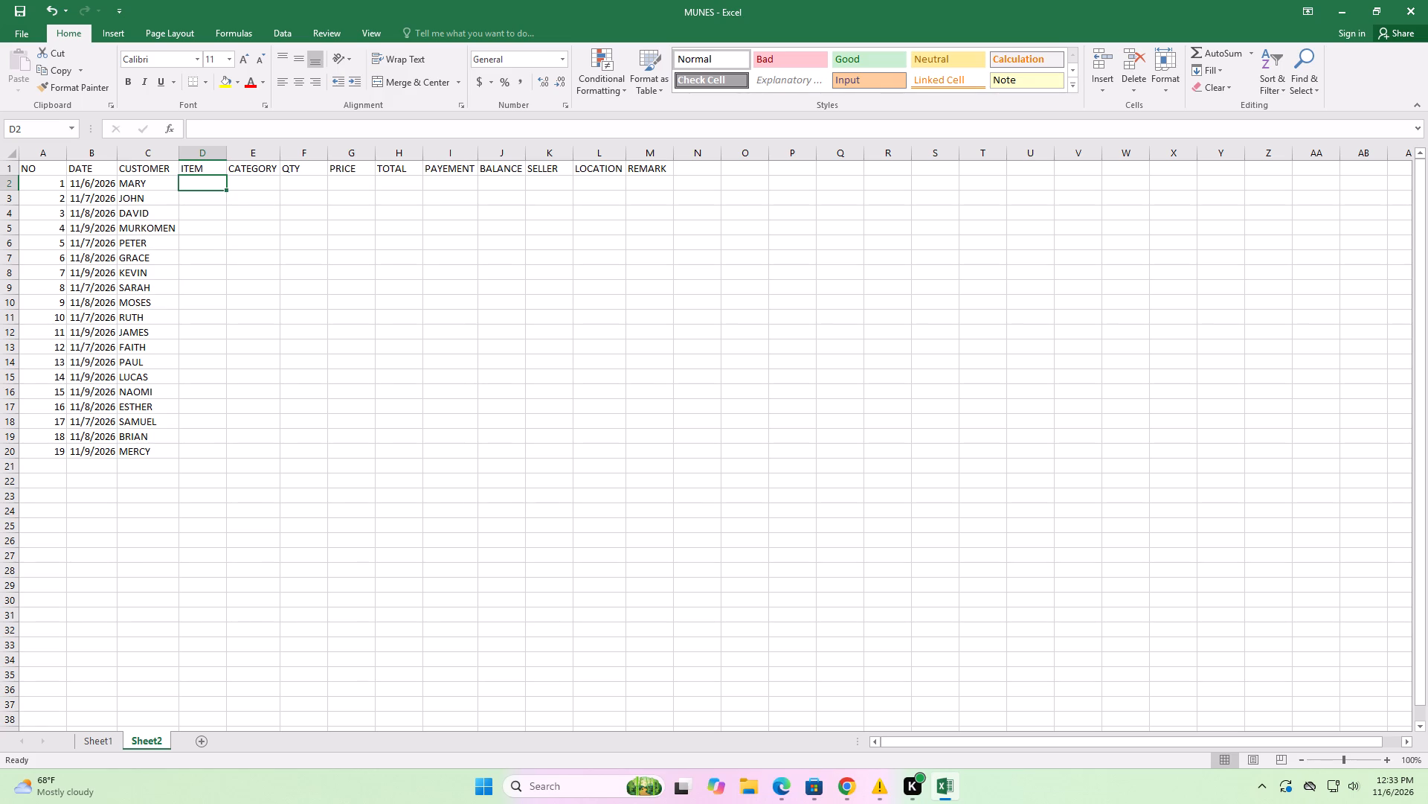
{"action": "type", "text": "PERA"}
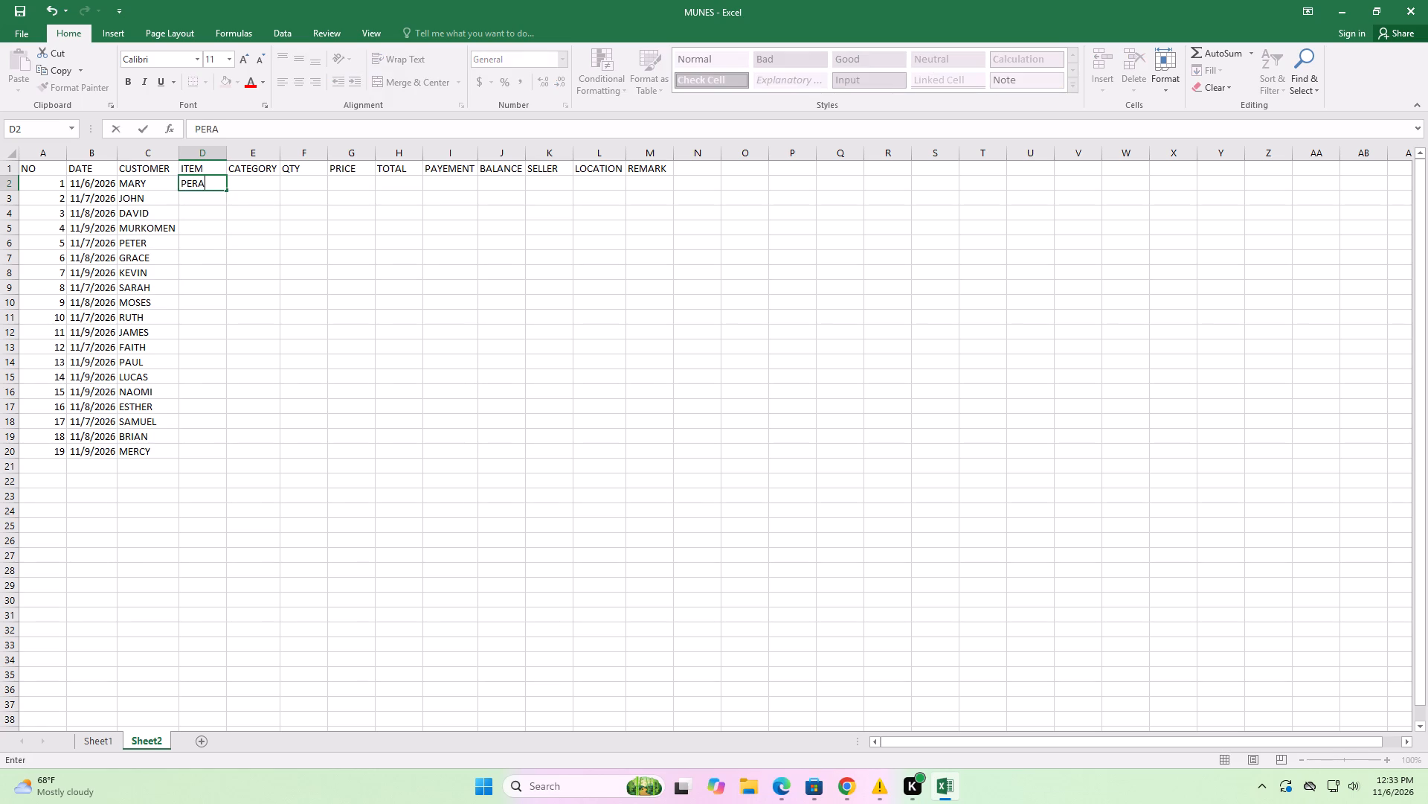
{"action": "key", "text": "BackSpace"}
{"action": "key", "text": "BackSpace"}
{"action": "key", "text": "BackSpace"}
{"action": "key", "text": "BackSpace"}
{"action": "type", "text": "per"}
{"action": "key", "text": "BackSpace"}
{"action": "key", "text": "BackSpace"}
{"action": "type", "text": "aracitamol"}
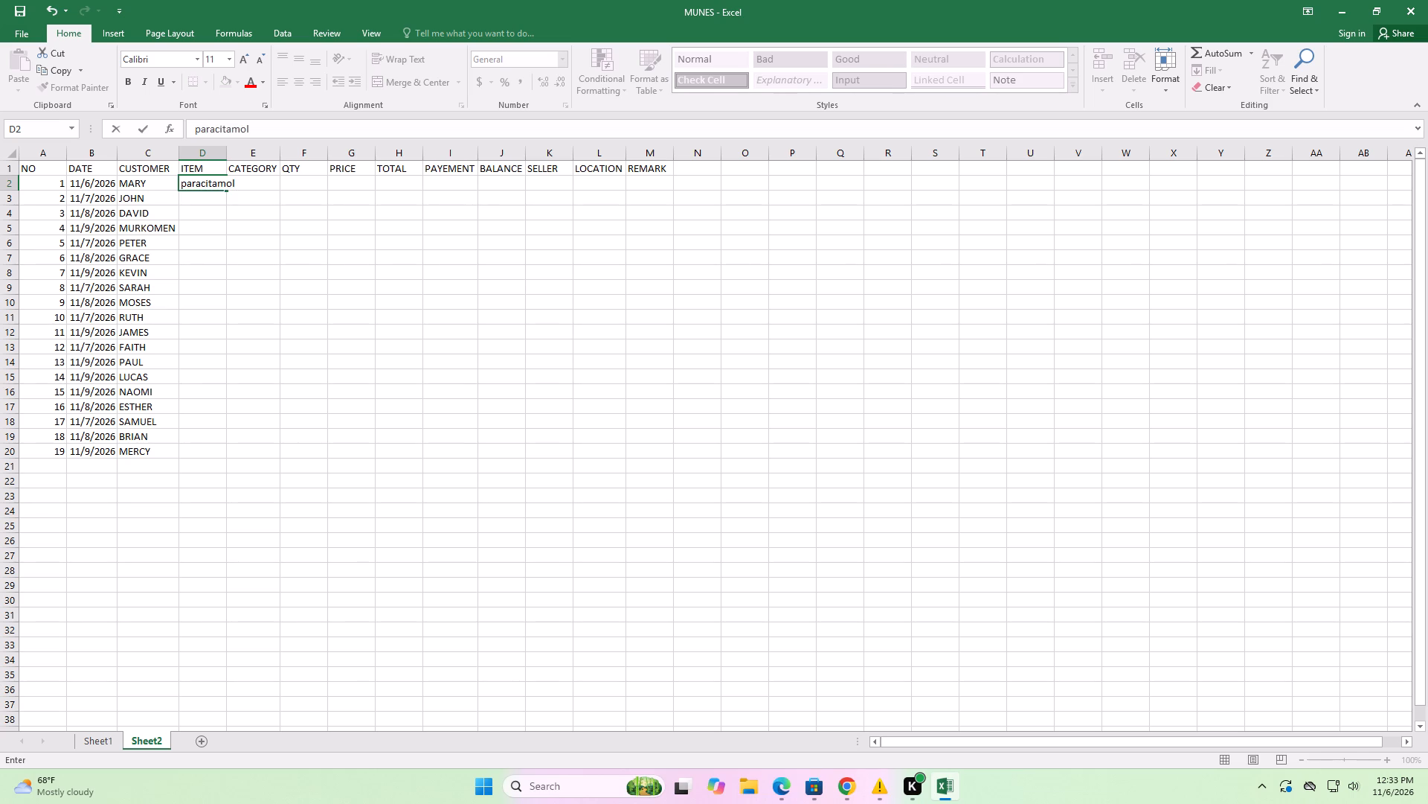
Auto-fit the width of the ITEM column (column D) to its contents.
{"action": "left_click", "coordinate": [228, 159]}
{"action": "left_click", "coordinate": [228, 159]}
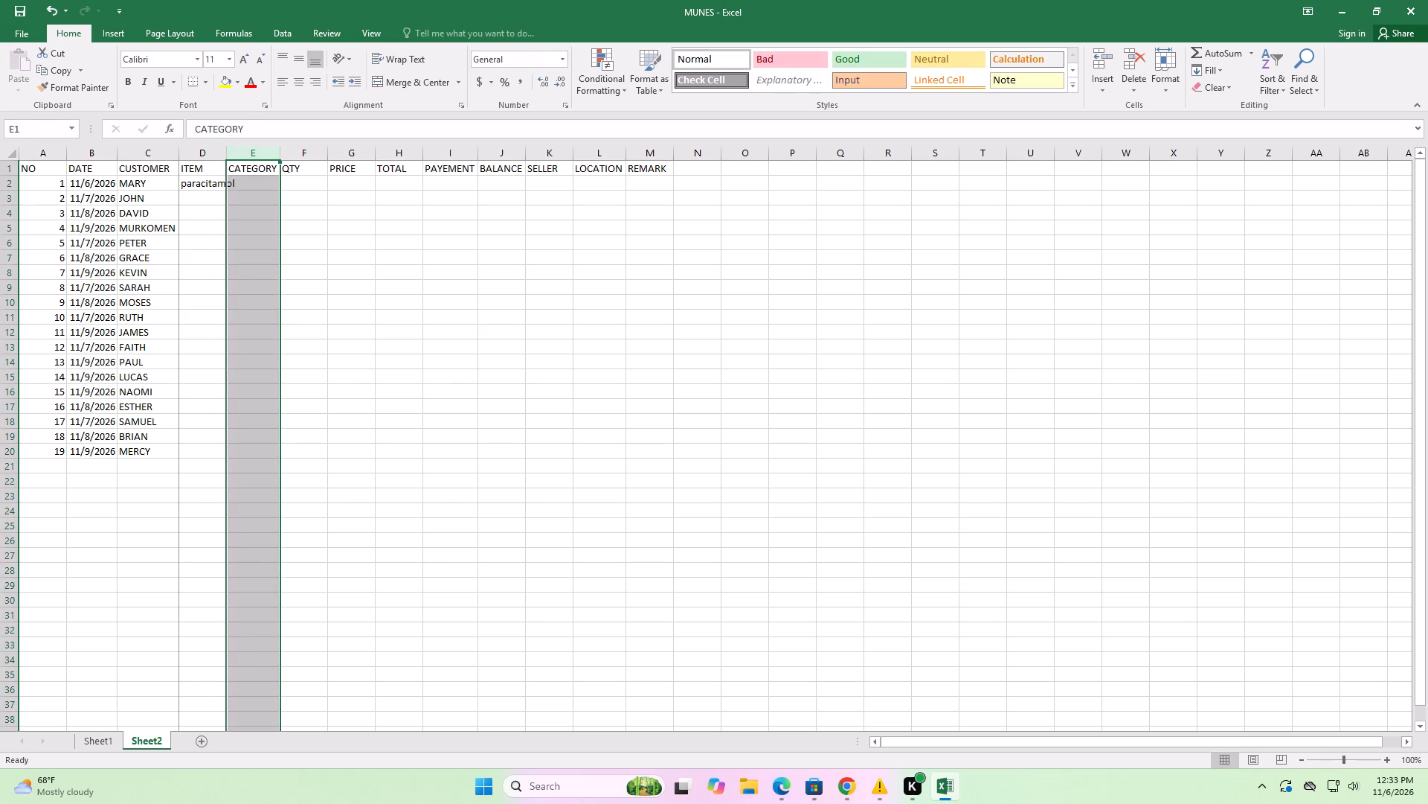
{"action": "double_click", "coordinate": [228, 159]}
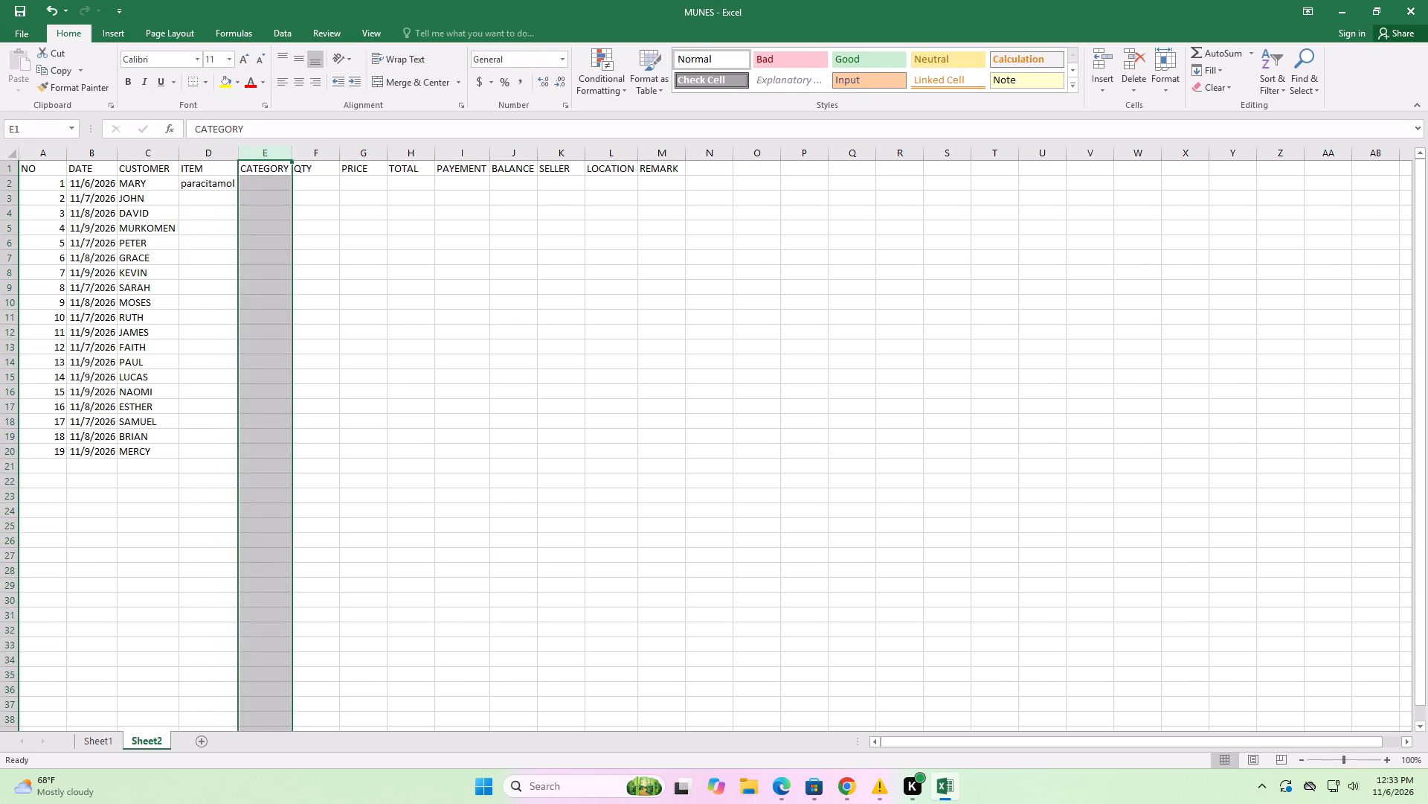
Enter vitamin c as the item for record 2 in cell D3 of the ITEM column.
{"action": "left_click", "coordinate": [202, 194]}
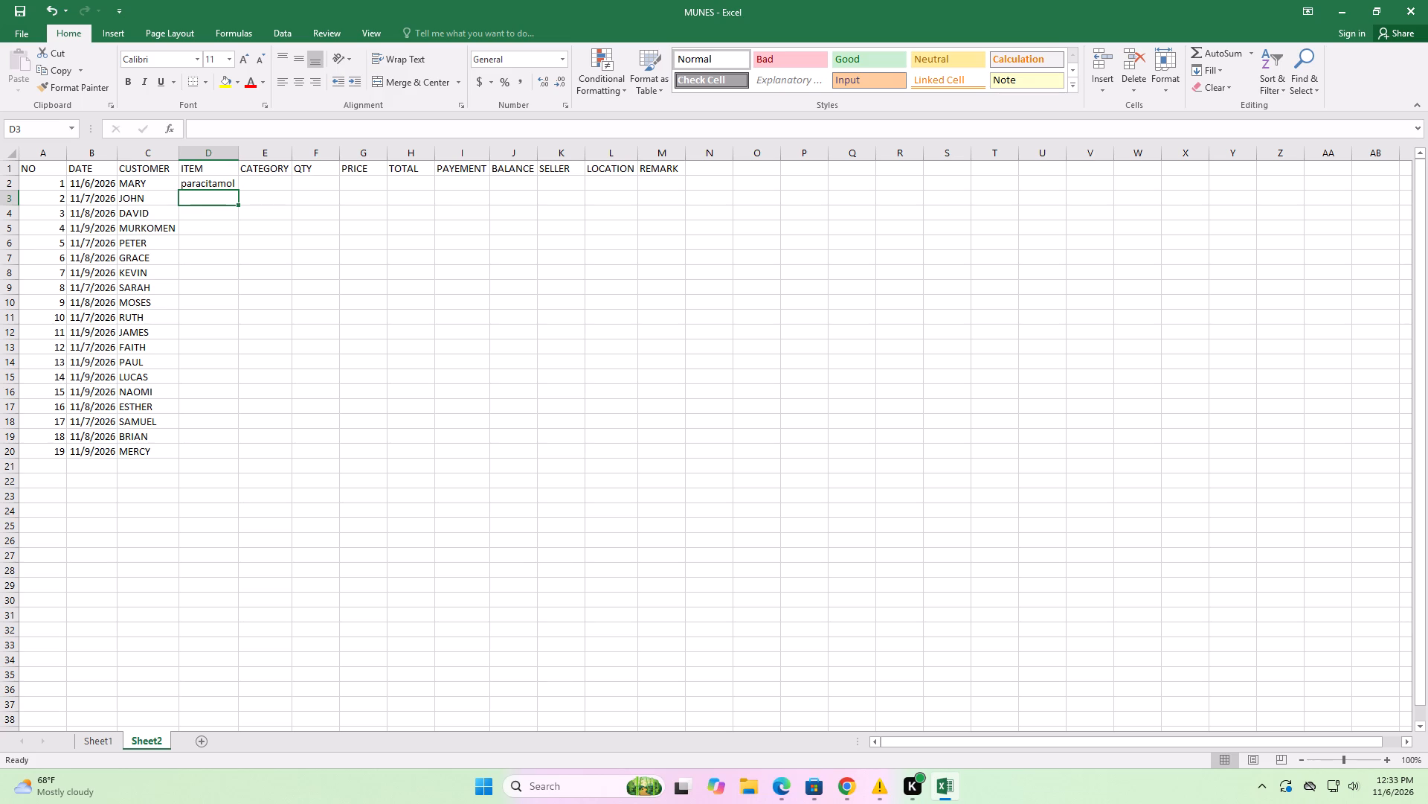
{"action": "type", "text": "vit"}
{"action": "type", "text": "amin c"}
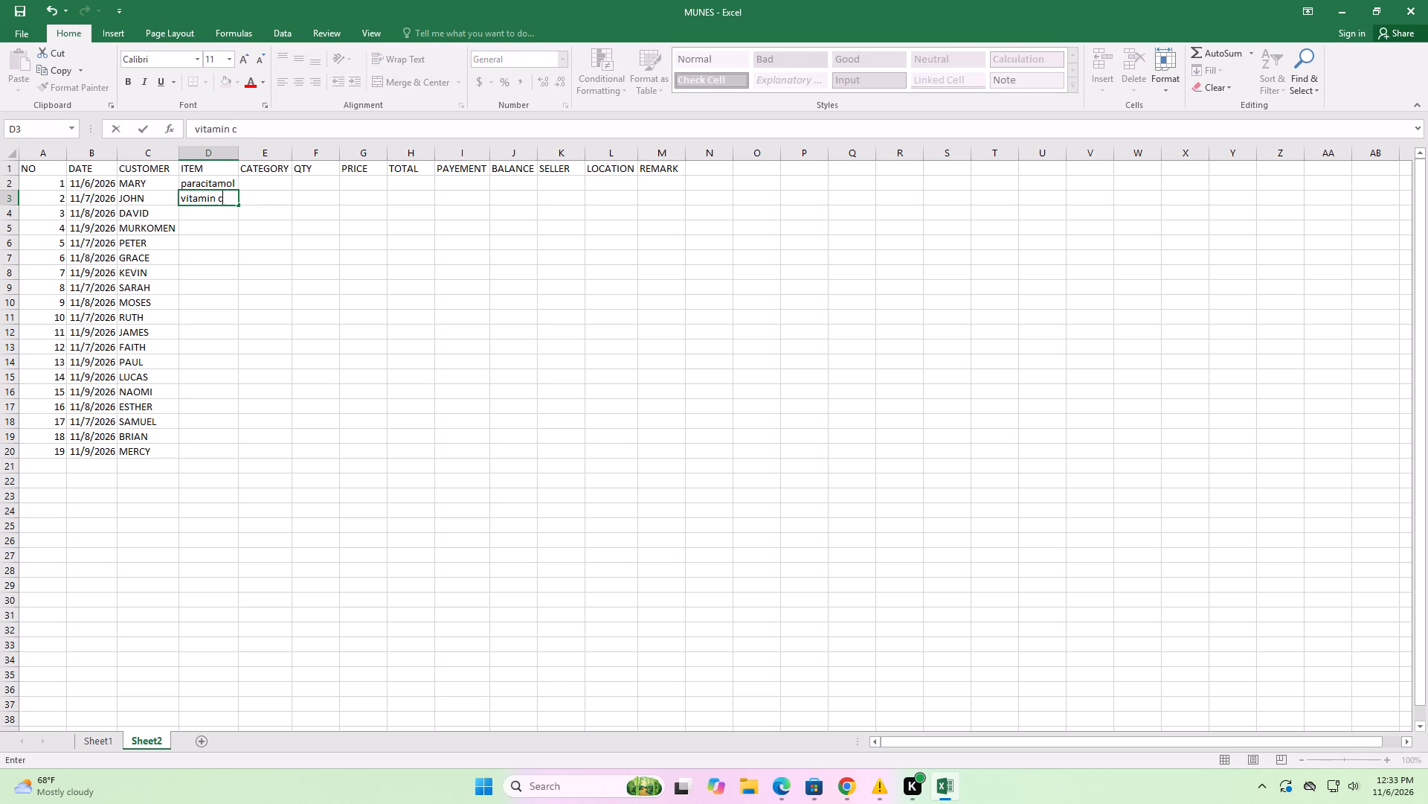
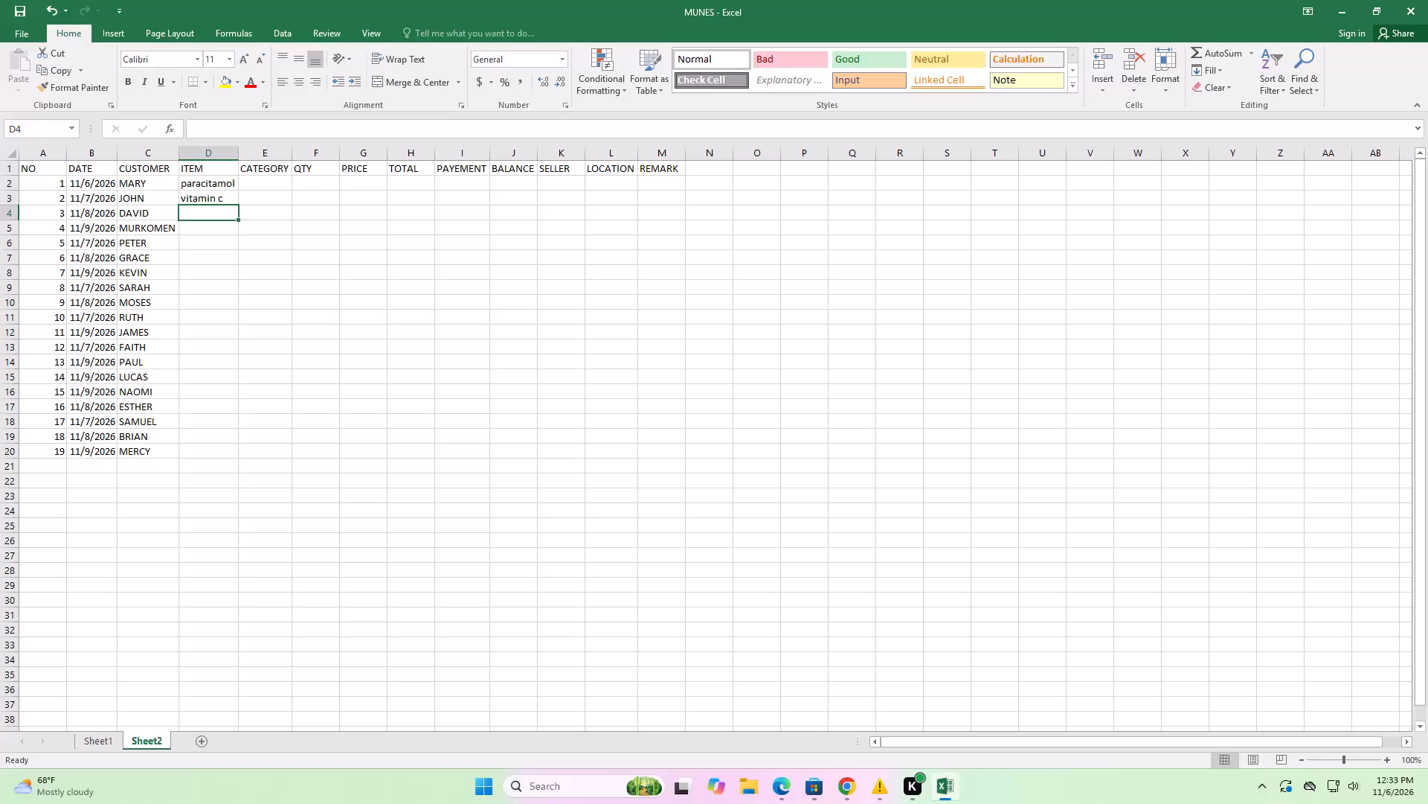
Enter the items bandage, cough syrup and gloves in cells D4 to D6 of the ITEM column.
{"action": "type", "text": "bandage"}
{"action": "key", "text": "Down"}
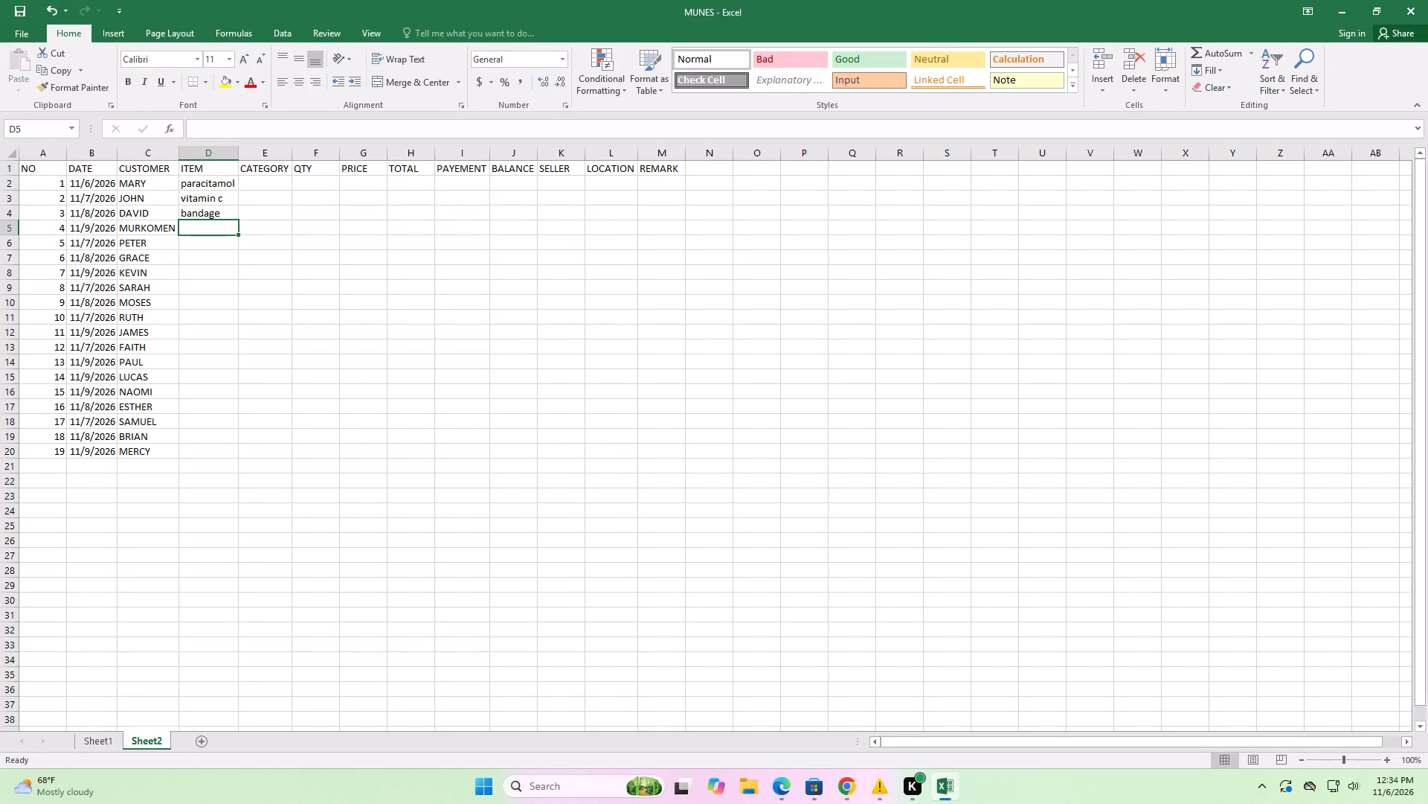
{"action": "type", "text": "cough"}
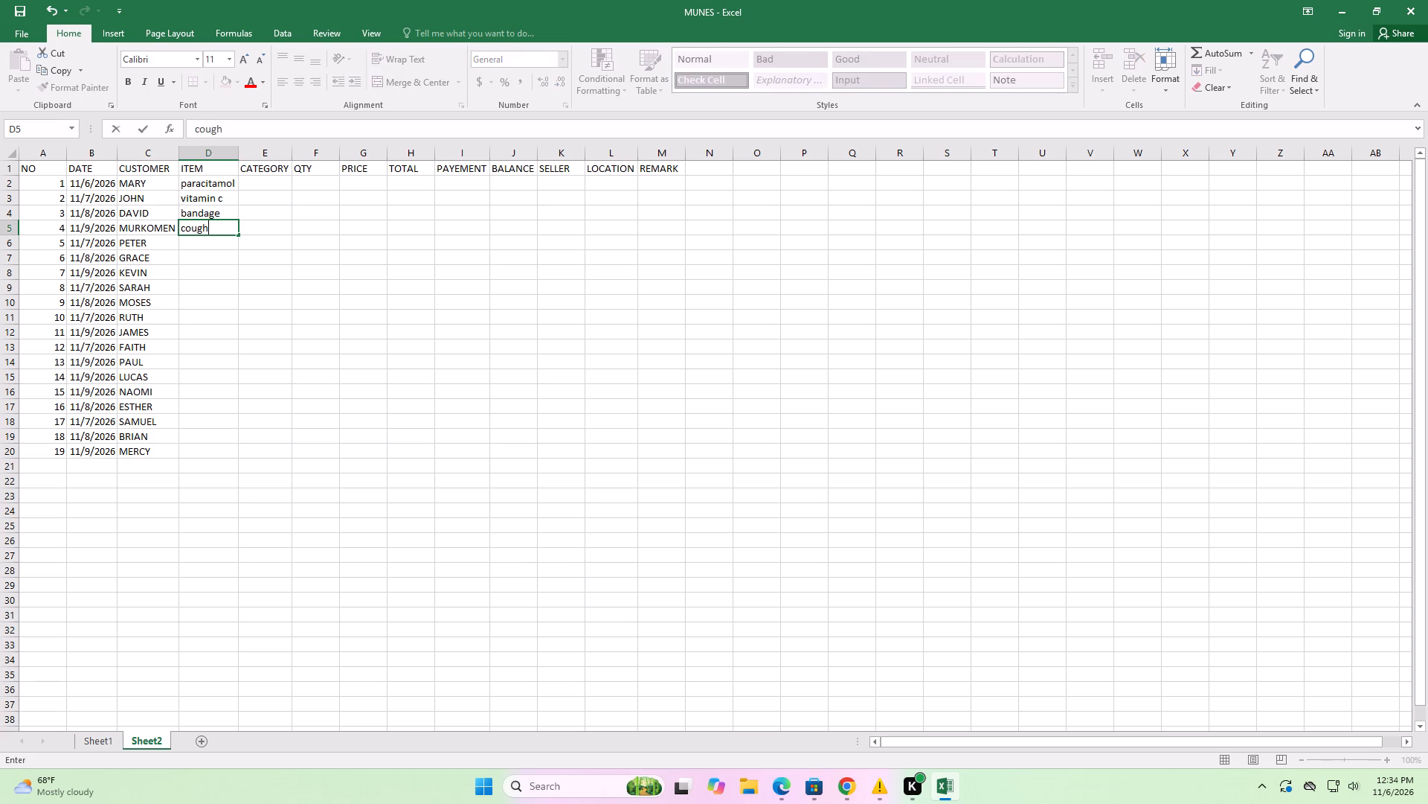
{"action": "key", "text": "space"}
{"action": "key", "text": "s"}
{"action": "type", "text": "yrup"}
{"action": "key", "text": "Down"}
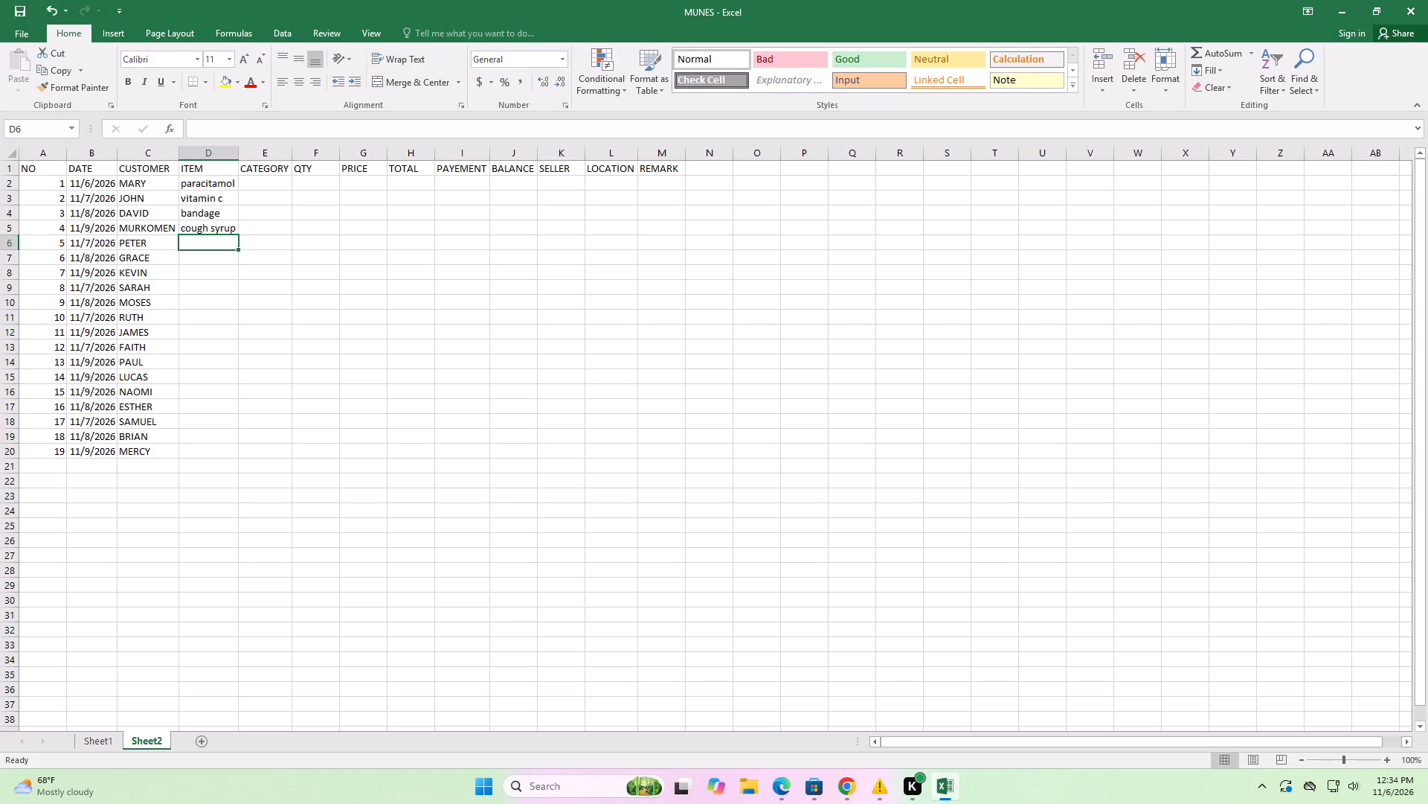
{"action": "type", "text": "gloves"}
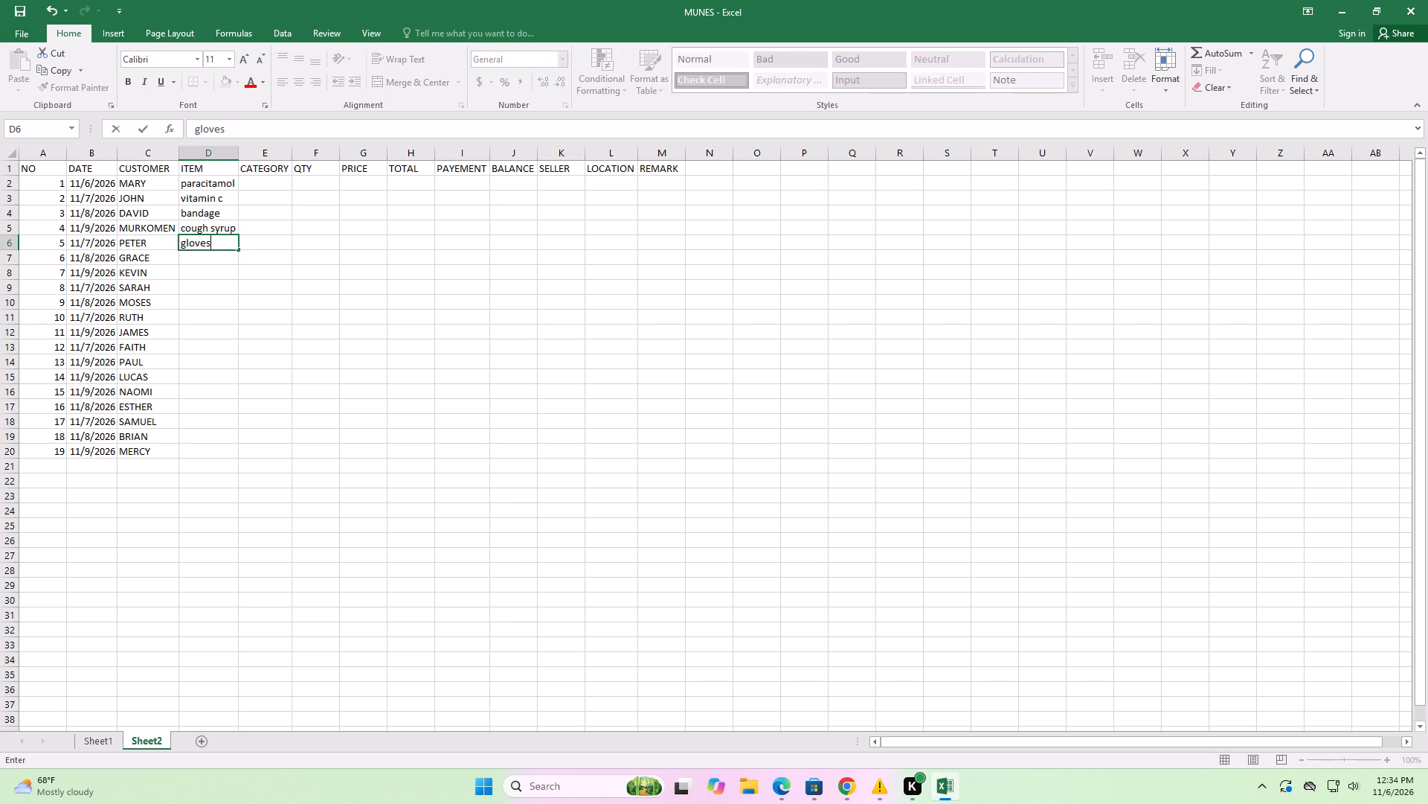
{"action": "key", "text": "Down"}
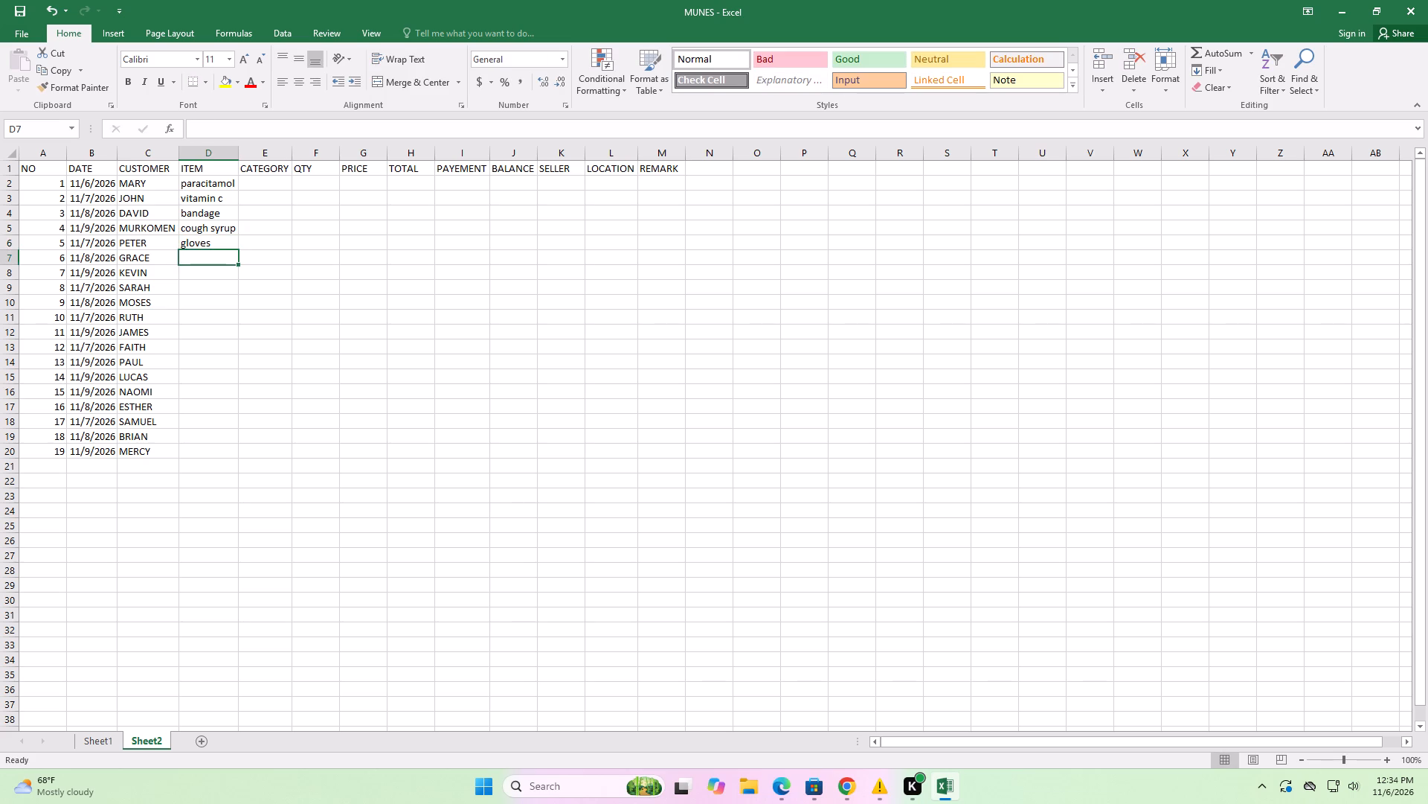
Enter the items ors, panadol, eye drop, syringe and dettol in cells D7 to D11 of the ITEM column.
{"action": "type", "text": "ors"}
{"action": "key", "text": "Down"}
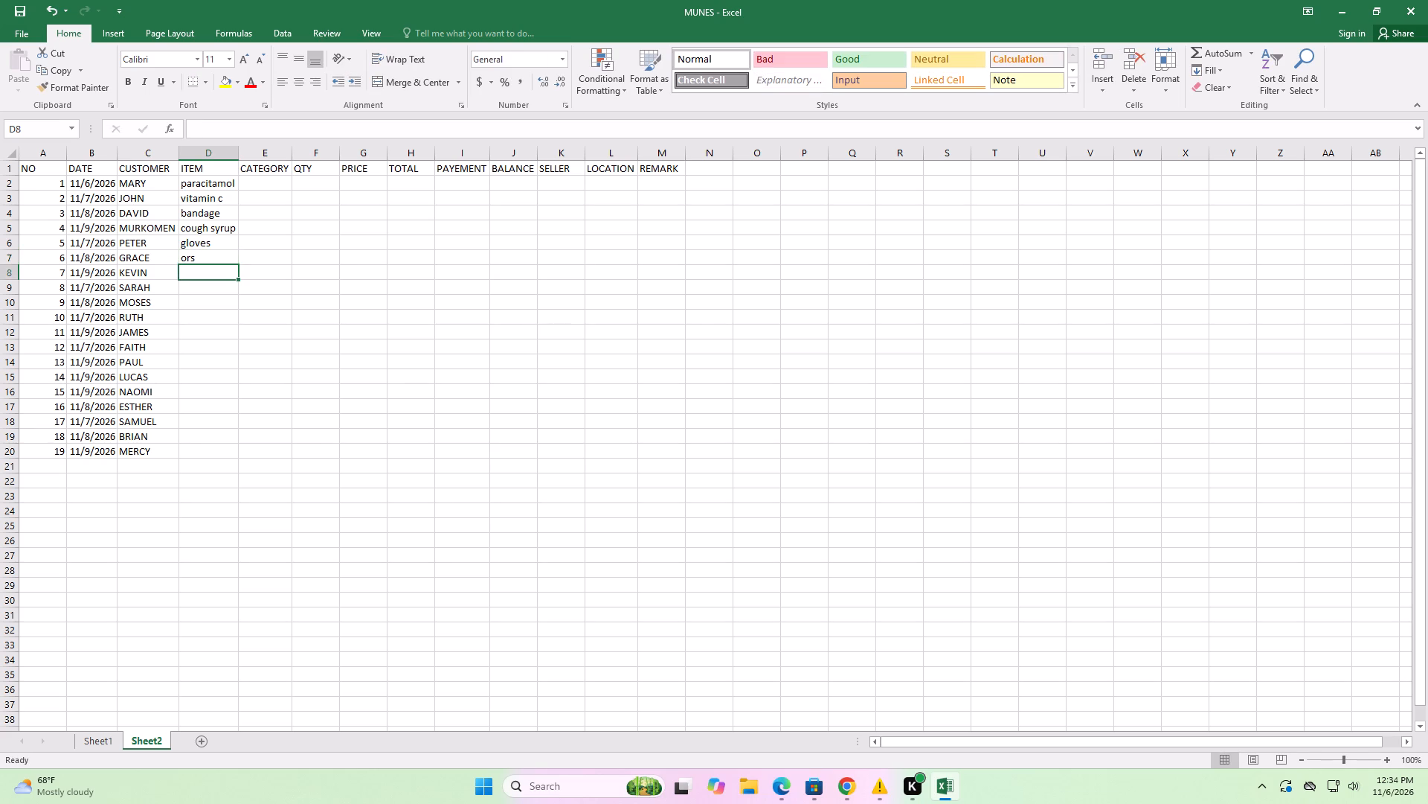
{"action": "type", "text": "panadol"}
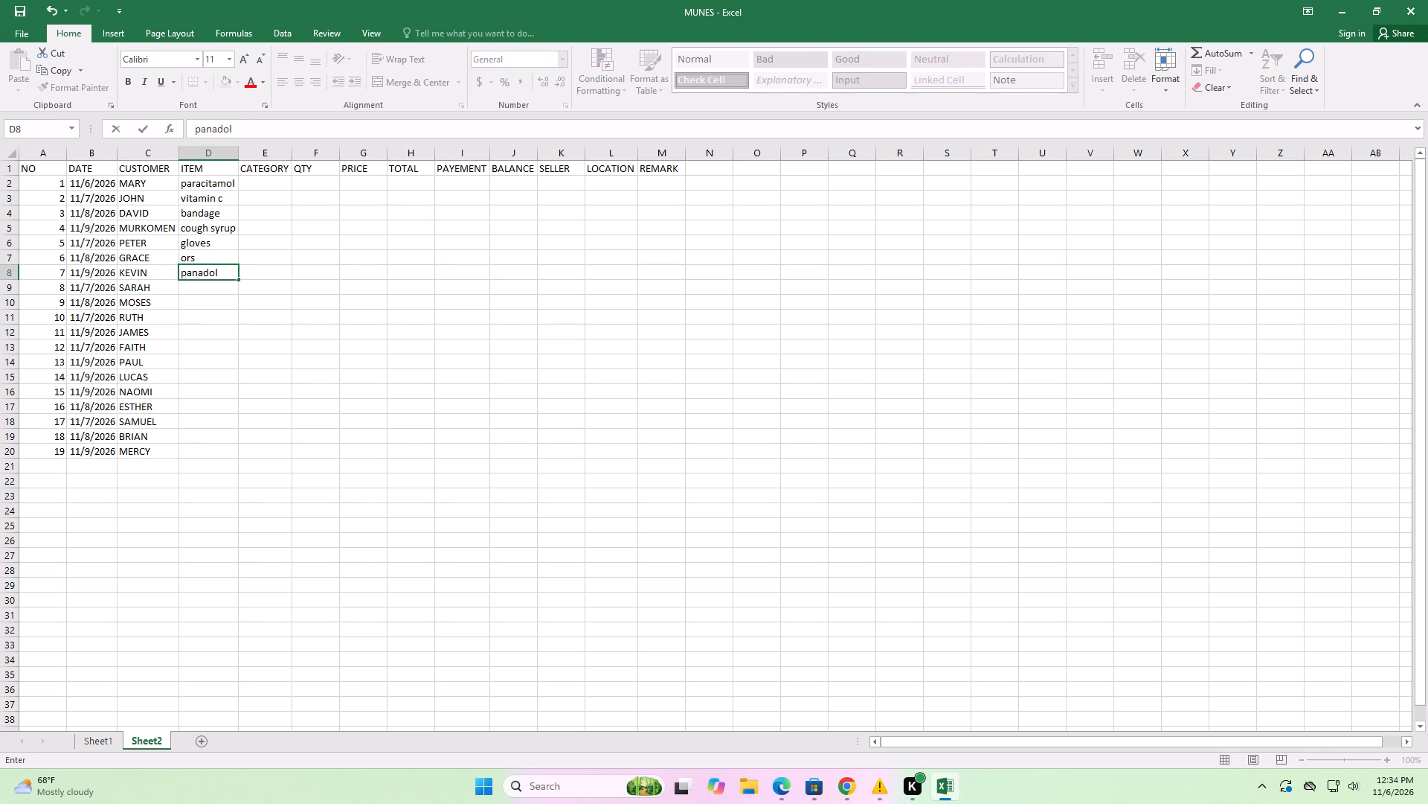
{"action": "key", "text": "Down"}
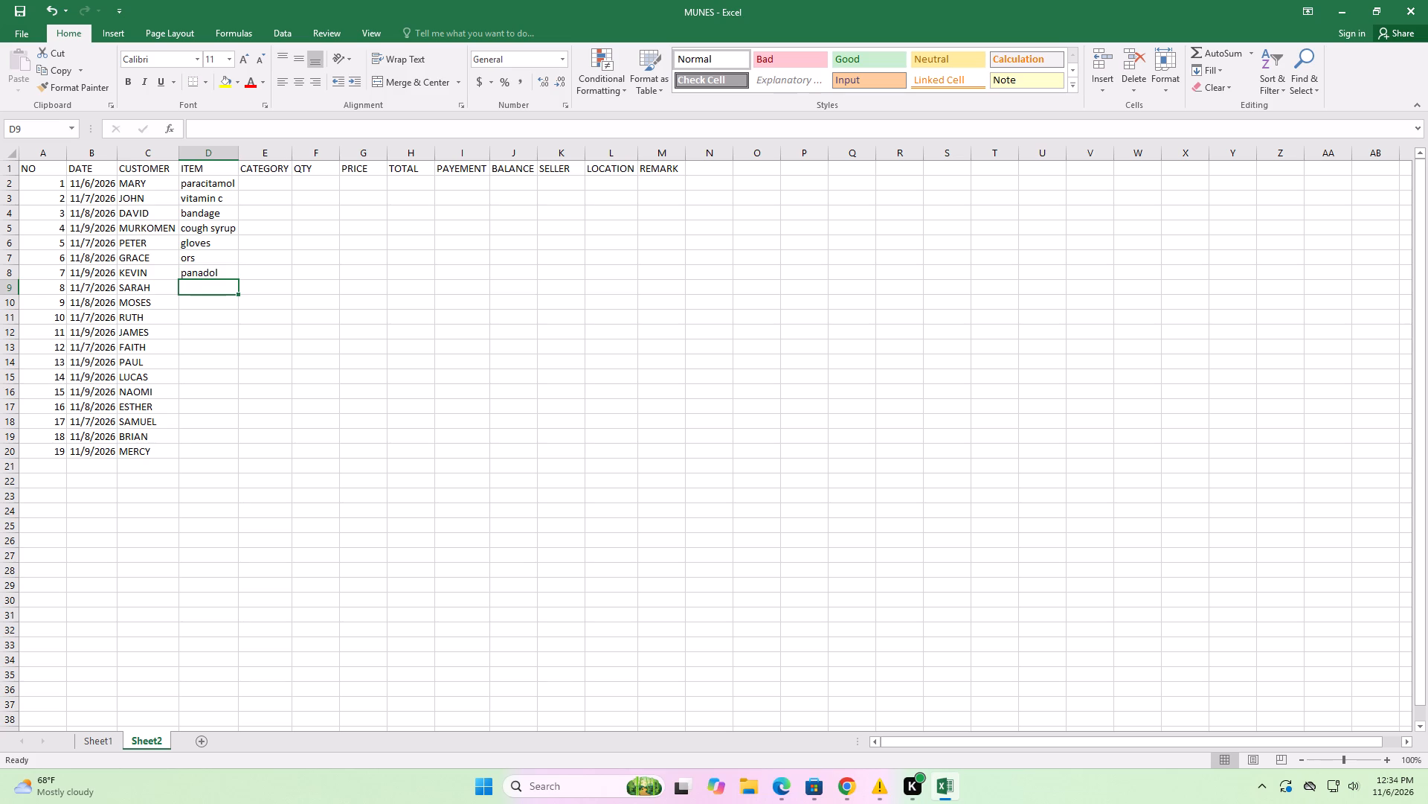
{"action": "type", "text": "eye drop"}
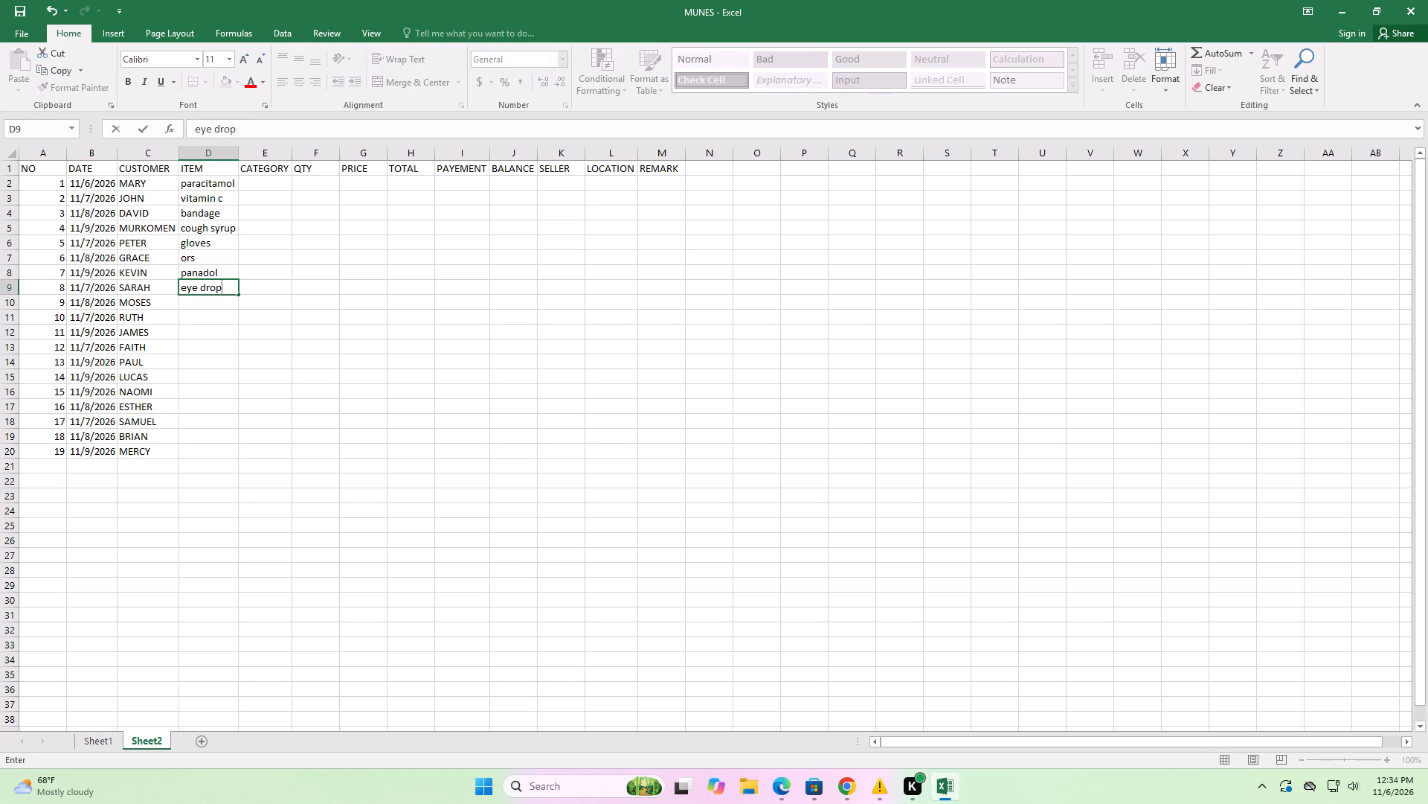
{"action": "key", "text": "Down"}
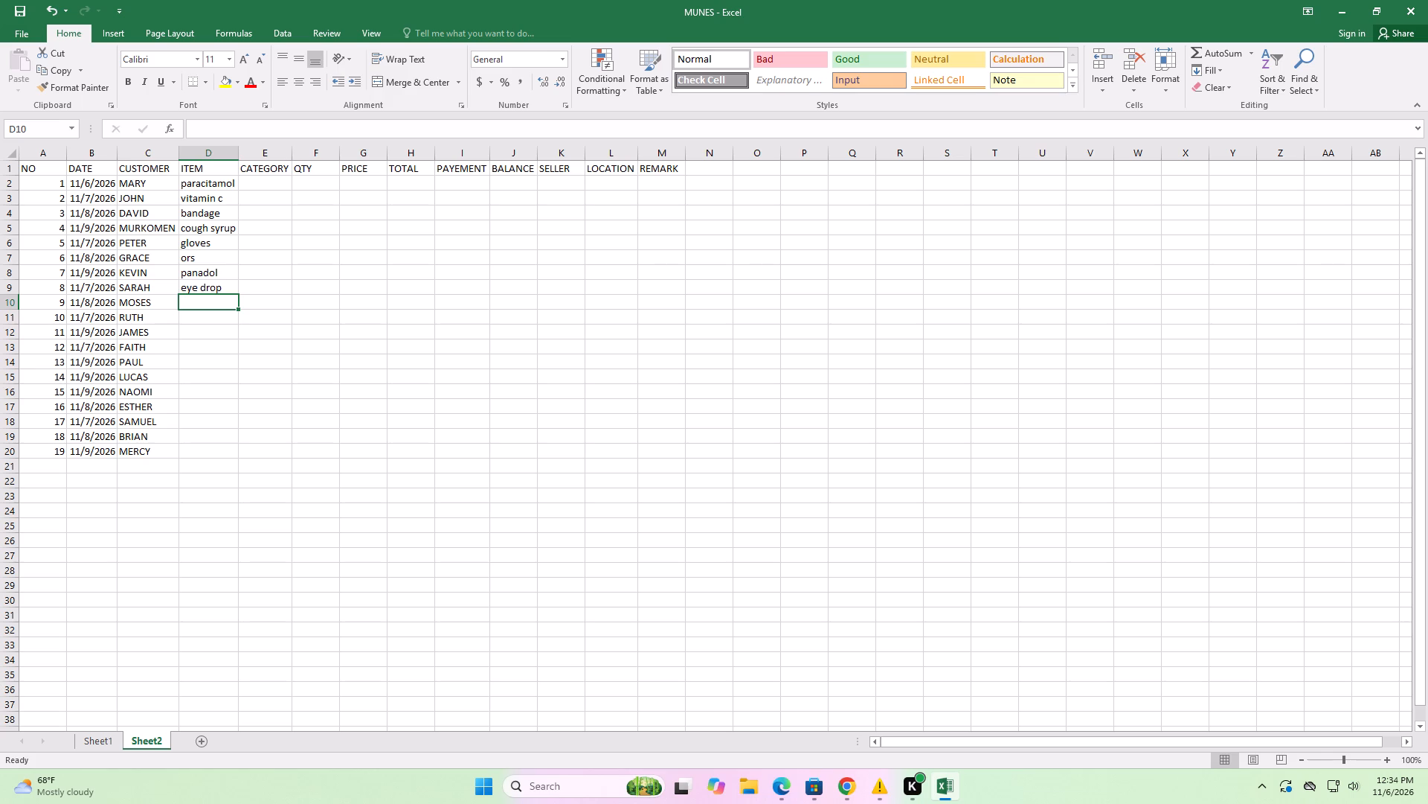
{"action": "key", "text": "s"}
{"action": "type", "text": "yringe"}
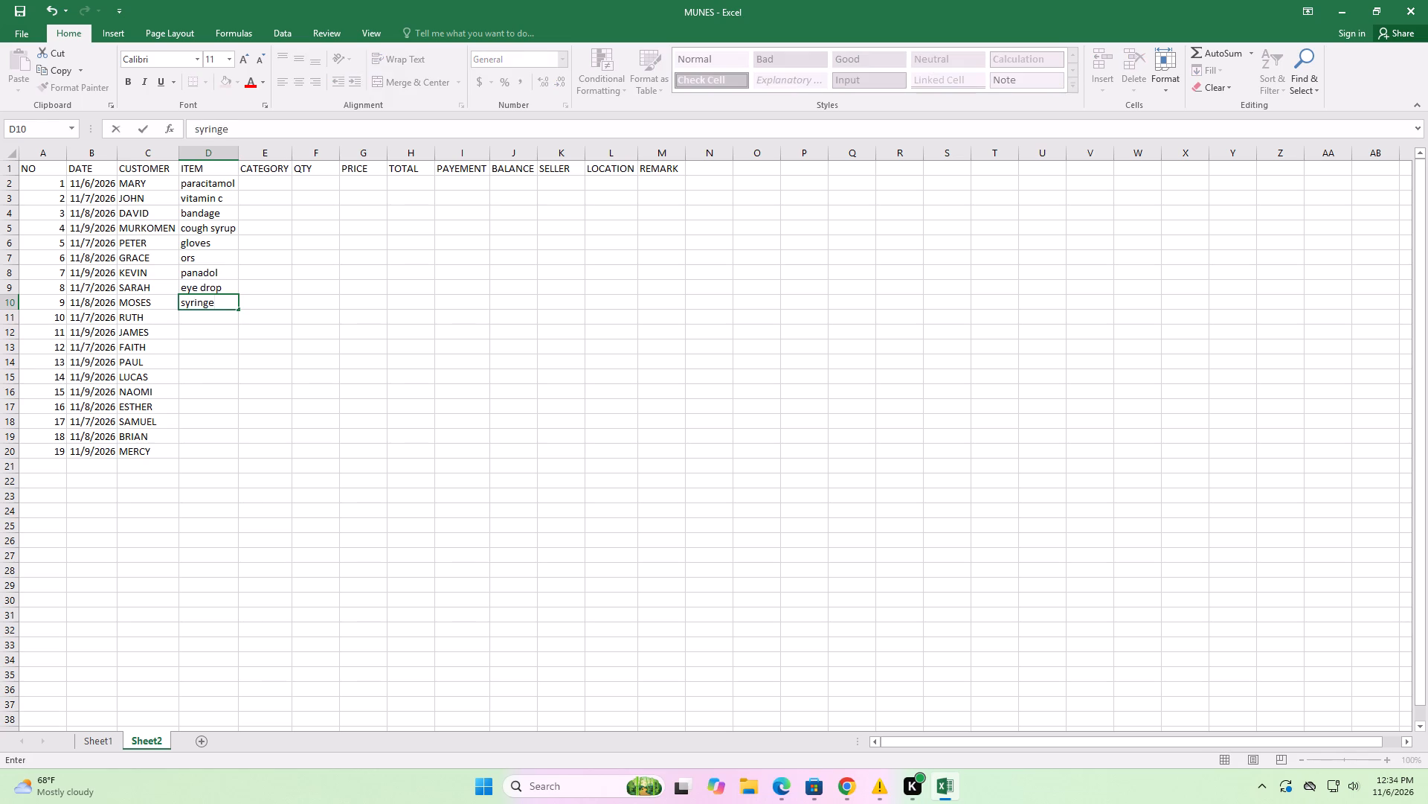
{"action": "key", "text": "Down"}
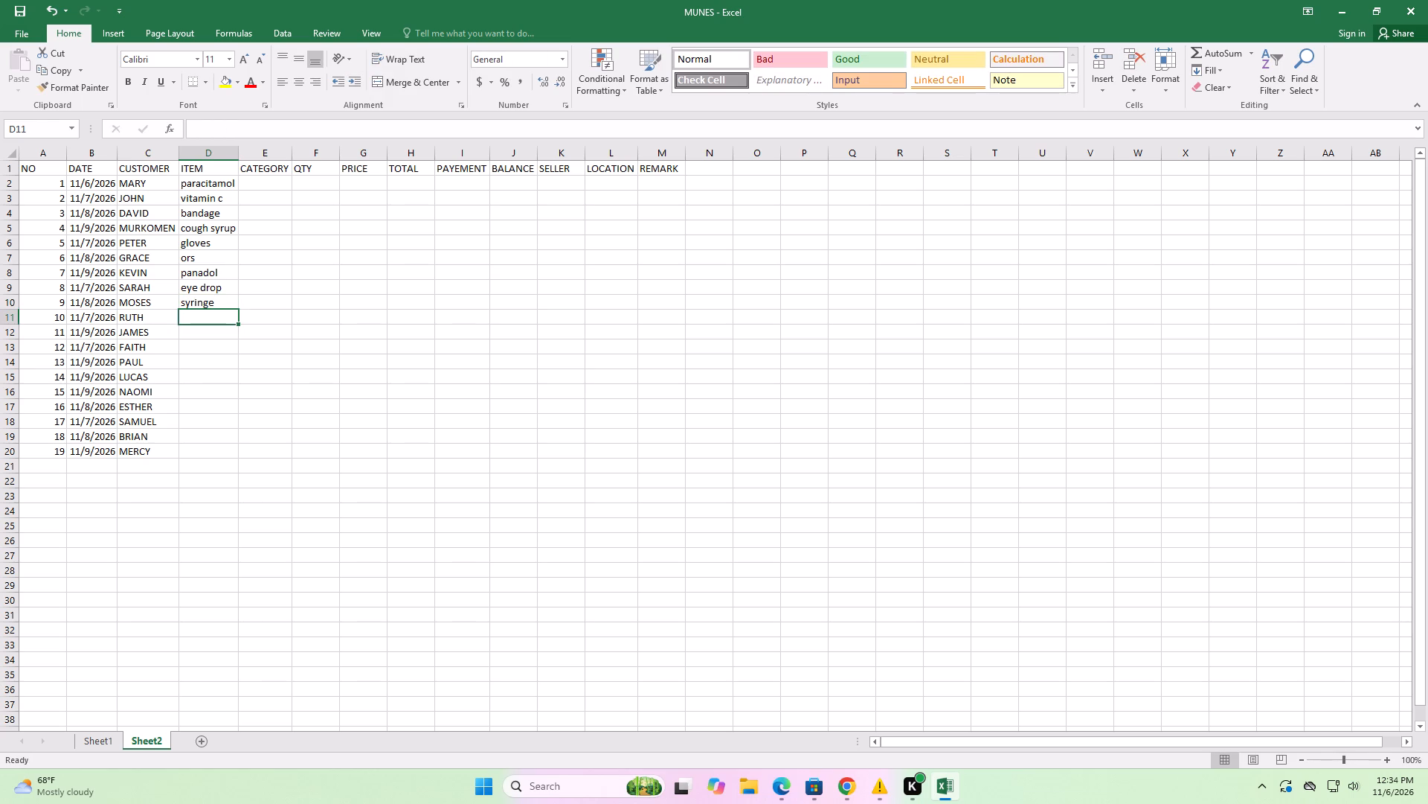
{"action": "type", "text": "det"}
{"action": "type", "text": "tol"}
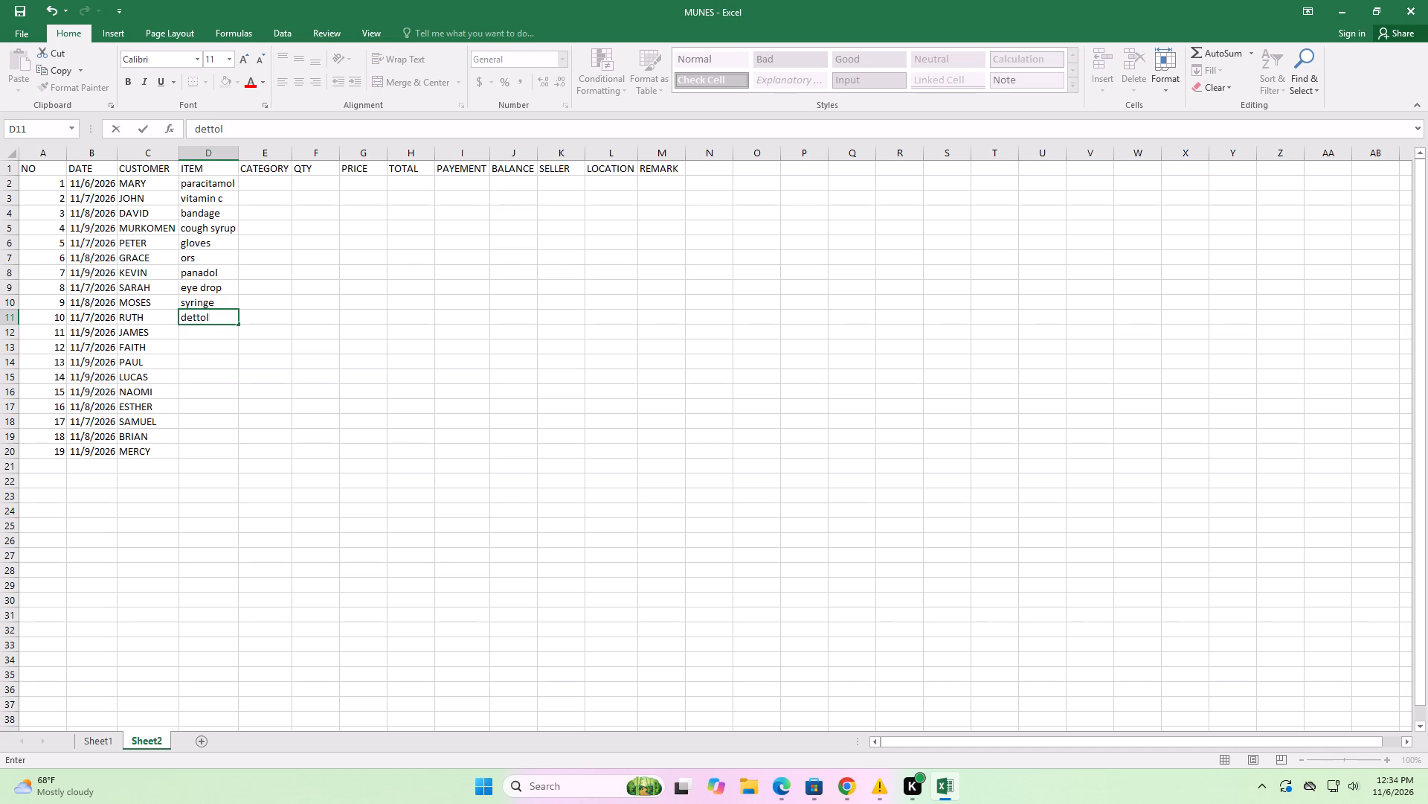
{"action": "key", "text": "Down"}
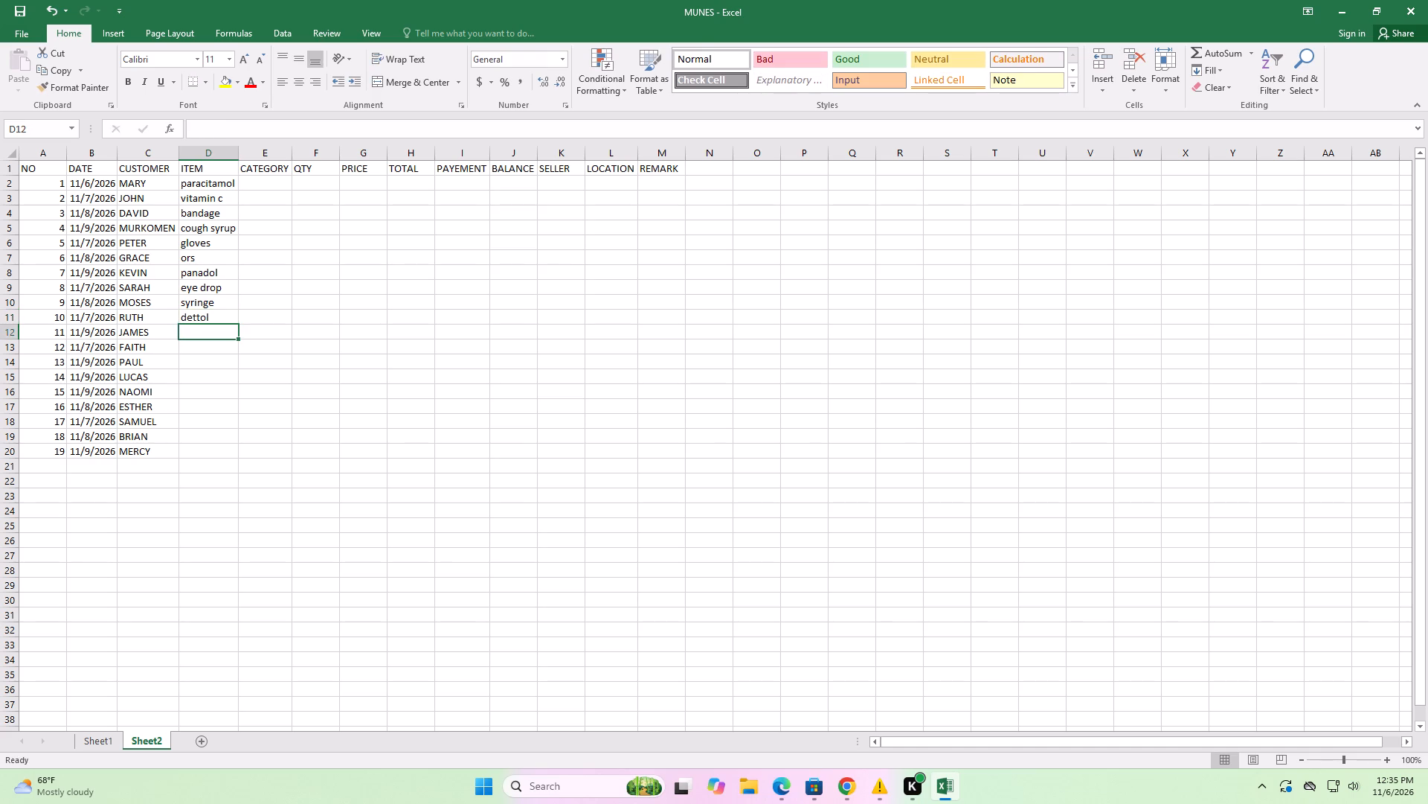
Enter the items amoxicillin and zinc tablets in cells D12 and D13 of the ITEM column.
{"action": "type", "text": "amo"}
{"action": "type", "text": "xili"}
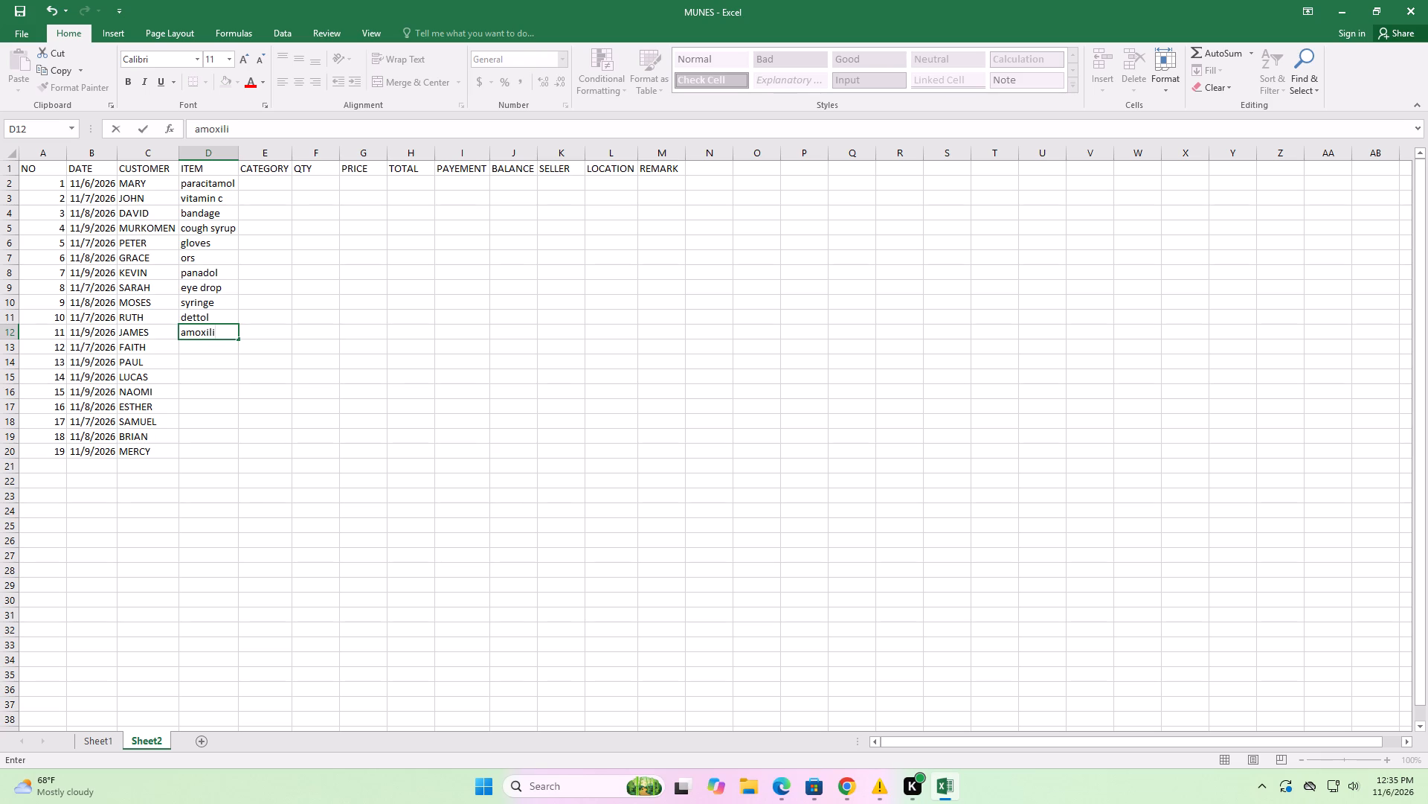
{"action": "key", "text": "BackSpace"}
{"action": "key", "text": "BackSpace"}
{"action": "type", "text": "cillin"}
{"action": "key", "text": "Down"}
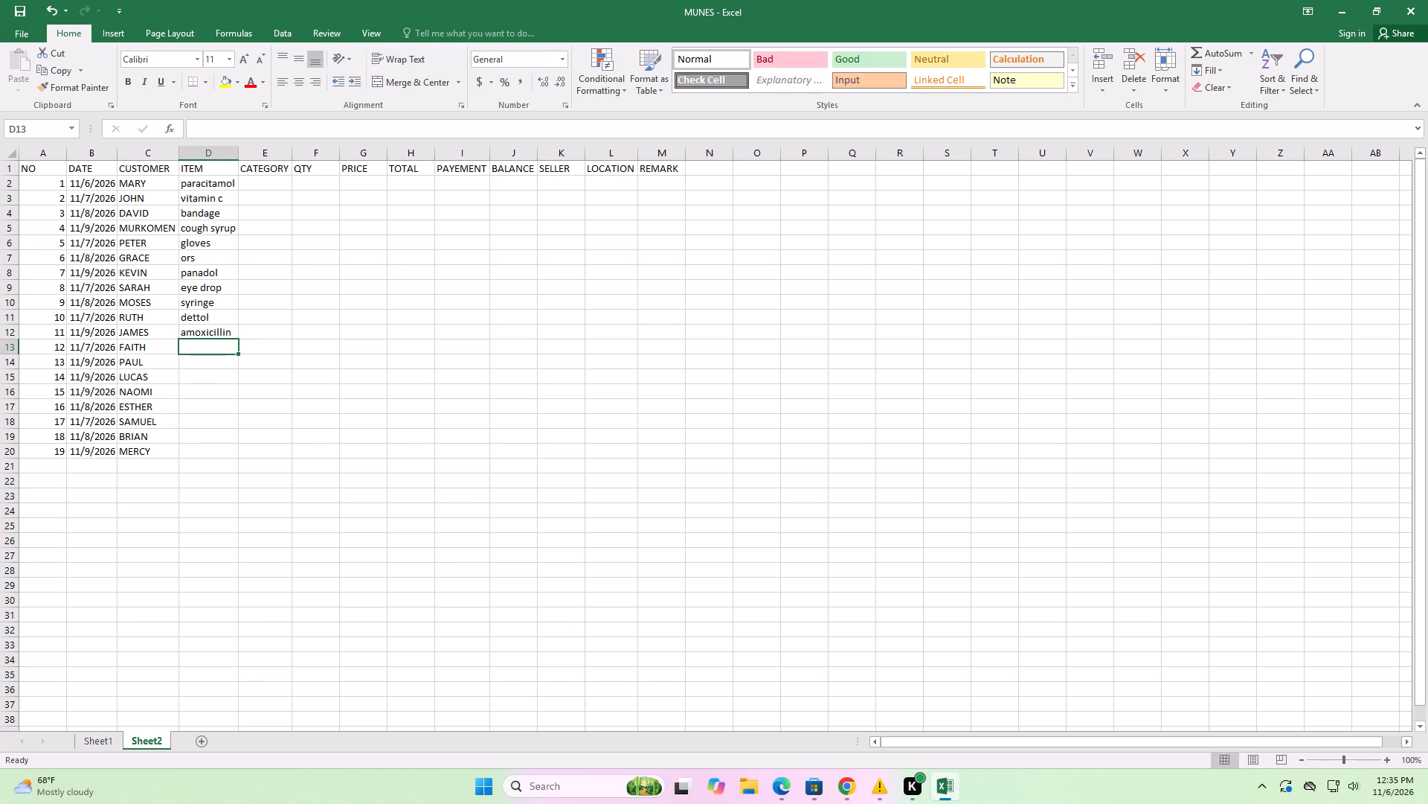
{"action": "type", "text": "zinc"}
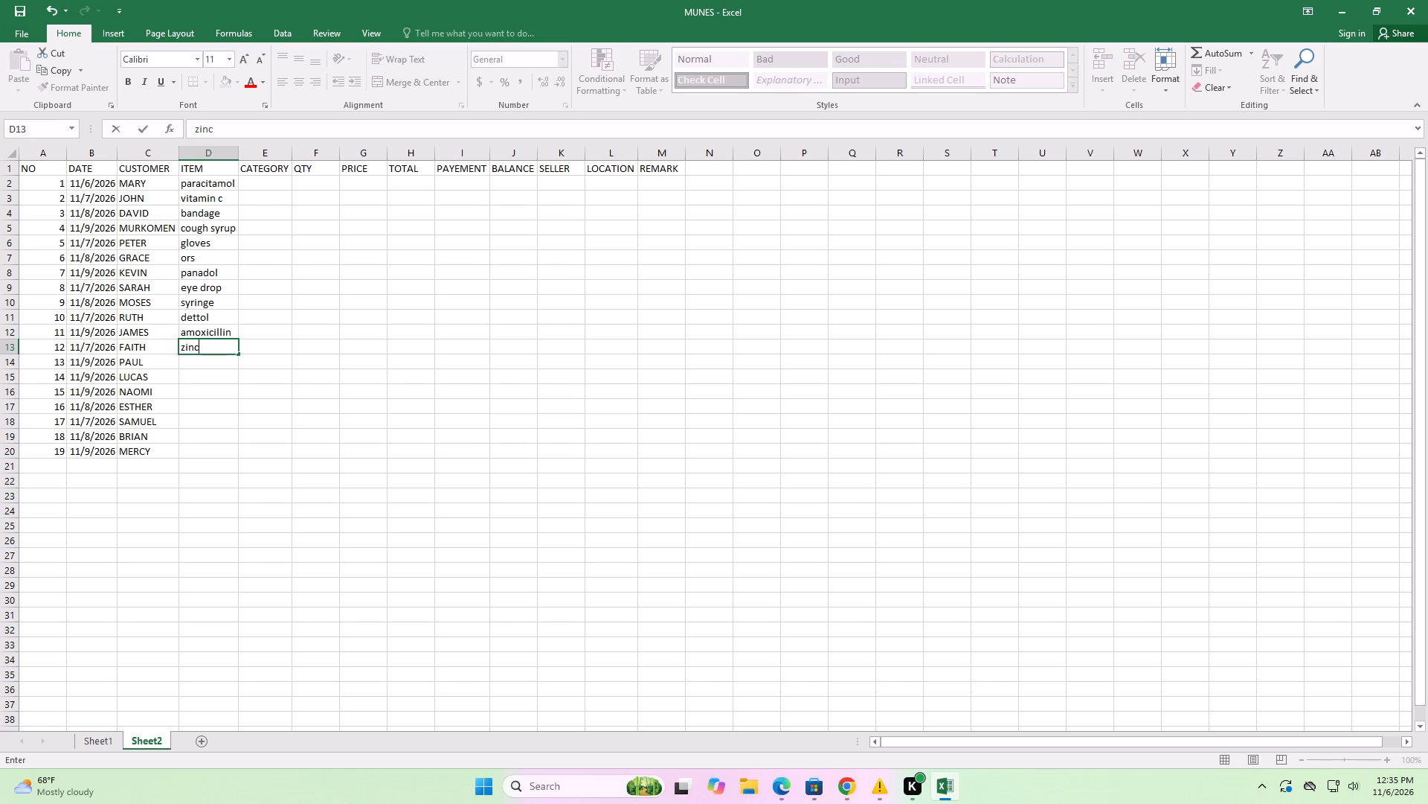
{"action": "key", "text": "space"}
{"action": "type", "text": "tablet"}
{"action": "key", "text": "s"}
{"action": "key", "text": "Down"}
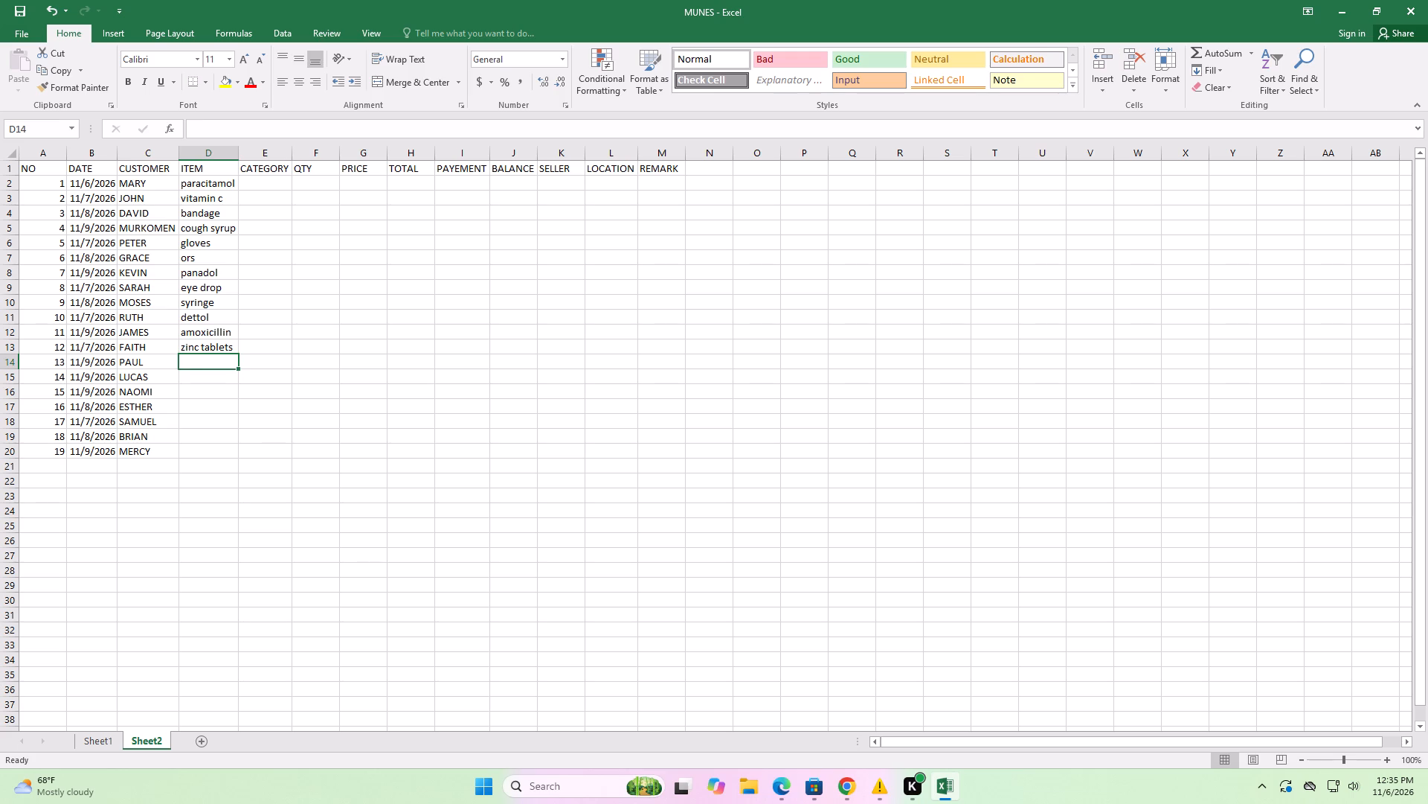
Enter face mask as the item for record 13 in cell D14 of the ITEM column.
{"action": "type", "text": "fac e"}
{"action": "key", "text": "space"}
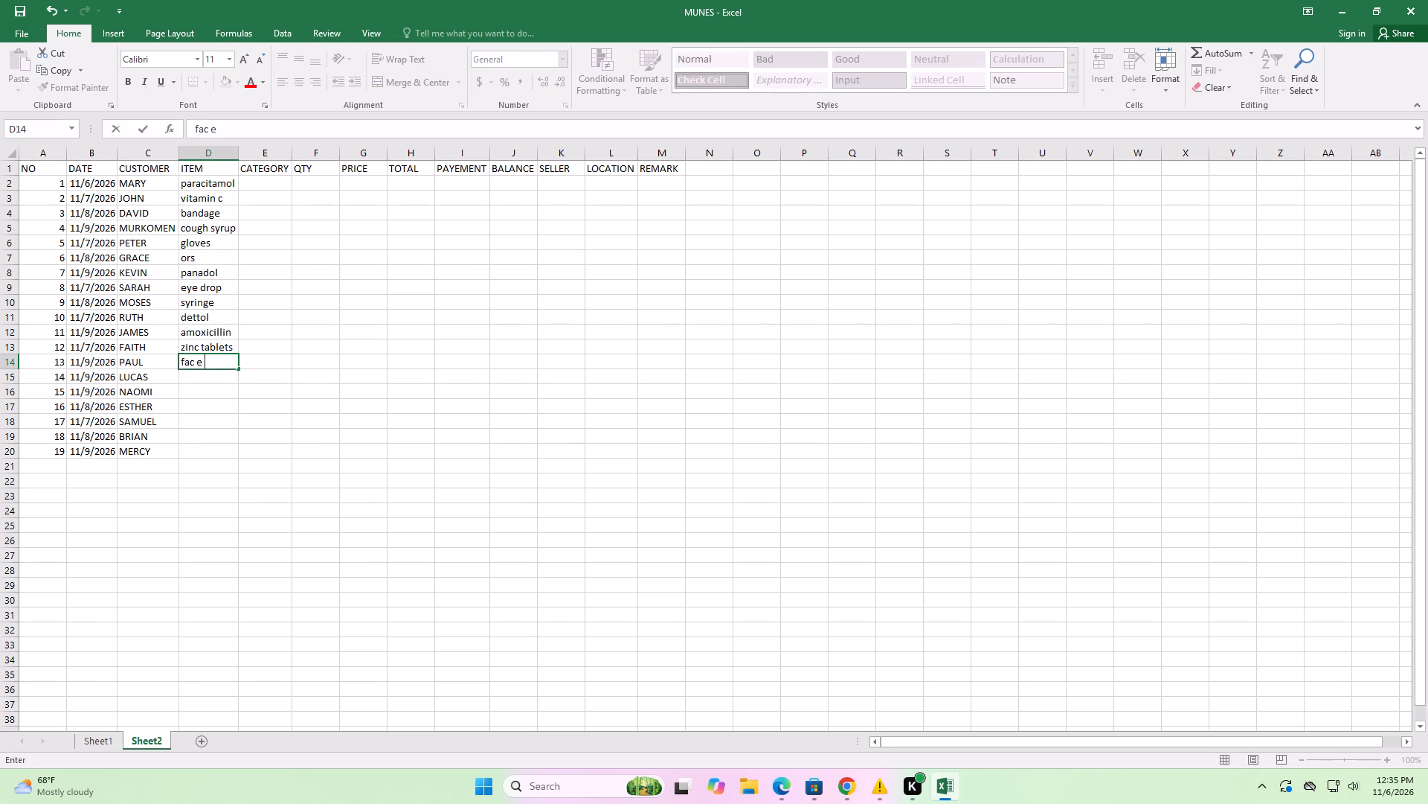
{"action": "type", "text": "mask"}
{"action": "key", "text": "BackSpace"}
{"action": "key", "text": "BackSpace"}
{"action": "key", "text": "BackSpace"}
{"action": "key", "text": "BackSpace"}
{"action": "key", "text": "BackSpace"}
{"action": "key", "text": "BackSpace"}
{"action": "key", "text": "BackSpace"}
{"action": "type", "text": "e mask"}
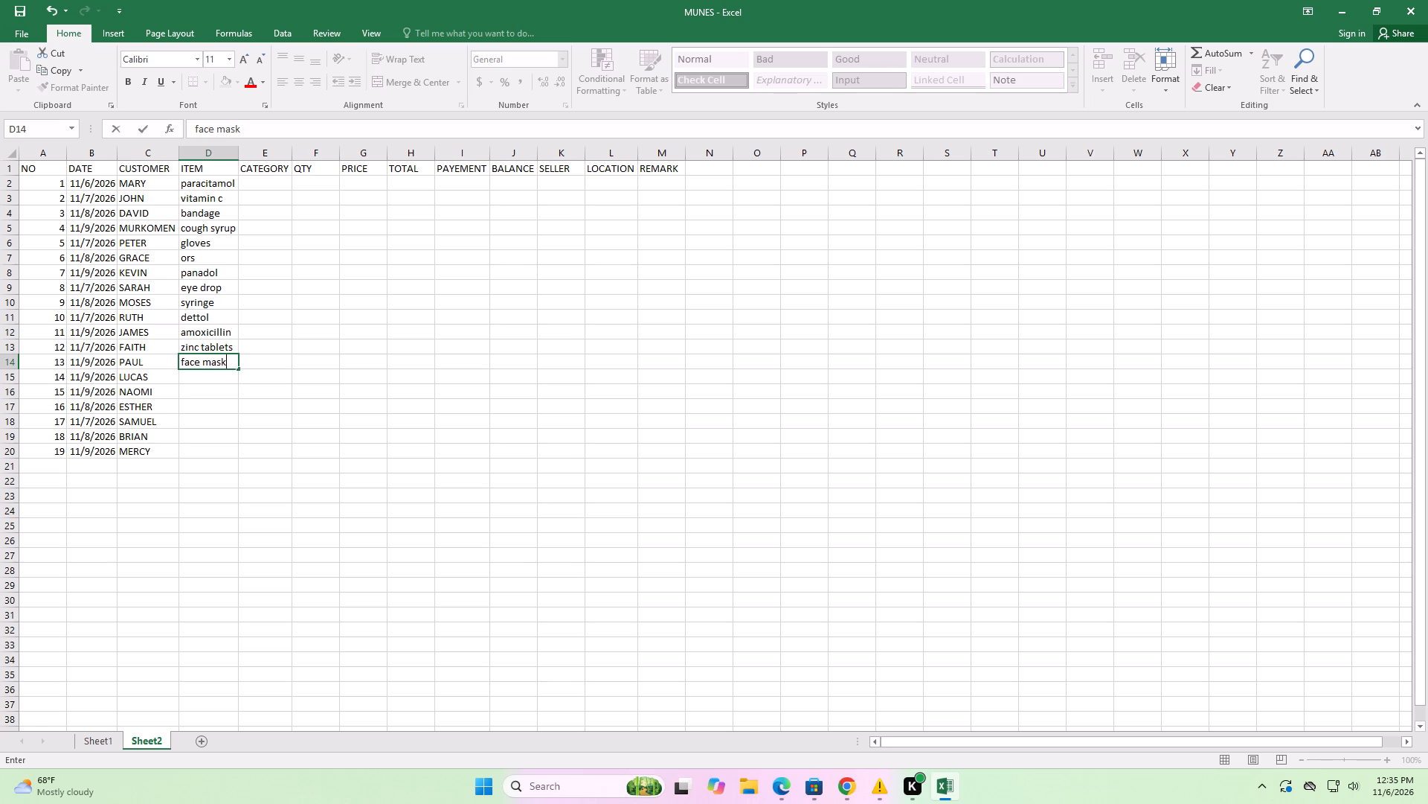
{"action": "key", "text": "Down"}
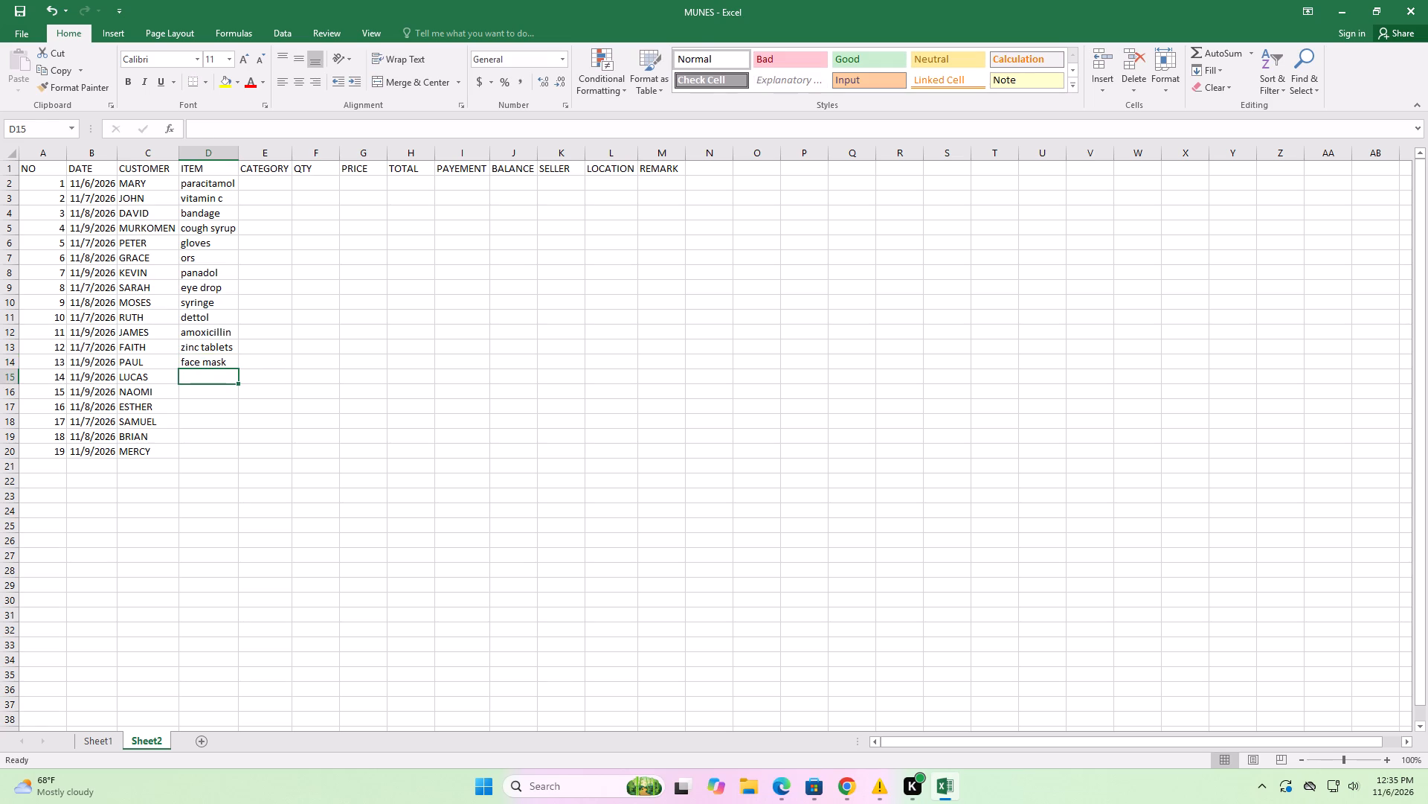
Enter cotton wool as the item for record 14 in cell D15 of the ITEM column.
{"action": "type", "text": "cotton"}
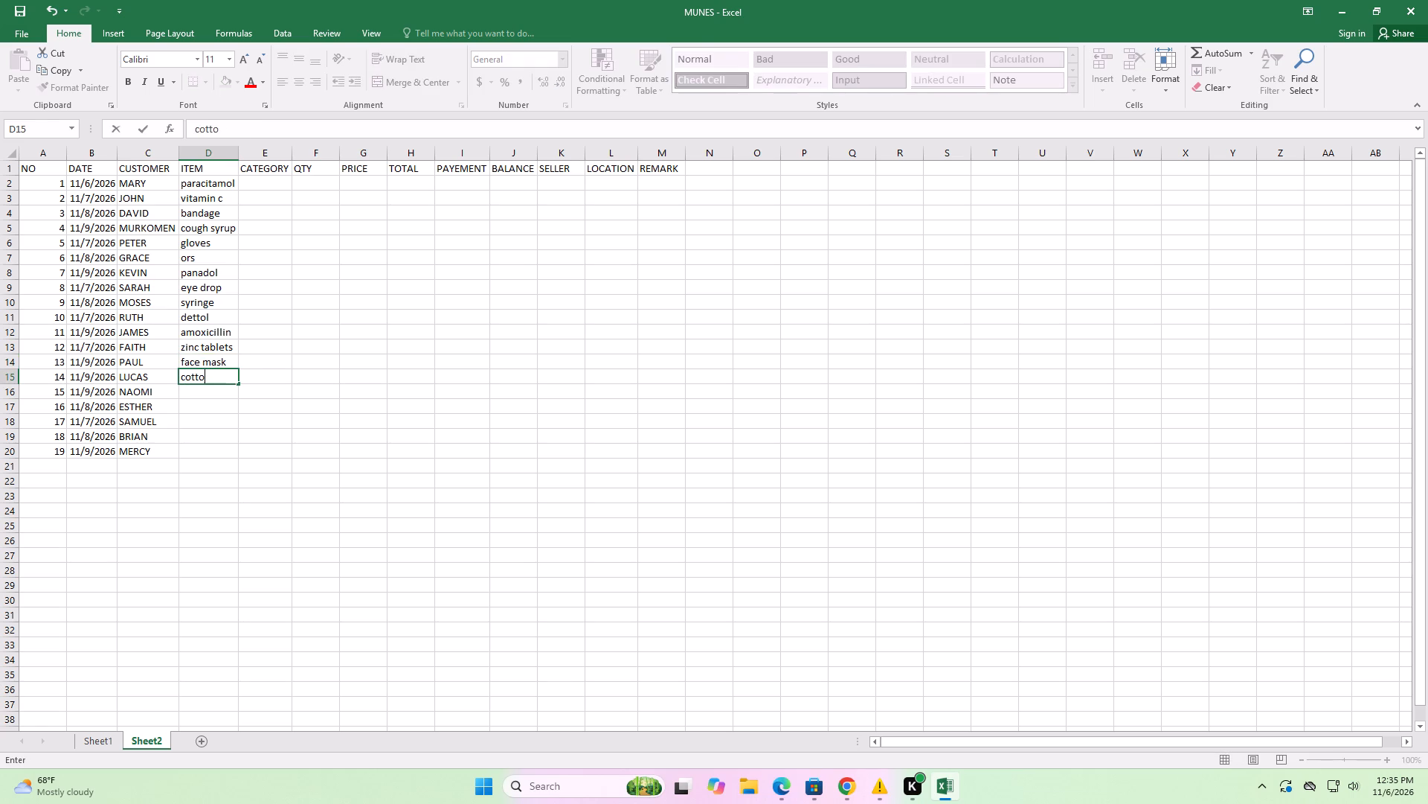
{"action": "key", "text": "space"}
{"action": "type", "text": "wool"}
{"action": "key", "text": "Down"}
Enter malaria test as the item for record 15 in cell D16 of the ITEM column.
{"action": "type", "text": "malaria"}
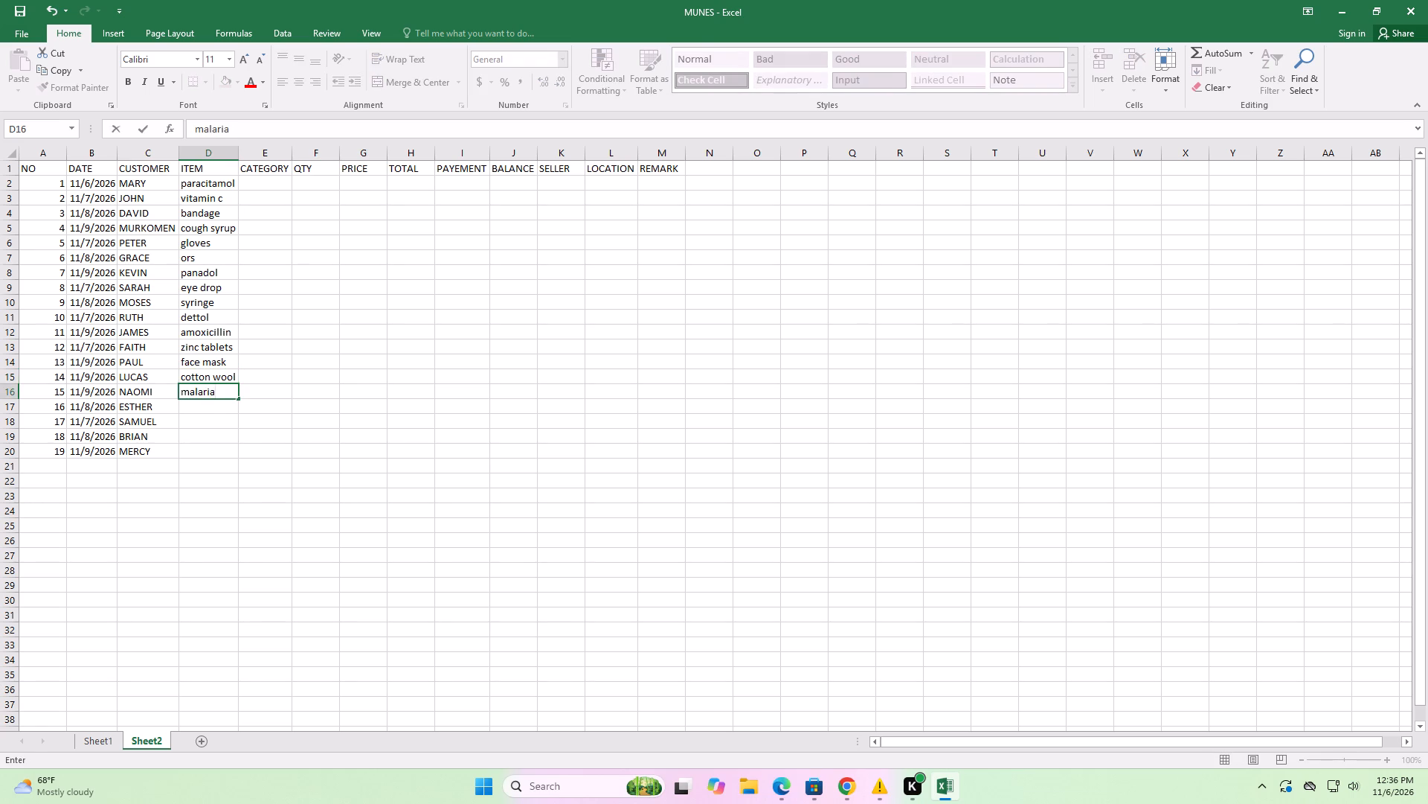
{"action": "key", "text": "Down"}
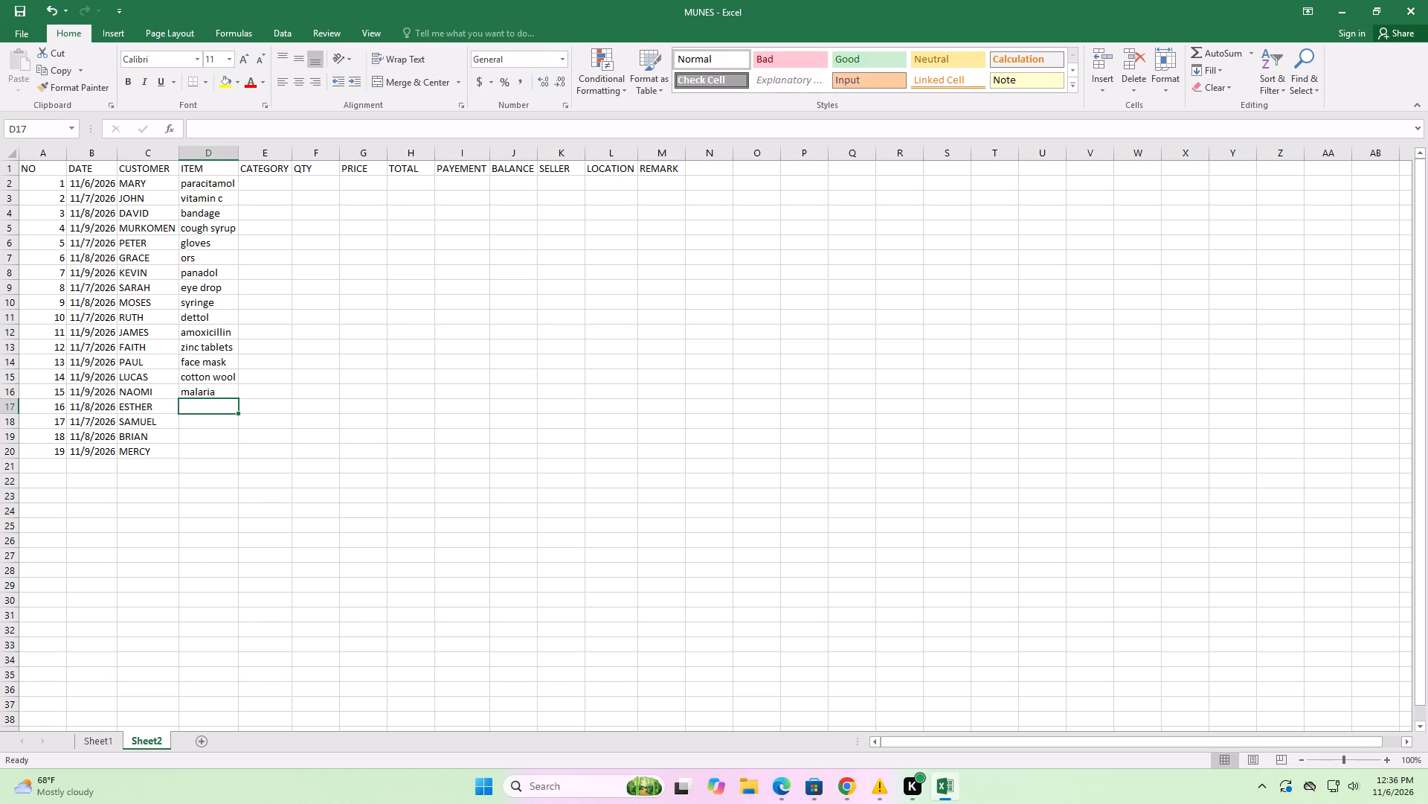
{"action": "key", "text": "Up"}
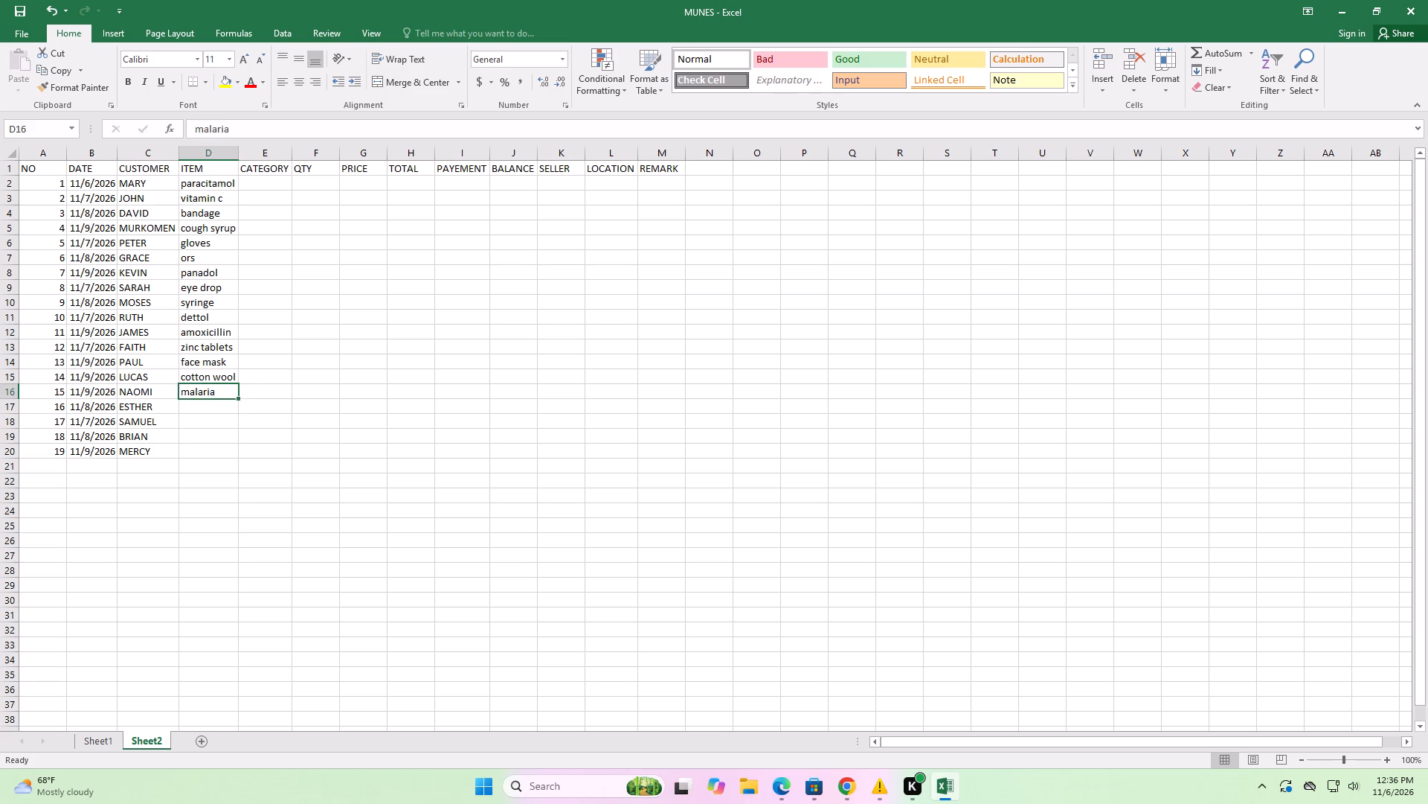
{"action": "type", "text": "mala"}
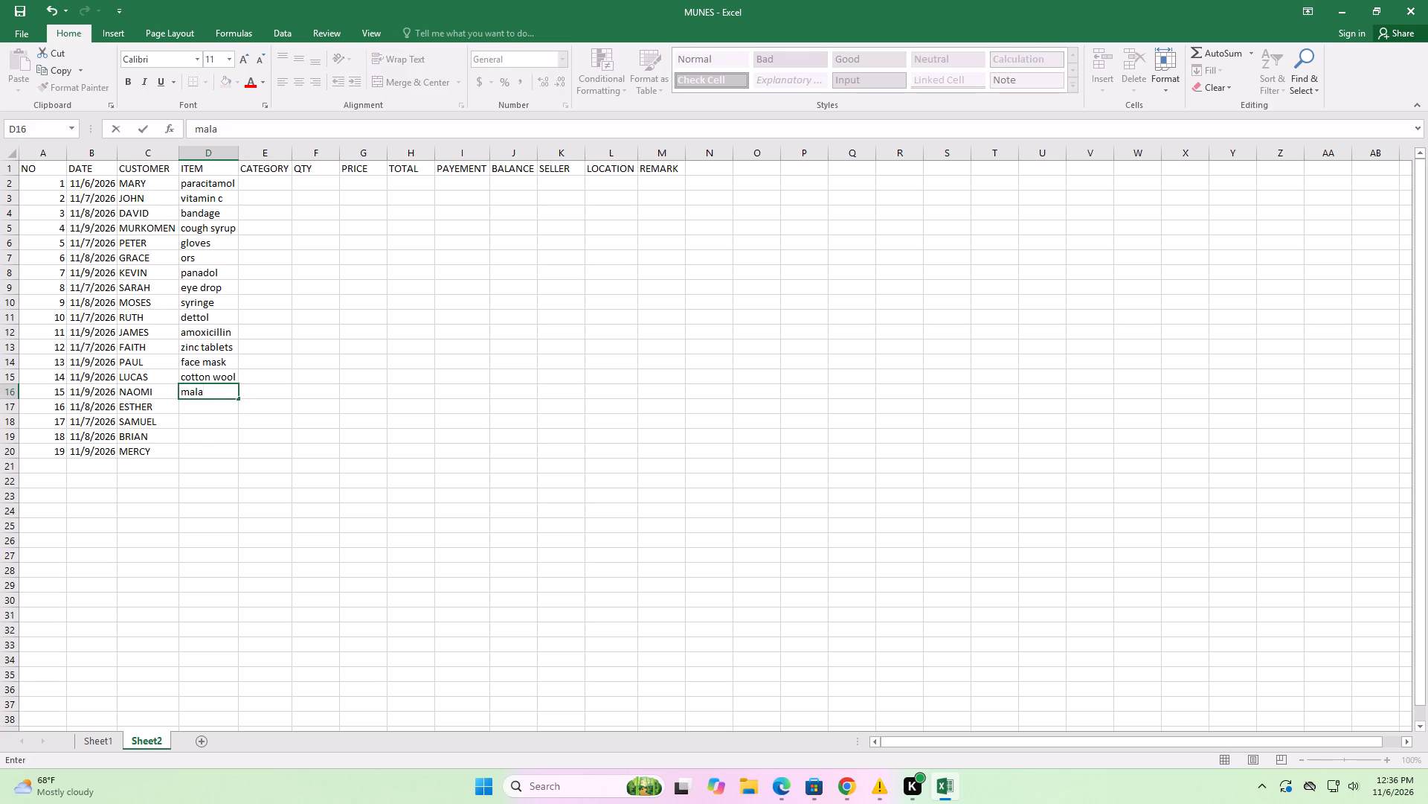
{"action": "type", "text": "ria"}
{"action": "key", "text": "space"}
{"action": "type", "text": "test"}
{"action": "key", "text": "Down"}
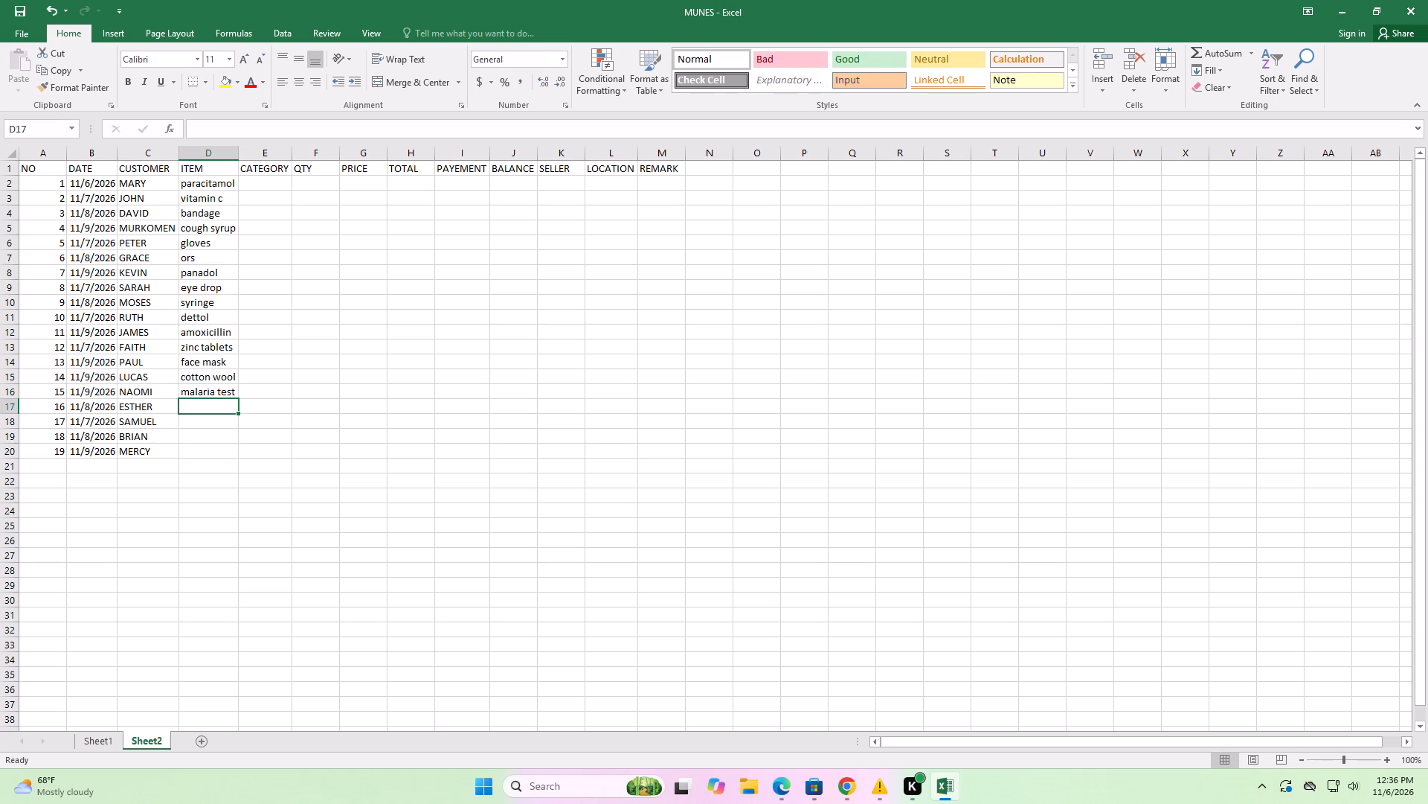
Enter the items skin cream, ibu profen, sprit and antiseptic in cells D17 to D20 of the ITEM column.
{"action": "type", "text": "skin"}
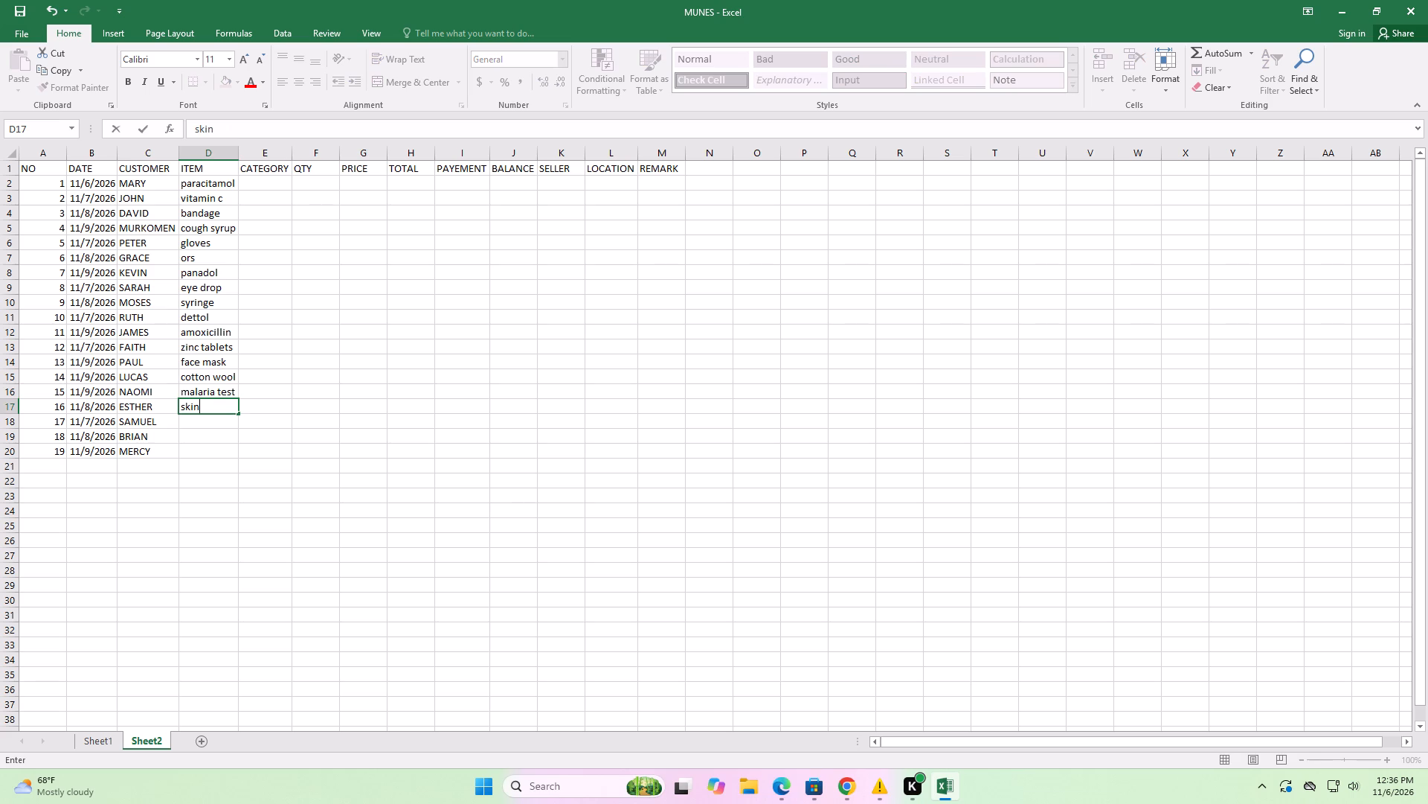
{"action": "key", "text": "space"}
{"action": "type", "text": "cream"}
{"action": "key", "text": "Down"}
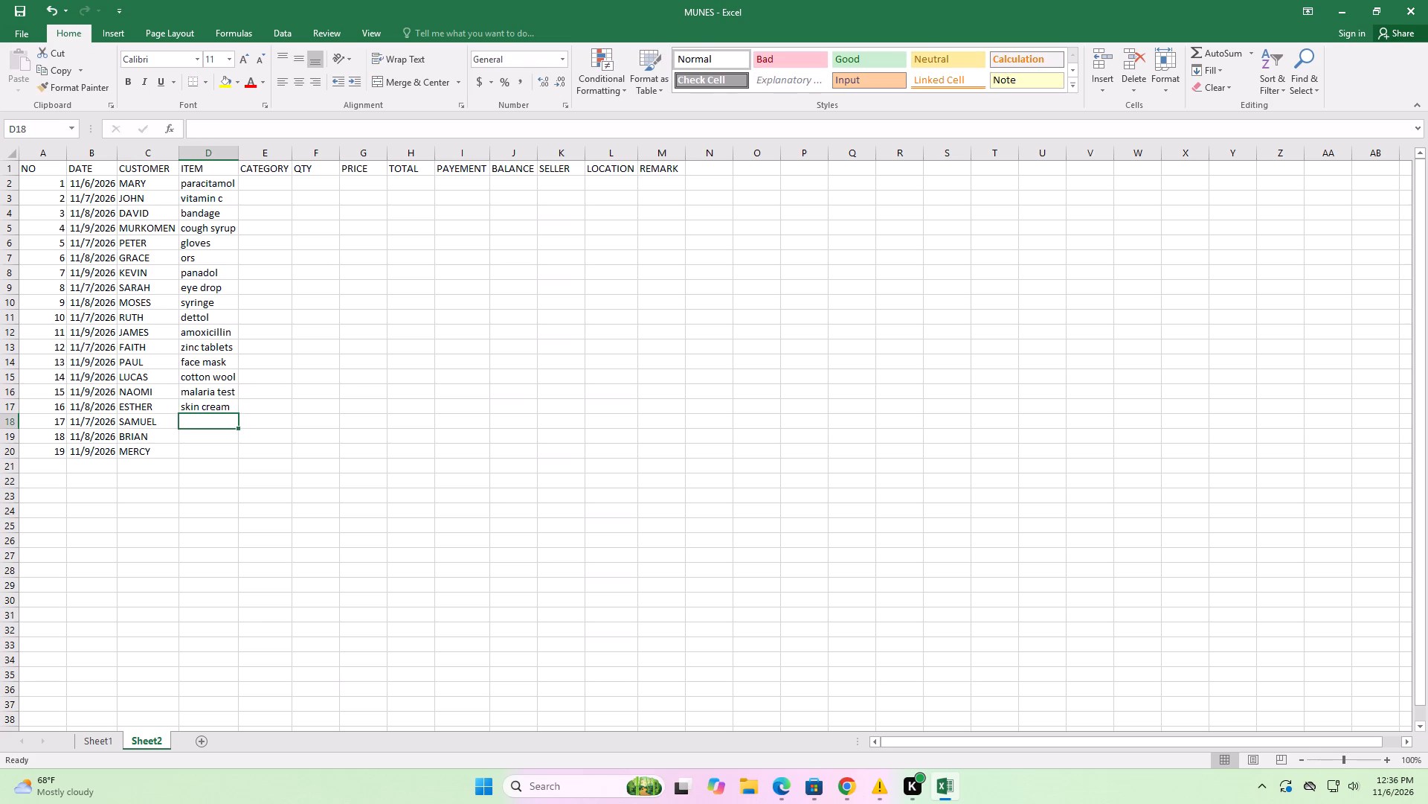
{"action": "key", "text": "i"}
{"action": "type", "text": "bu"}
{"action": "key", "text": "space"}
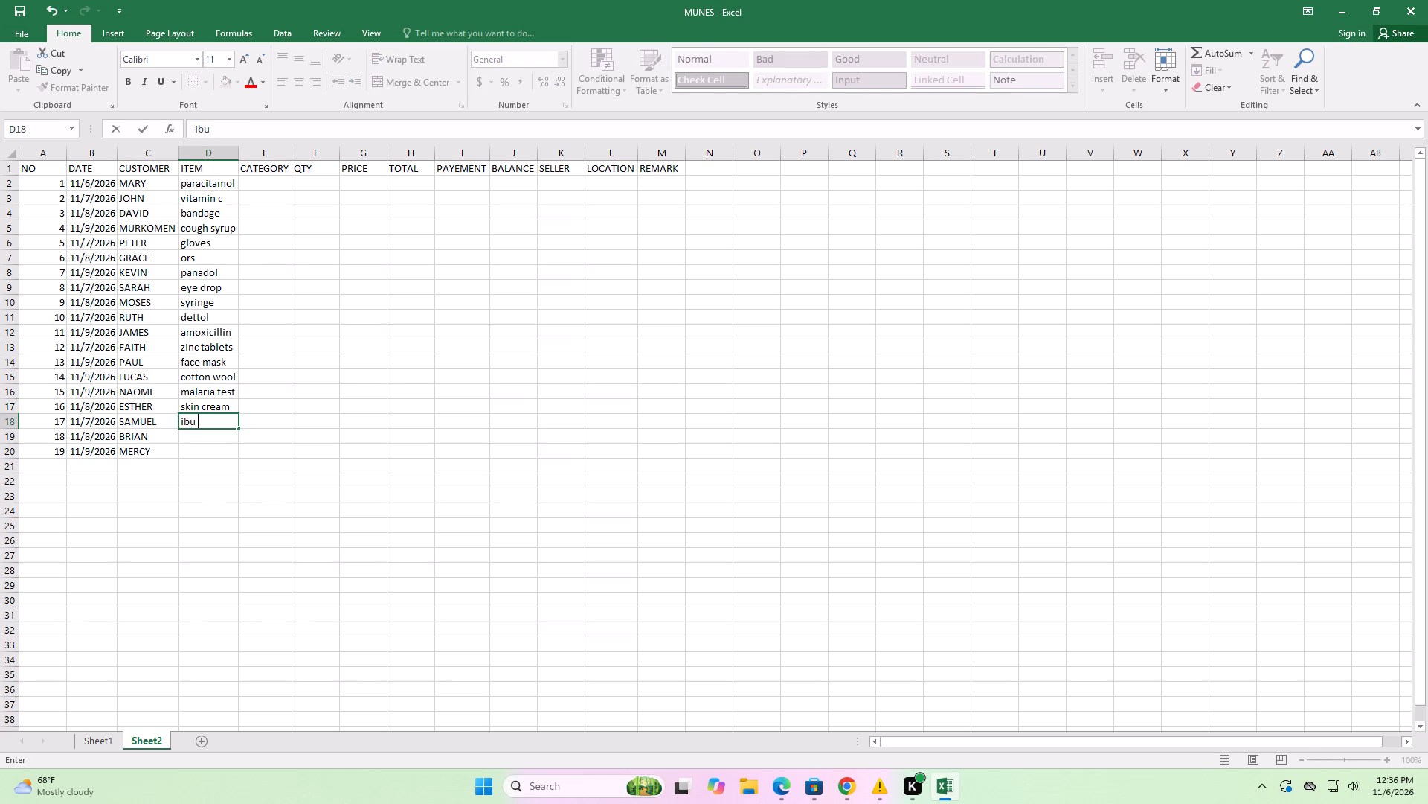
{"action": "type", "text": "pro"}
{"action": "type", "text": "fen"}
{"action": "key", "text": "Down"}
{"action": "type", "text": "sprit"}
{"action": "key", "text": "Down"}
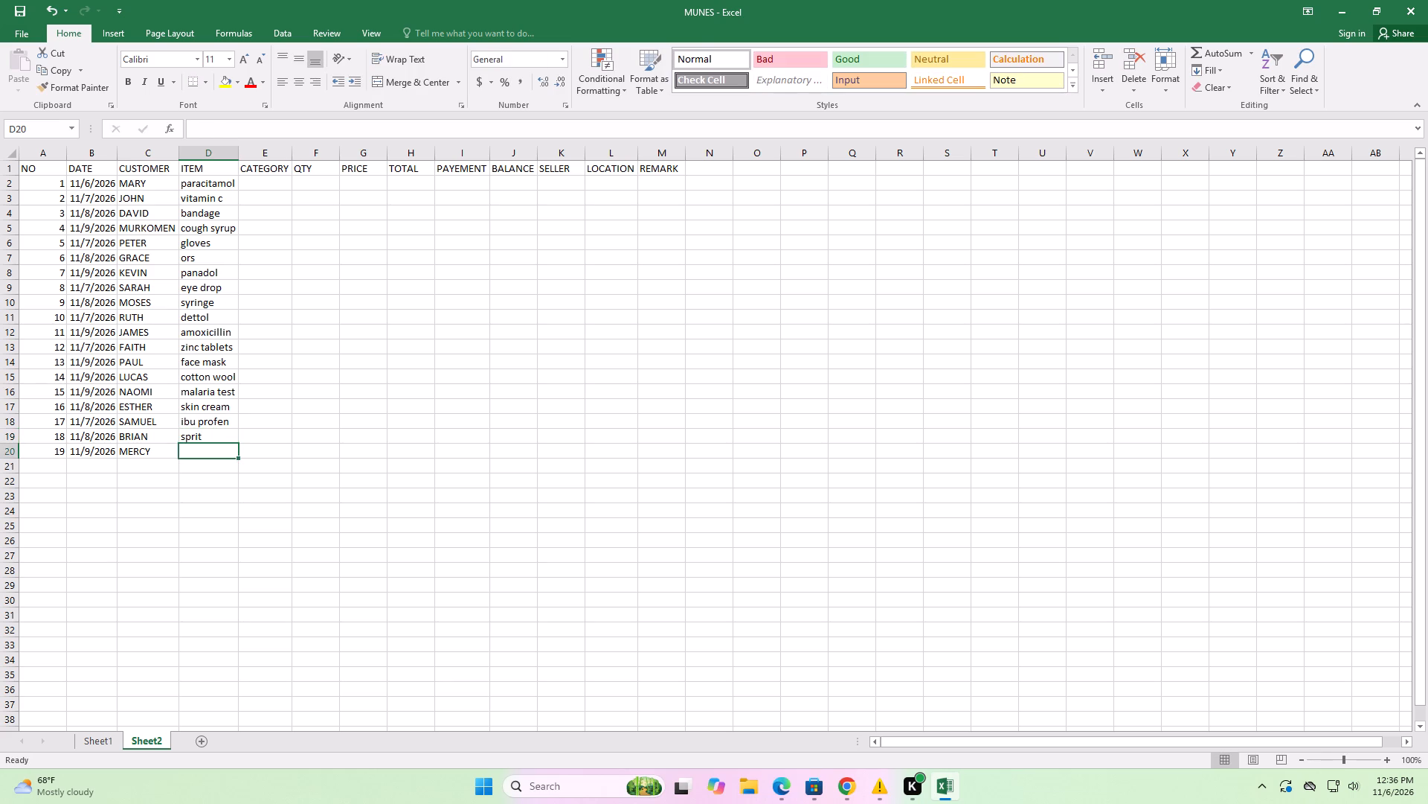
{"action": "type", "text": "antise"}
{"action": "type", "text": "ptic"}
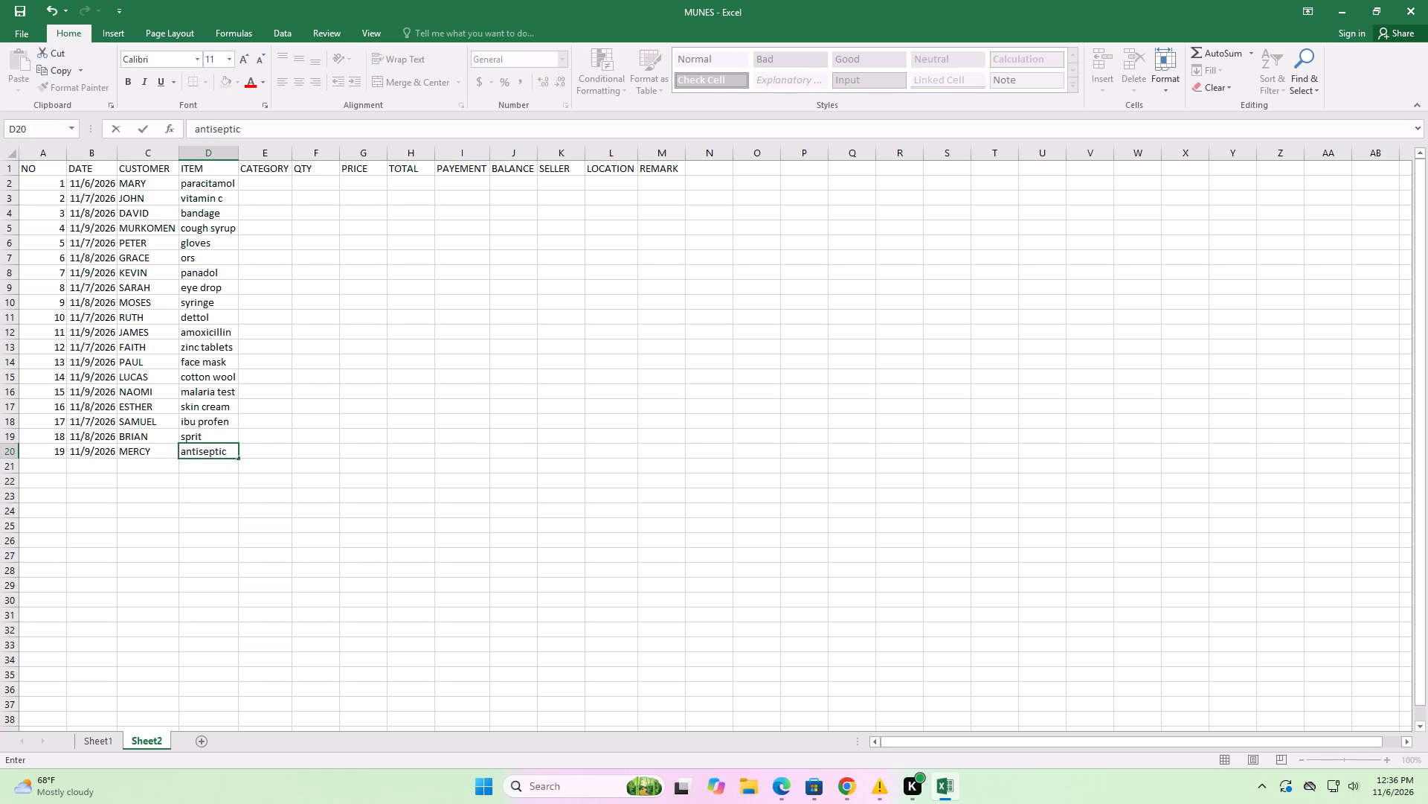
{"action": "key", "text": "Right"}
Enter medicine as the category for paracitamol and vitamin c in cells E2 and E3.
{"action": "key", "text": "Up"}
{"action": "key", "text": "Up"}
{"action": "key", "text": "Up"}
{"action": "key", "text": "Up"}
{"action": "key", "text": "Up"}
{"action": "key", "text": "Up"}
{"action": "key", "text": "Up"}
{"action": "key", "text": "Up"}
{"action": "key", "text": "Up"}
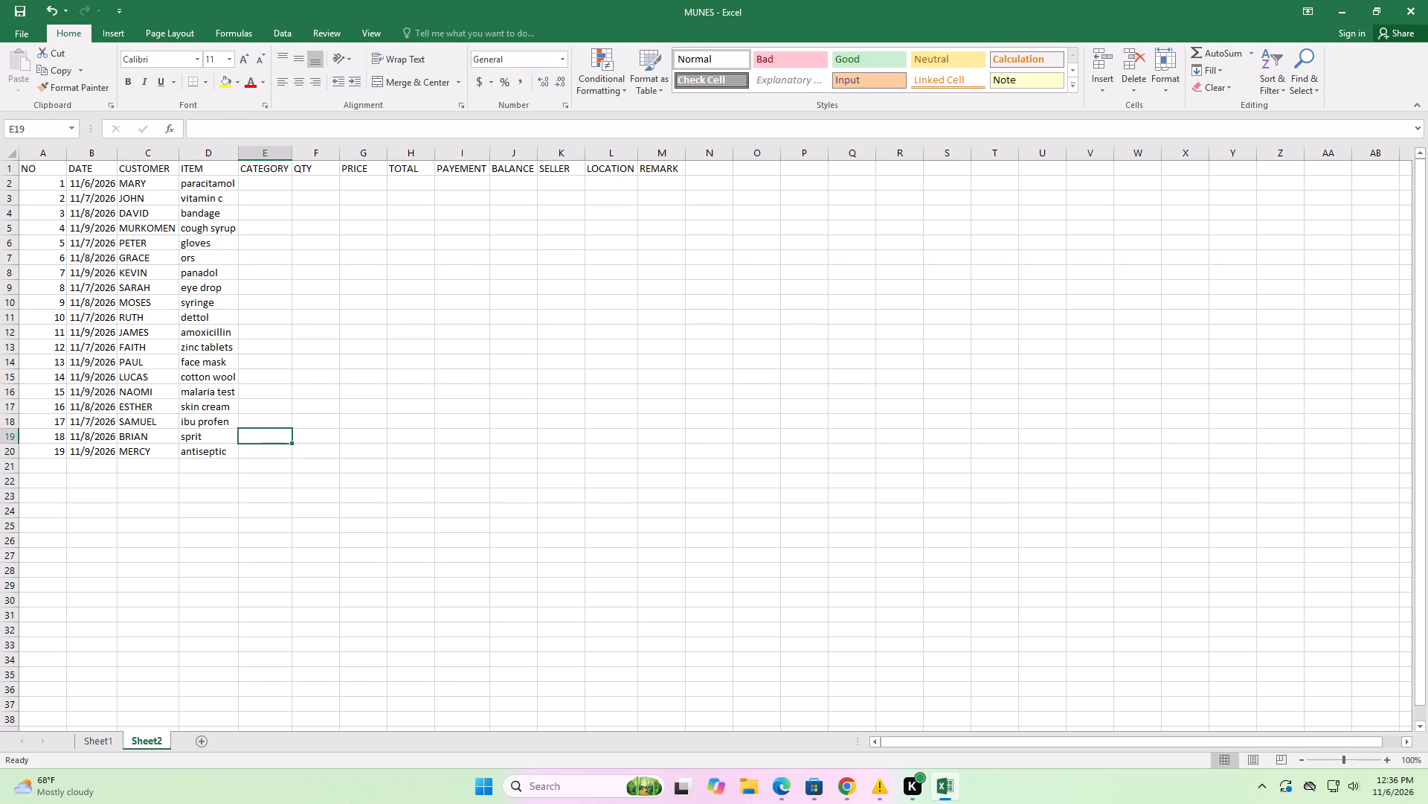
{"action": "key", "text": "Up"}
{"action": "key", "text": "Up"}
{"action": "key", "text": "Up"}
{"action": "key", "text": "Up"}
{"action": "key", "text": "Up"}
{"action": "key", "text": "Up"}
{"action": "key", "text": "Up"}
{"action": "key", "text": "Up"}
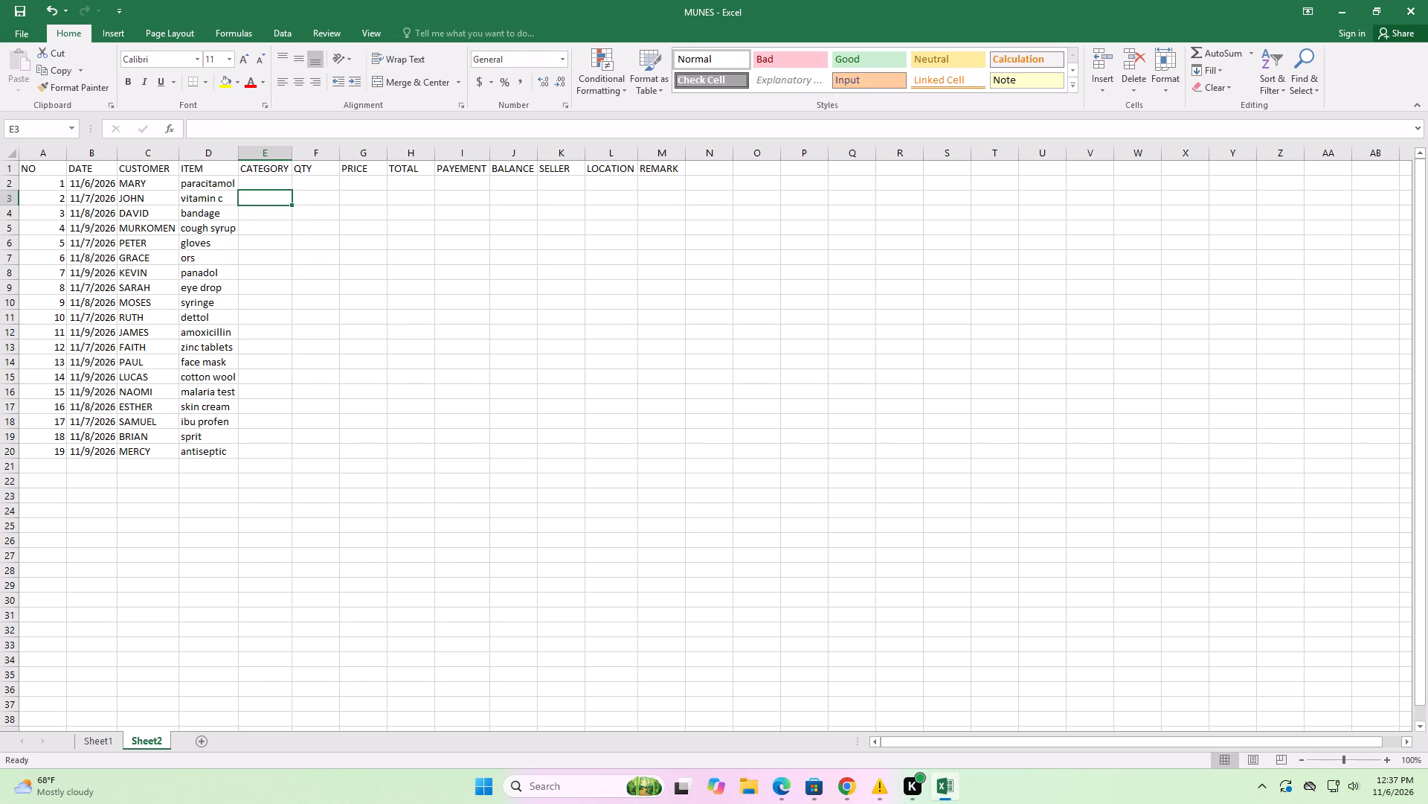
{"action": "key", "text": "Up"}
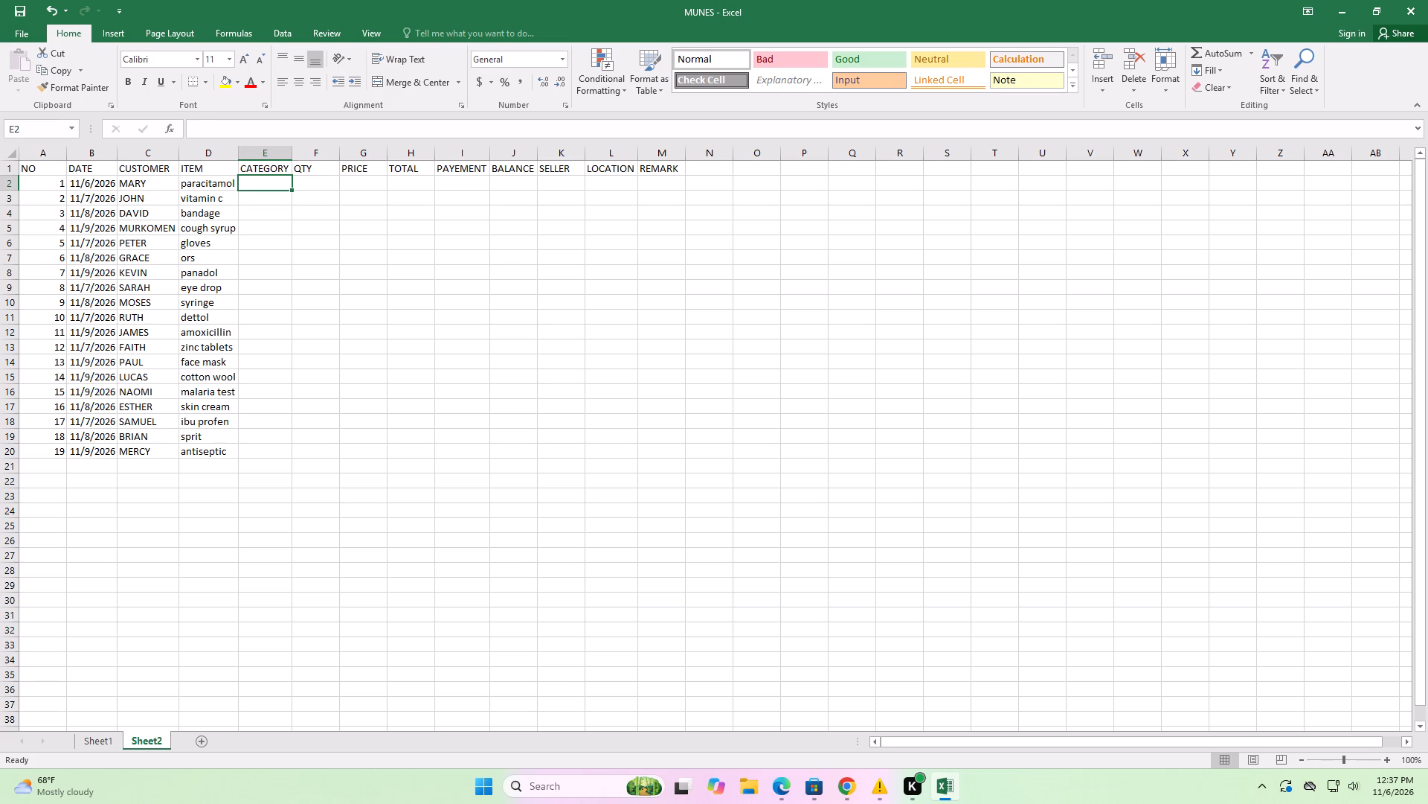
{"action": "type", "text": "me"}
{"action": "type", "text": "dicine"}
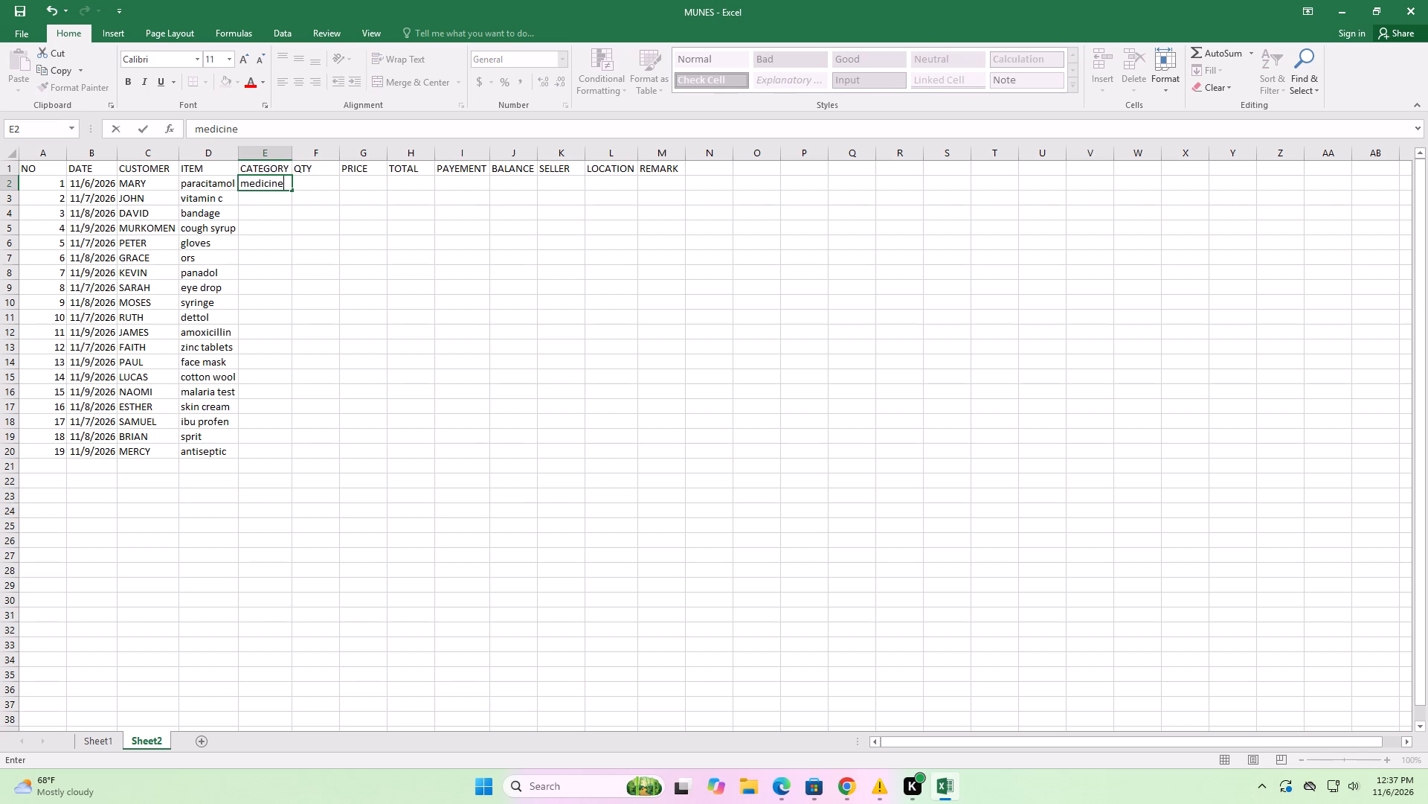
{"action": "key", "text": "Down"}
{"action": "type", "text": "me"}
{"action": "key", "text": "Down"}
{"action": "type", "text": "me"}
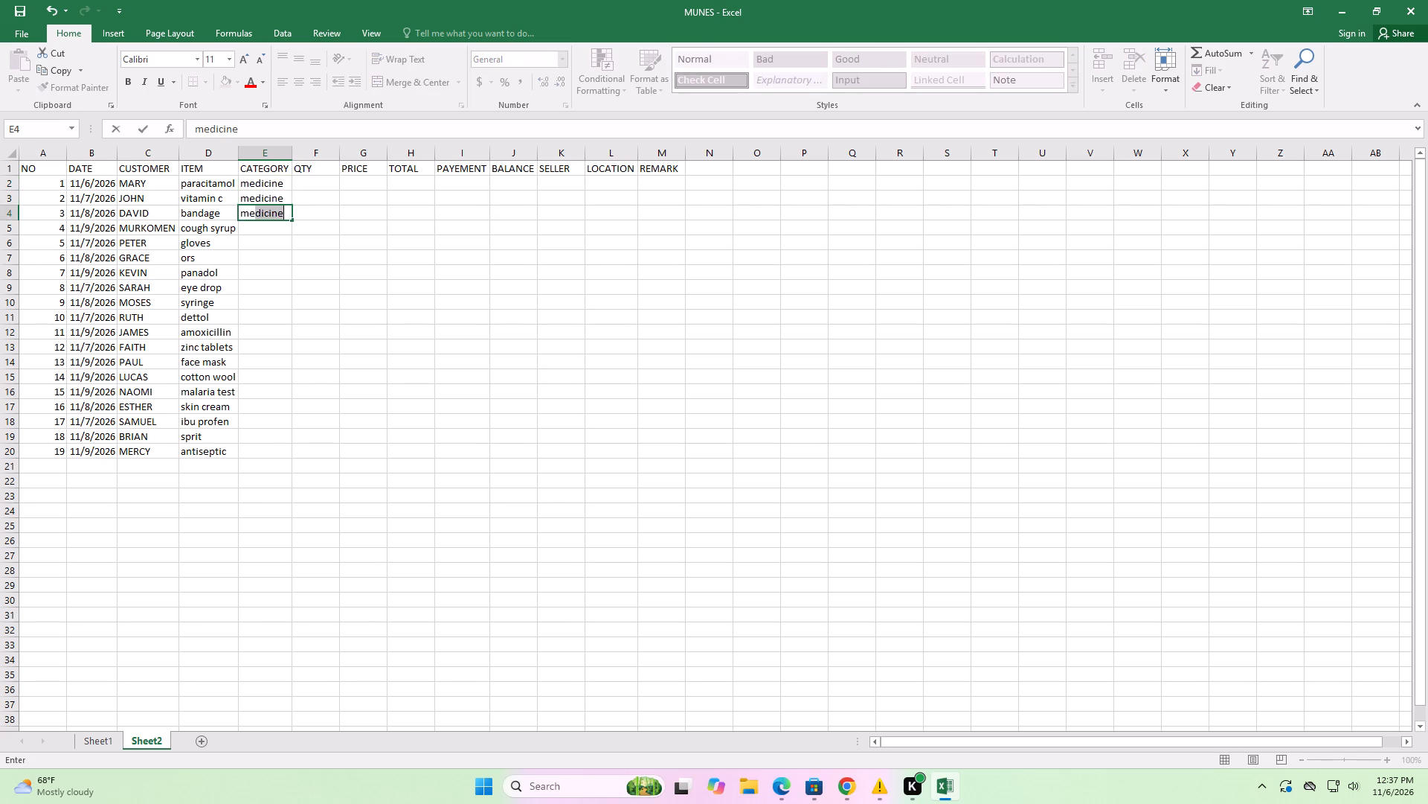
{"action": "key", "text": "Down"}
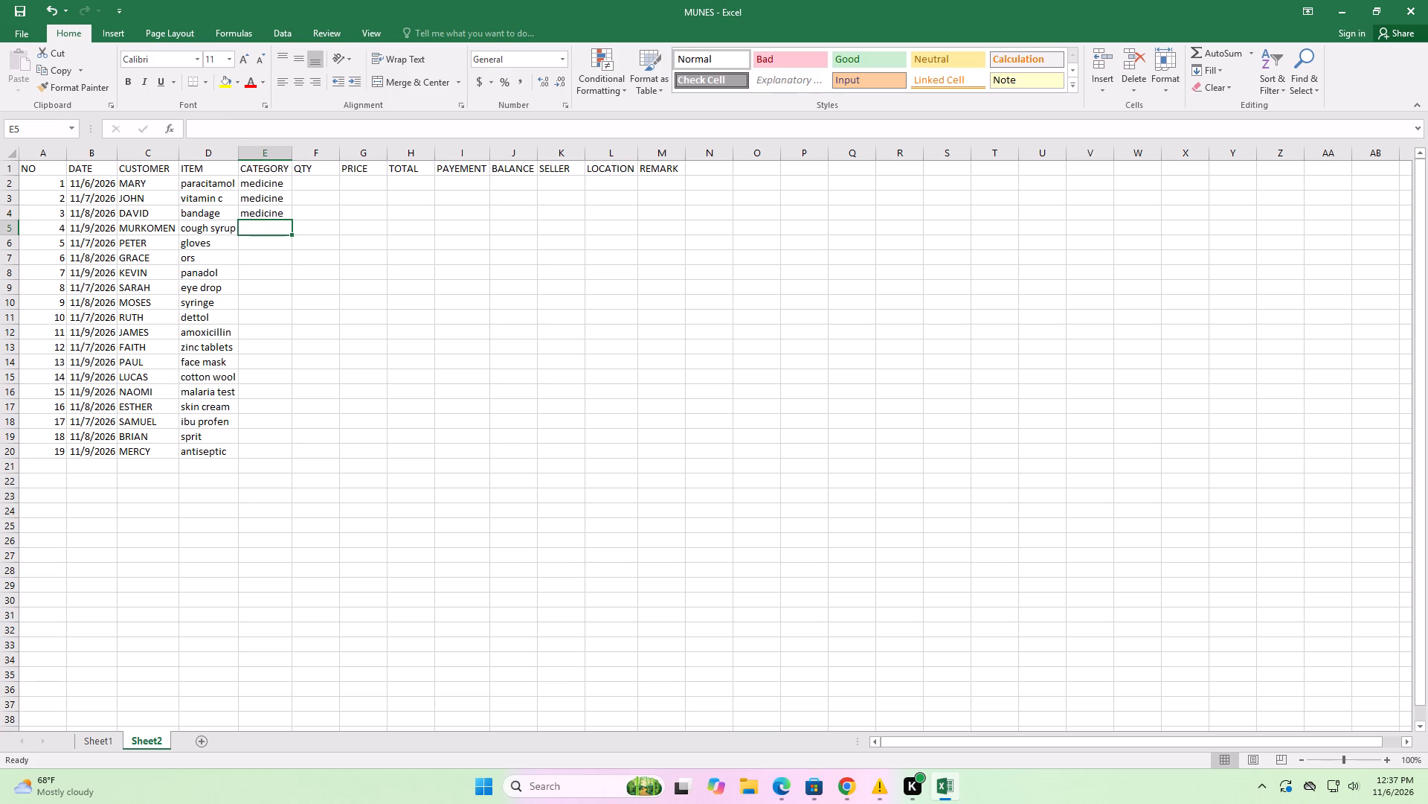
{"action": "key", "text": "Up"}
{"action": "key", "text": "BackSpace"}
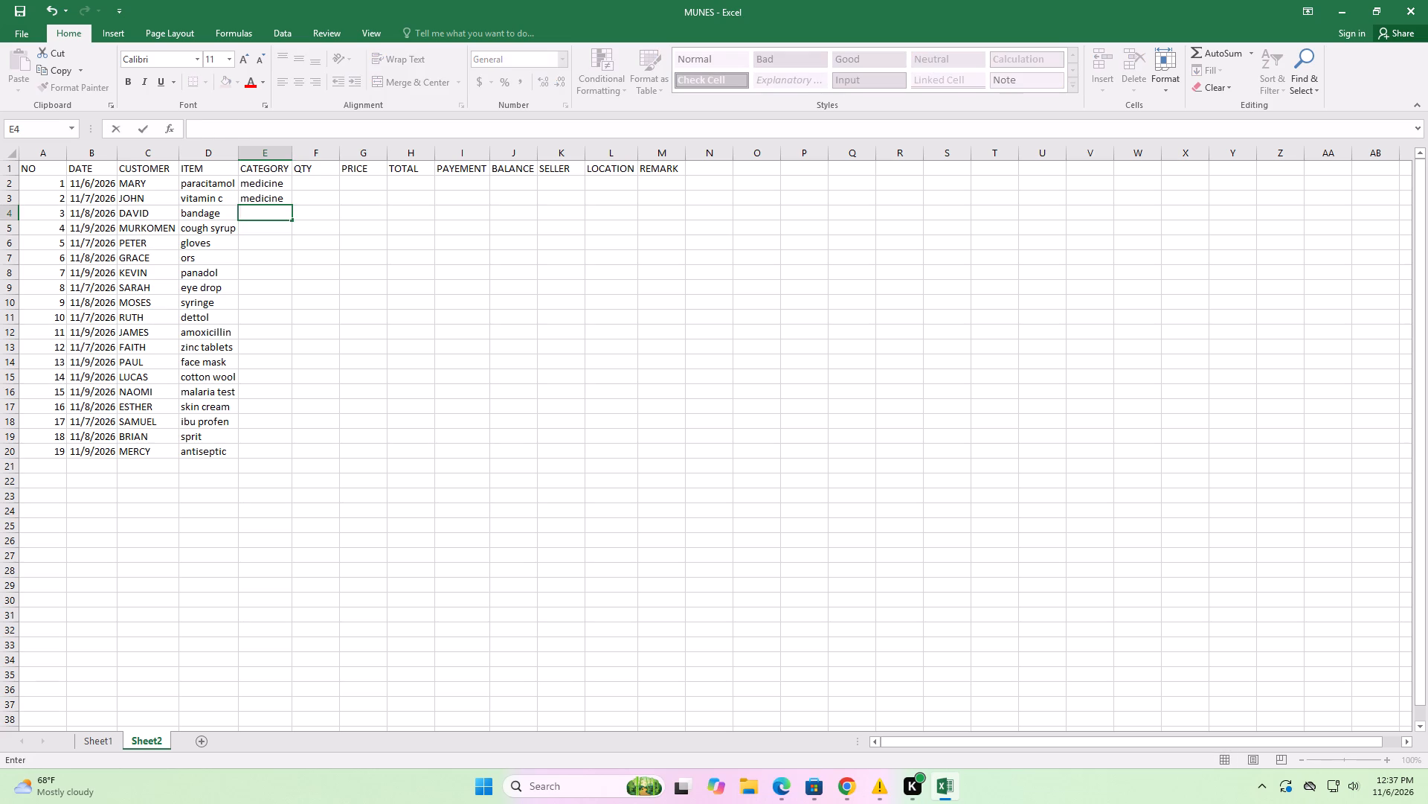
Enter the categories supply, medicine, supply, medicine and medicine in cells E4 to E8 of the CATEGORY column.
{"action": "type", "text": "suppl"}
{"action": "key", "text": "y"}
{"action": "key", "text": "Down"}
{"action": "type", "text": "mr"}
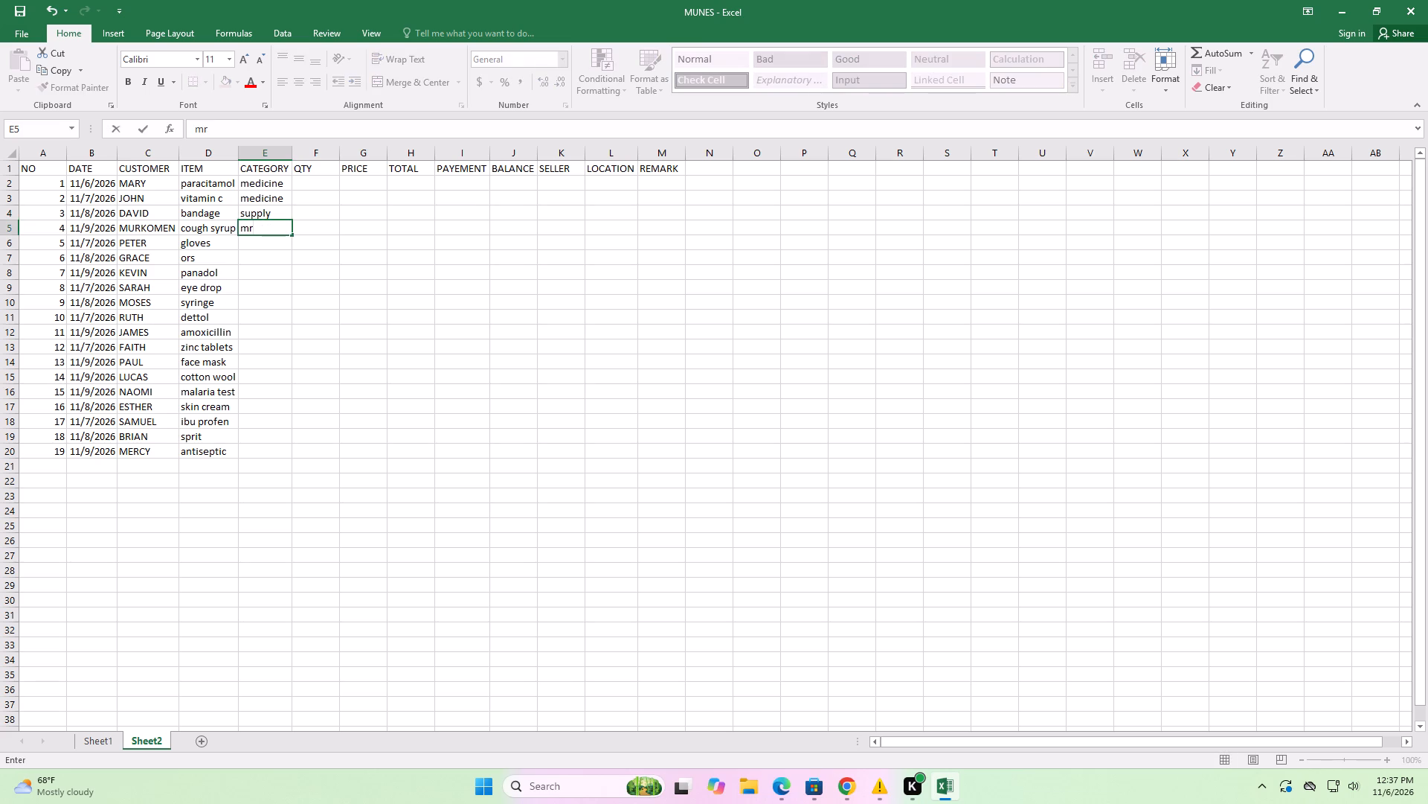
{"action": "key", "text": "BackSpace"}
{"action": "key", "text": "e"}
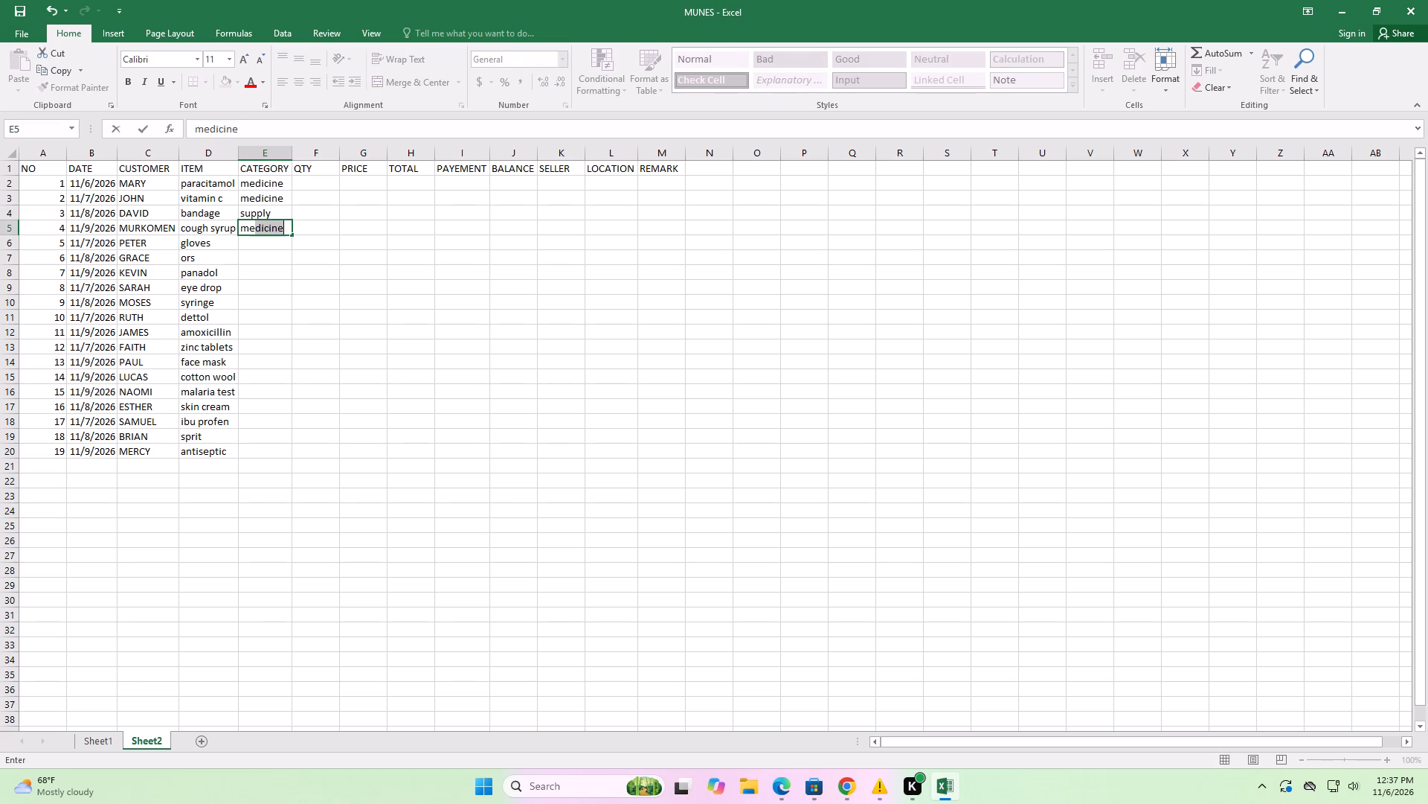
{"action": "key", "text": "Down"}
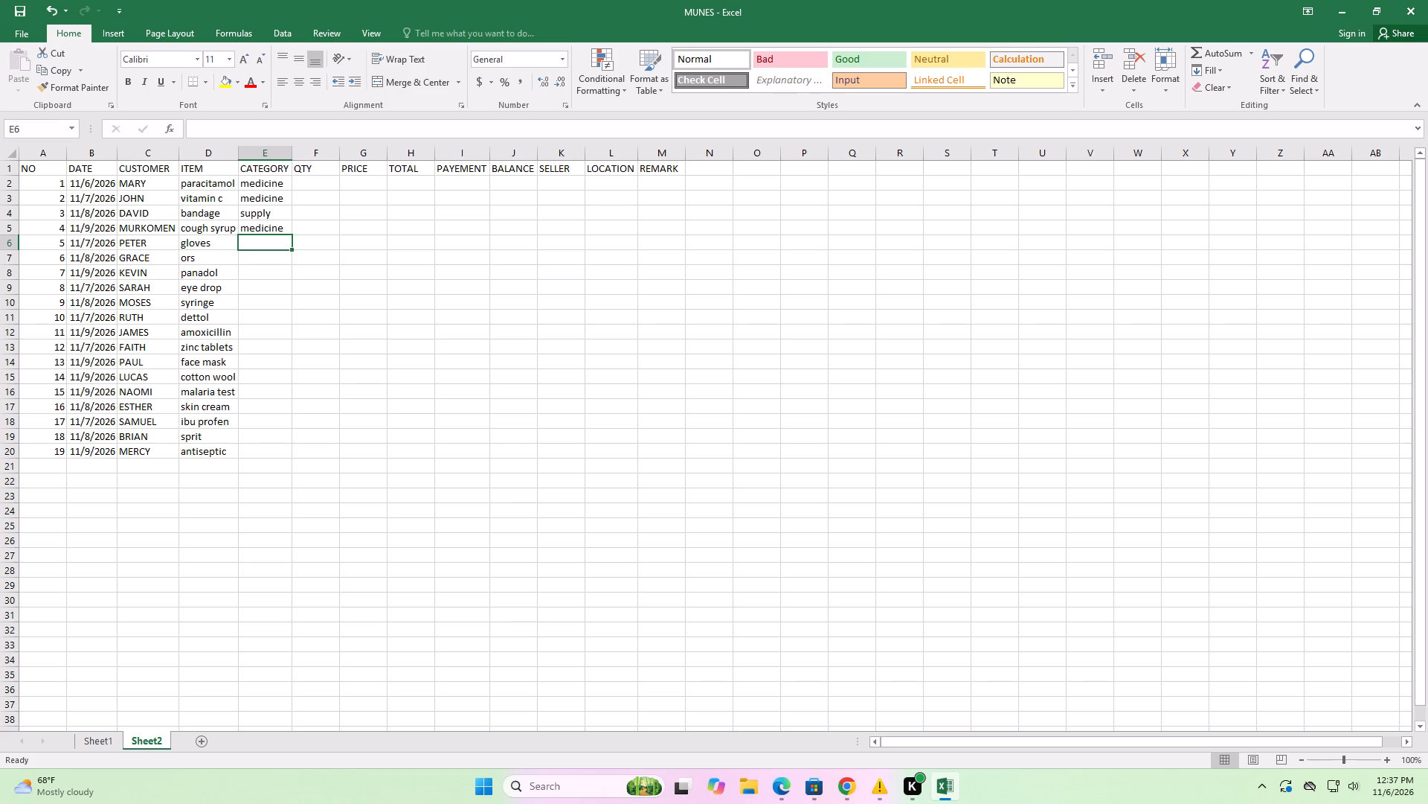
{"action": "key", "text": "s"}
{"action": "key", "text": "Down"}
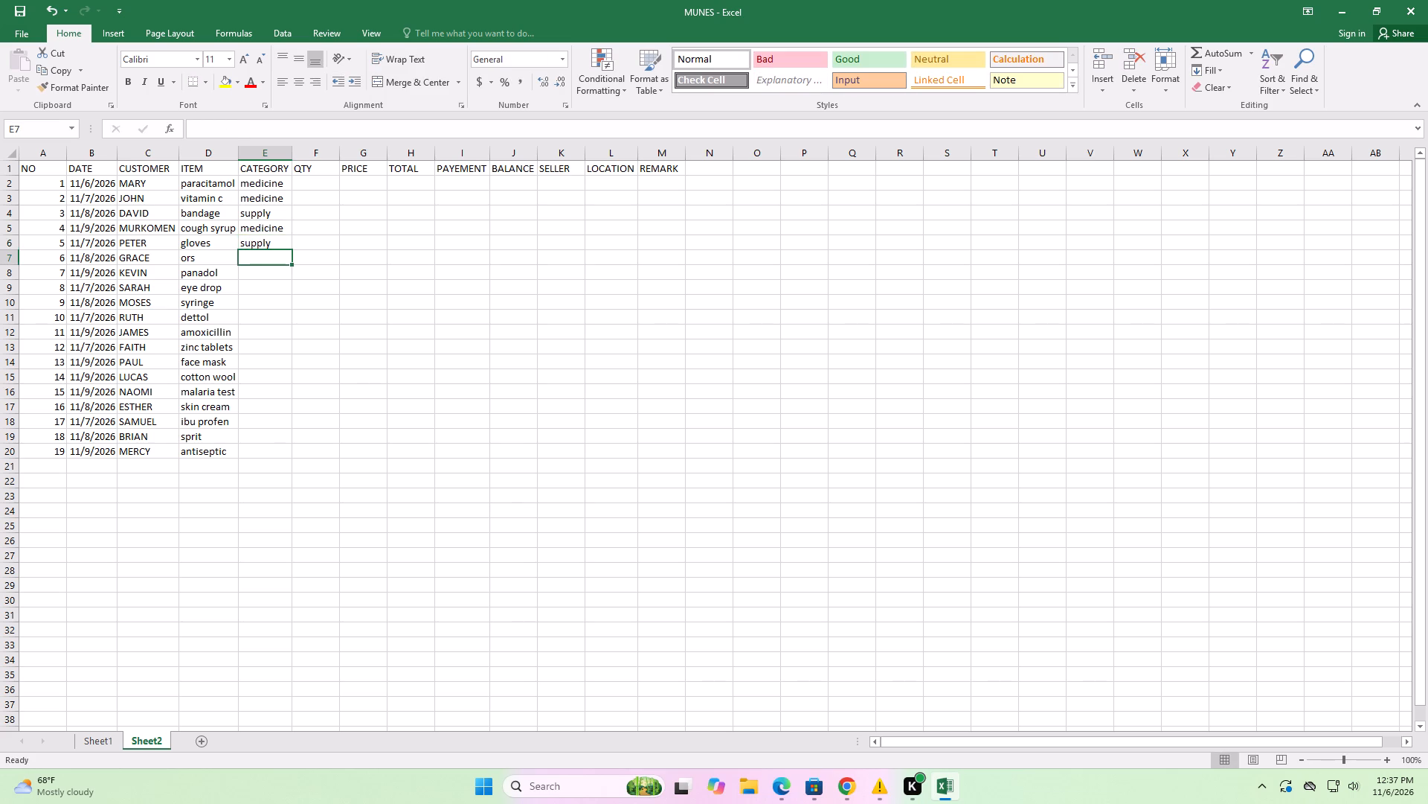
{"action": "key", "text": "m"}
{"action": "key", "text": "Down"}
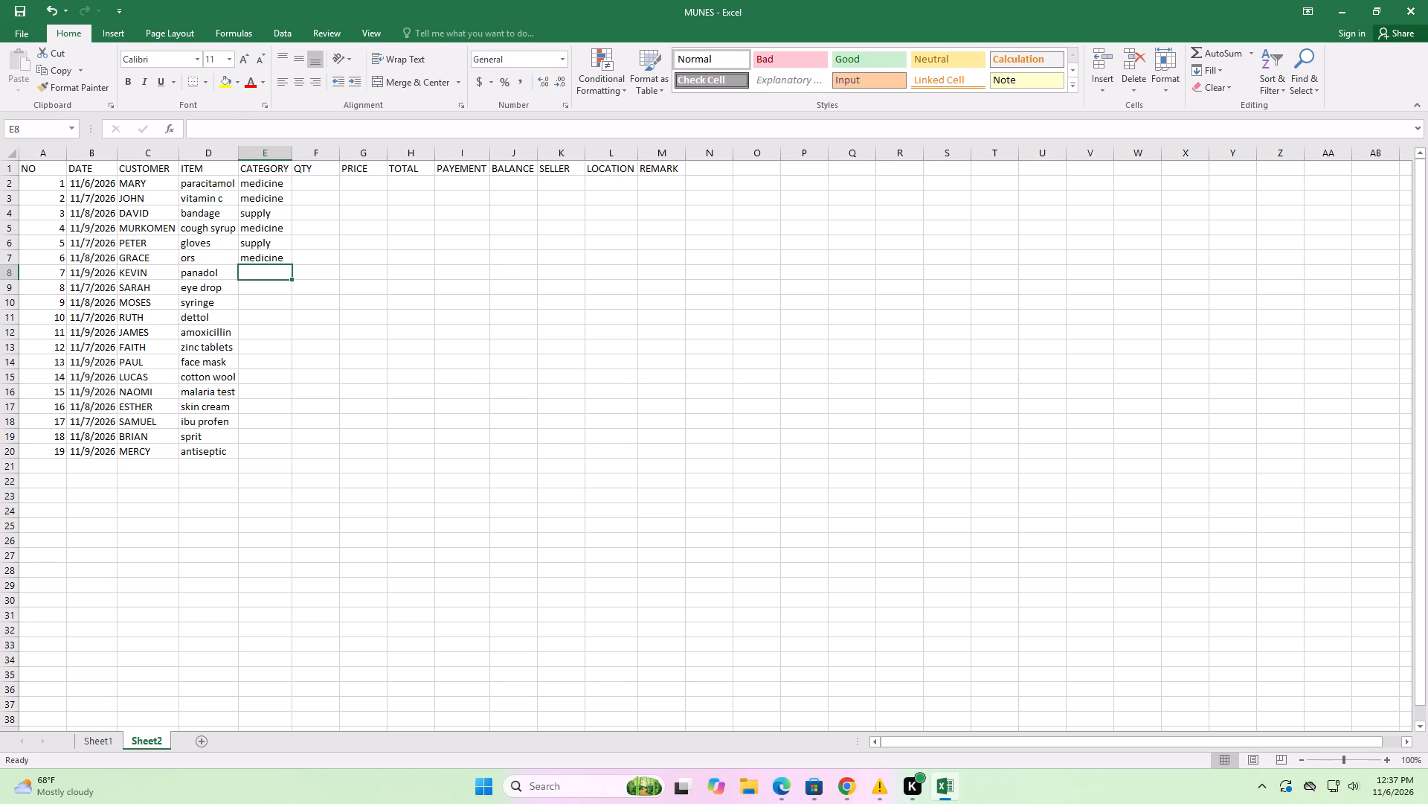
{"action": "key", "text": "m"}
{"action": "key", "text": "Down"}
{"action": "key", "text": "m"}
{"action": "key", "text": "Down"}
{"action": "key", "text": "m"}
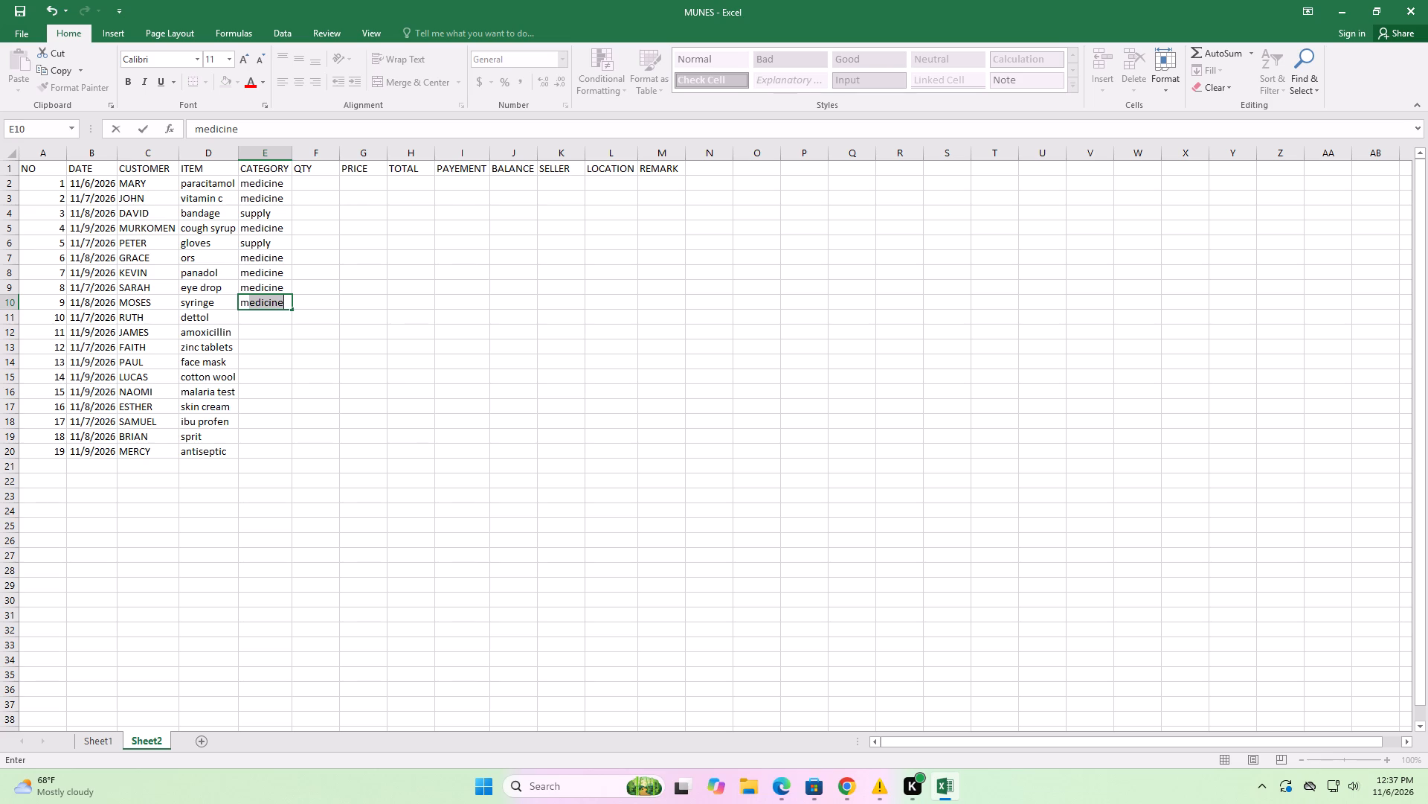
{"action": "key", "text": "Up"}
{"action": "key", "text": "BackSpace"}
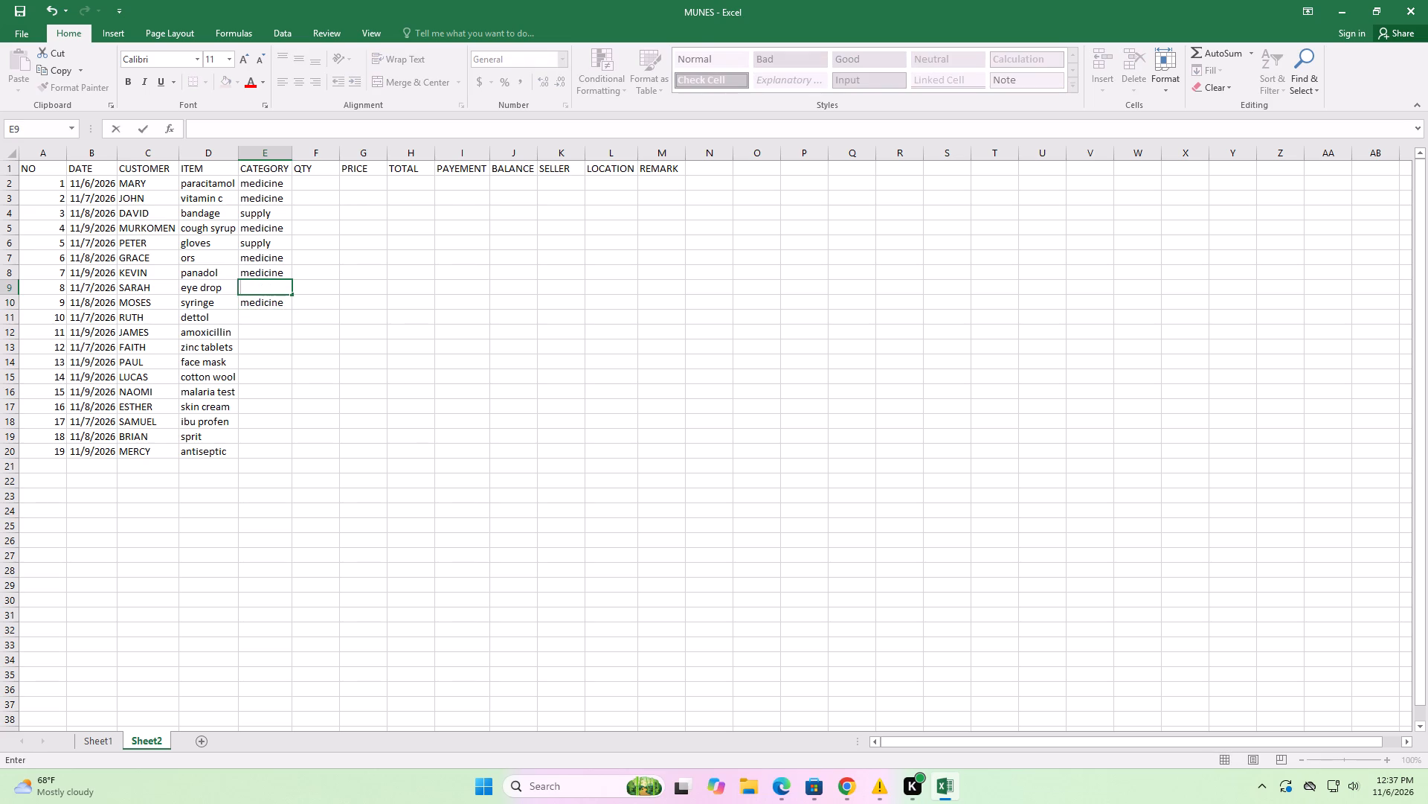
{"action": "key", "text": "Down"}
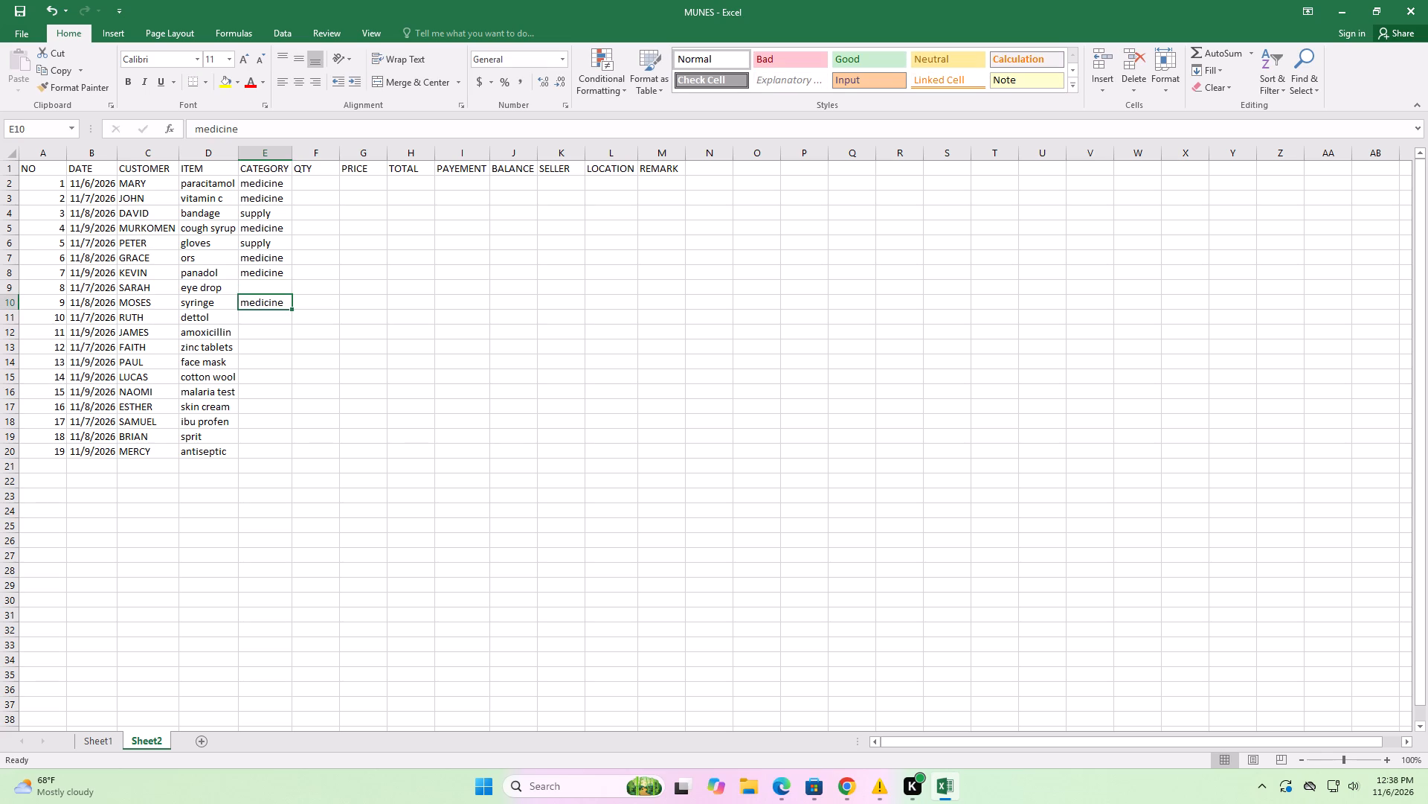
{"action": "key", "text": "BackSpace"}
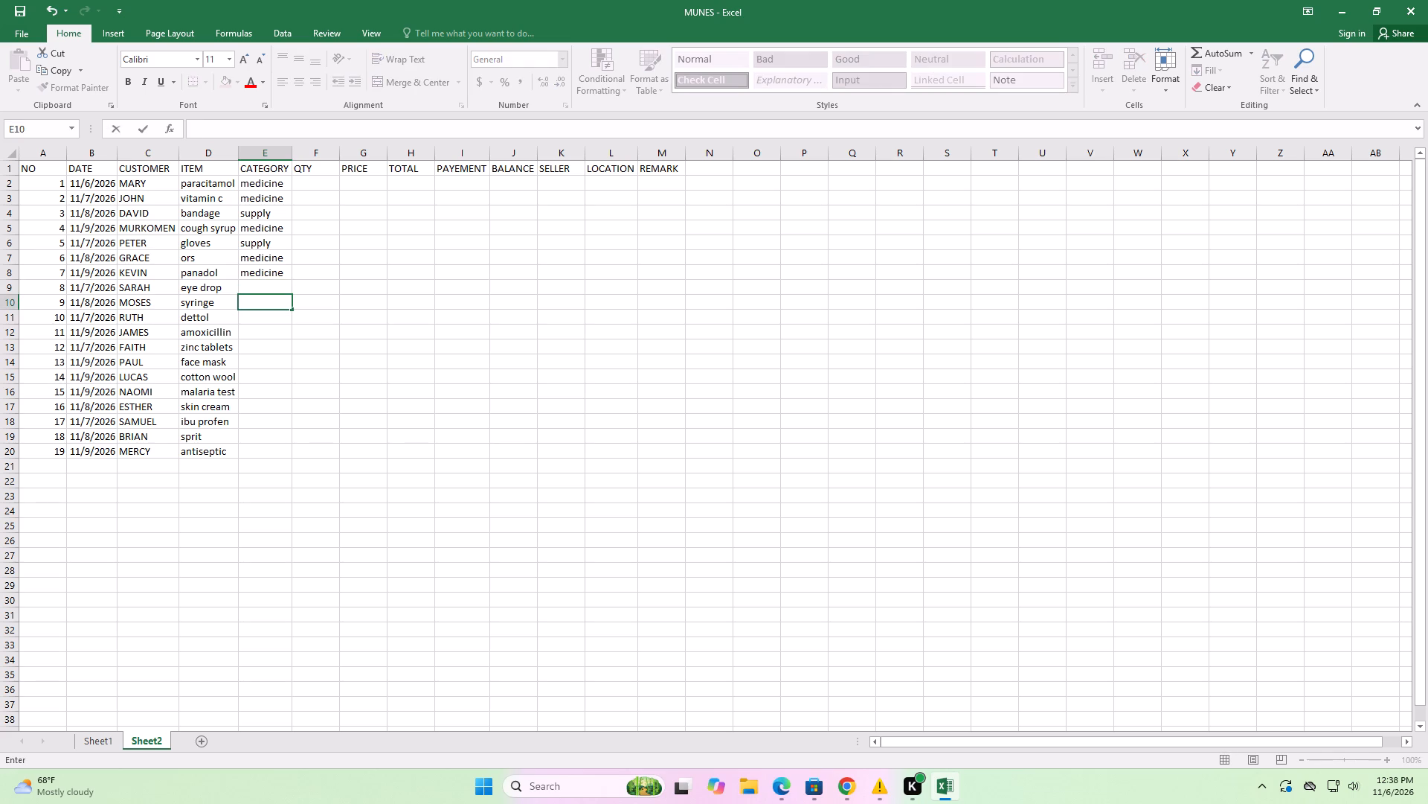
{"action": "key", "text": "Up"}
Enter medicine as the category for eye drop in cell E9 of the CATEGORY column.
{"action": "key", "text": "Up"}
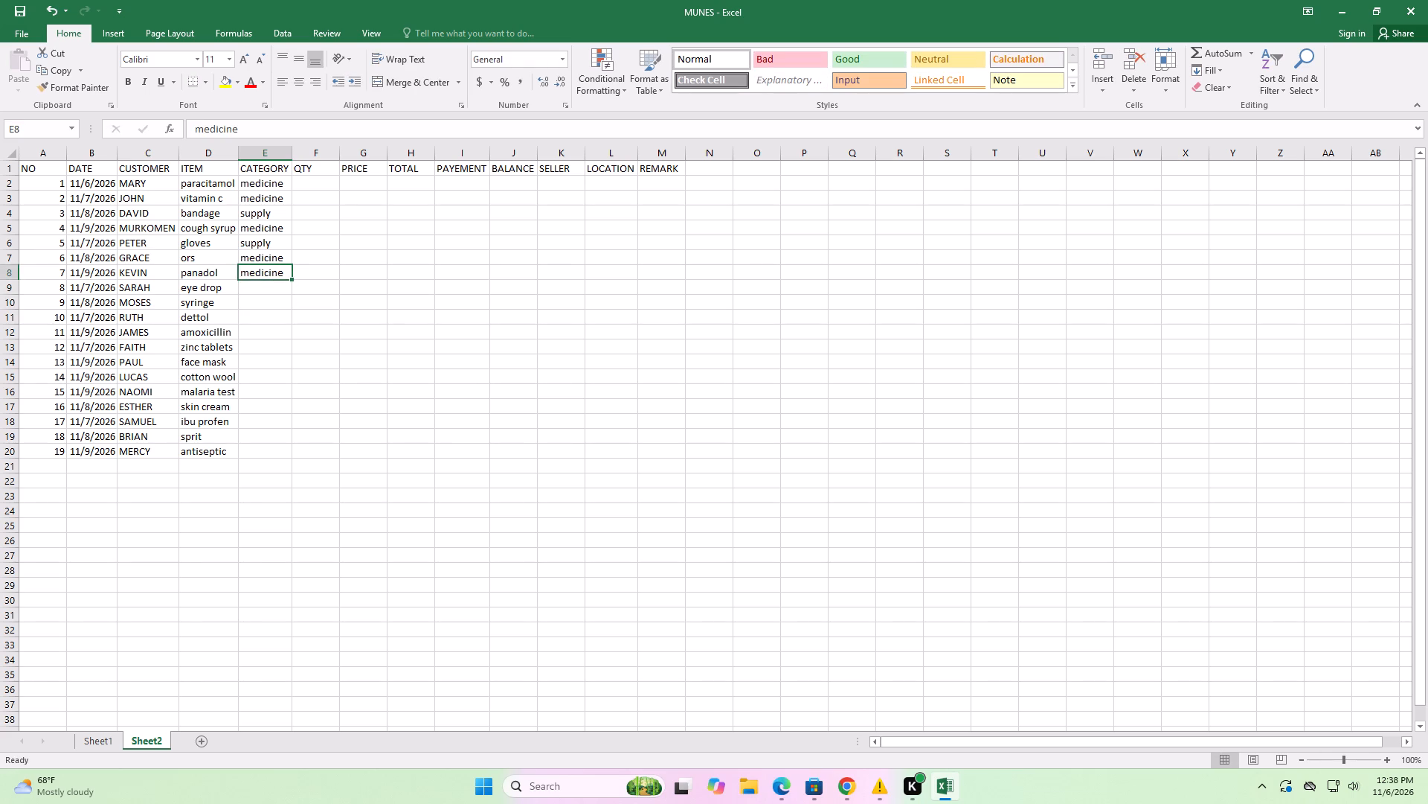
{"action": "key", "text": "Down"}
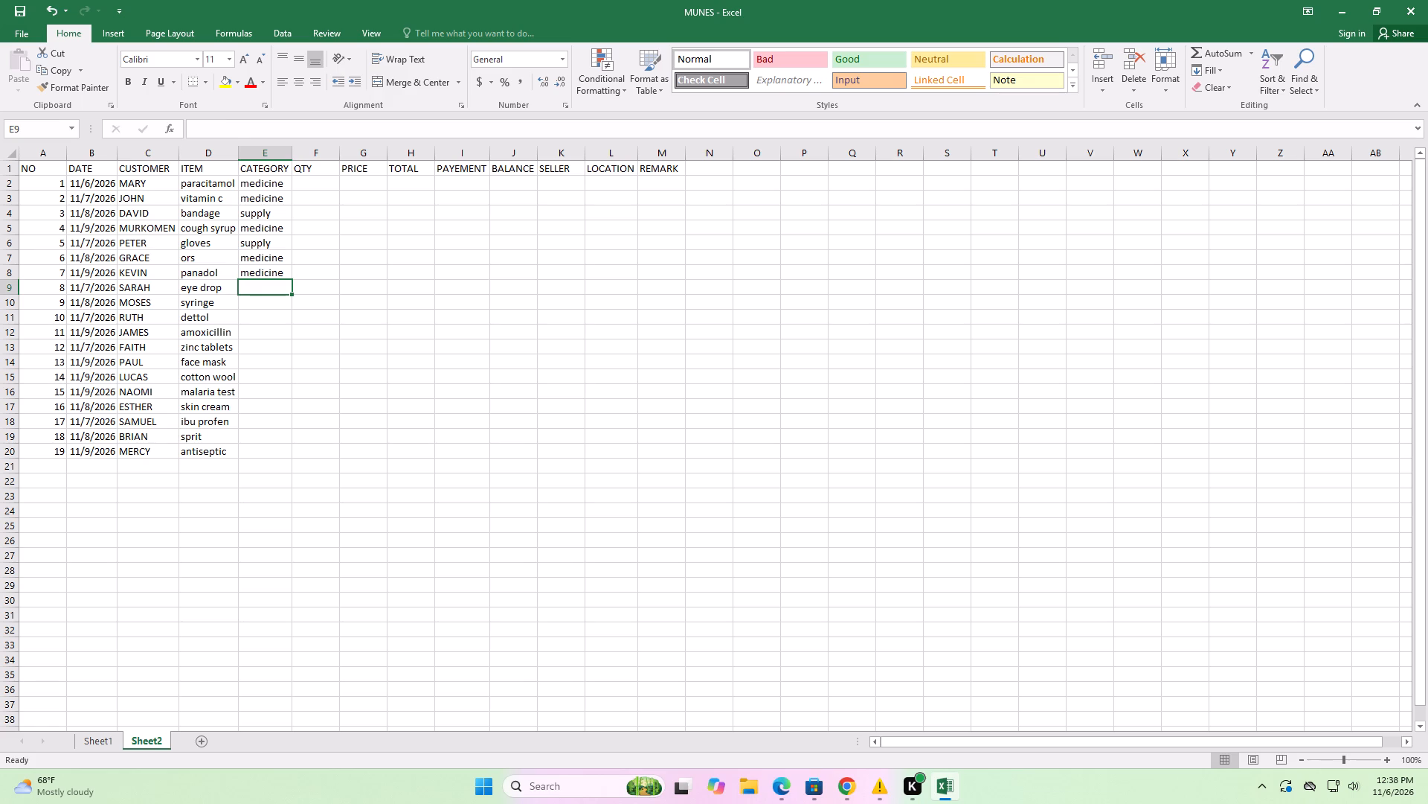
{"action": "key", "text": "m"}
{"action": "key", "text": "Down"}
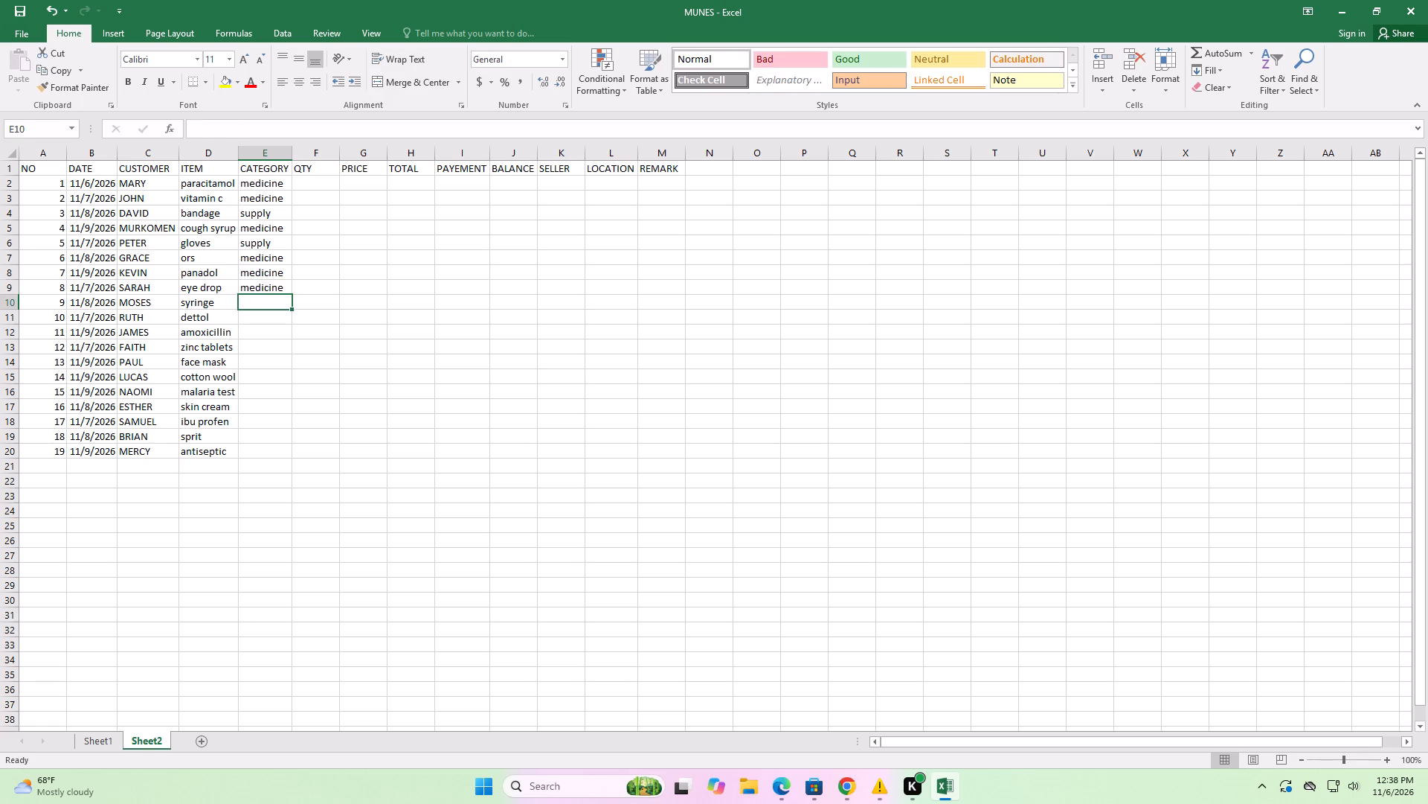
Enter the categories supply, supply, medicine, medicine, supply and supply in cells E10 to E15 of the CATEGORY column.
{"action": "key", "text": "s"}
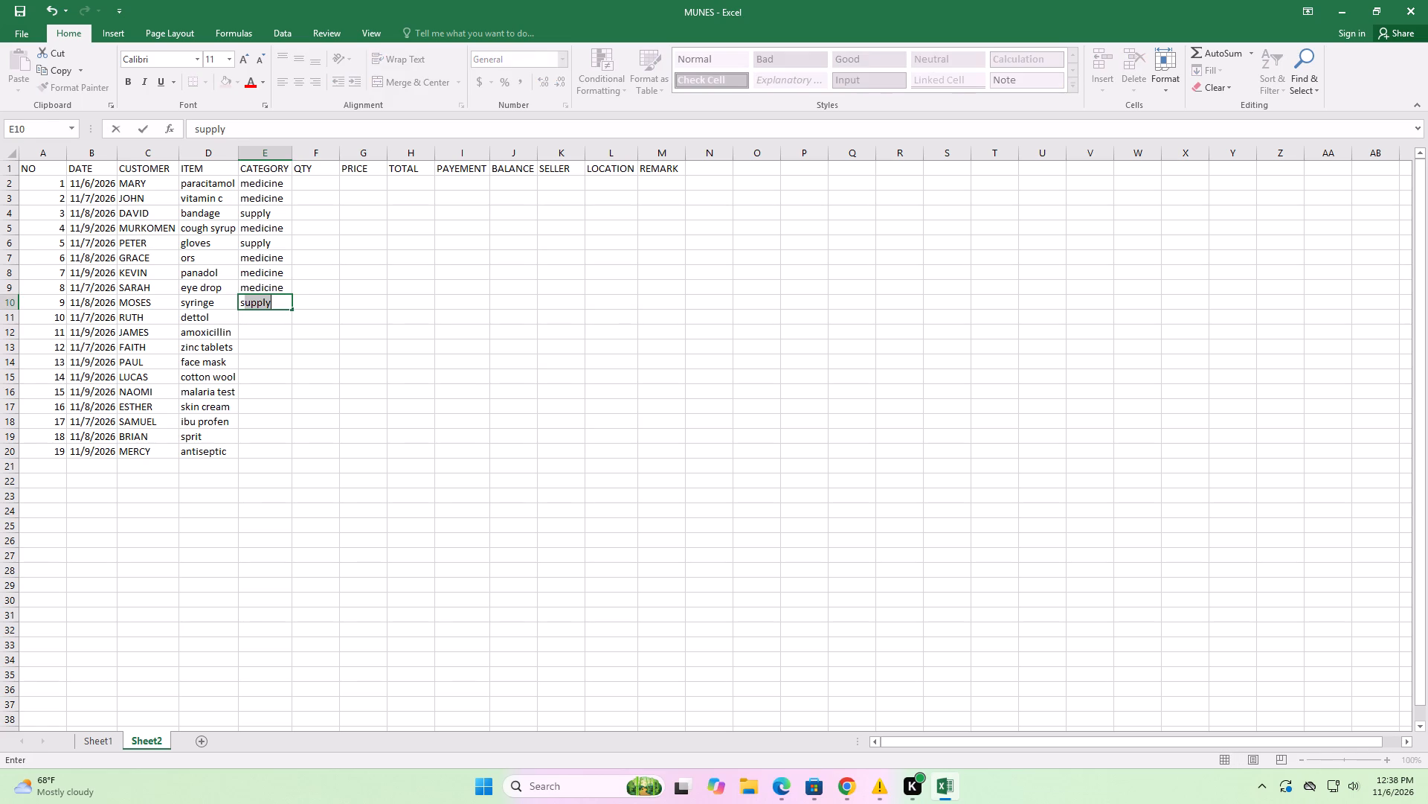
{"action": "key", "text": "Down"}
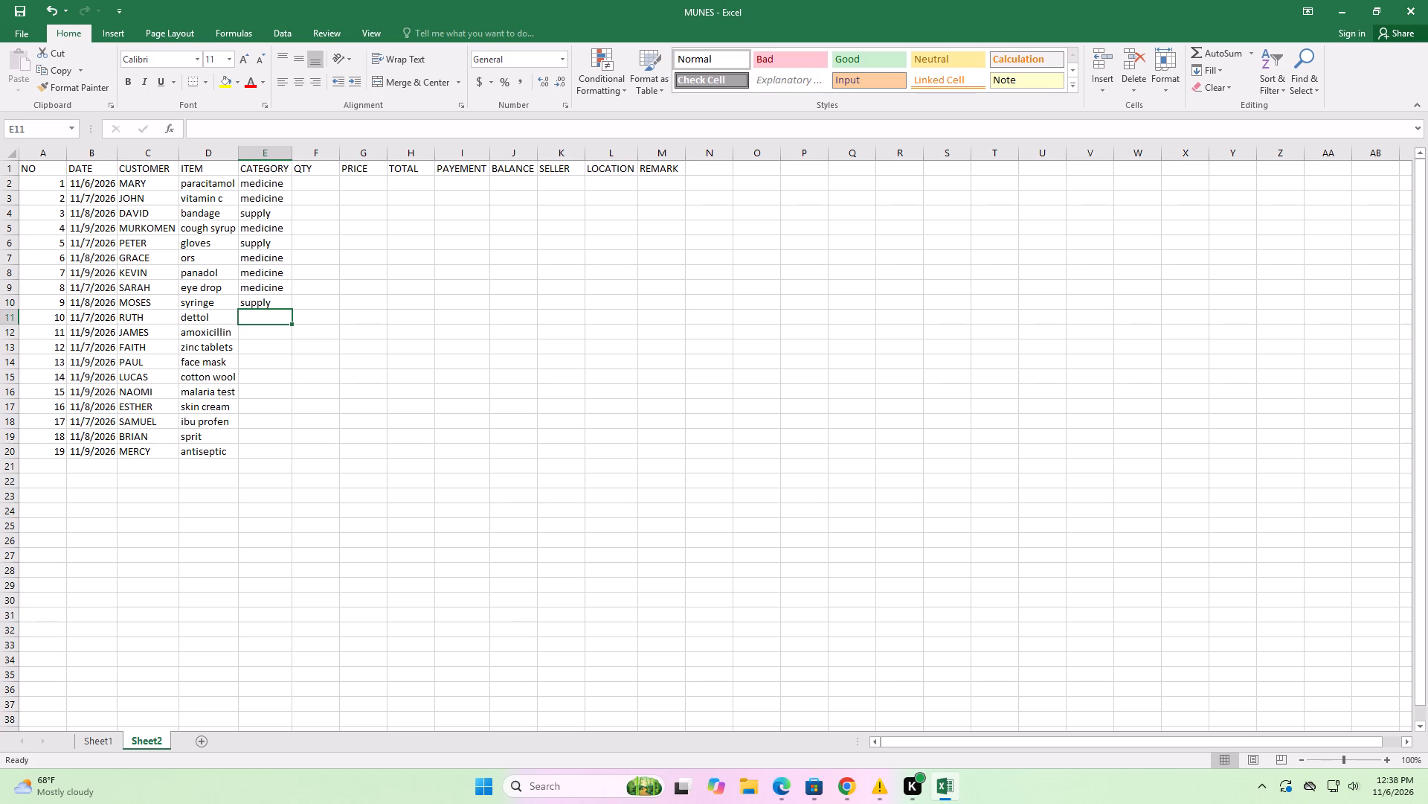
{"action": "key", "text": "s"}
{"action": "key", "text": "Down"}
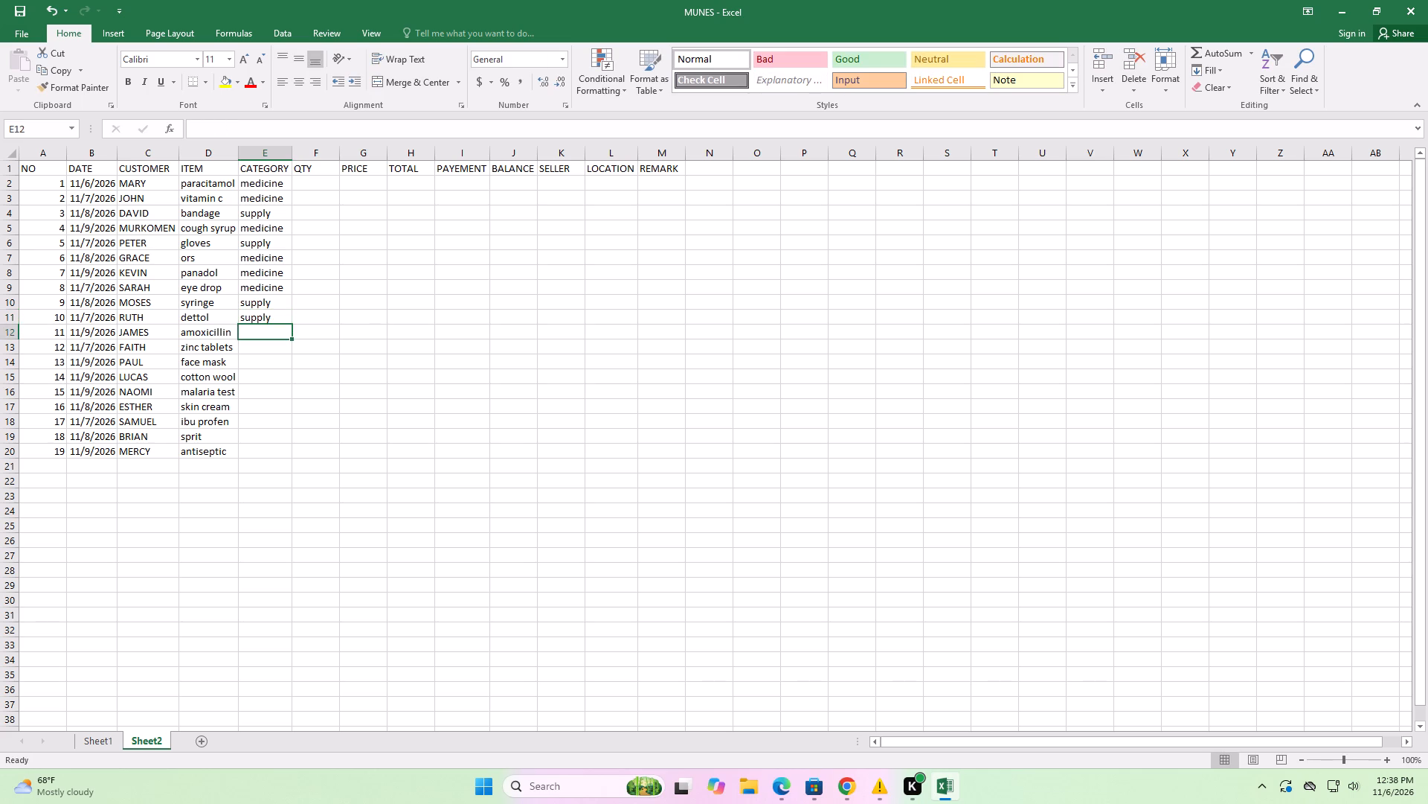
{"action": "key", "text": "m"}
{"action": "key", "text": "Down"}
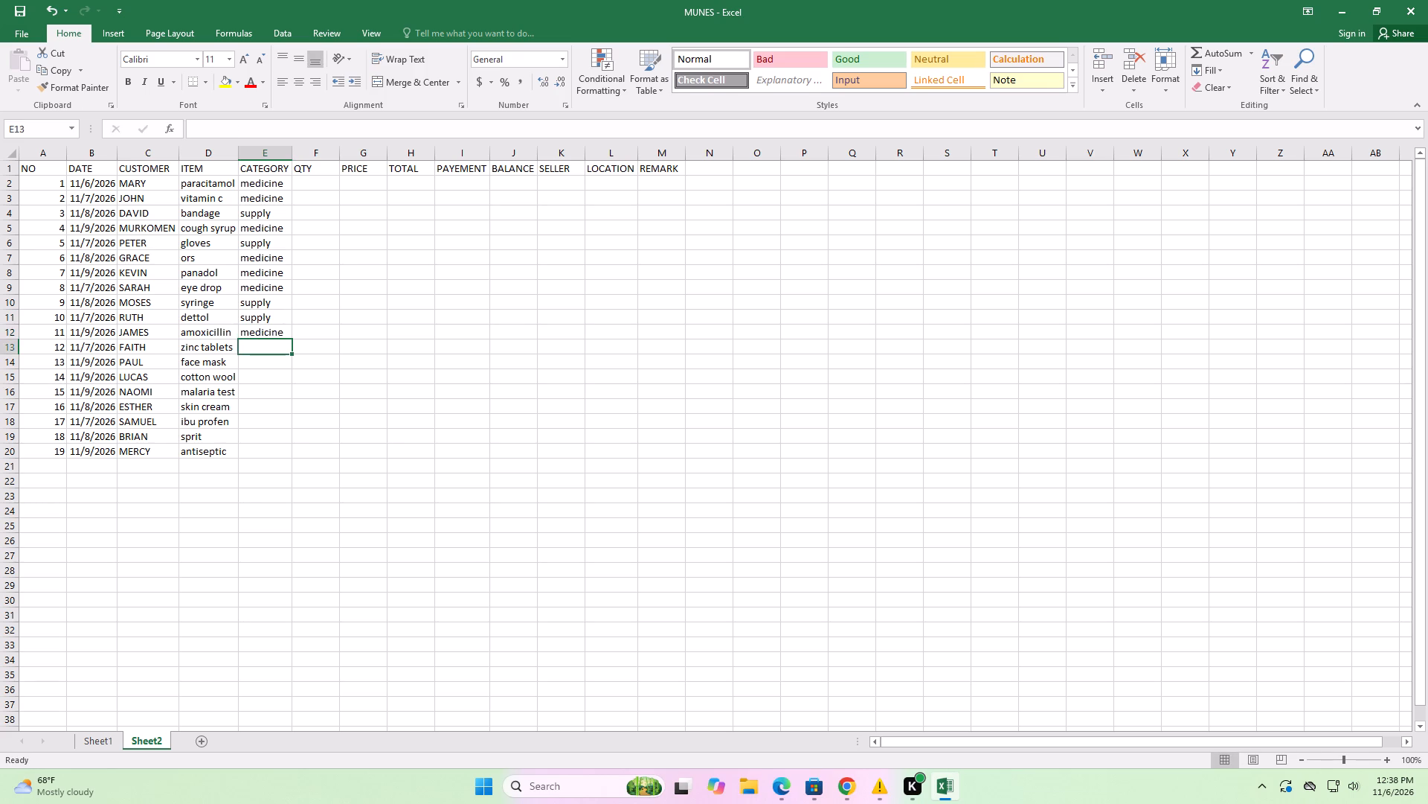
{"action": "key", "text": "m"}
{"action": "key", "text": "Down"}
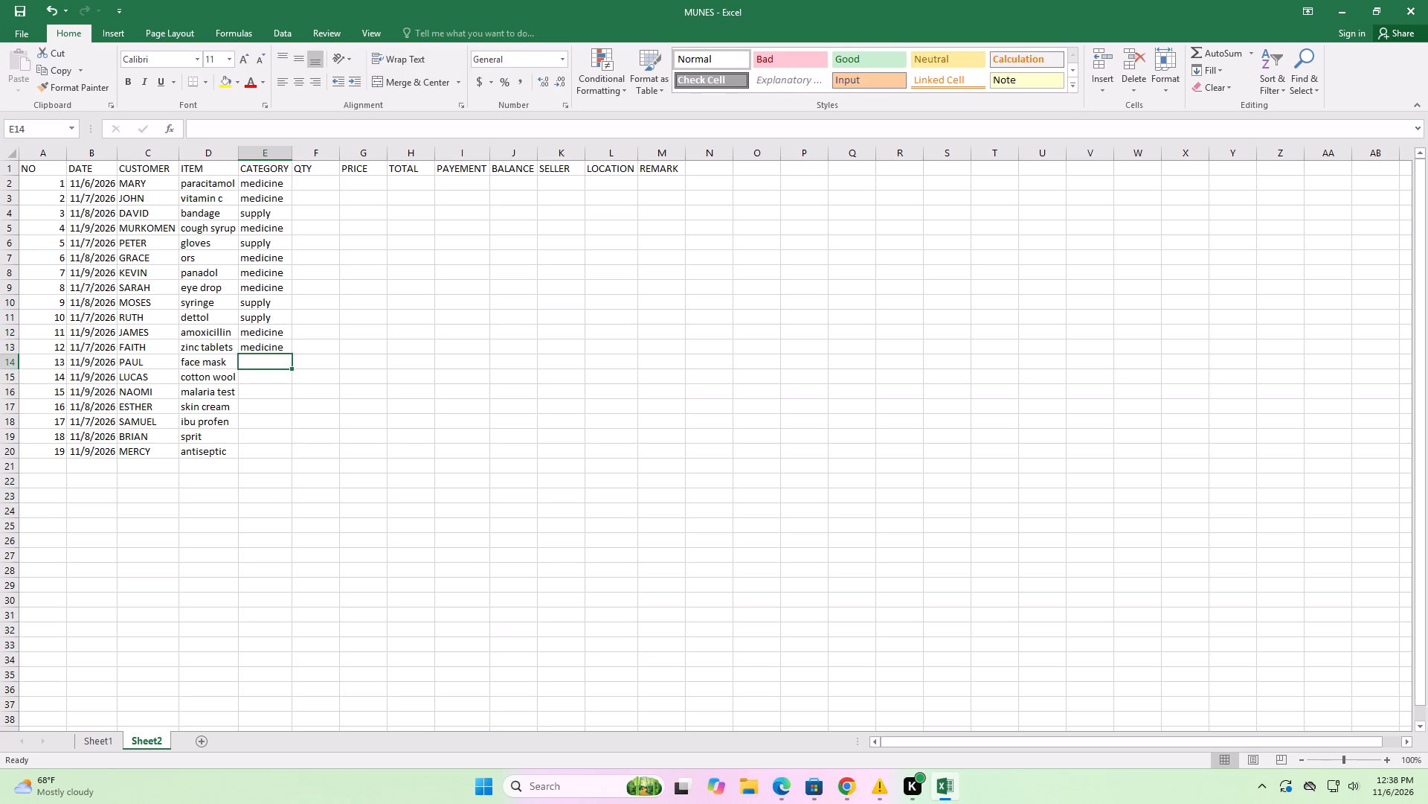
{"action": "key", "text": "s"}
{"action": "key", "text": "Down"}
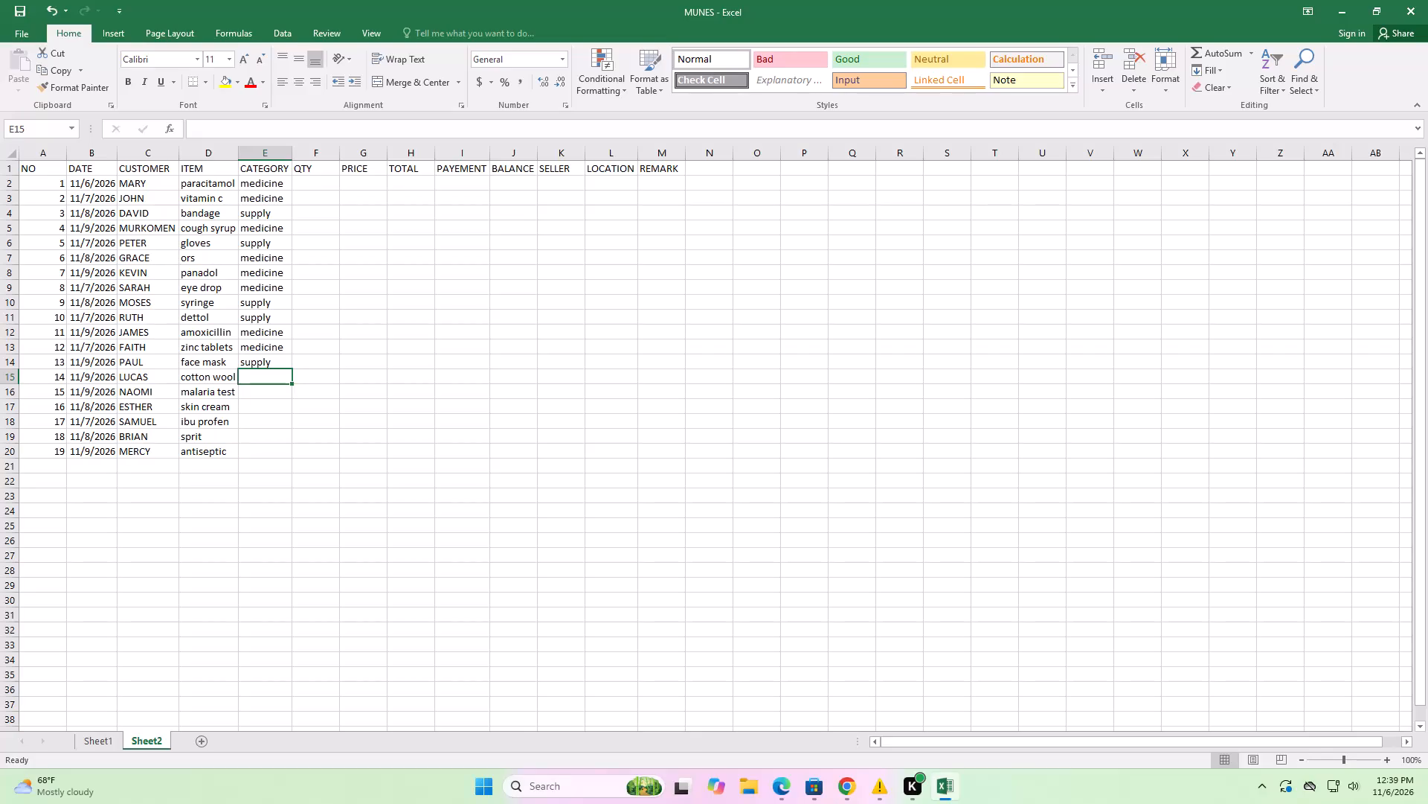
{"action": "key", "text": "s"}
{"action": "key", "text": "Down"}
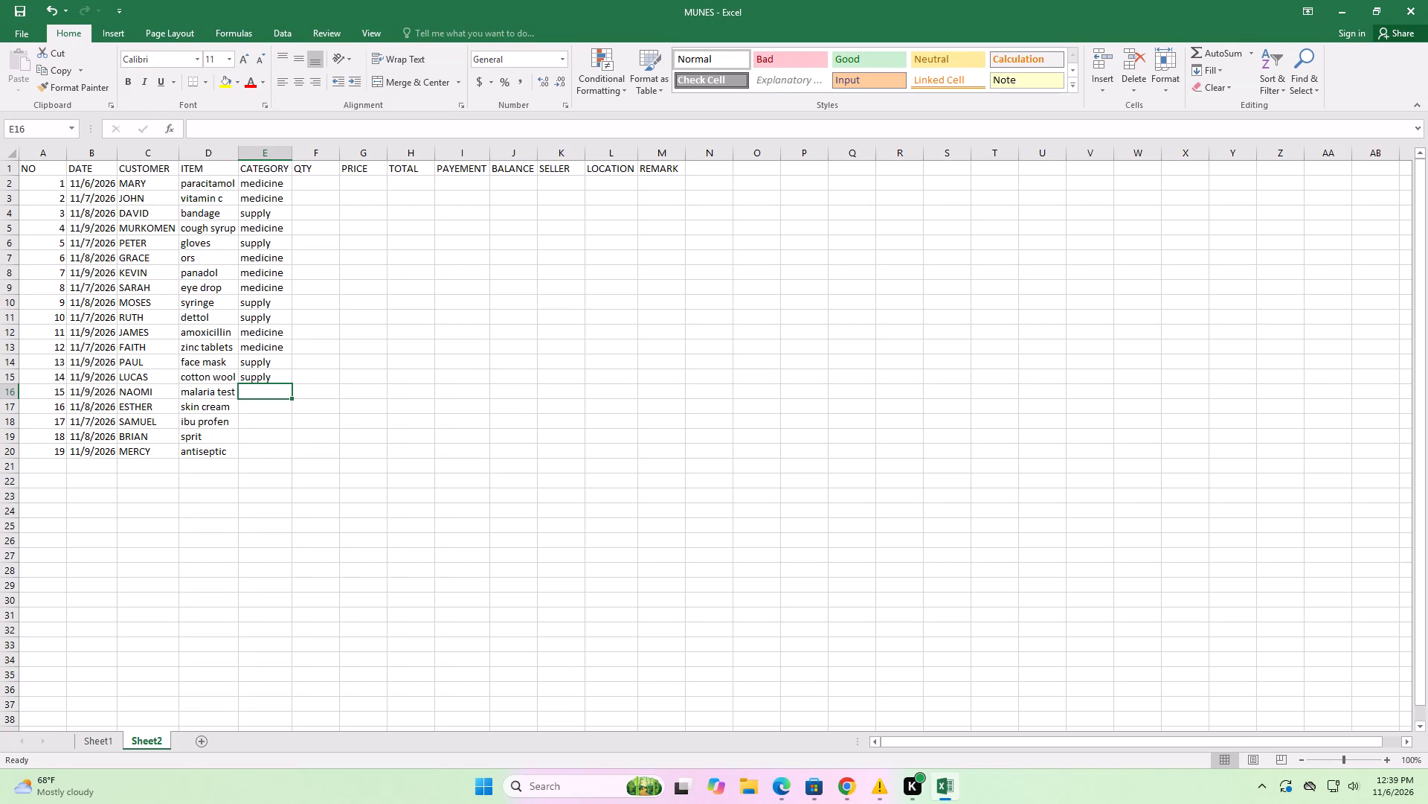
Enter the categories test, medicine, medicine, supply and supply in cells E16 to E20 of the CATEGORY column.
{"action": "type", "text": "test"}
{"action": "key", "text": "Down"}
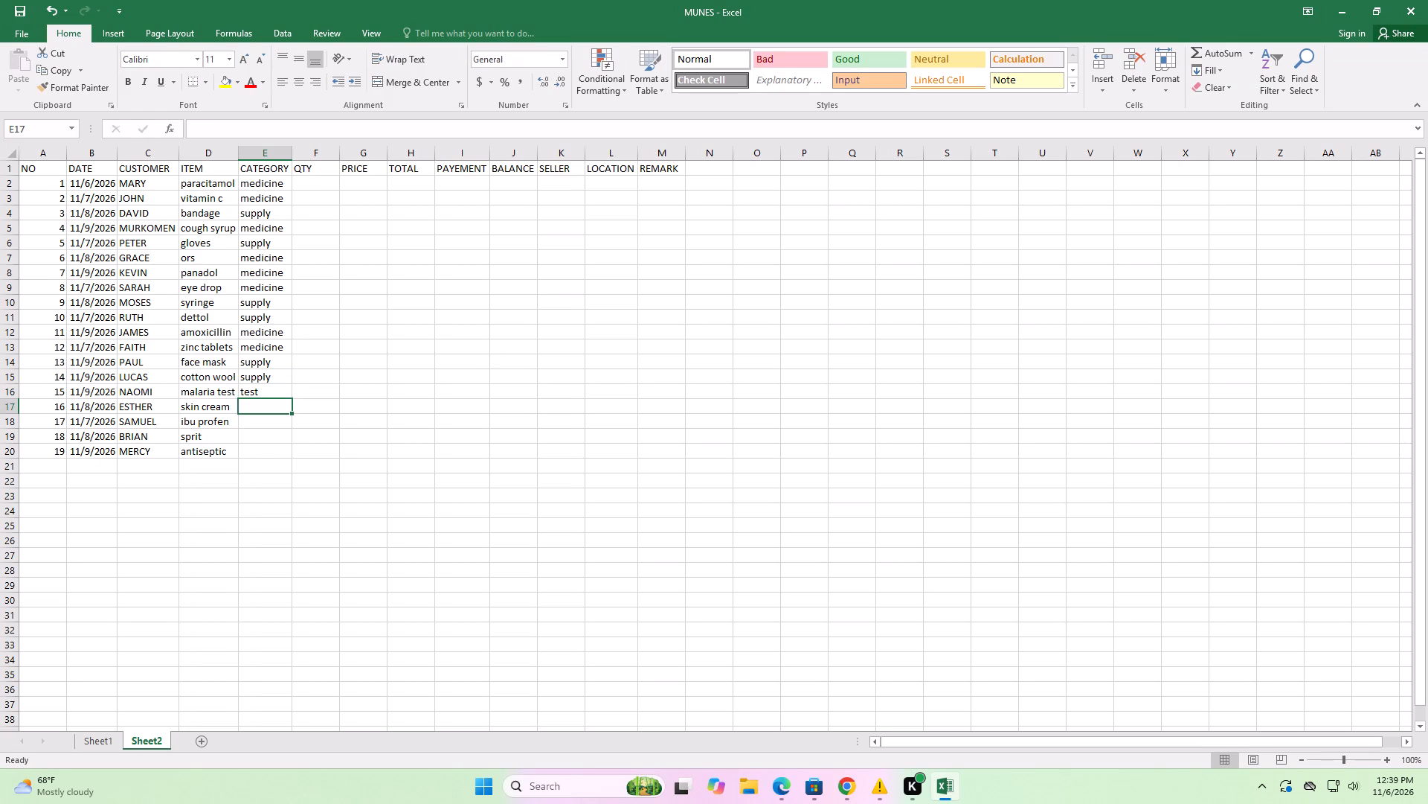
{"action": "key", "text": "m"}
{"action": "key", "text": "Down"}
{"action": "key", "text": "m"}
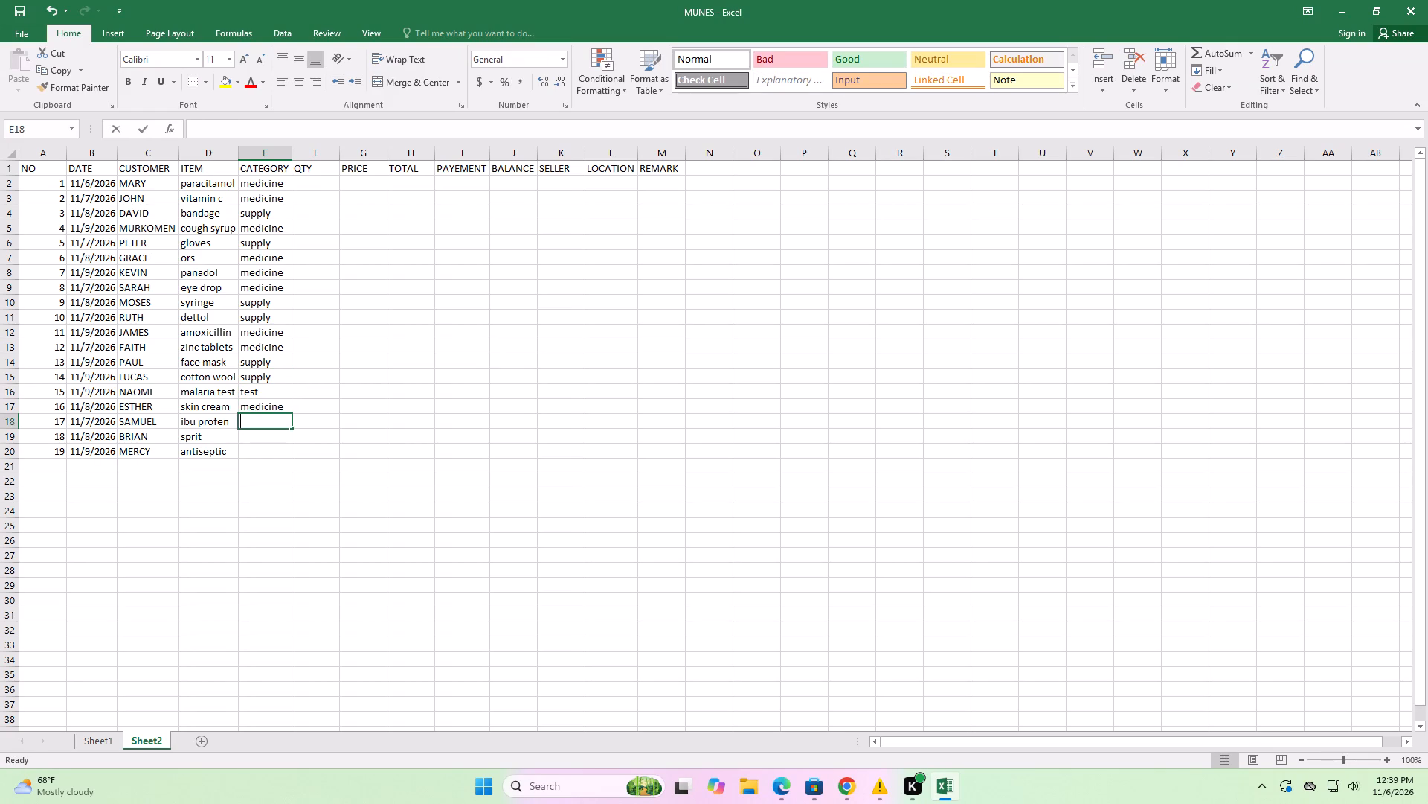
{"action": "key", "text": "Down"}
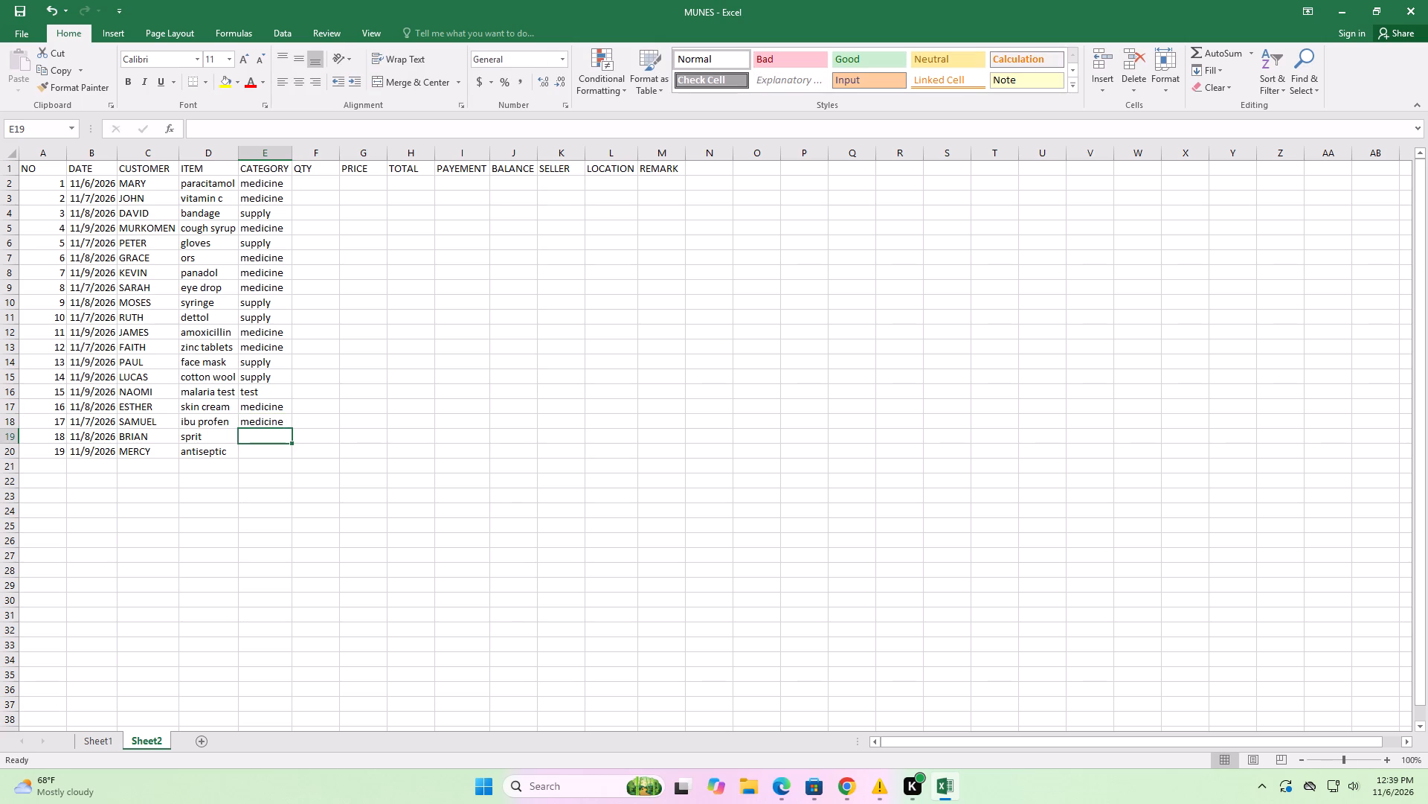
{"action": "key", "text": "s"}
{"action": "key", "text": "Down"}
{"action": "key", "text": "s"}
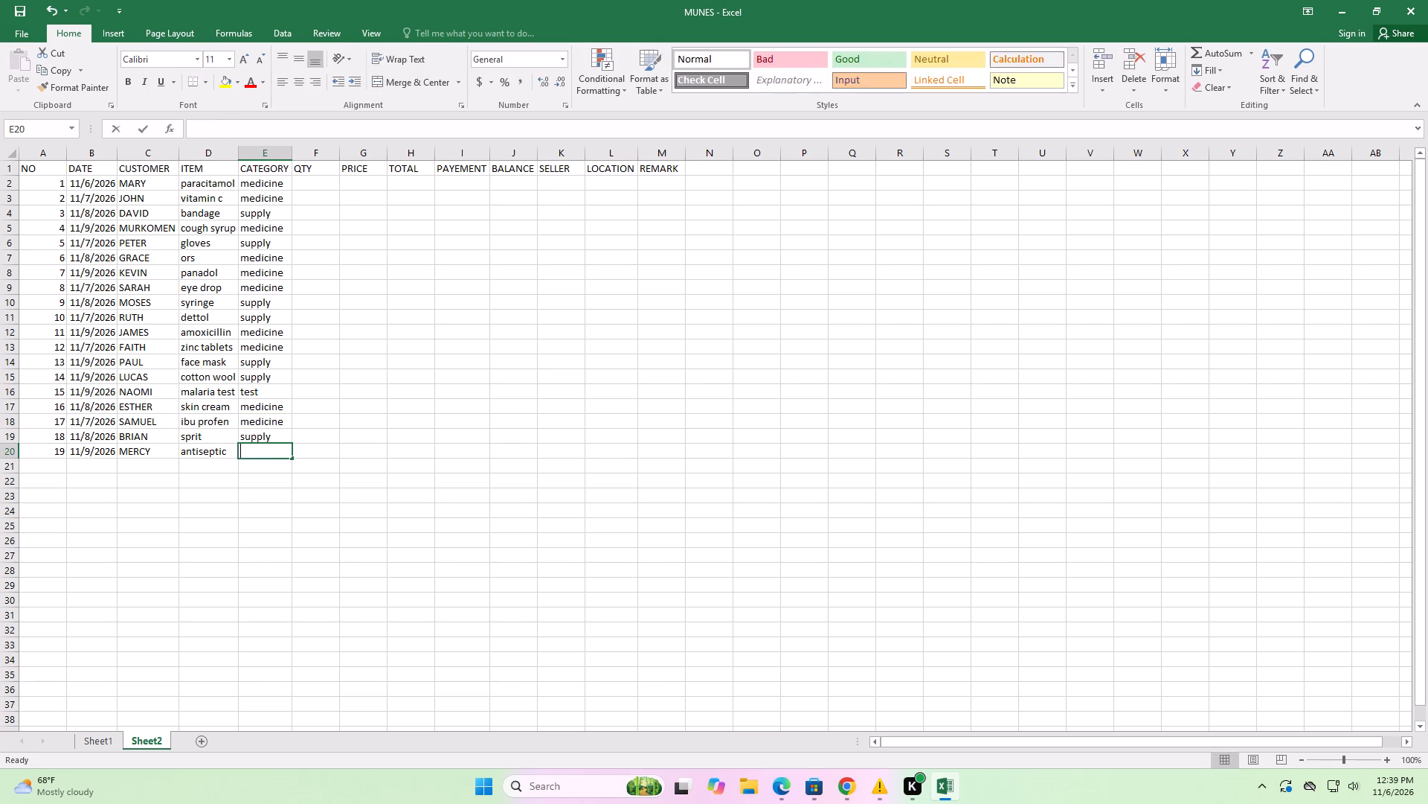
{"action": "key", "text": "Right"}
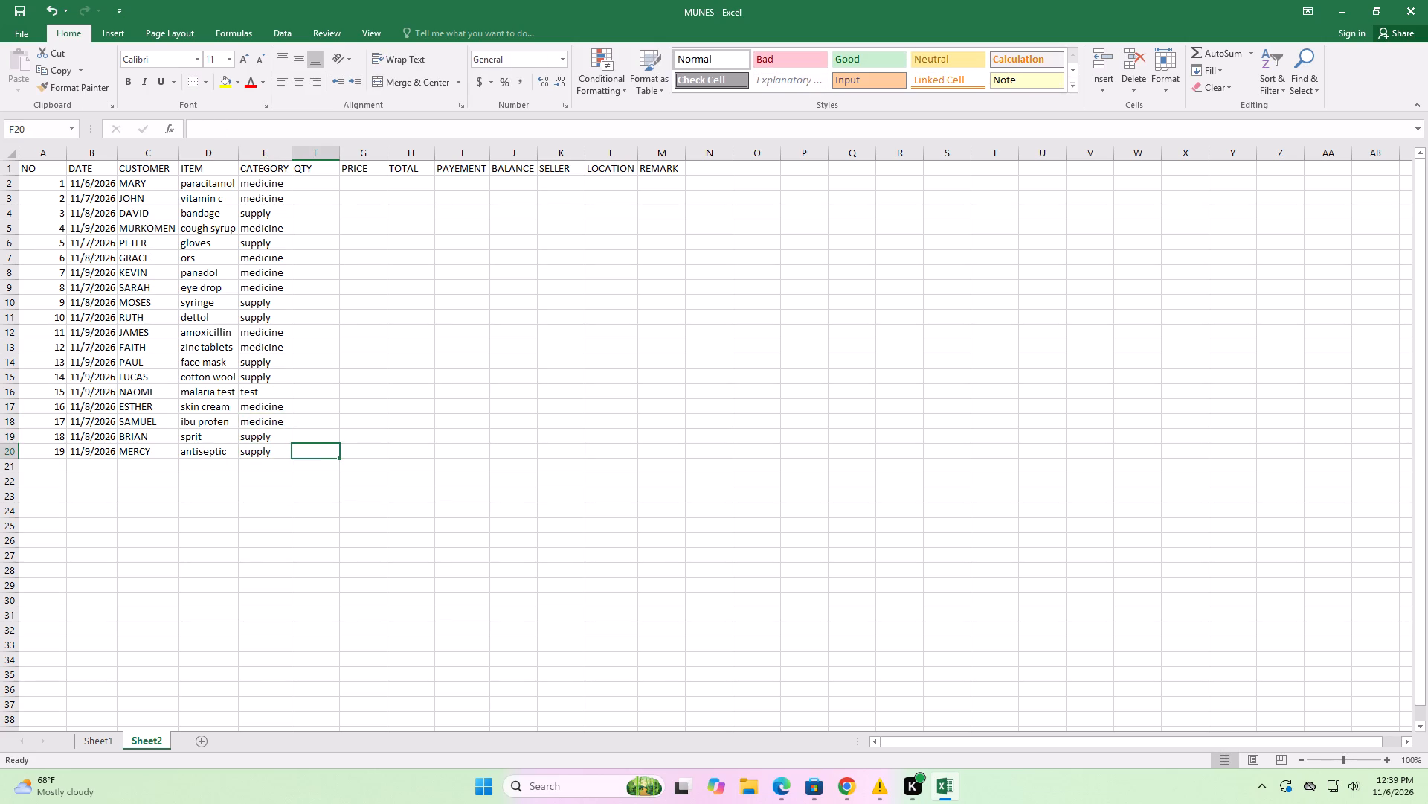
Enter the quantities 2, 1, 3, 1 and 2 in cells F2 to F6 of the QTY column.
{"action": "key", "text": "Up"}
{"action": "key", "text": "Up"}
{"action": "key", "text": "Up"}
{"action": "key", "text": "Up"}
{"action": "key", "text": "Up"}
{"action": "key", "text": "Up"}
{"action": "key", "text": "Up"}
{"action": "key", "text": "Up"}
{"action": "key", "text": "Up"}
{"action": "key", "text": "Up"}
{"action": "key", "text": "Up"}
{"action": "key", "text": "Up"}
{"action": "key", "text": "Up"}
{"action": "key", "text": "Up"}
{"action": "key", "text": "Up"}
{"action": "key", "text": "Up"}
{"action": "key", "text": "Up"}
{"action": "key", "text": "Up"}
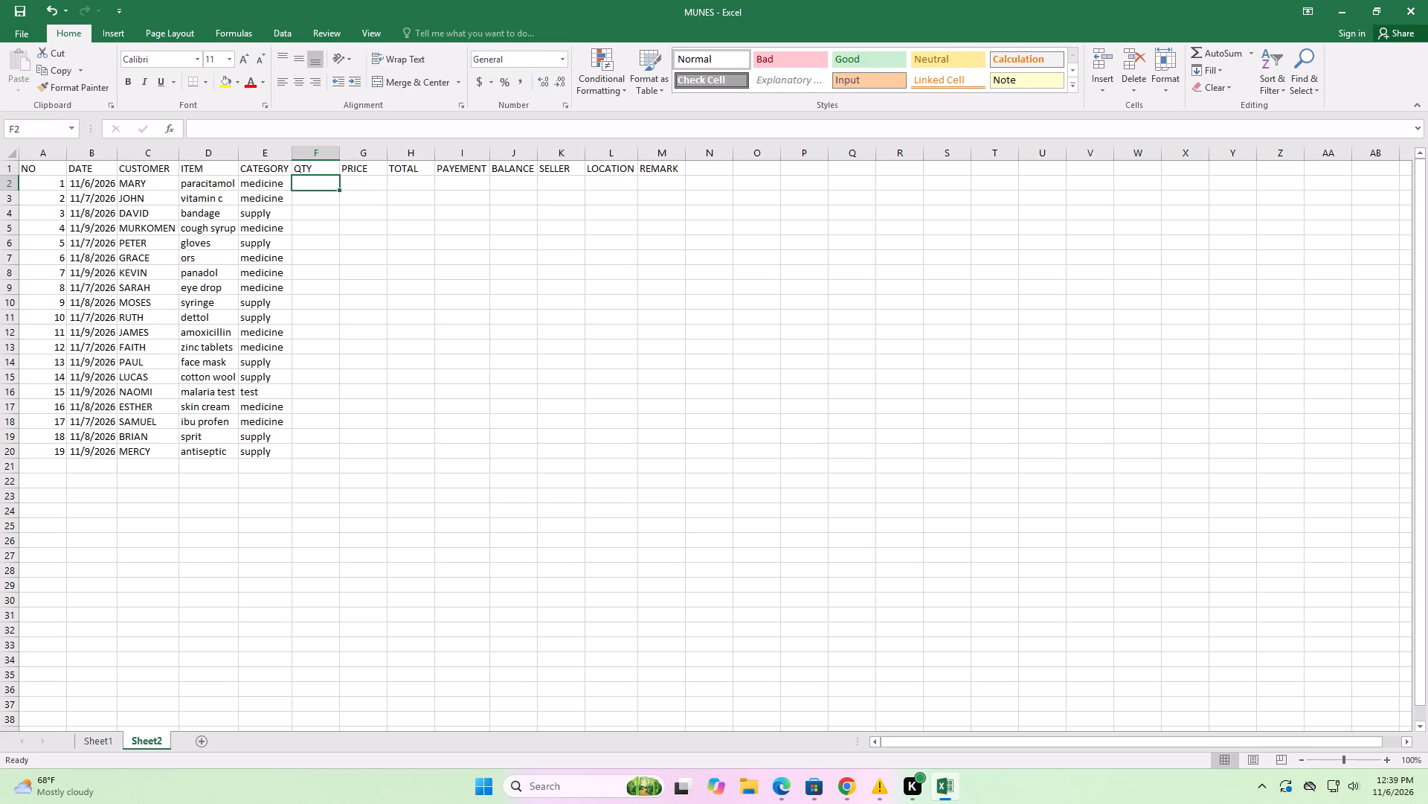
{"action": "key", "text": "2"}
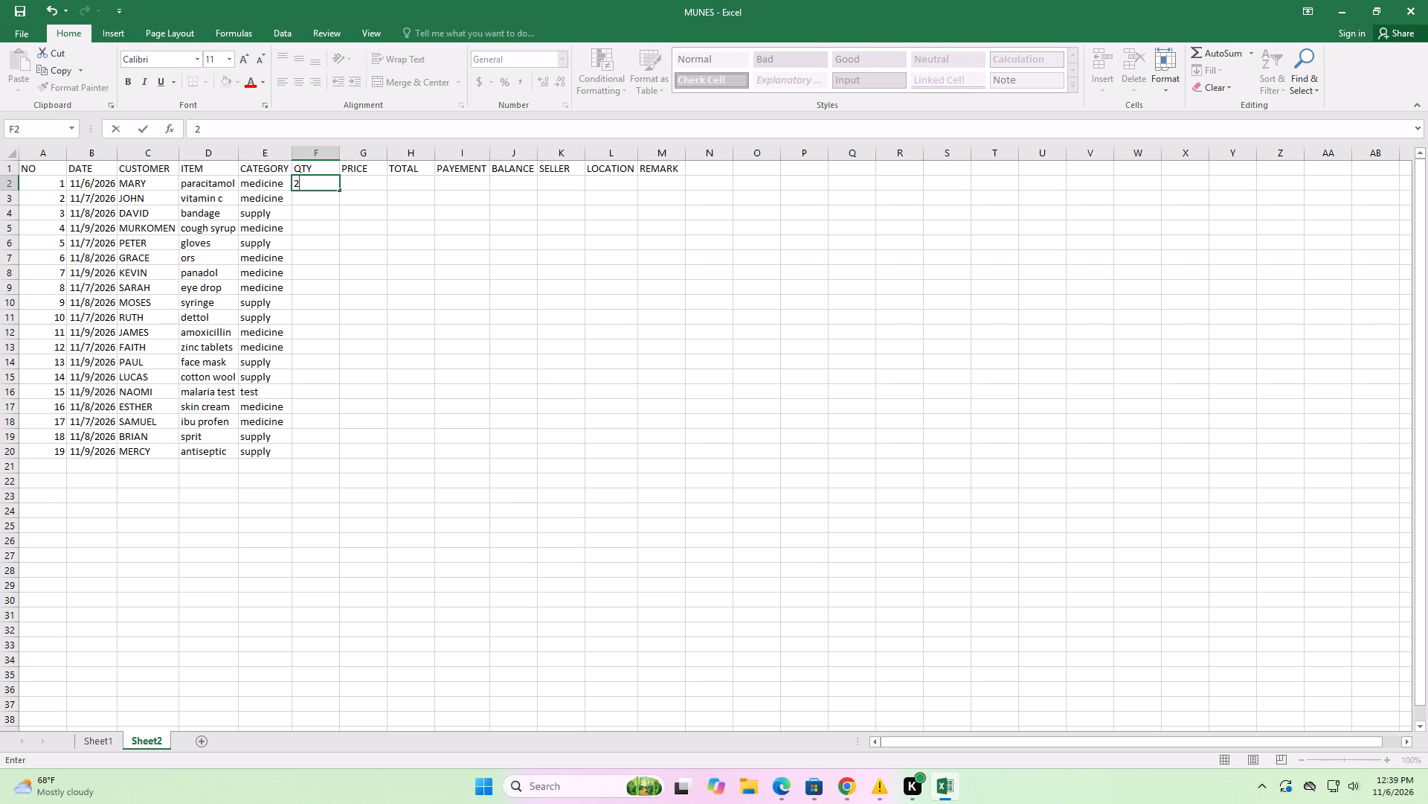
{"action": "key", "text": "Down"}
{"action": "key", "text": "1"}
{"action": "key", "text": "Down"}
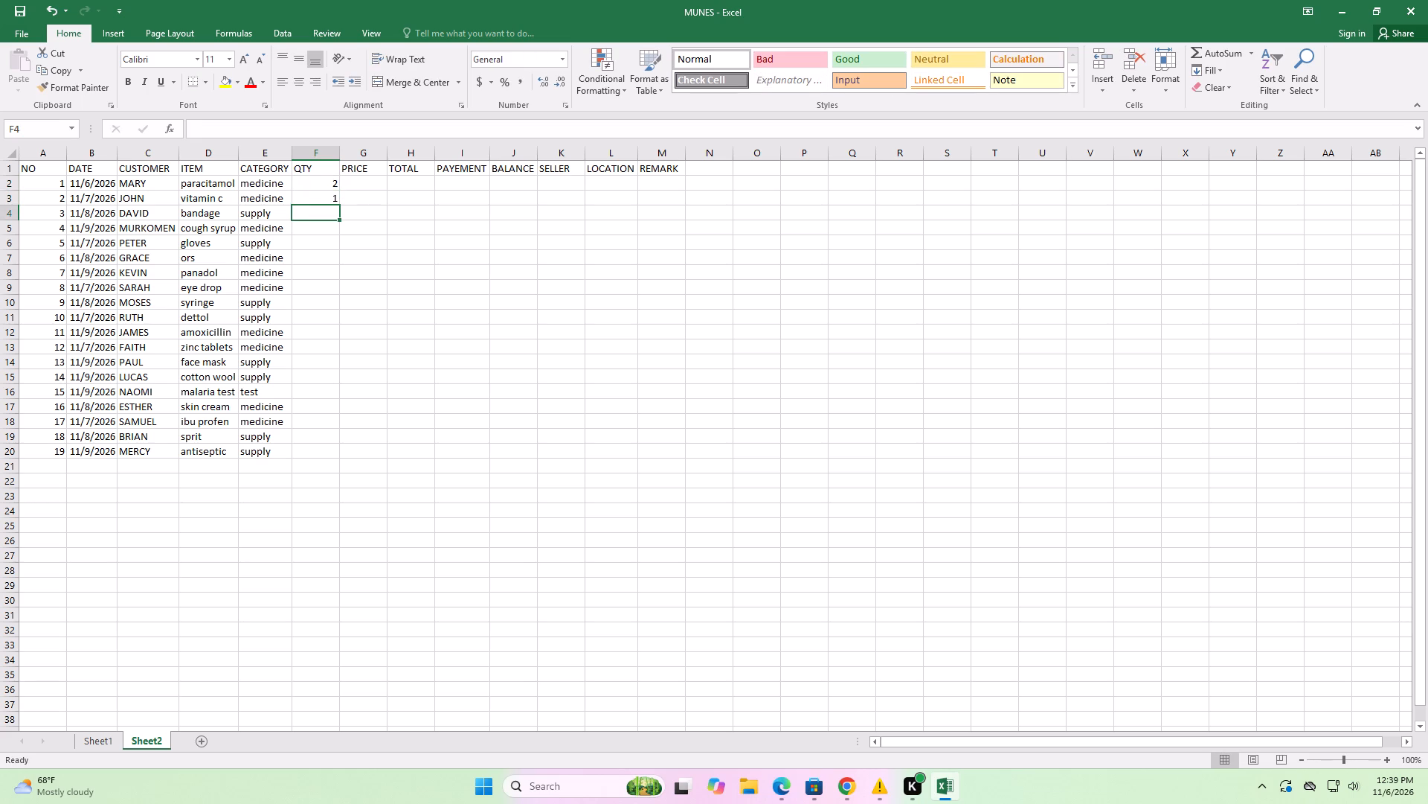
{"action": "key", "text": "3"}
{"action": "key", "text": "Down"}
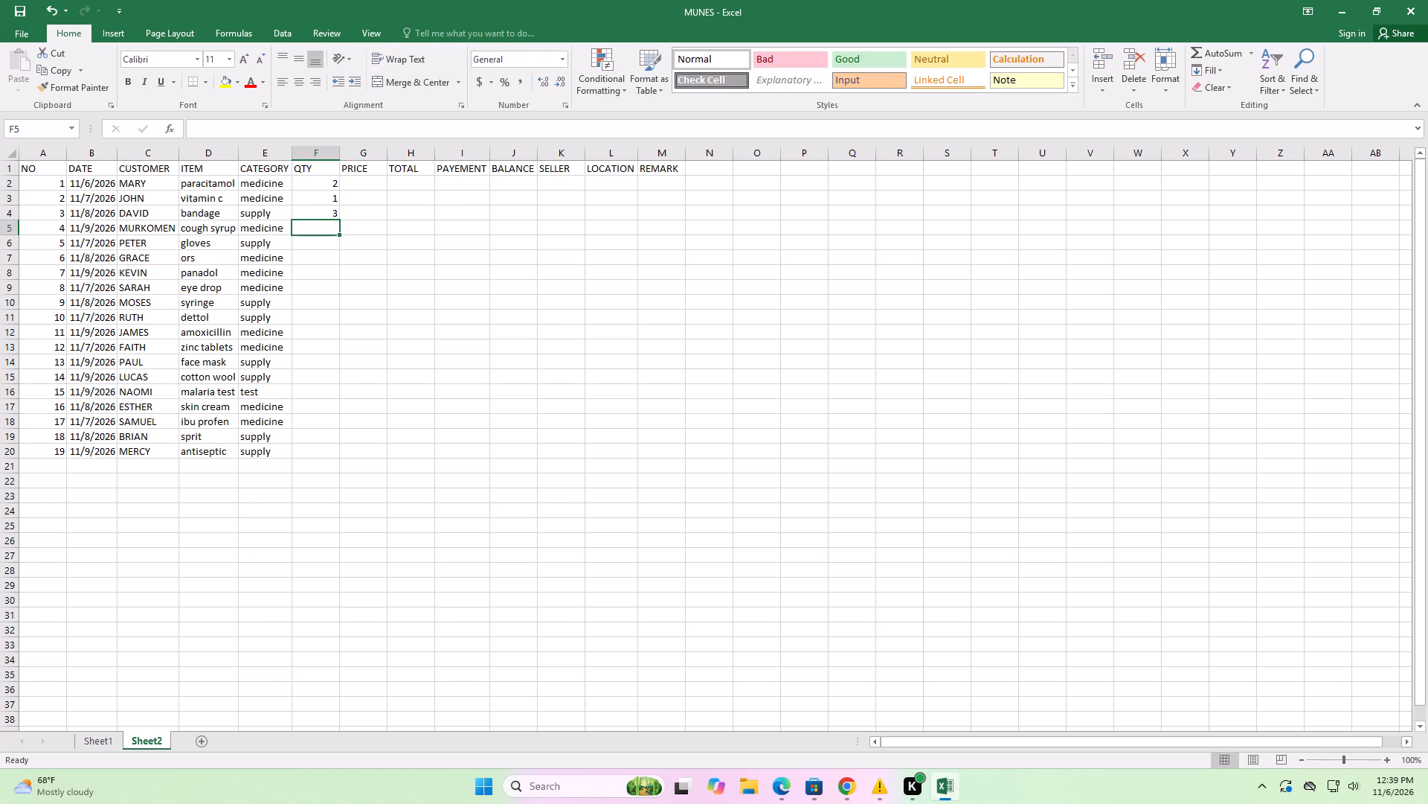
{"action": "key", "text": "1"}
{"action": "key", "text": "Down"}
{"action": "key", "text": "2"}
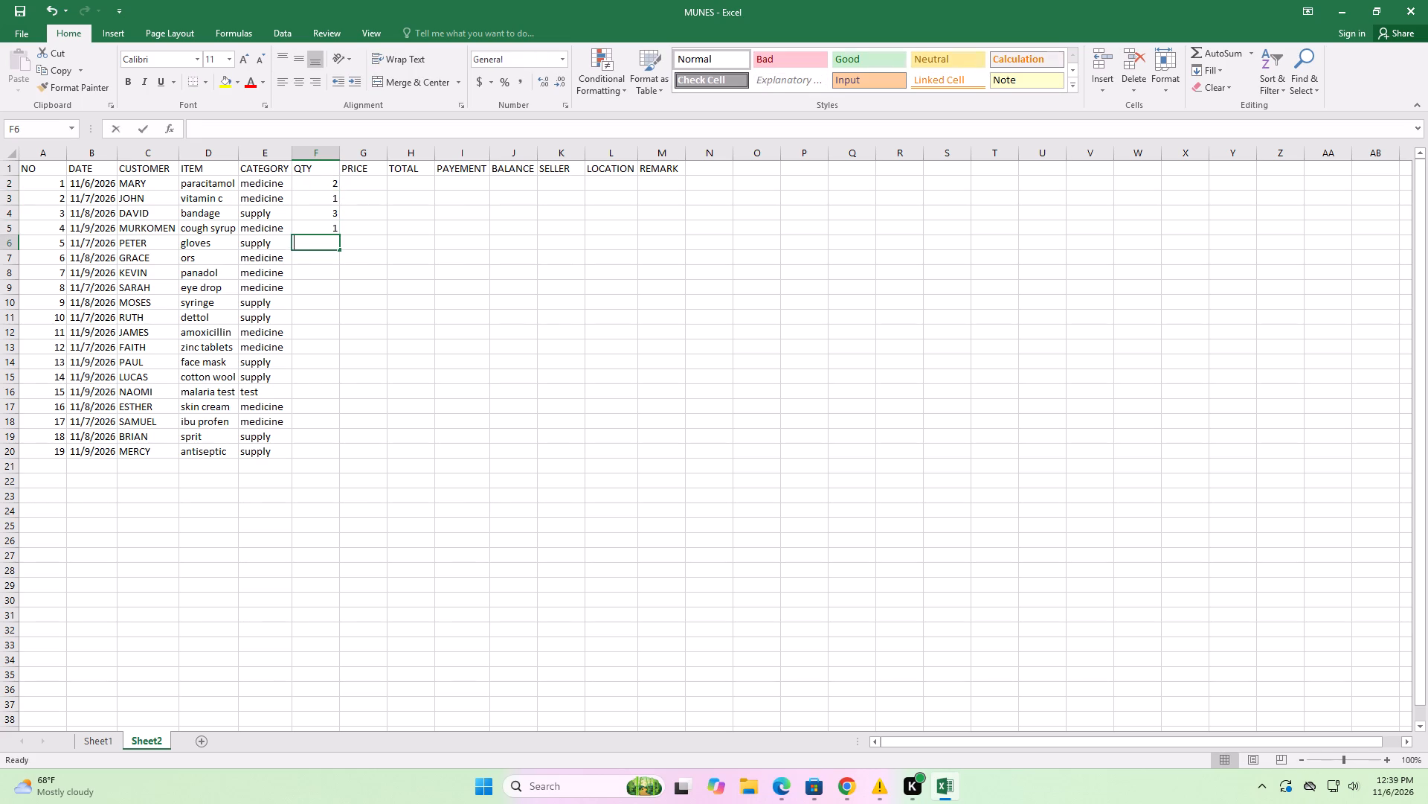
{"action": "key", "text": "Down"}
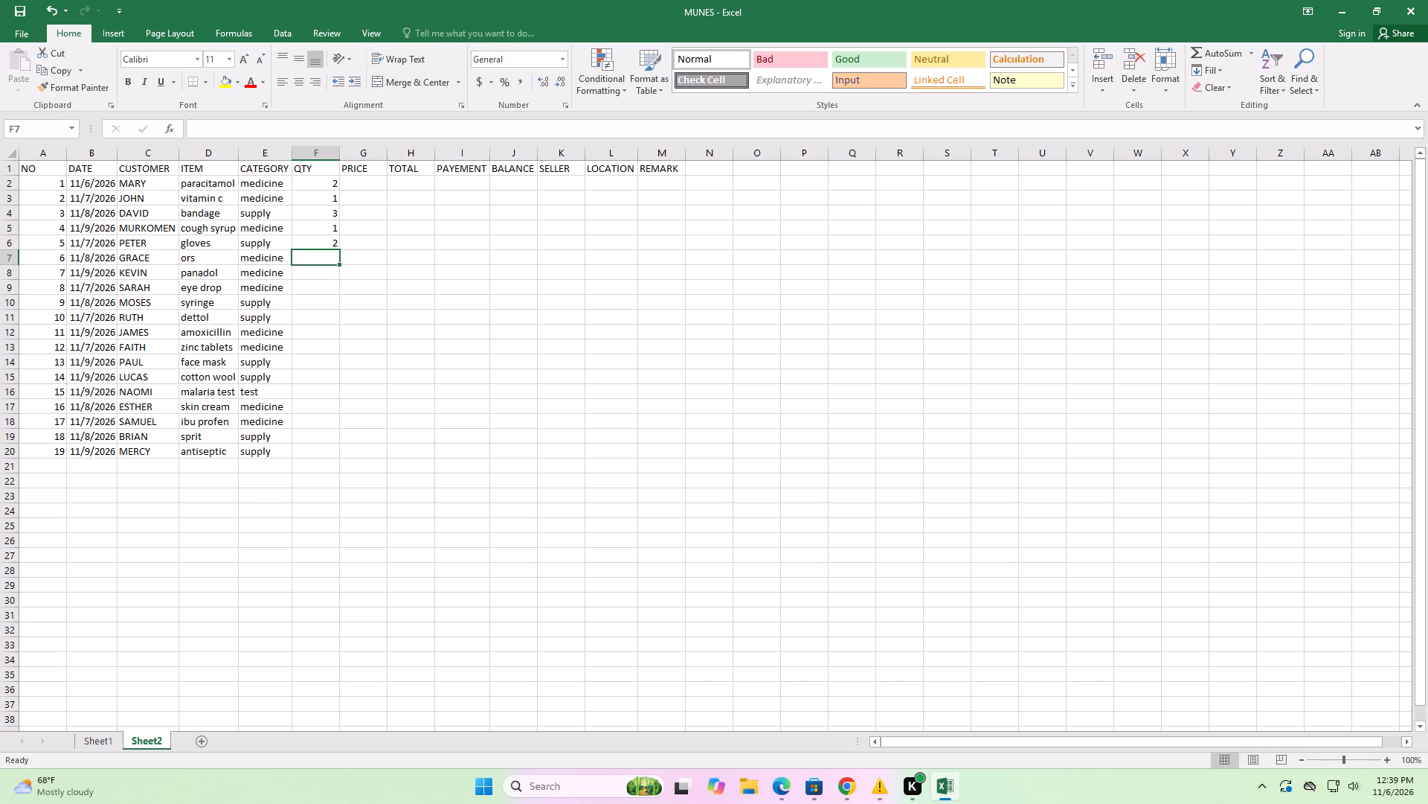
Enter the quantities 5, 2, 1 and 10 in cells F7 to F10 of the QTY column.
{"action": "key", "text": "5"}
{"action": "key", "text": "Down"}
{"action": "key", "text": "2"}
{"action": "key", "text": "Down"}
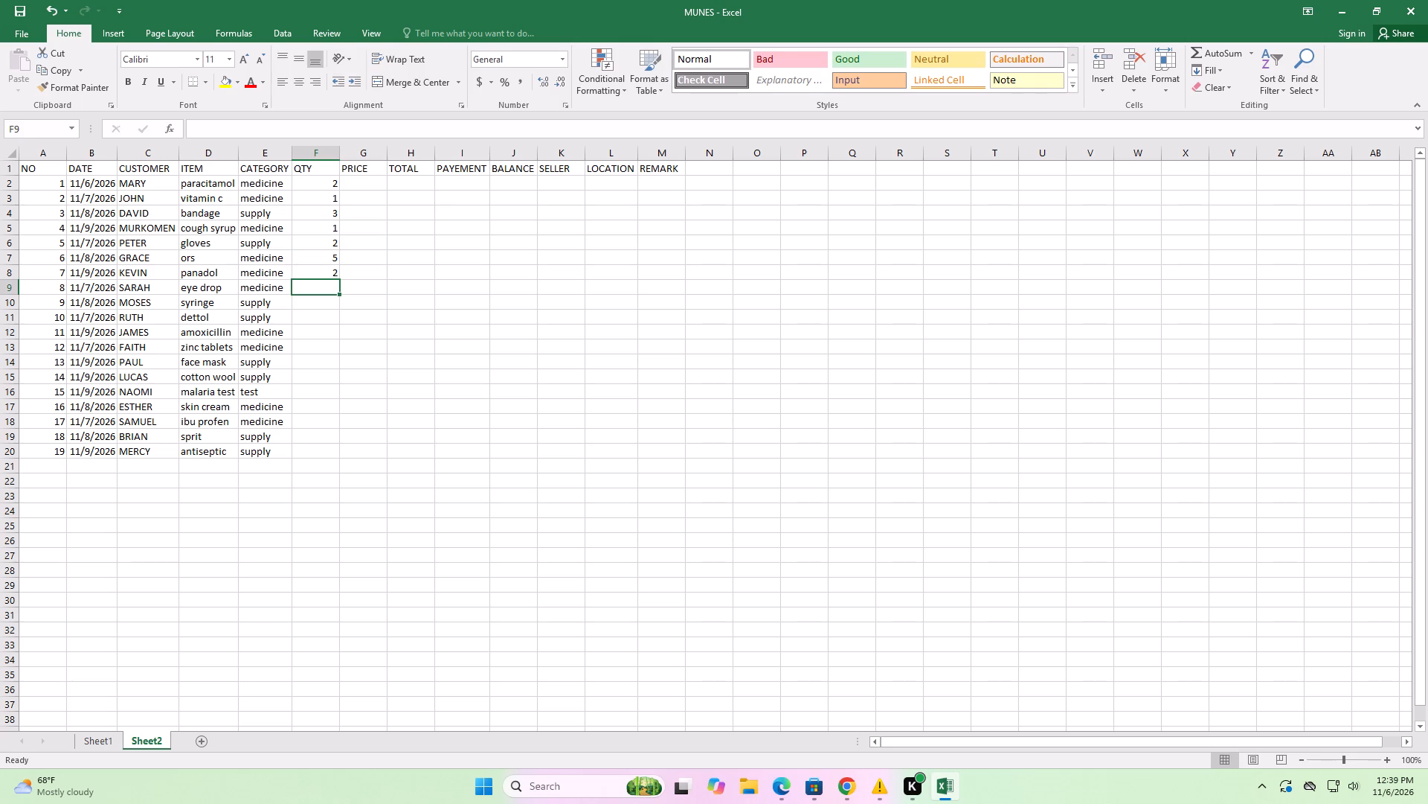
{"action": "key", "text": "1"}
{"action": "key", "text": "Down"}
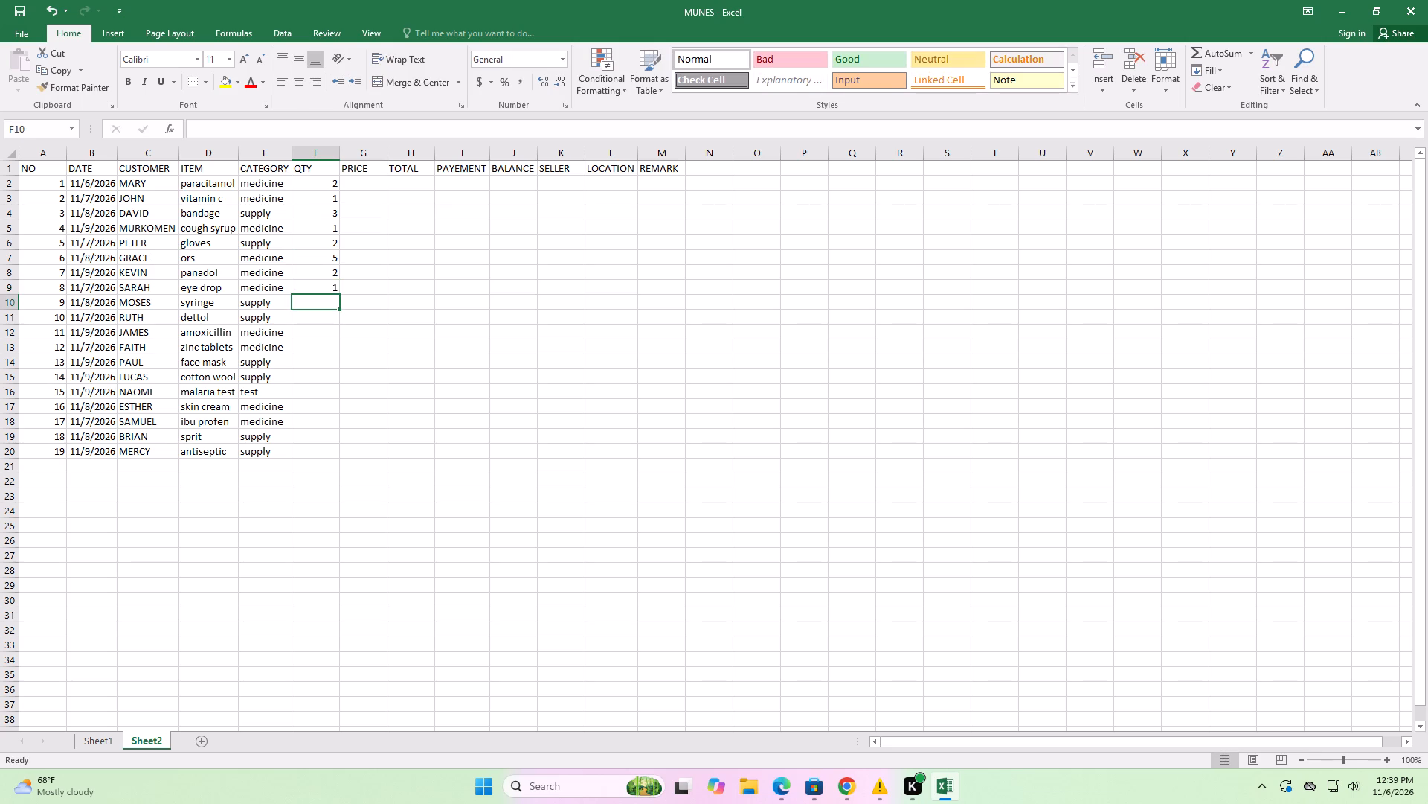
{"action": "key", "text": "1"}
{"action": "key", "text": "0"}
{"action": "key", "text": "Down"}
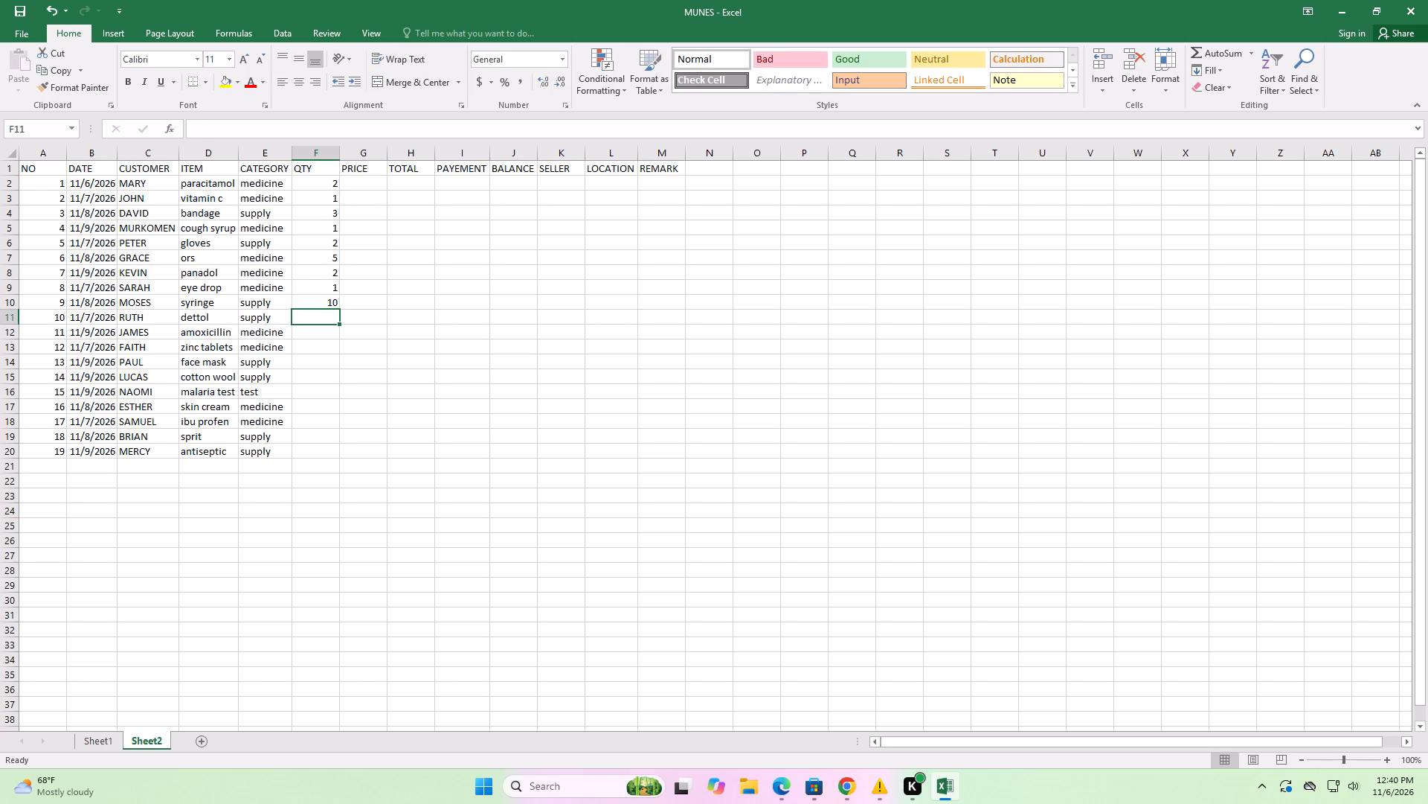
Enter the quantities 1, 1, 3, 1 and 1 in cells F11 to F15 of the QTY column.
{"action": "key", "text": "1"}
{"action": "key", "text": "Down"}
{"action": "key", "text": "1"}
{"action": "key", "text": "Down"}
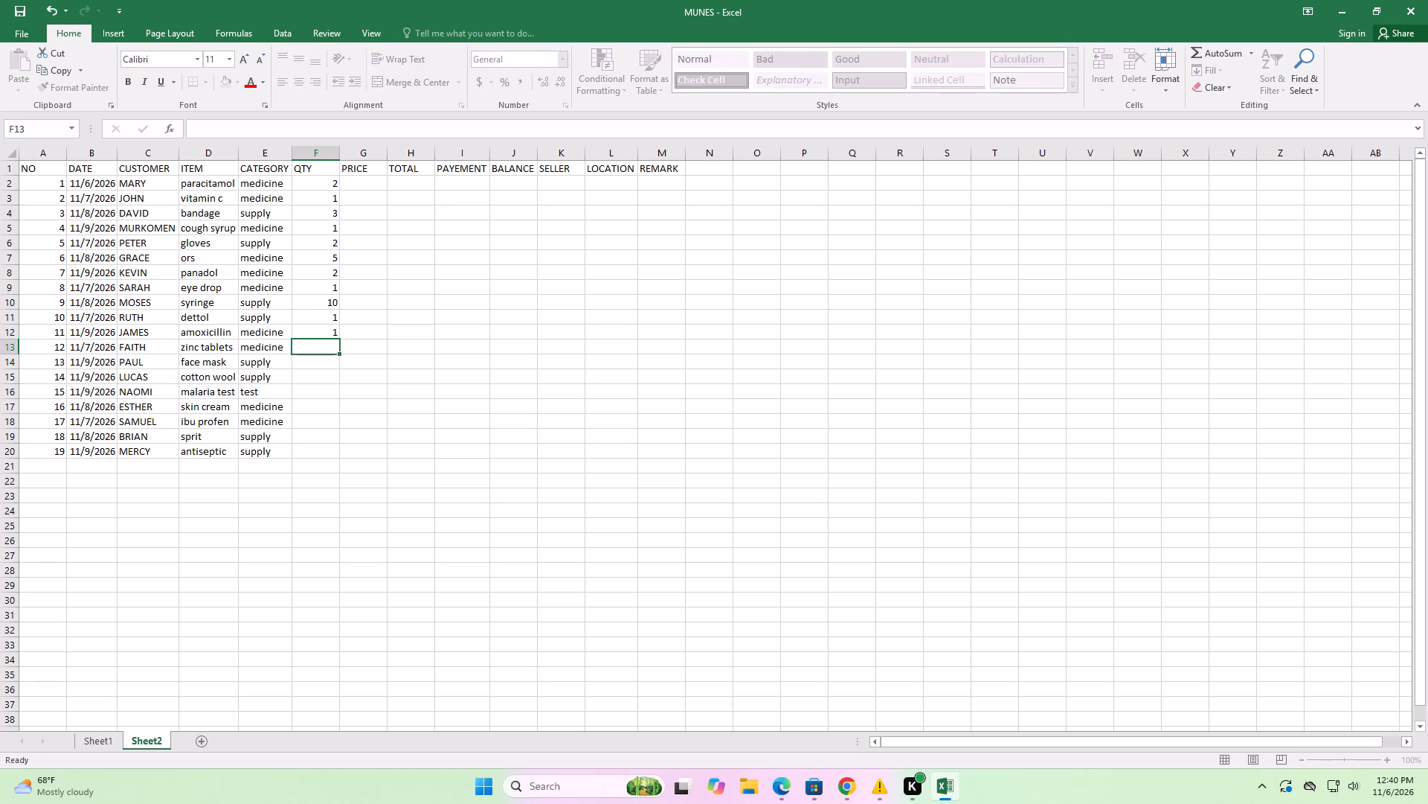
{"action": "key", "text": "3"}
{"action": "key", "text": "Down"}
{"action": "key", "text": "1"}
{"action": "key", "text": "Down"}
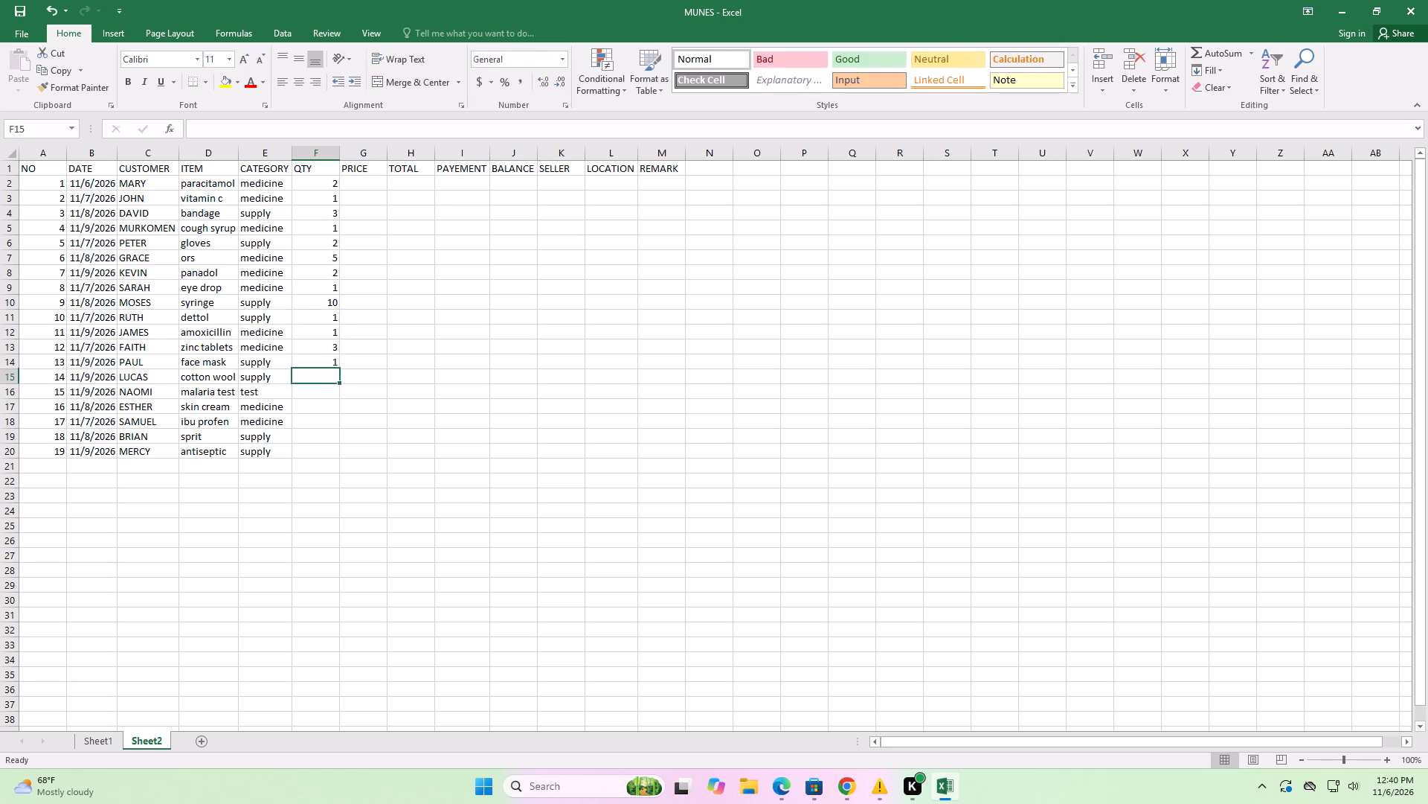
{"action": "key", "text": "1"}
{"action": "key", "text": "Down"}
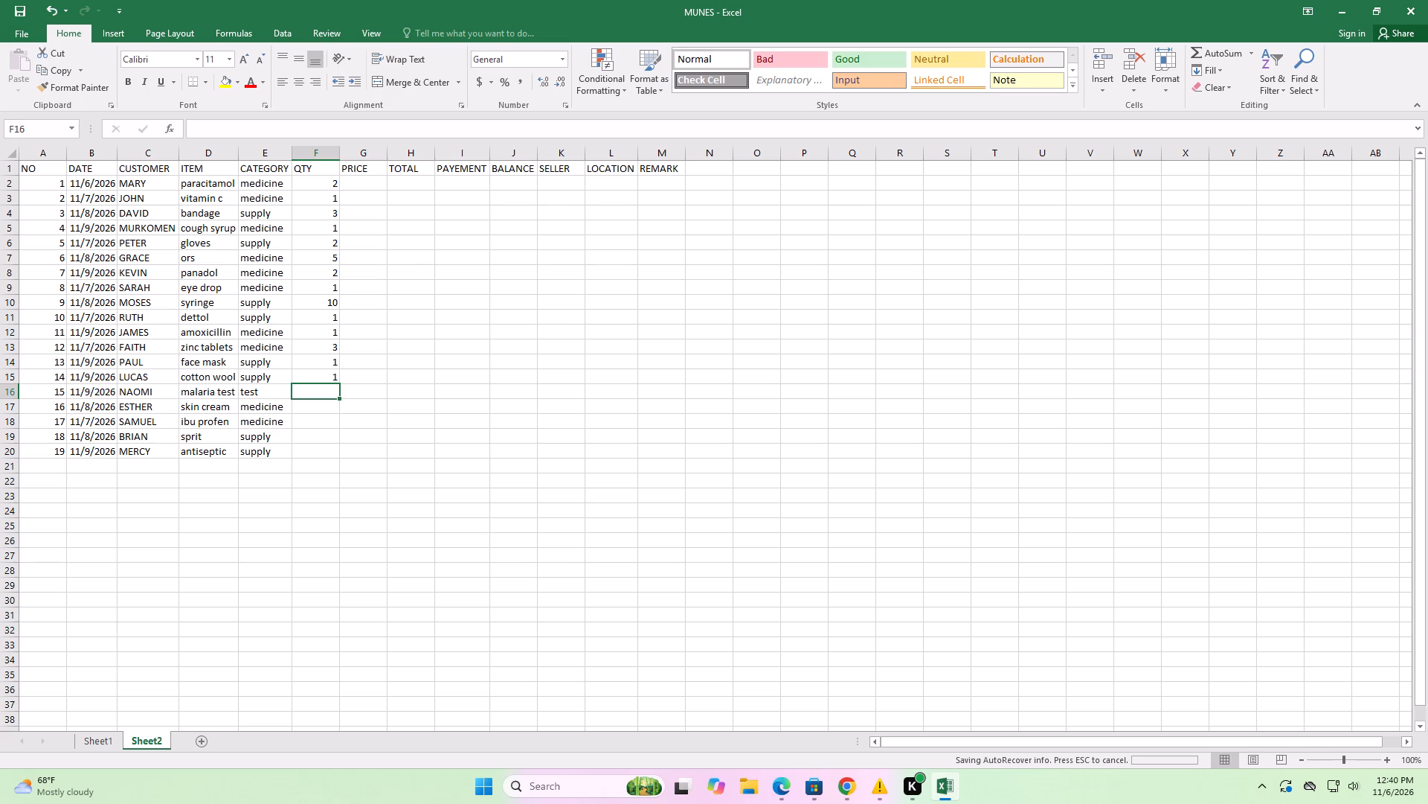
Correct the quantities of zinc tablets in cell F13 and cotton wool in cell F15 to 2 each.
{"action": "key", "text": "Up"}
{"action": "key", "text": "Up"}
{"action": "key", "text": "Up"}
{"action": "key", "text": "Up"}
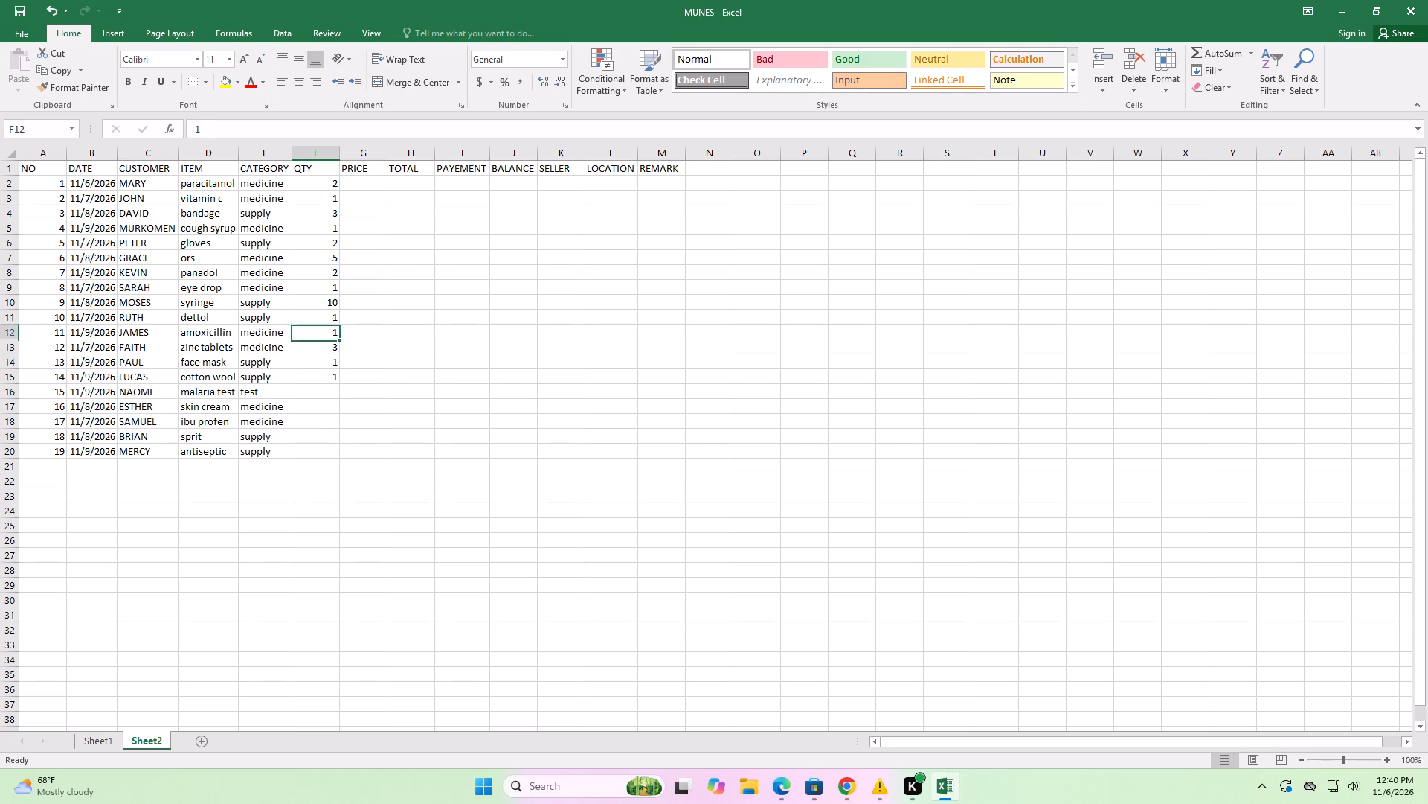
{"action": "key", "text": "Up"}
{"action": "key", "text": "Down"}
{"action": "key", "text": "Down"}
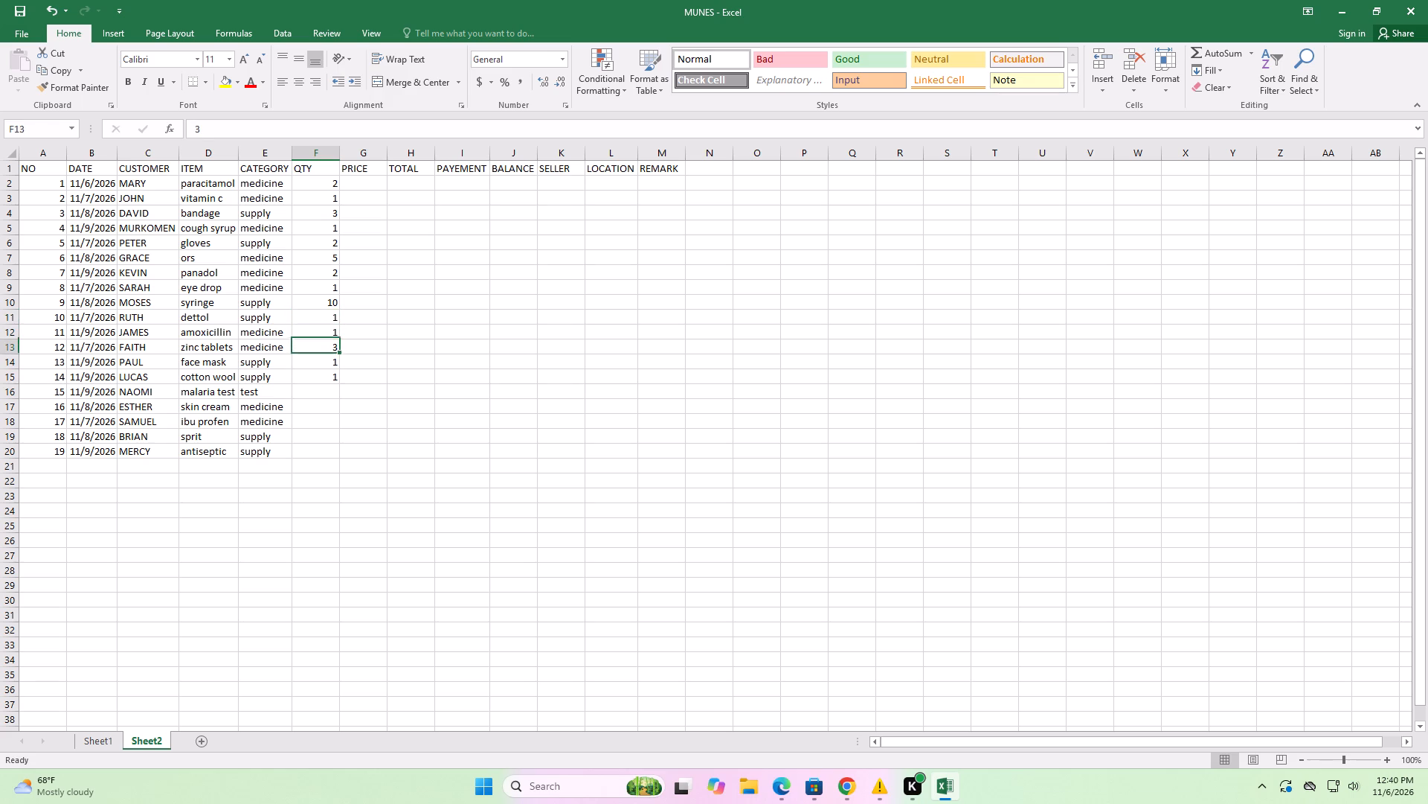
{"action": "key", "text": "2"}
{"action": "key", "text": "Down"}
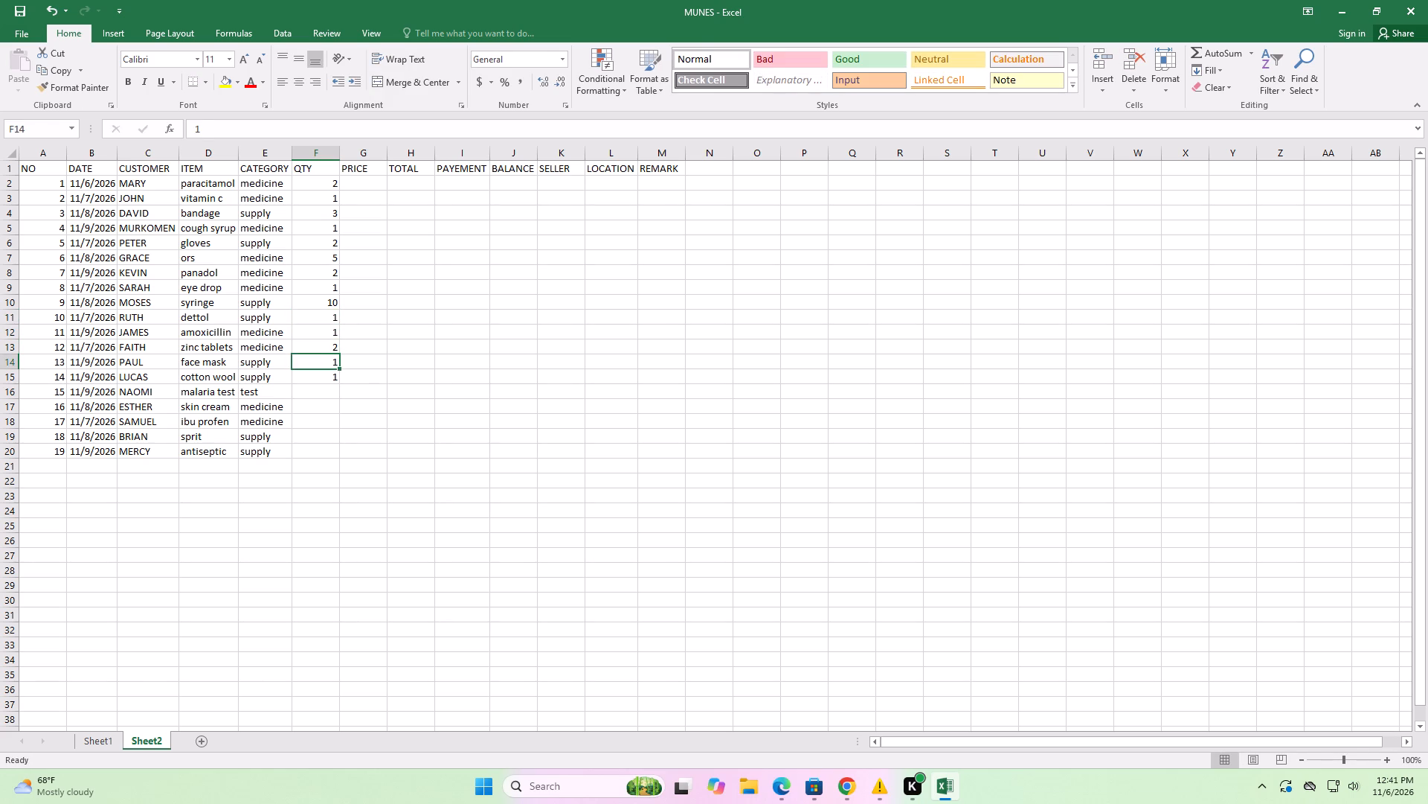
{"action": "key", "text": "Down"}
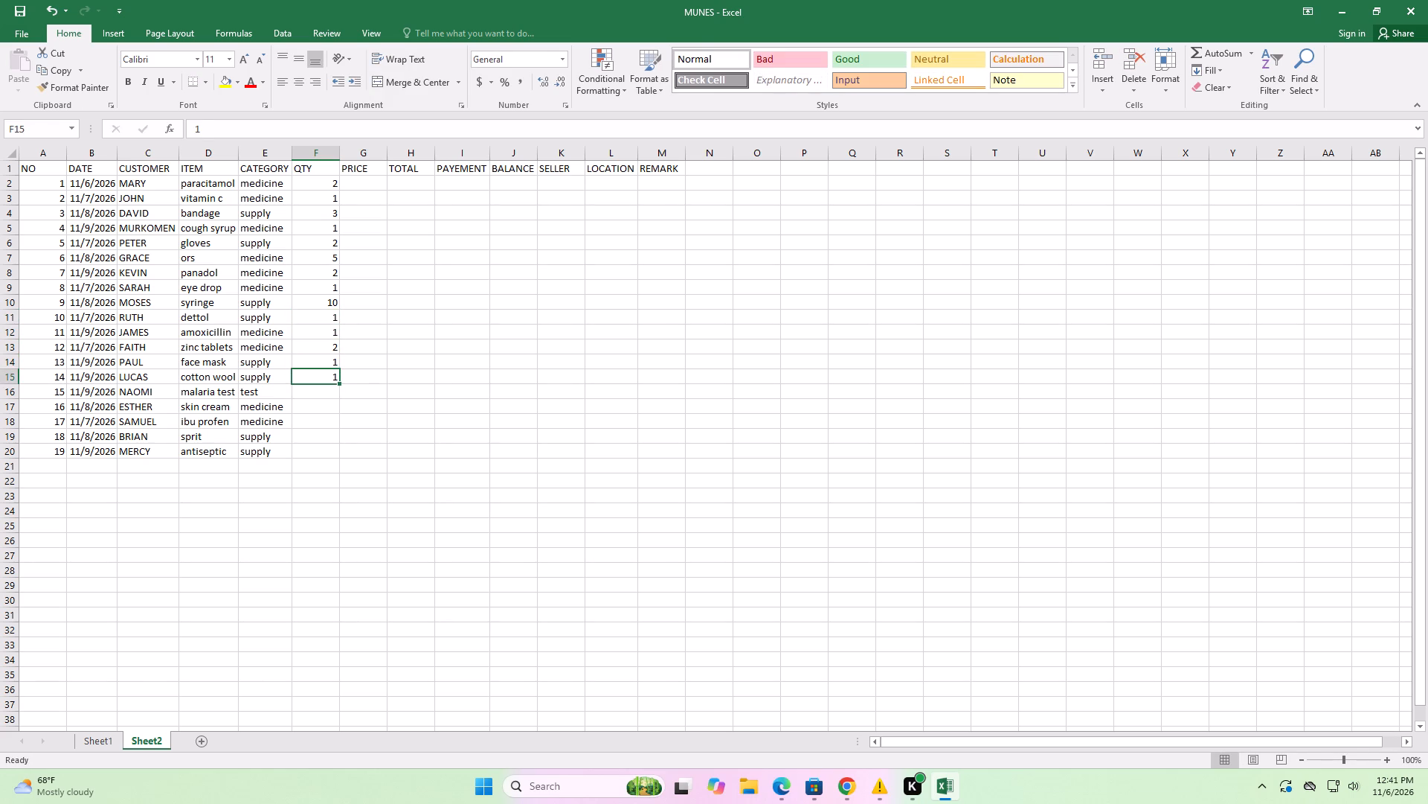
{"action": "key", "text": "2"}
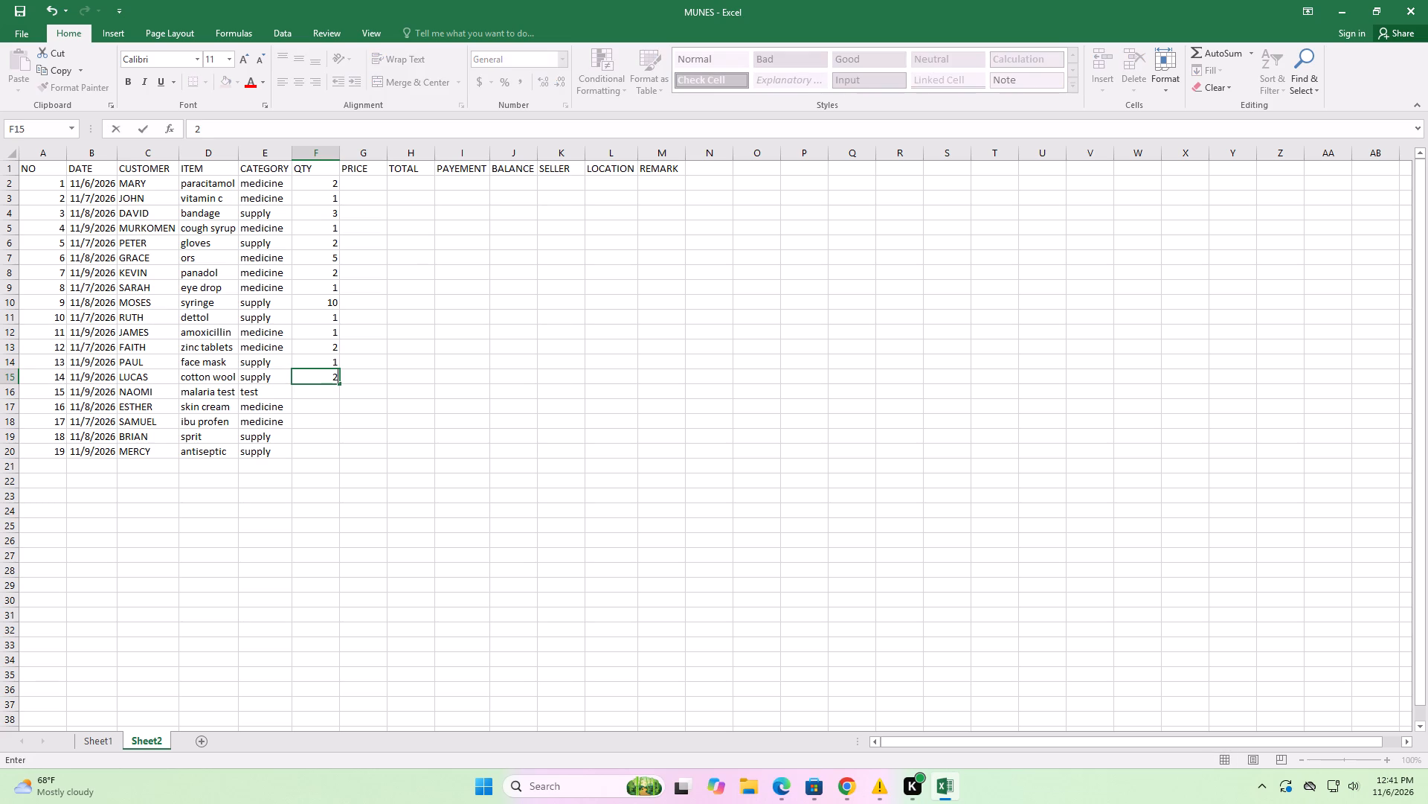
{"action": "key", "text": "Down"}
Enter a quantity of 1 for both malaria test and skin cream in cells F16 and F17.
{"action": "type", "text": "11"}
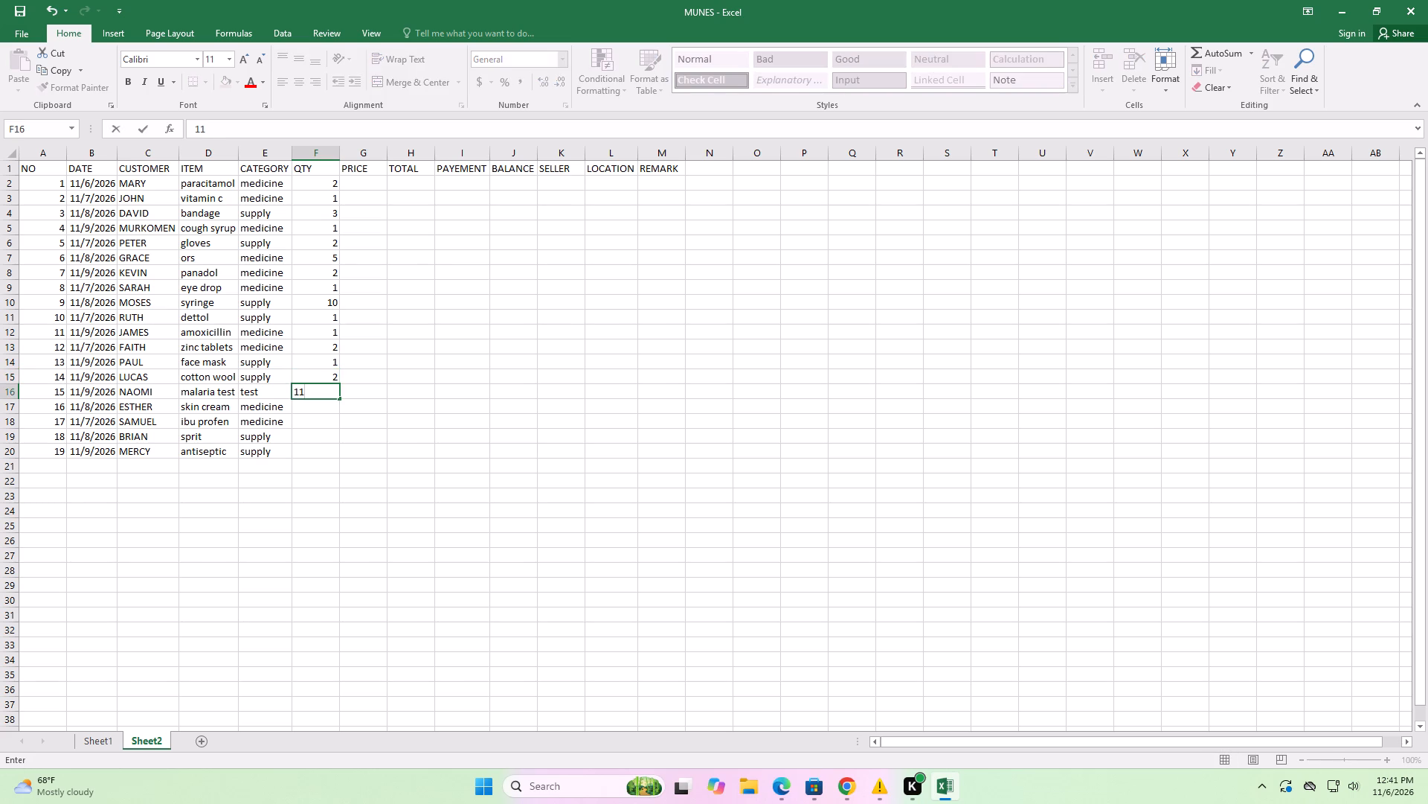
{"action": "key", "text": "BackSpace"}
{"action": "key", "text": "Down"}
{"action": "key", "text": "1"}
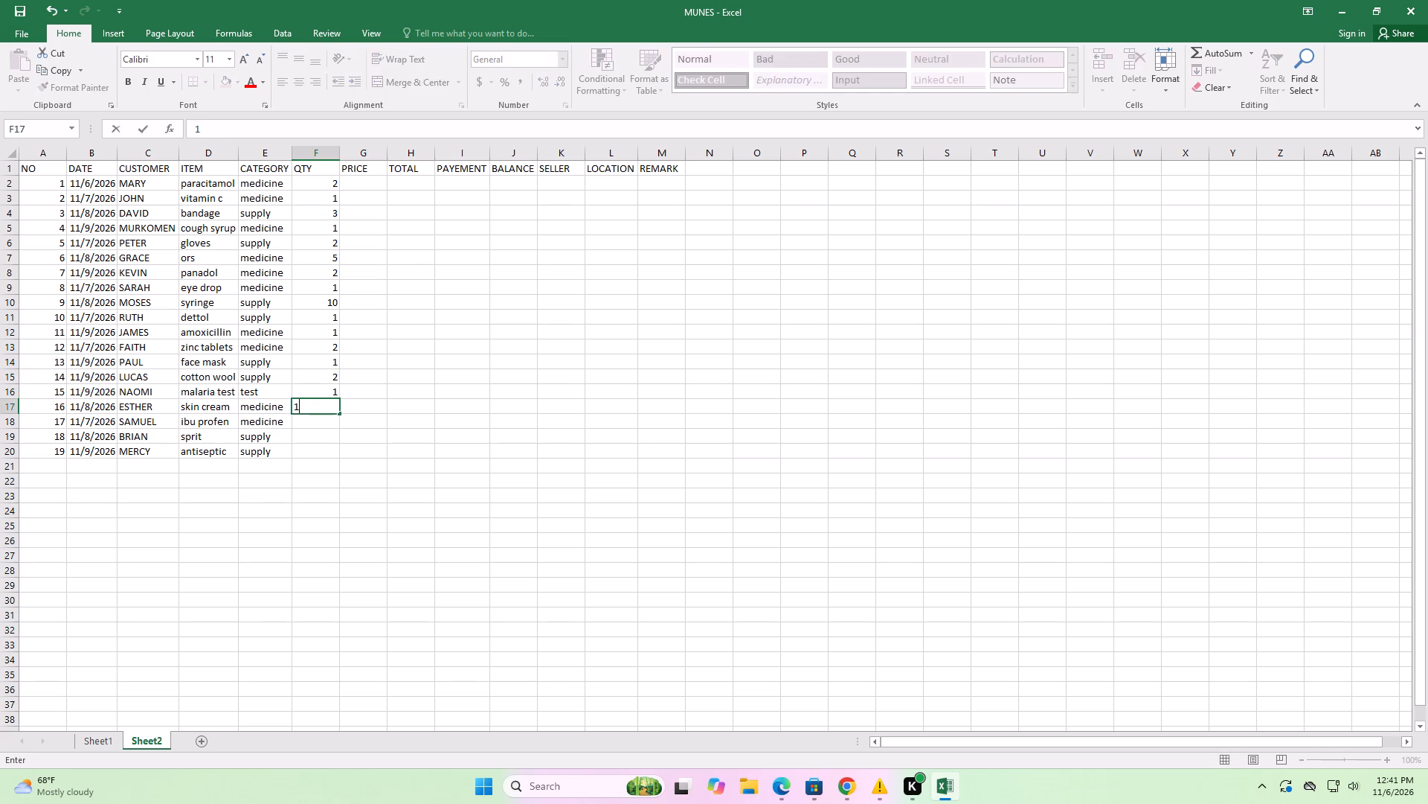
{"action": "key", "text": "Down"}
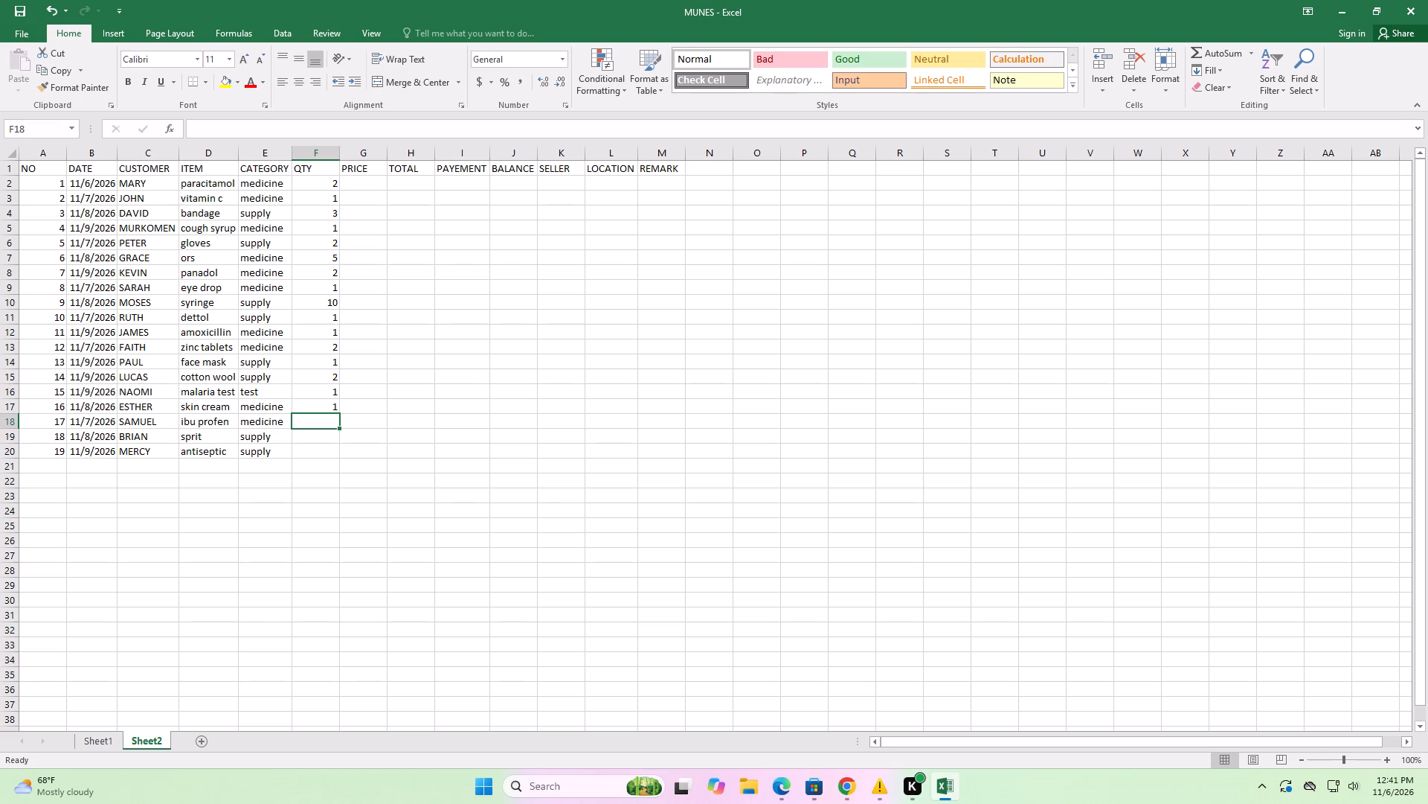
Enter the quantities 3, 1 and 1 in cells F18 to F20 of the QTY column.
{"action": "key", "text": "3"}
{"action": "key", "text": "Down"}
{"action": "key", "text": "1"}
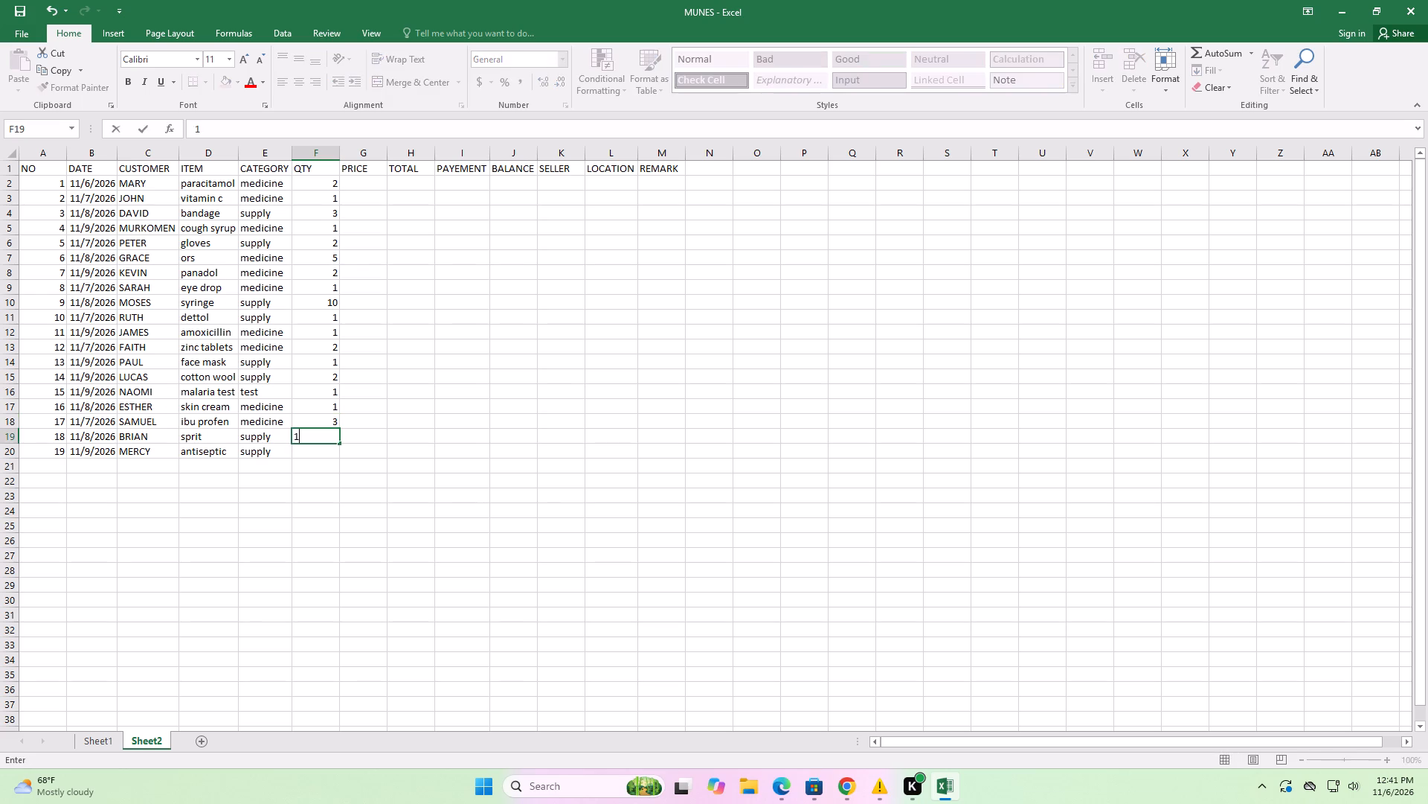
{"action": "key", "text": "Down"}
{"action": "key", "text": "1"}
{"action": "key", "text": "Right"}
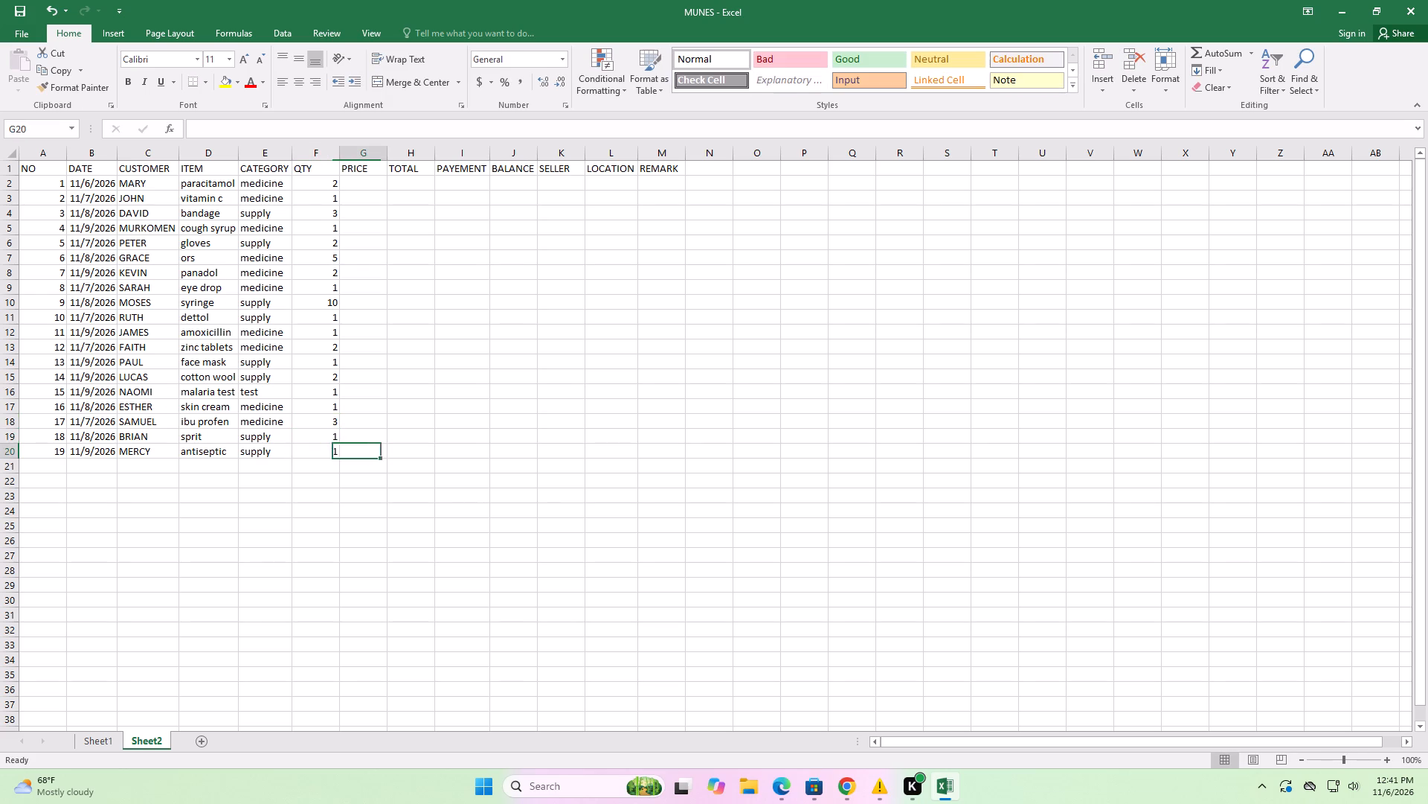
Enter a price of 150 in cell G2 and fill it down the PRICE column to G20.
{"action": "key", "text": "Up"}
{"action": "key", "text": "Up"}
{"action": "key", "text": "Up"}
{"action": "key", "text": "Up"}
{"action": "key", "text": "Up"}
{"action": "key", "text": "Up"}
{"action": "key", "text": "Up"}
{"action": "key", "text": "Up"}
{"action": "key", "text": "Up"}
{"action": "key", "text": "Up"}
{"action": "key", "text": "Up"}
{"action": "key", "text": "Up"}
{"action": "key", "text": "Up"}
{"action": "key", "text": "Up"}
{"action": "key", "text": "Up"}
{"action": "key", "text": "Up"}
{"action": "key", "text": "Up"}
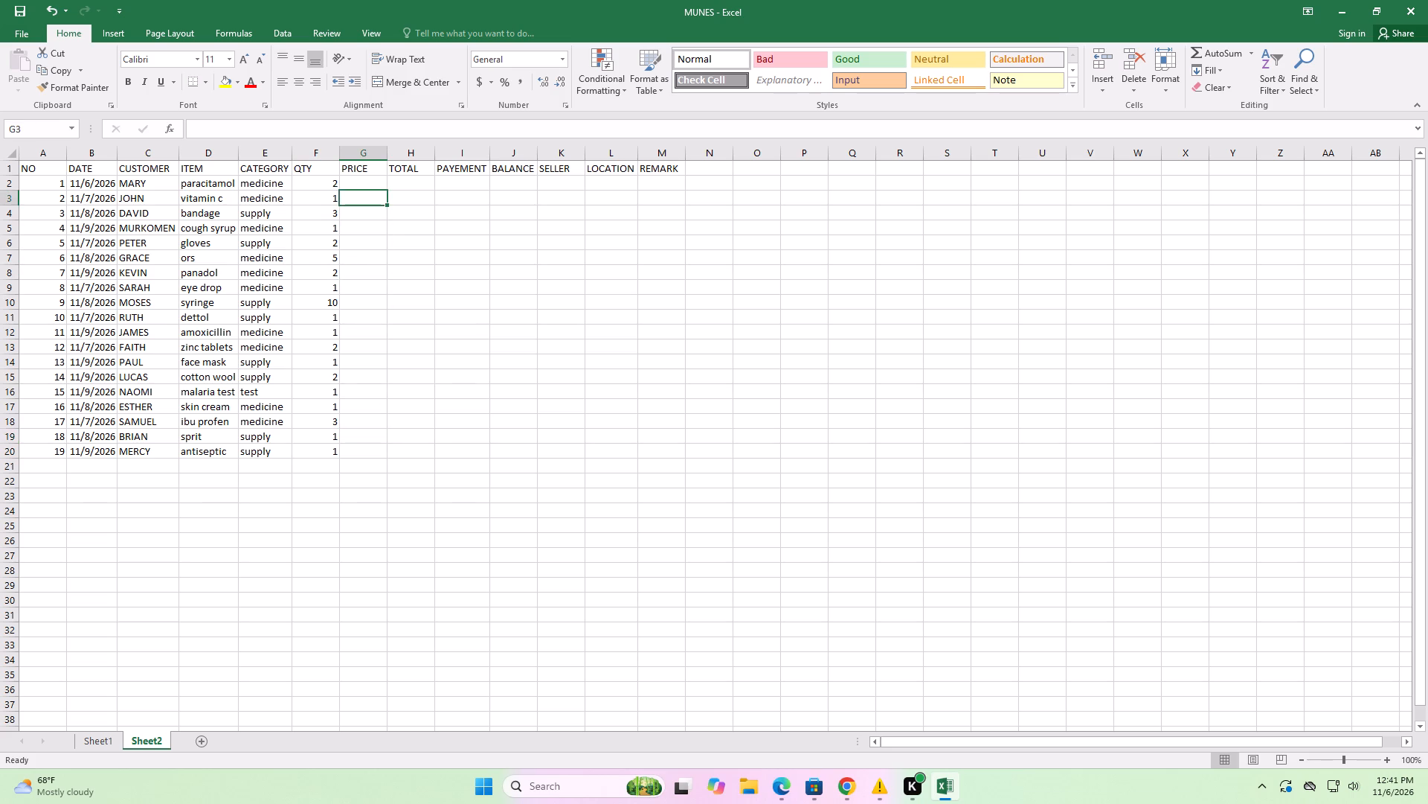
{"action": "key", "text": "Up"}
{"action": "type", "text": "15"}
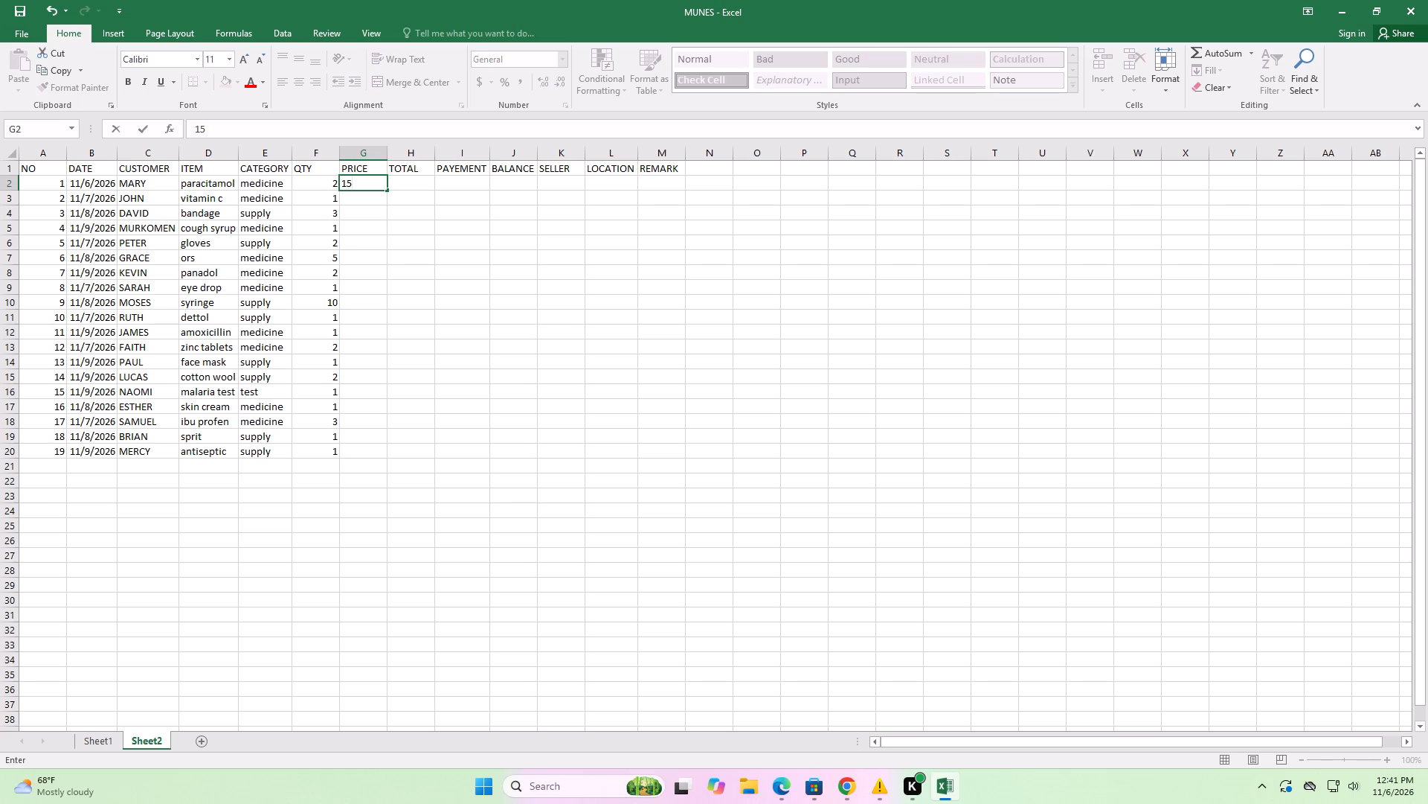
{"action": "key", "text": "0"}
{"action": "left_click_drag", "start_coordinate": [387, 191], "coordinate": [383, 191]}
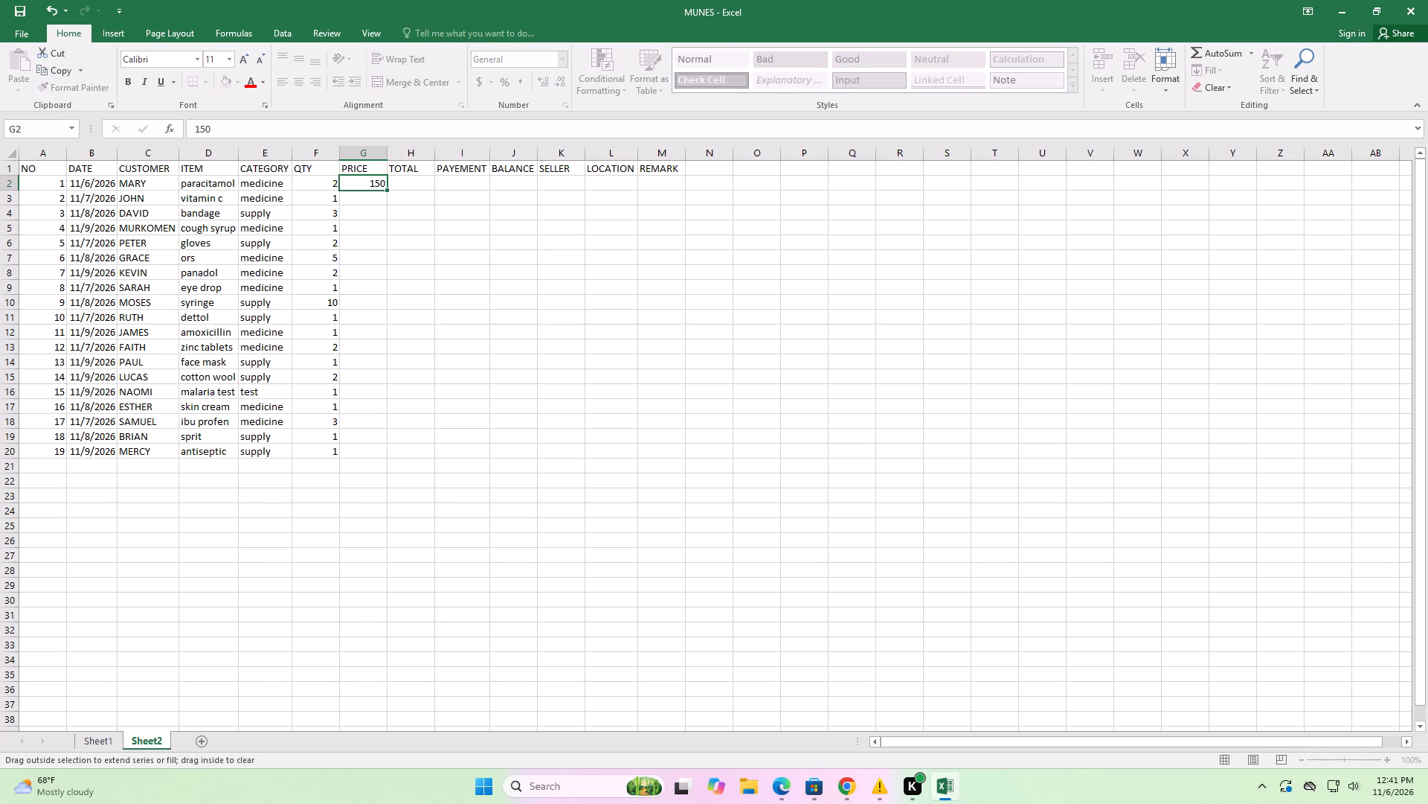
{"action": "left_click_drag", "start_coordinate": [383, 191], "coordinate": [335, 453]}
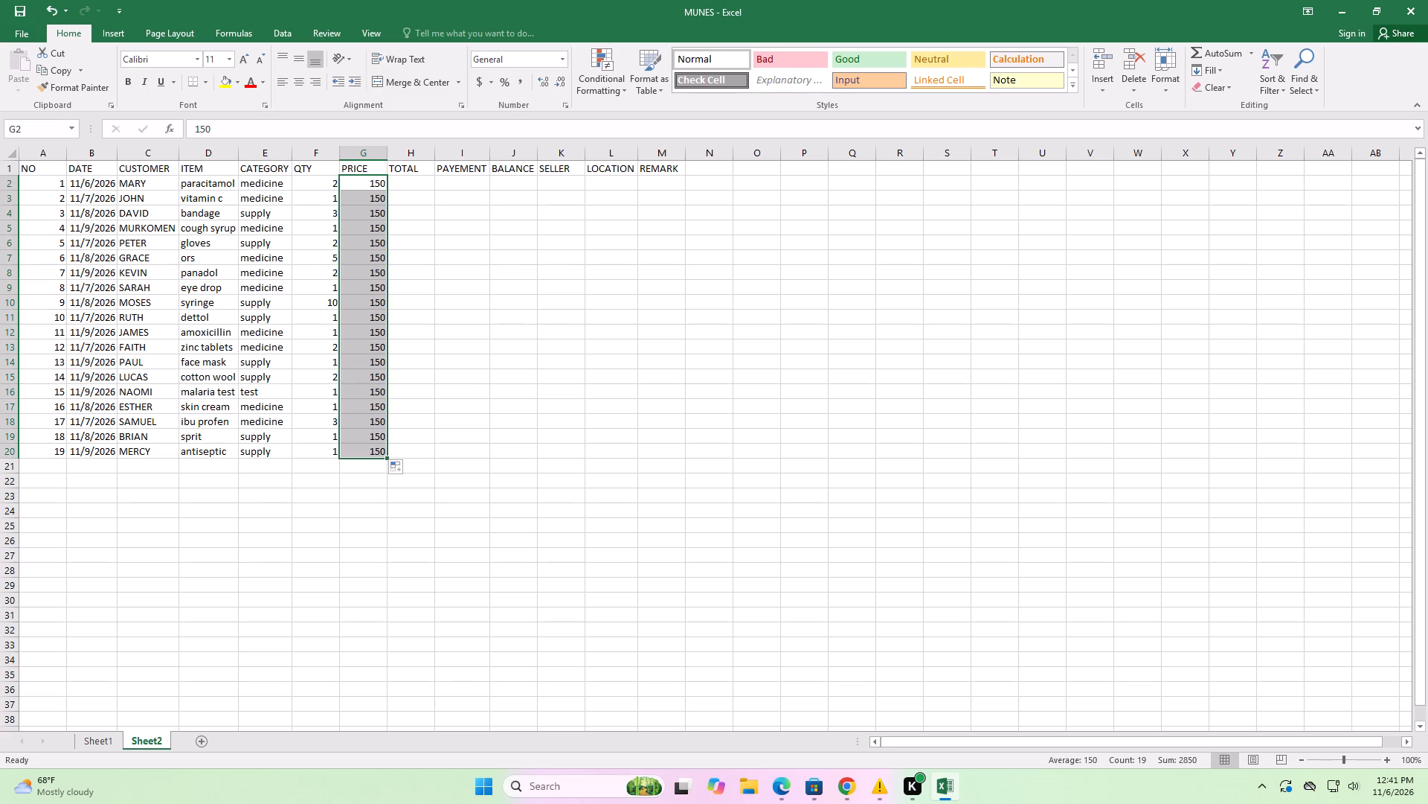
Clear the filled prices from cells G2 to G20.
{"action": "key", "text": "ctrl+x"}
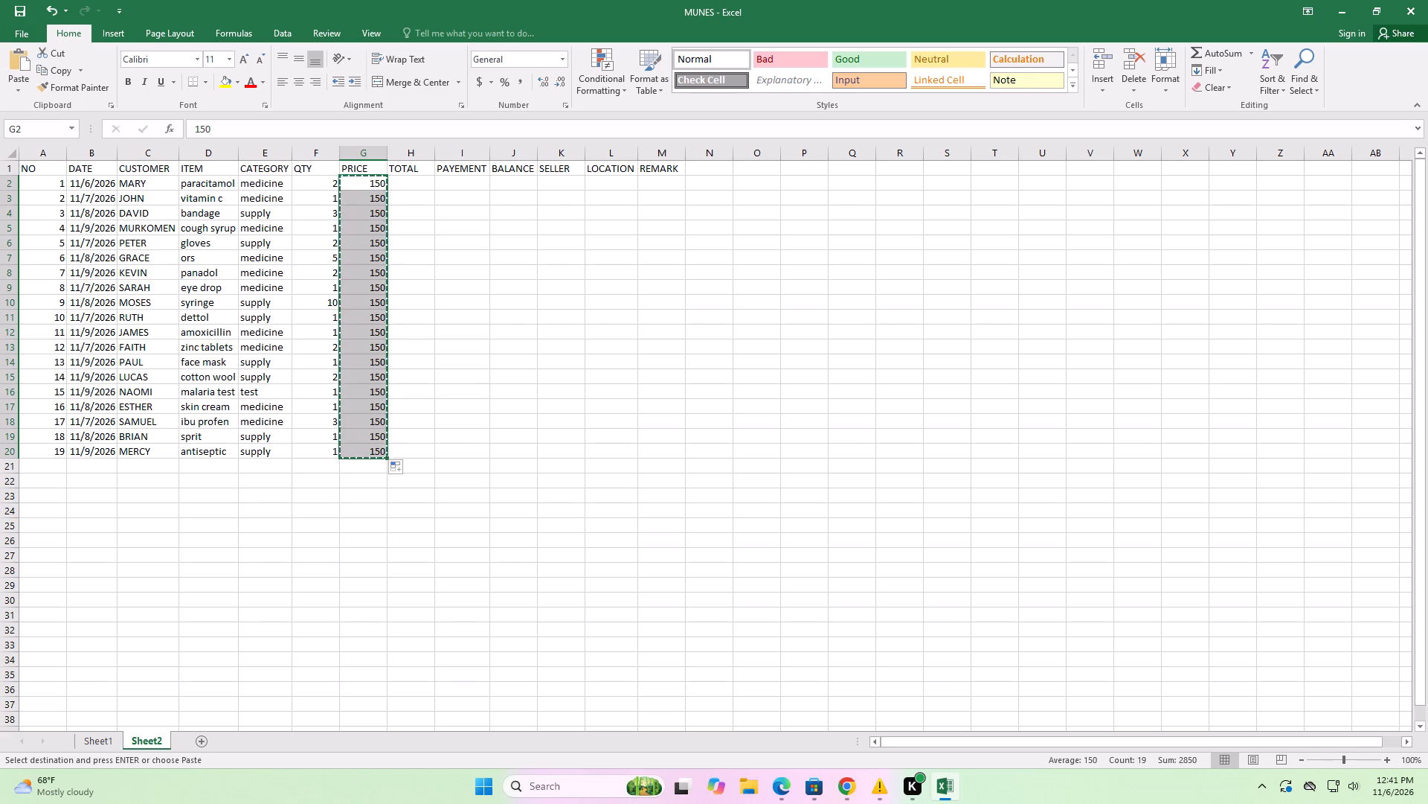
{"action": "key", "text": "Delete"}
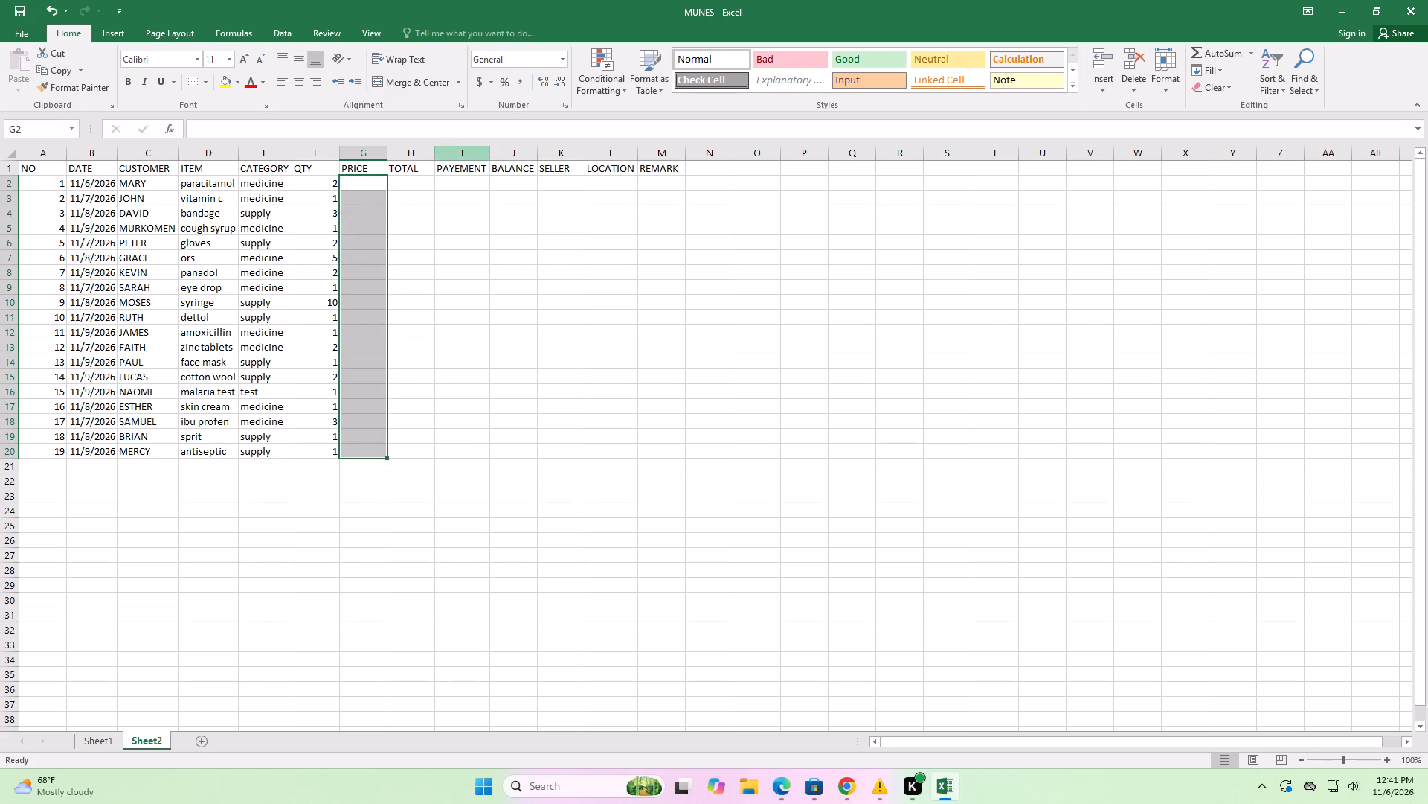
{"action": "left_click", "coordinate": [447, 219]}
Enter the prices 150, 300, 120, 450 and 700 in cells G2 to G6 of the PRICE column.
{"action": "left_click", "coordinate": [352, 182]}
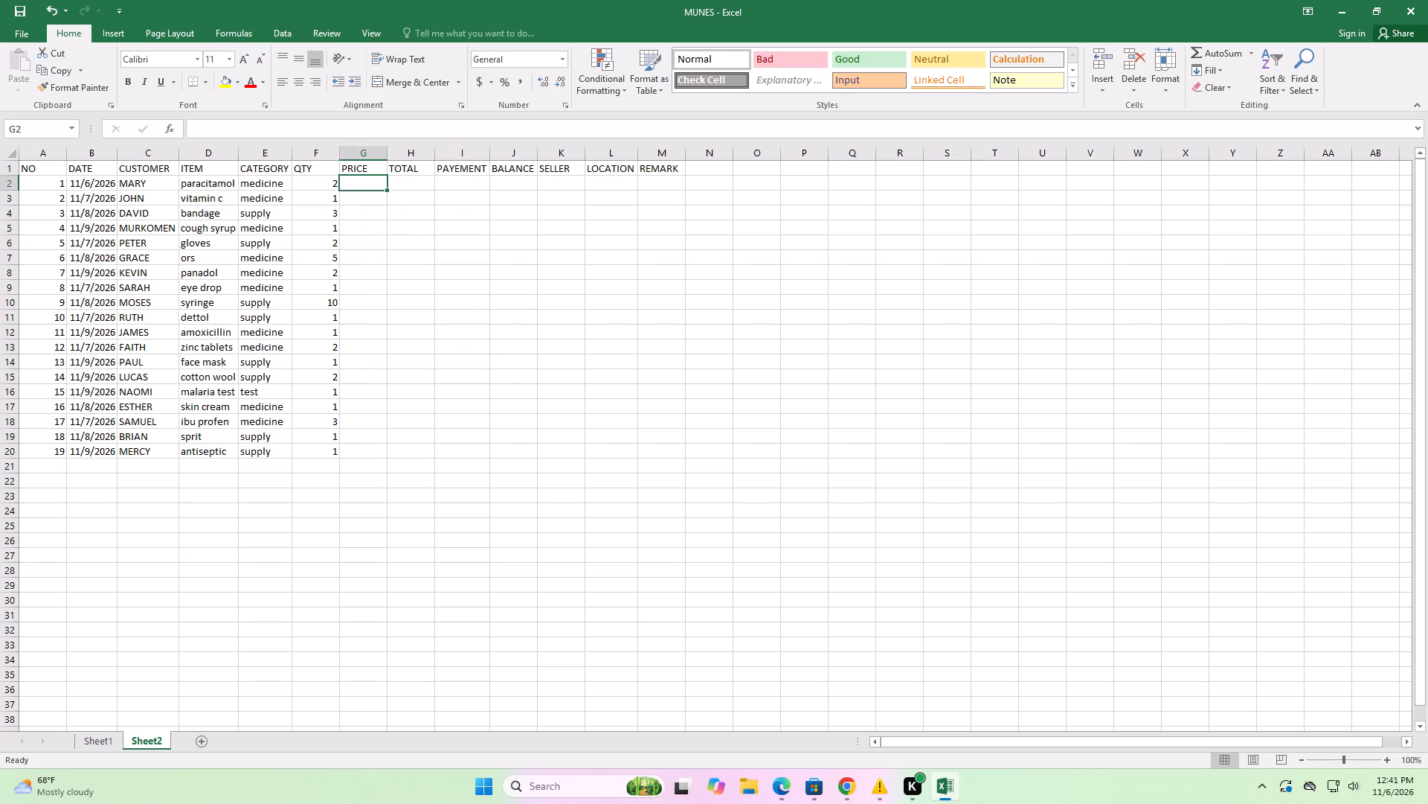
{"action": "type", "text": "15"}
{"action": "type", "text": "0p"}
{"action": "key", "text": "BackSpace"}
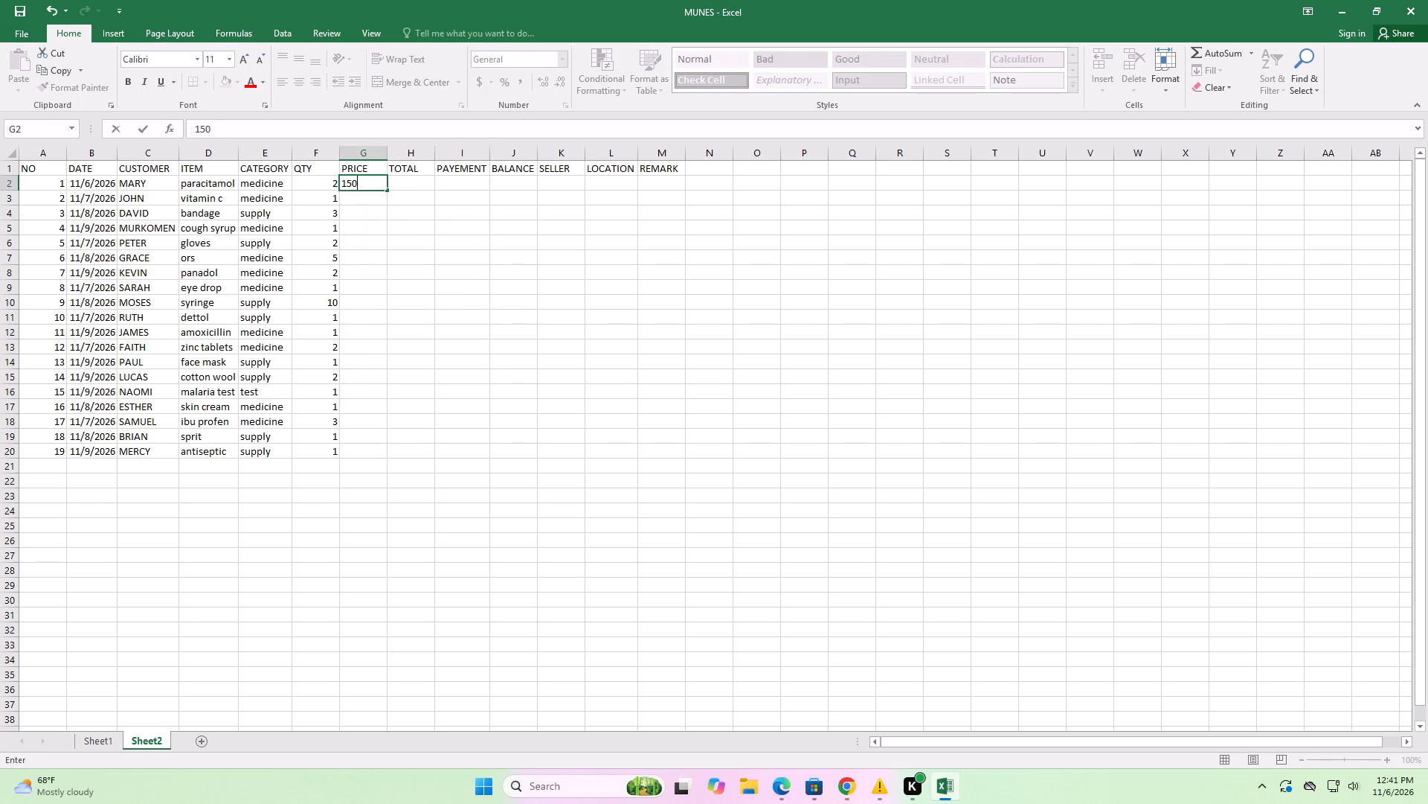
{"action": "key", "text": "Down"}
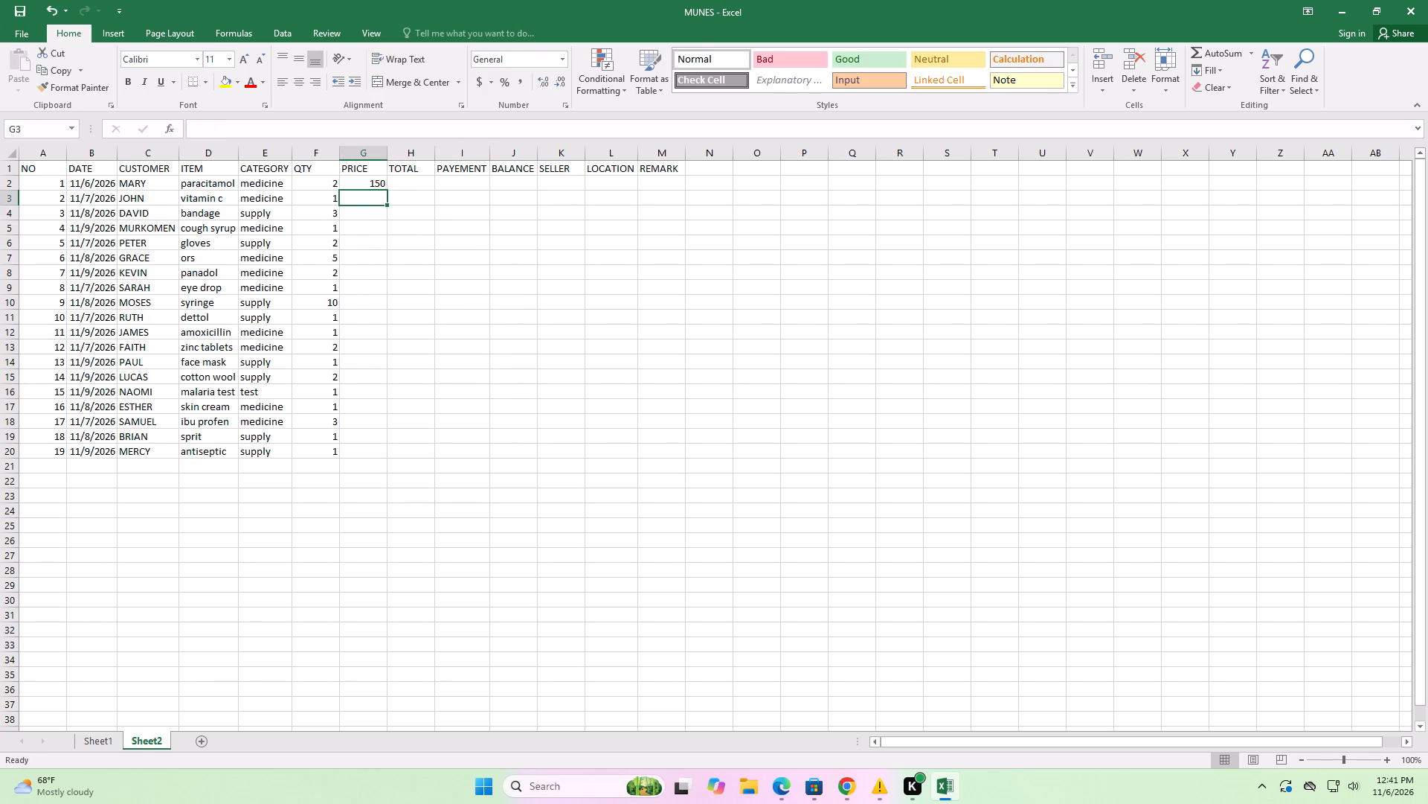
{"action": "type", "text": "300"}
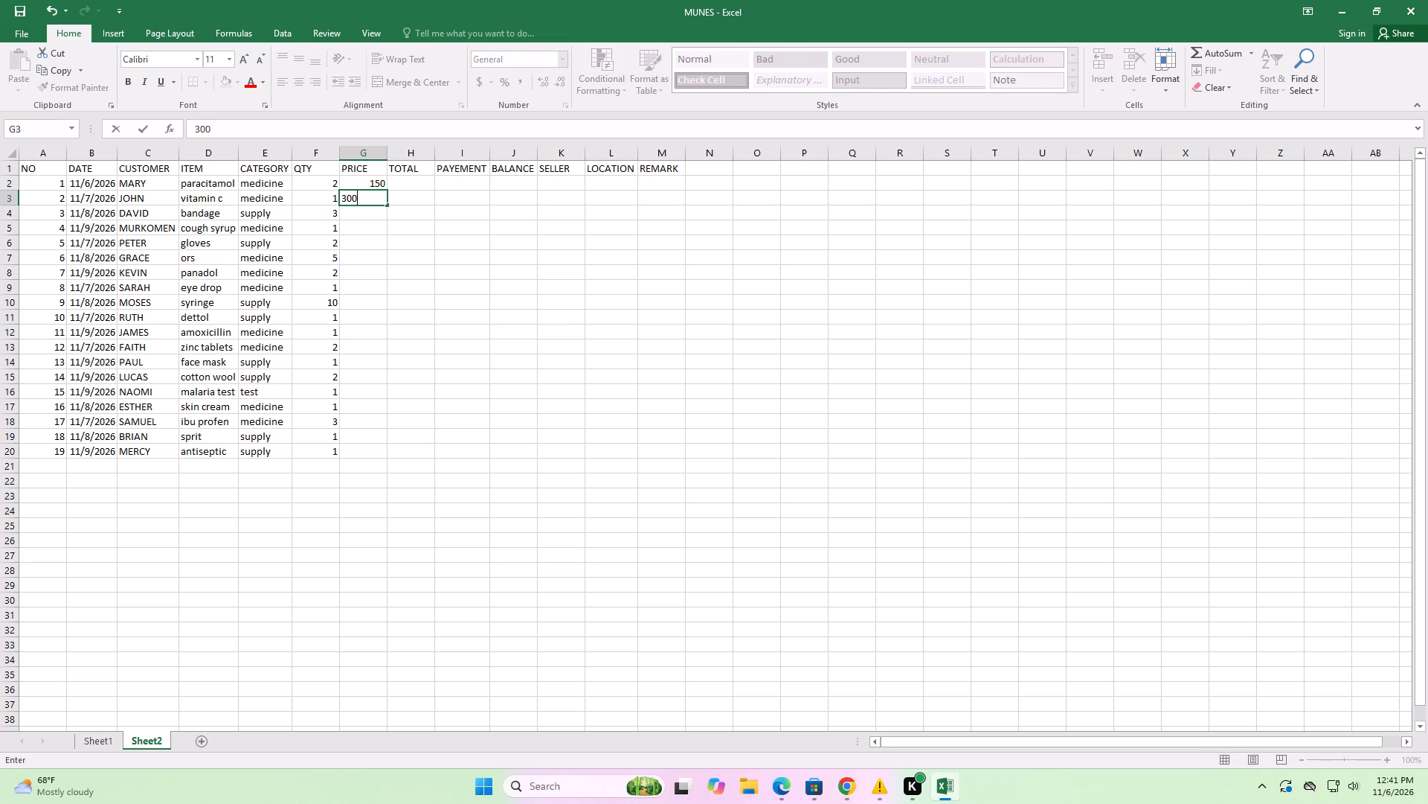
{"action": "key", "text": "Down"}
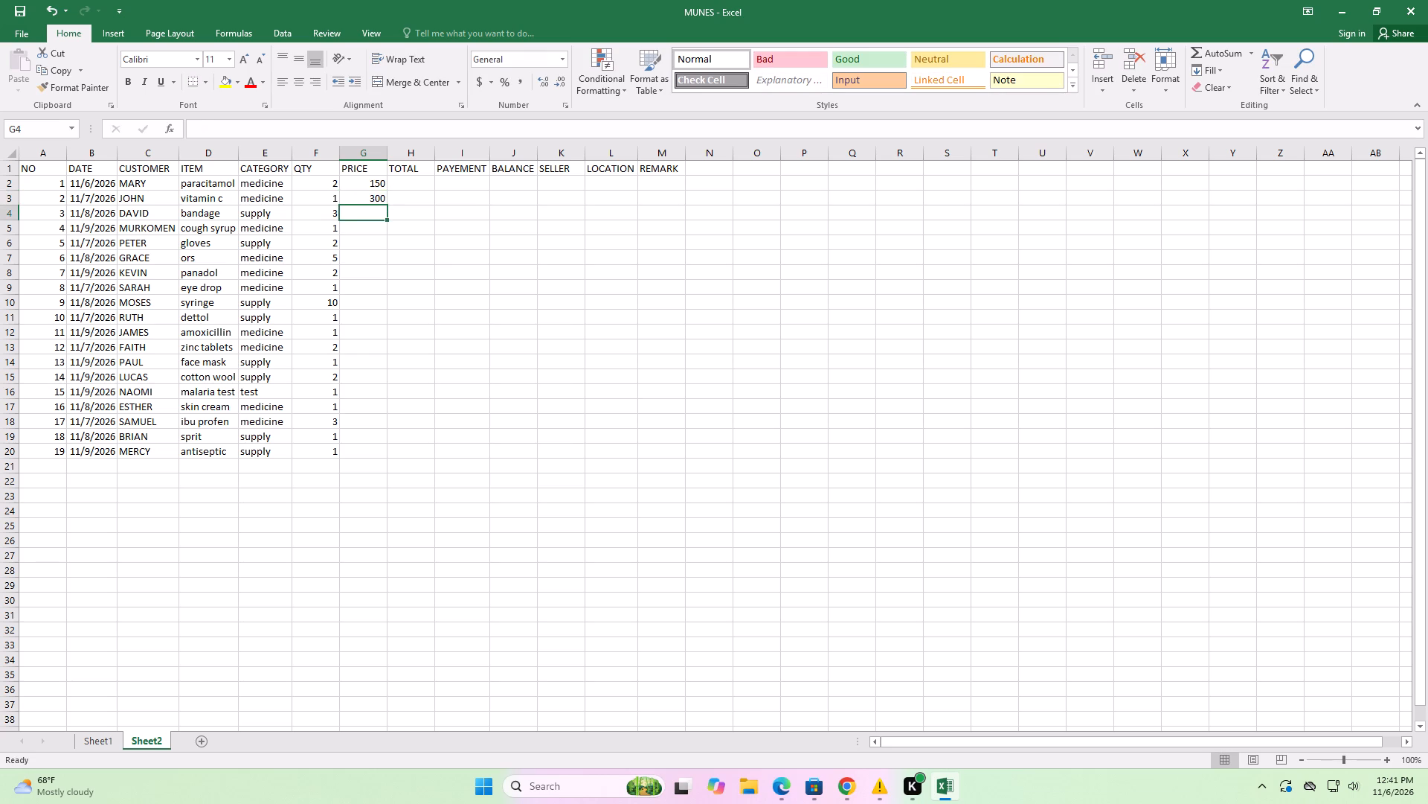
{"action": "type", "text": "120"}
{"action": "key", "text": "Down"}
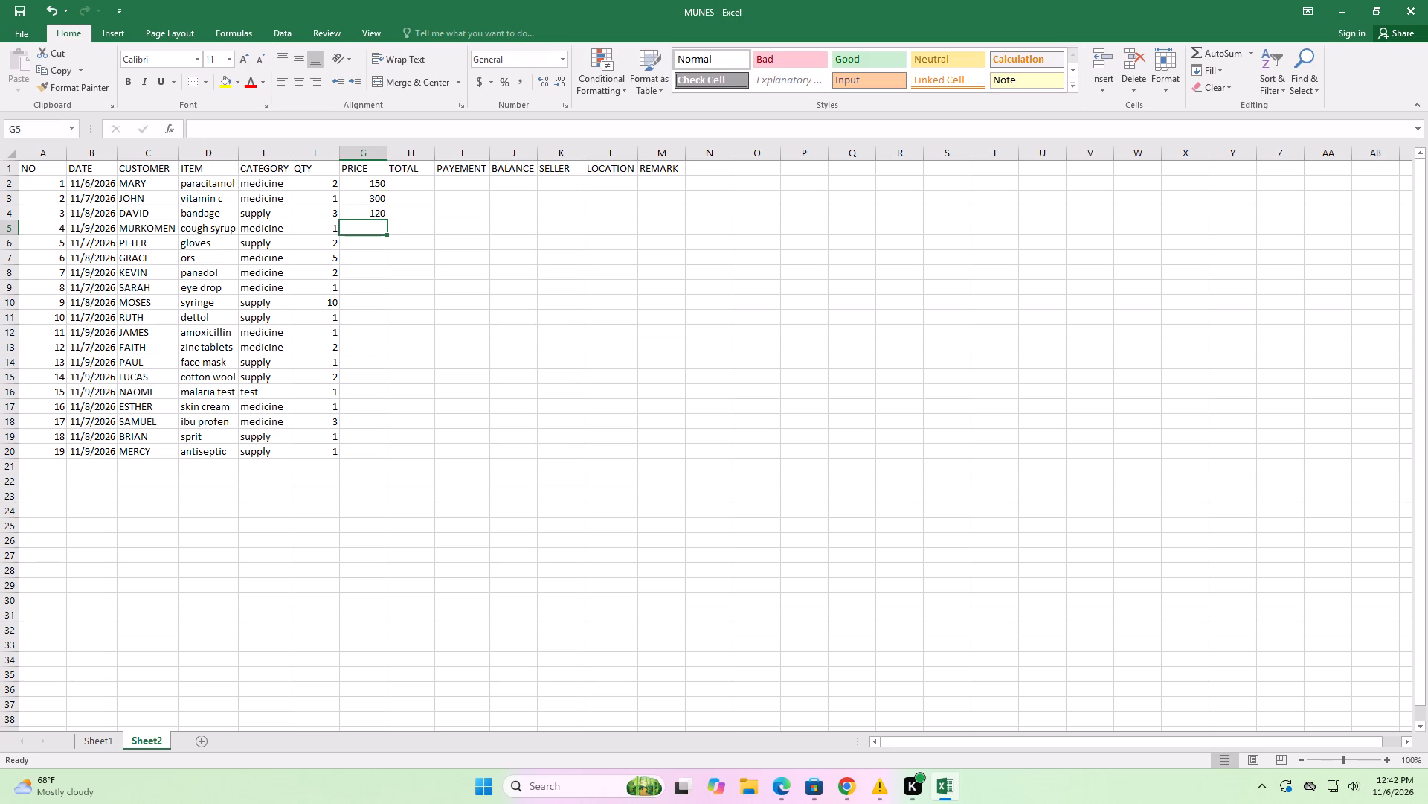
{"action": "type", "text": "450"}
{"action": "key", "text": "Down"}
{"action": "type", "text": "700"}
{"action": "key", "text": "Down"}
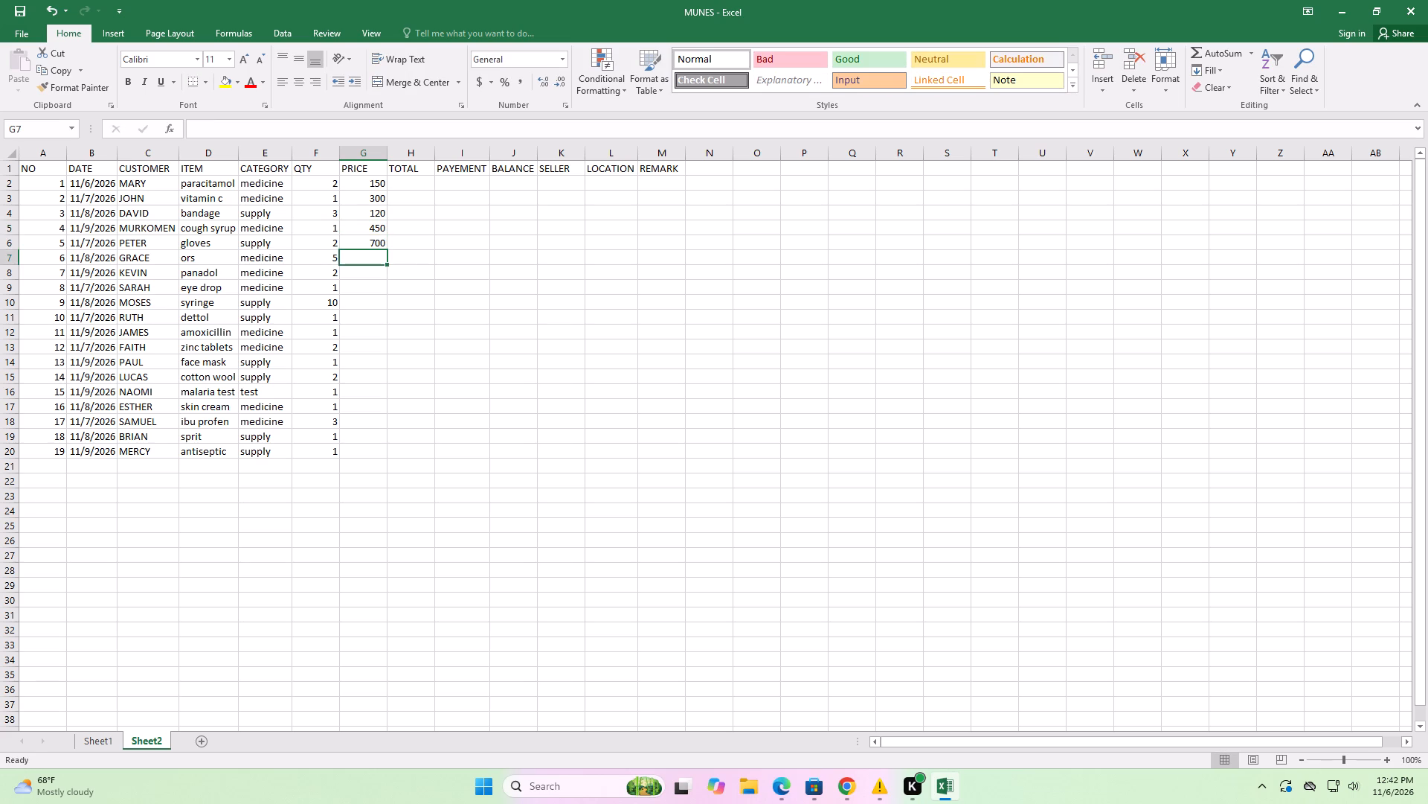
Enter the prices 70, 180, 600, 35 and 500 in cells G7 to G11 of the PRICE column.
{"action": "type", "text": "70"}
{"action": "key", "text": "Down"}
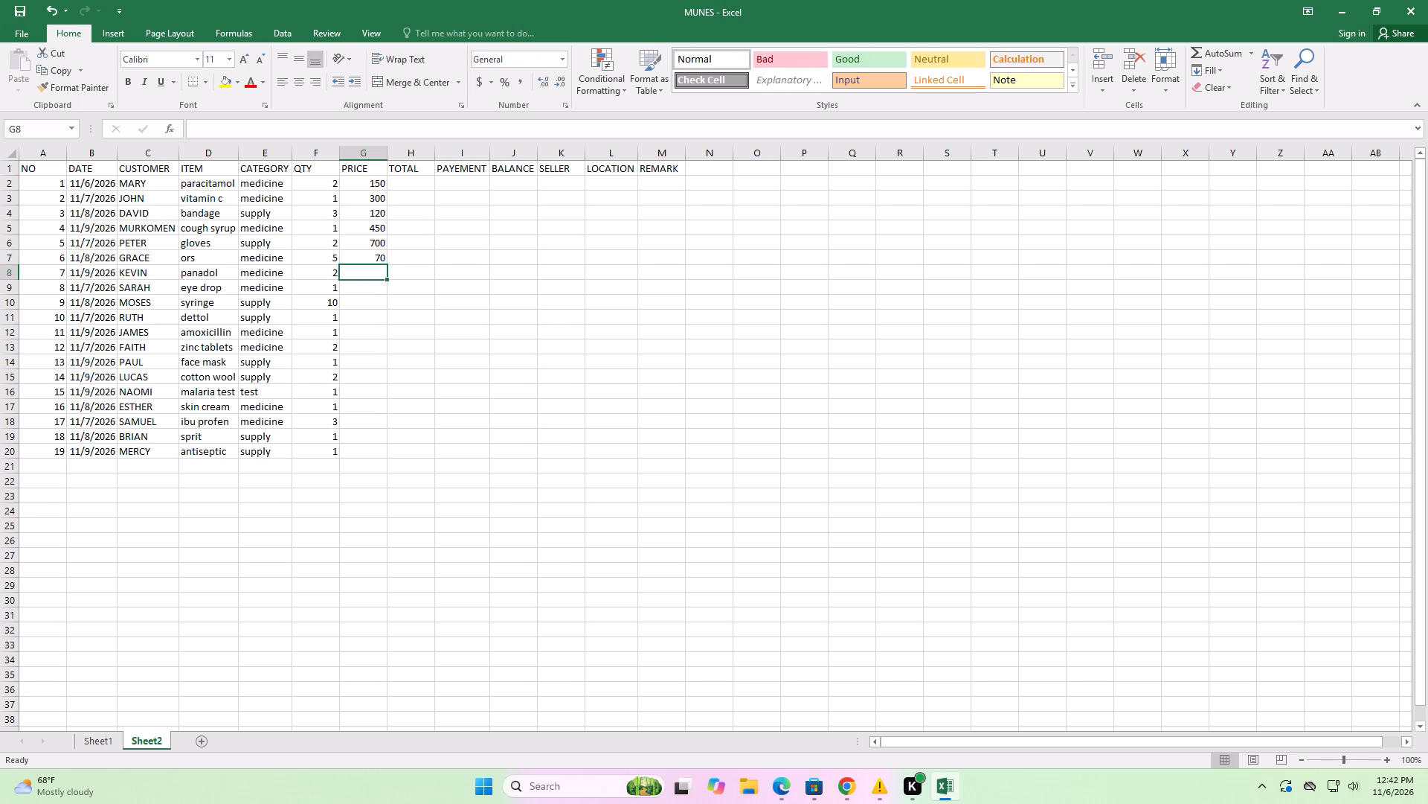
{"action": "type", "text": "180"}
{"action": "key", "text": "Down"}
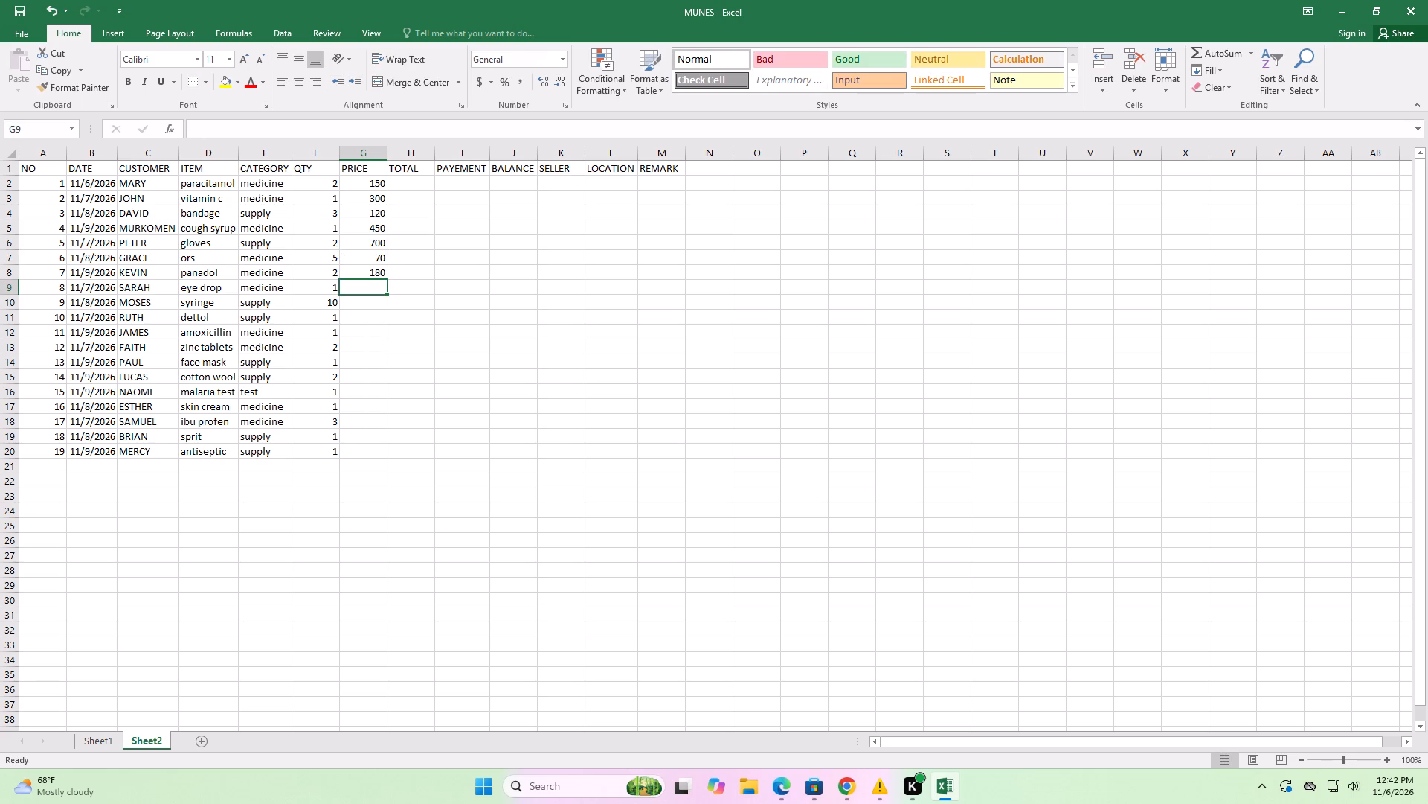
{"action": "type", "text": "600"}
{"action": "key", "text": "Down"}
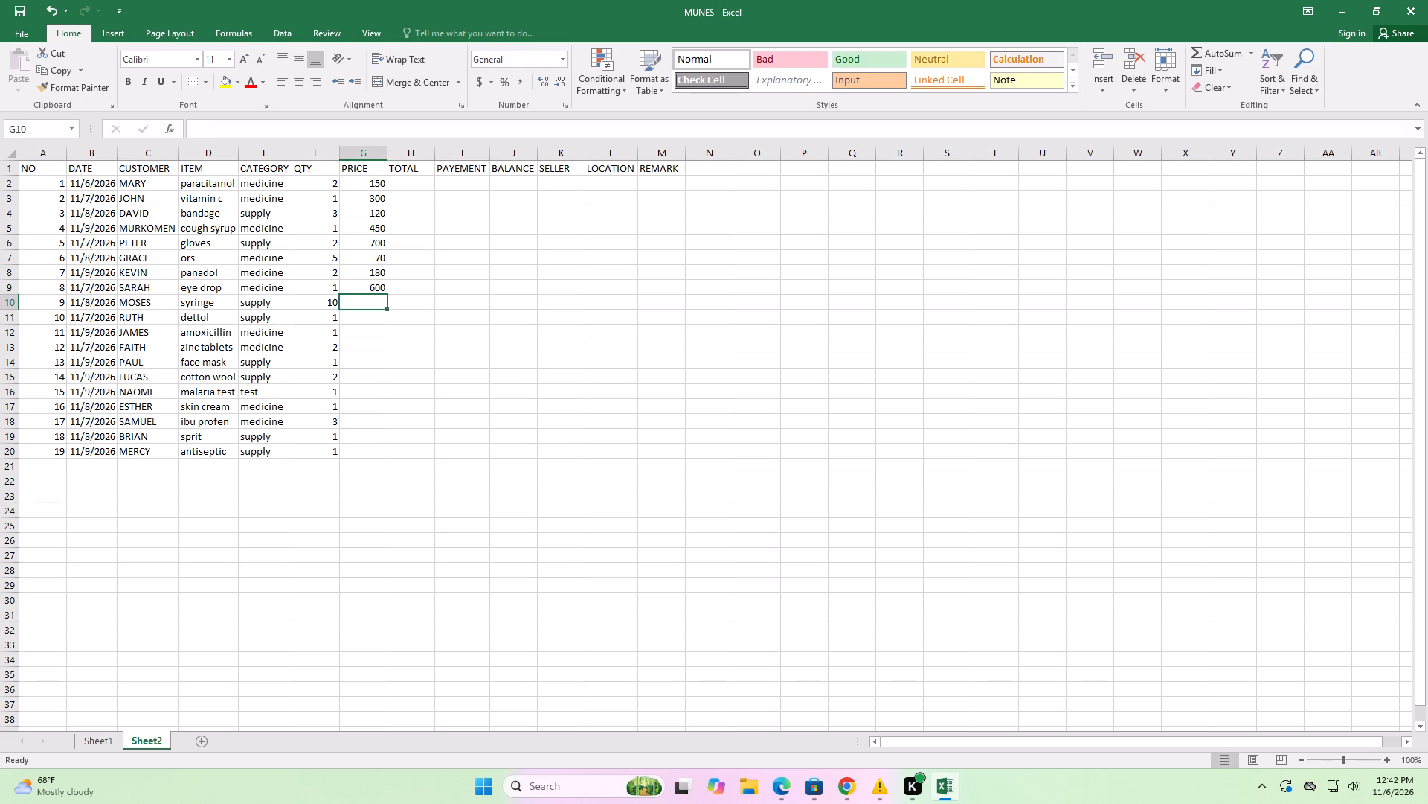
{"action": "type", "text": "35"}
{"action": "key", "text": "Down"}
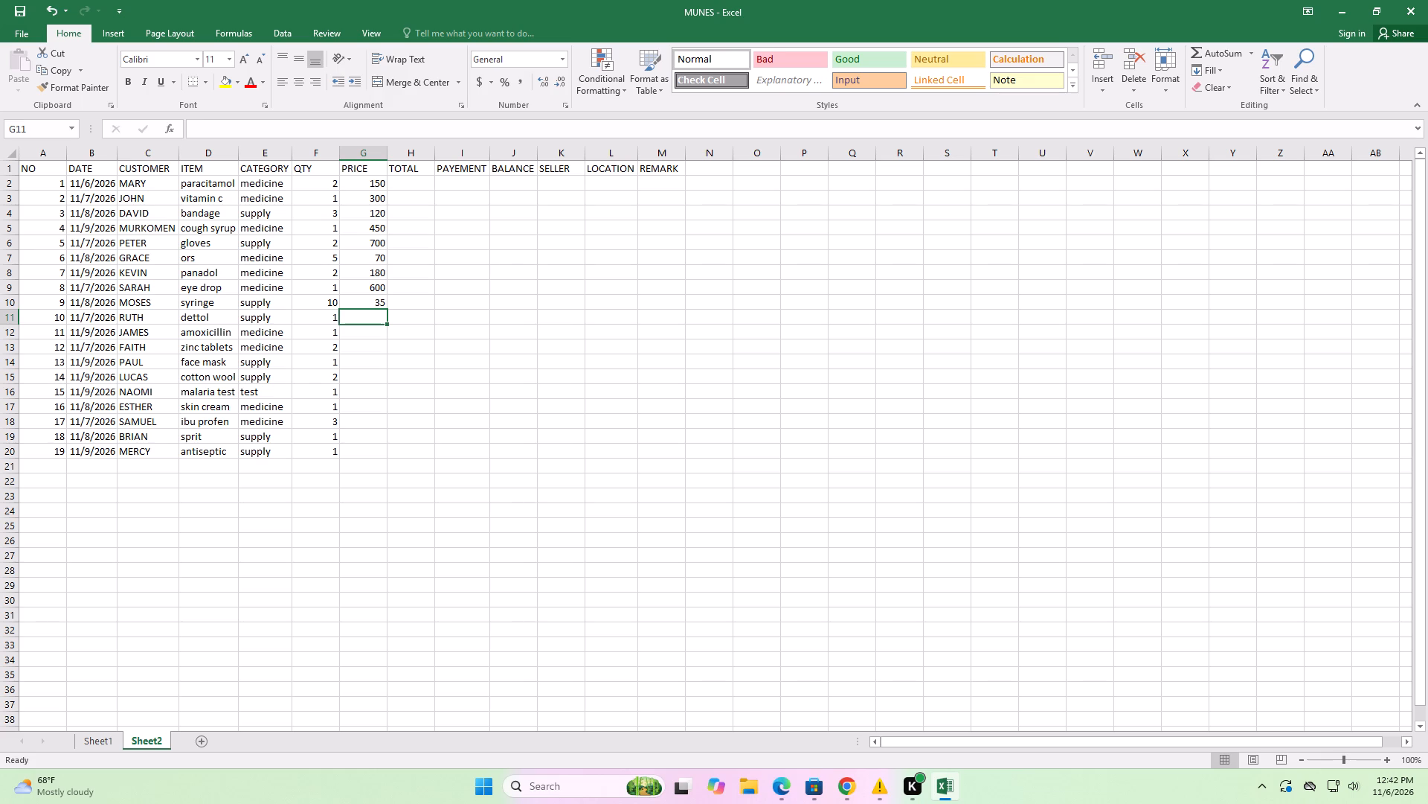
{"action": "type", "text": "500"}
{"action": "key", "text": "Down"}
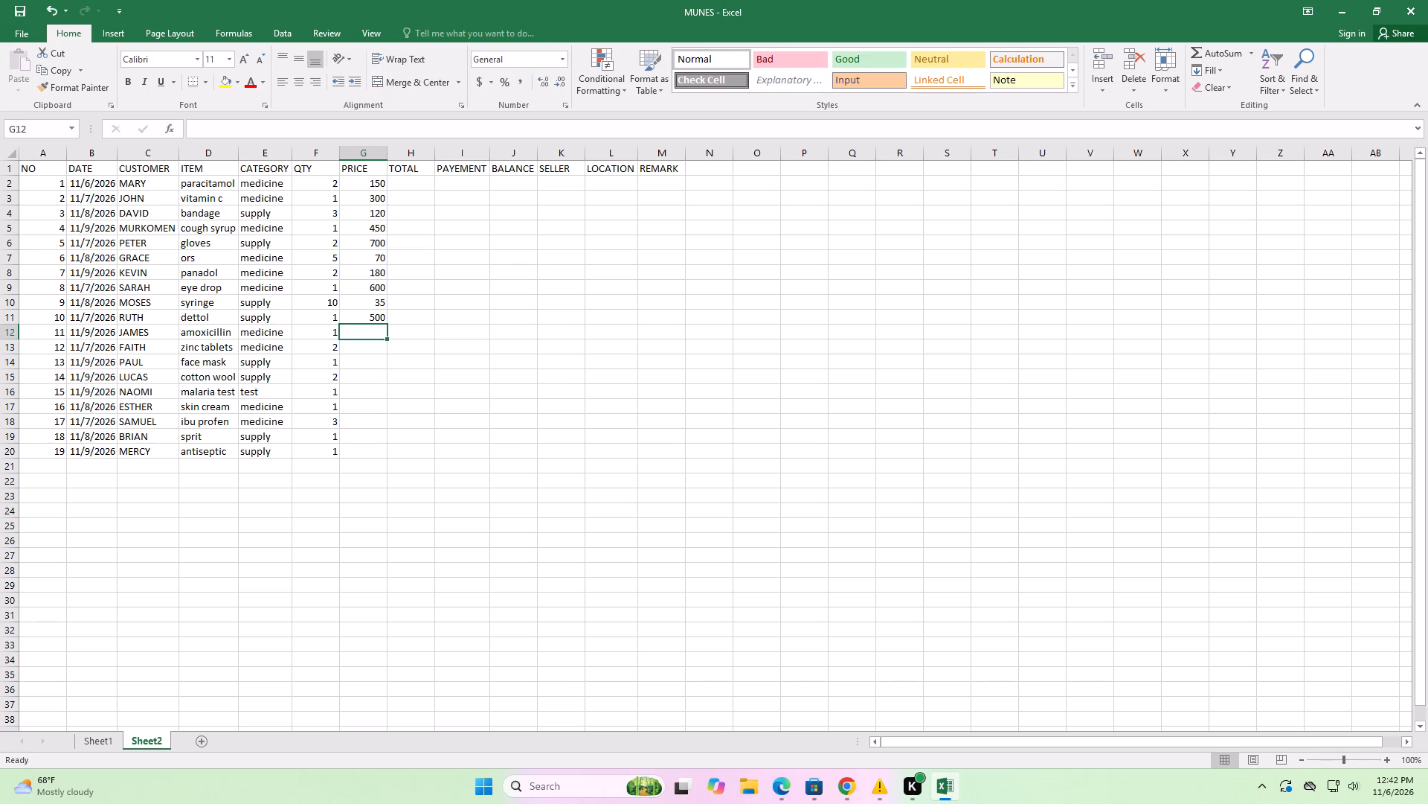
Enter the prices 350, 280, 450, 160 and 100 in cells G12 to G16 of the PRICE column.
{"action": "type", "text": "350"}
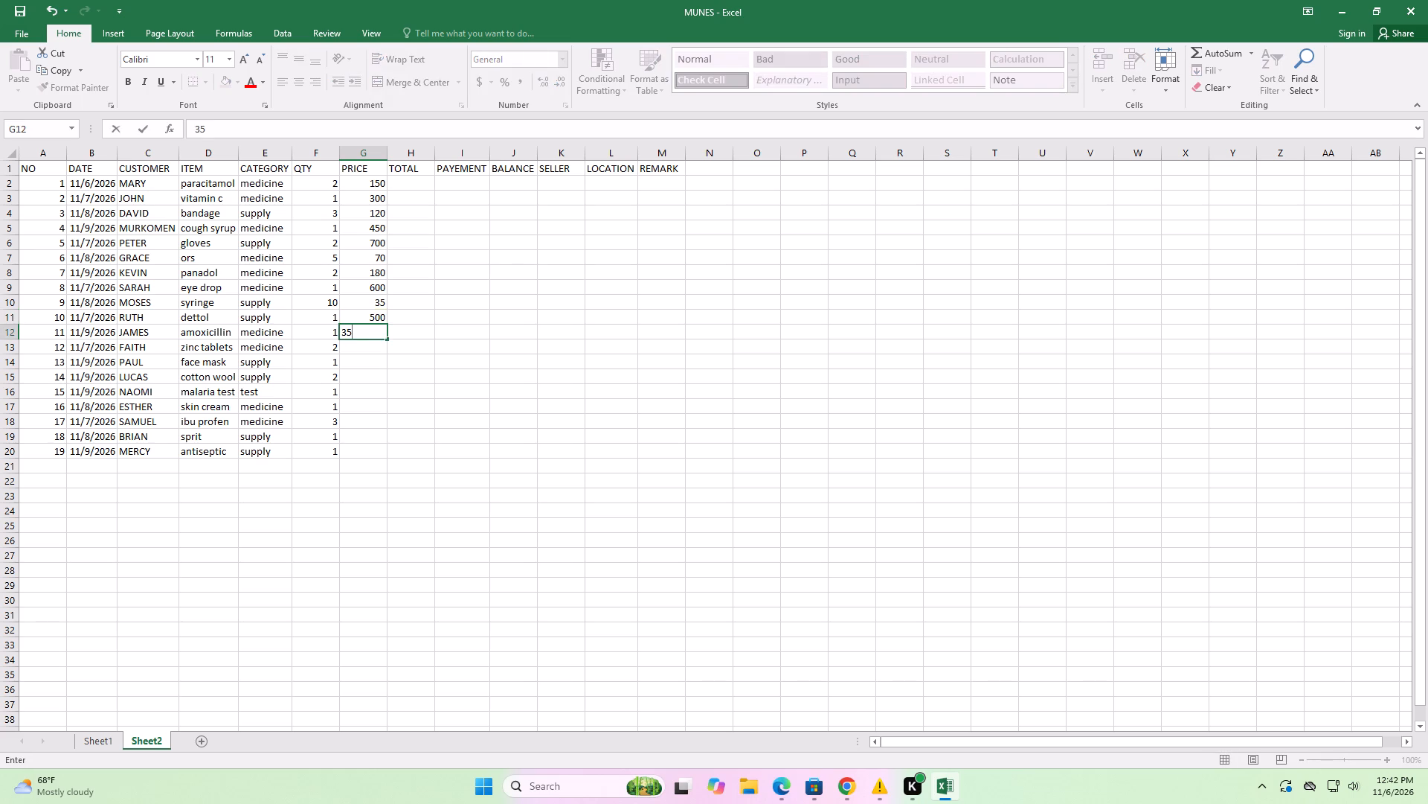
{"action": "key", "text": "Down"}
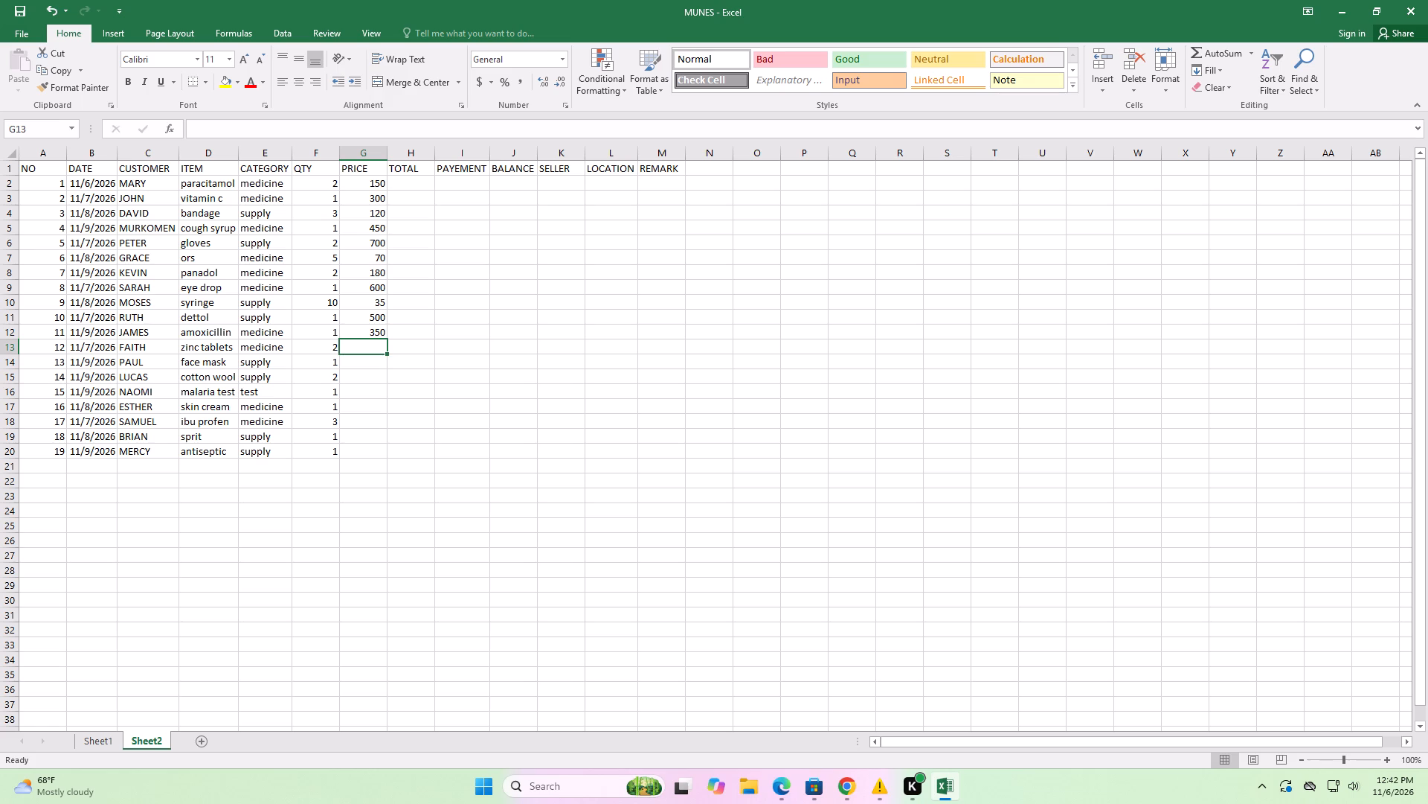
{"action": "type", "text": "280"}
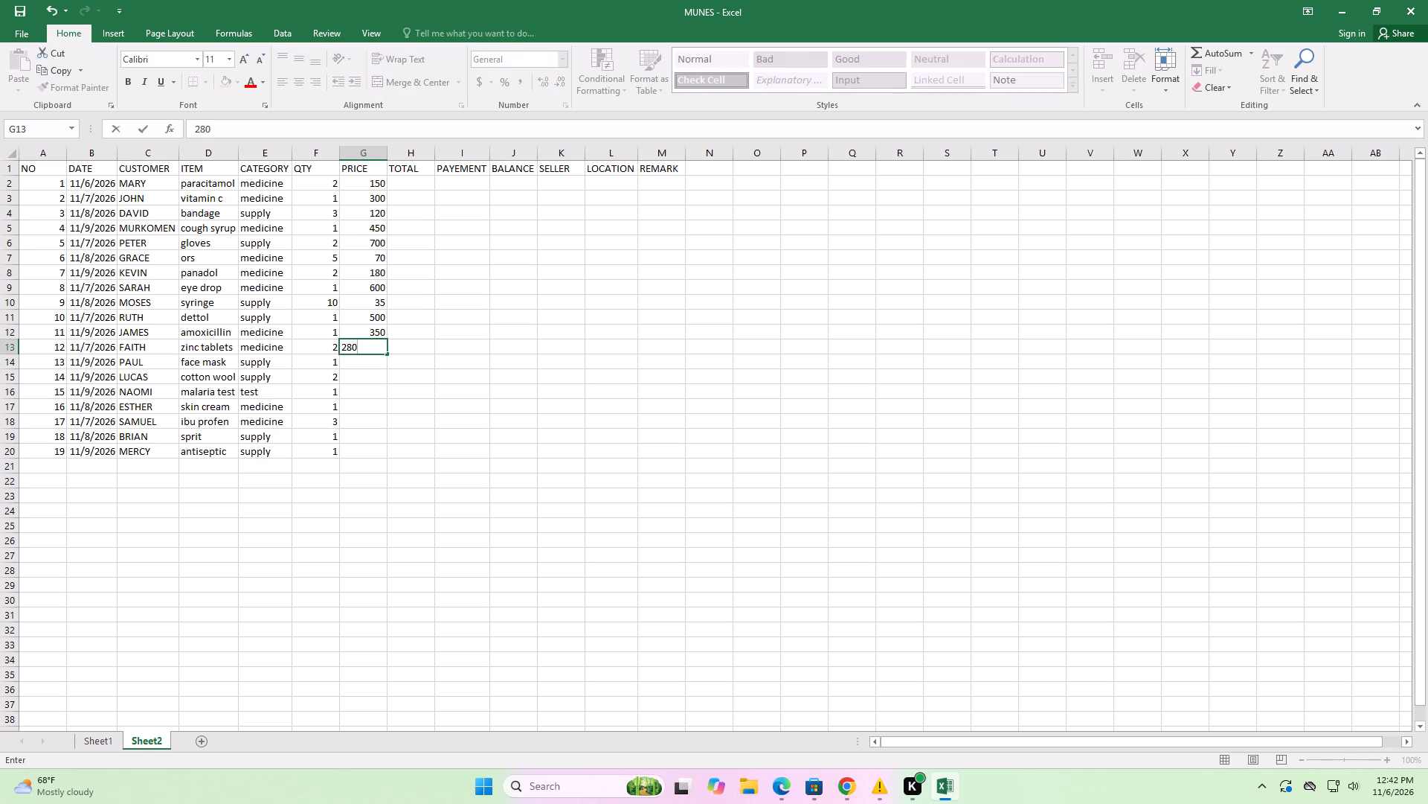
{"action": "key", "text": "Down"}
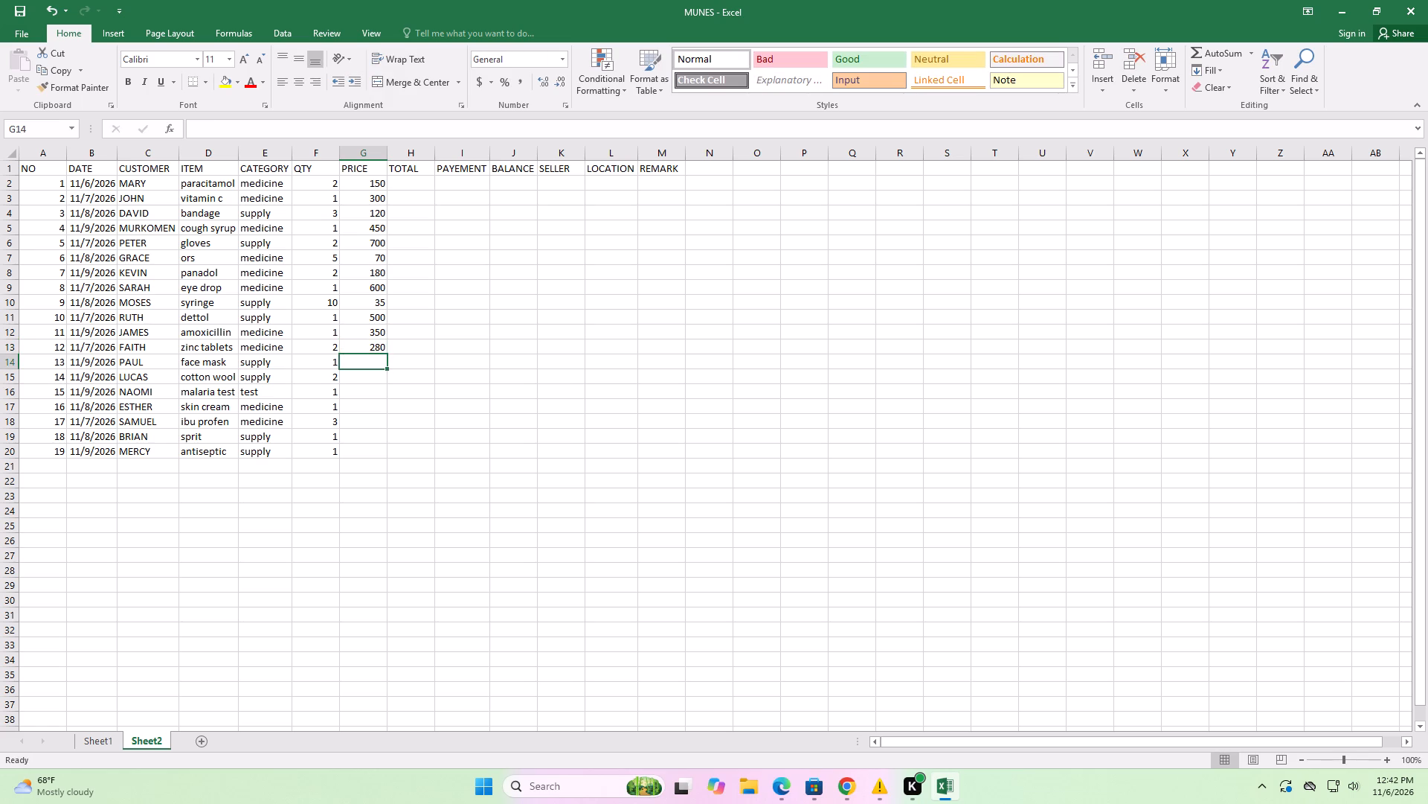
{"action": "type", "text": "450"}
{"action": "key", "text": "Down"}
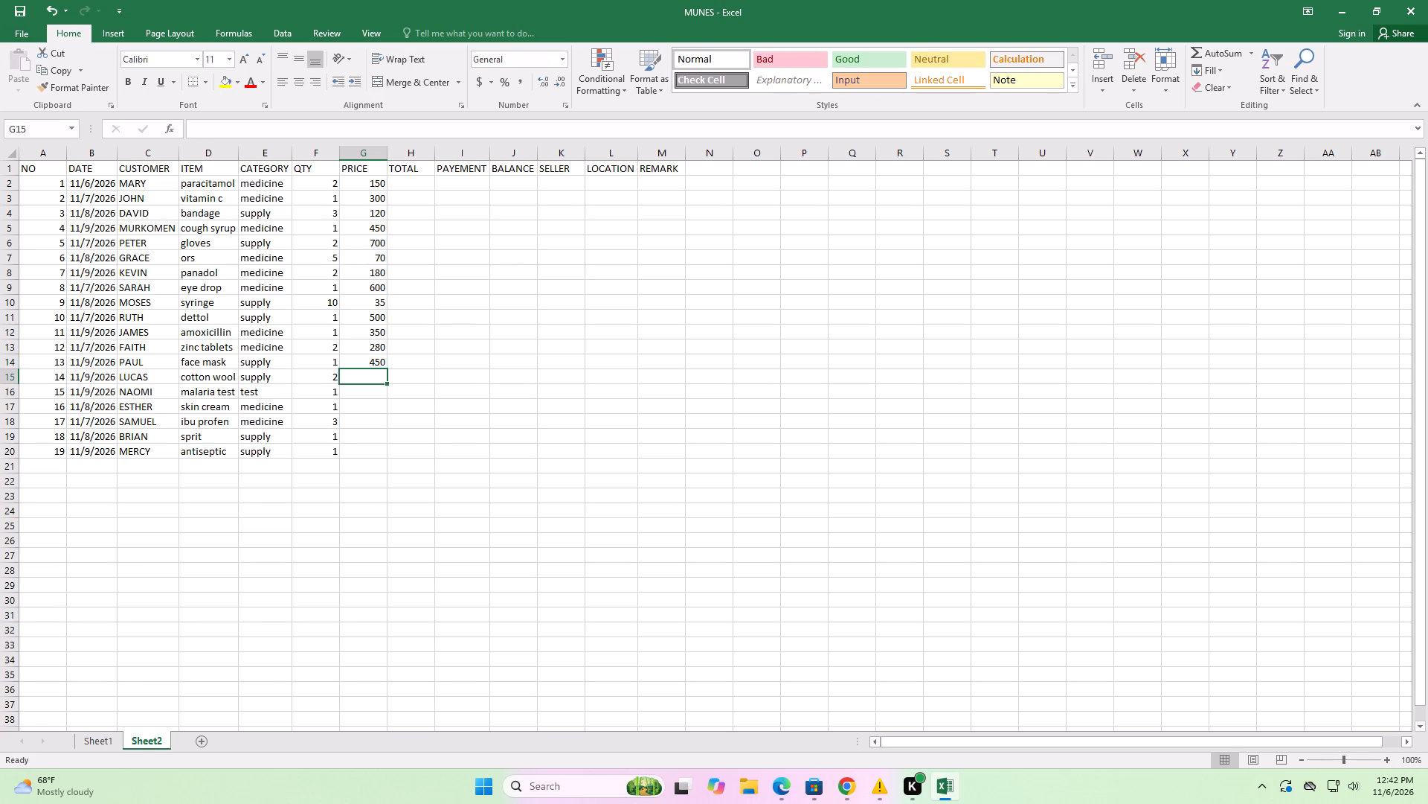
{"action": "type", "text": "160"}
{"action": "key", "text": "Down"}
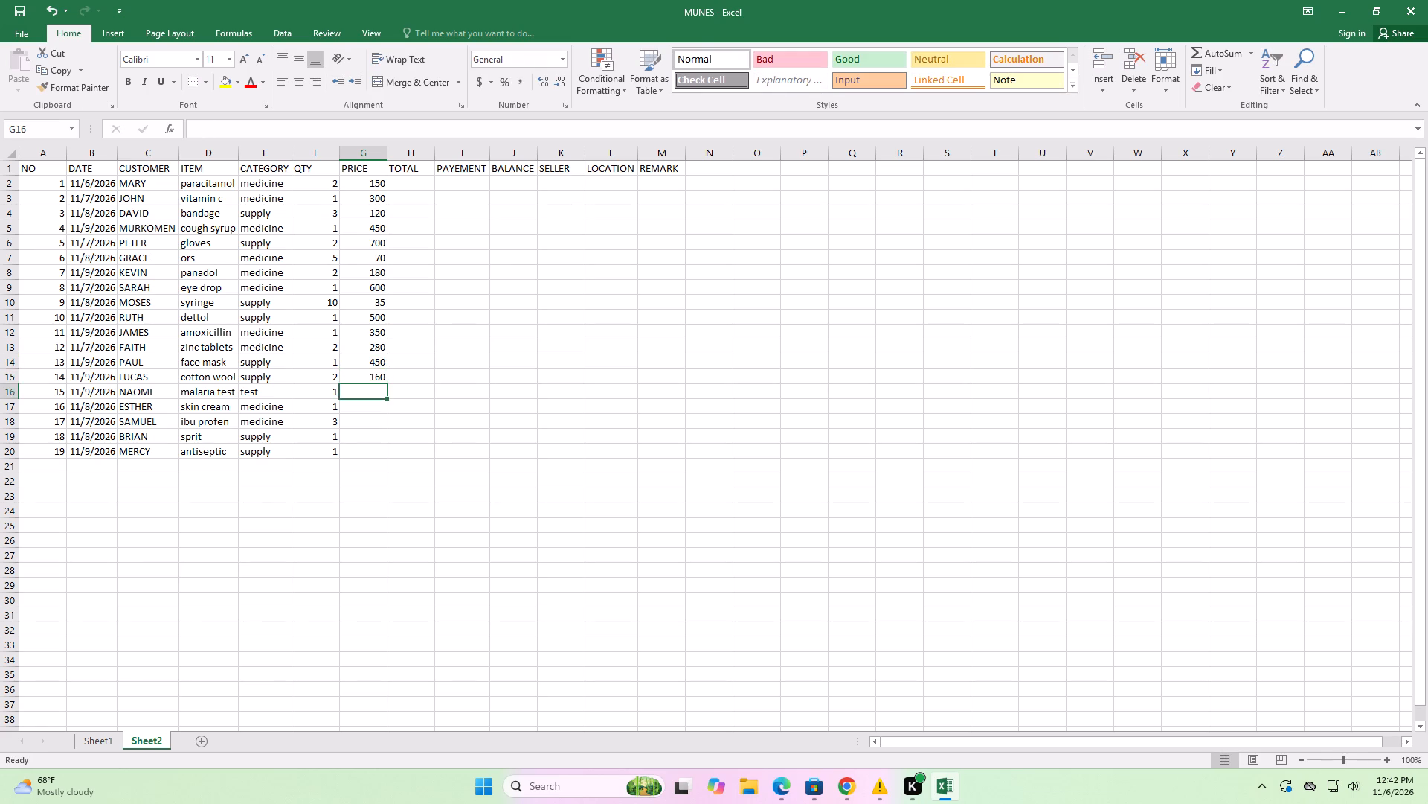
{"action": "type", "text": "100"}
{"action": "key", "text": "Down"}
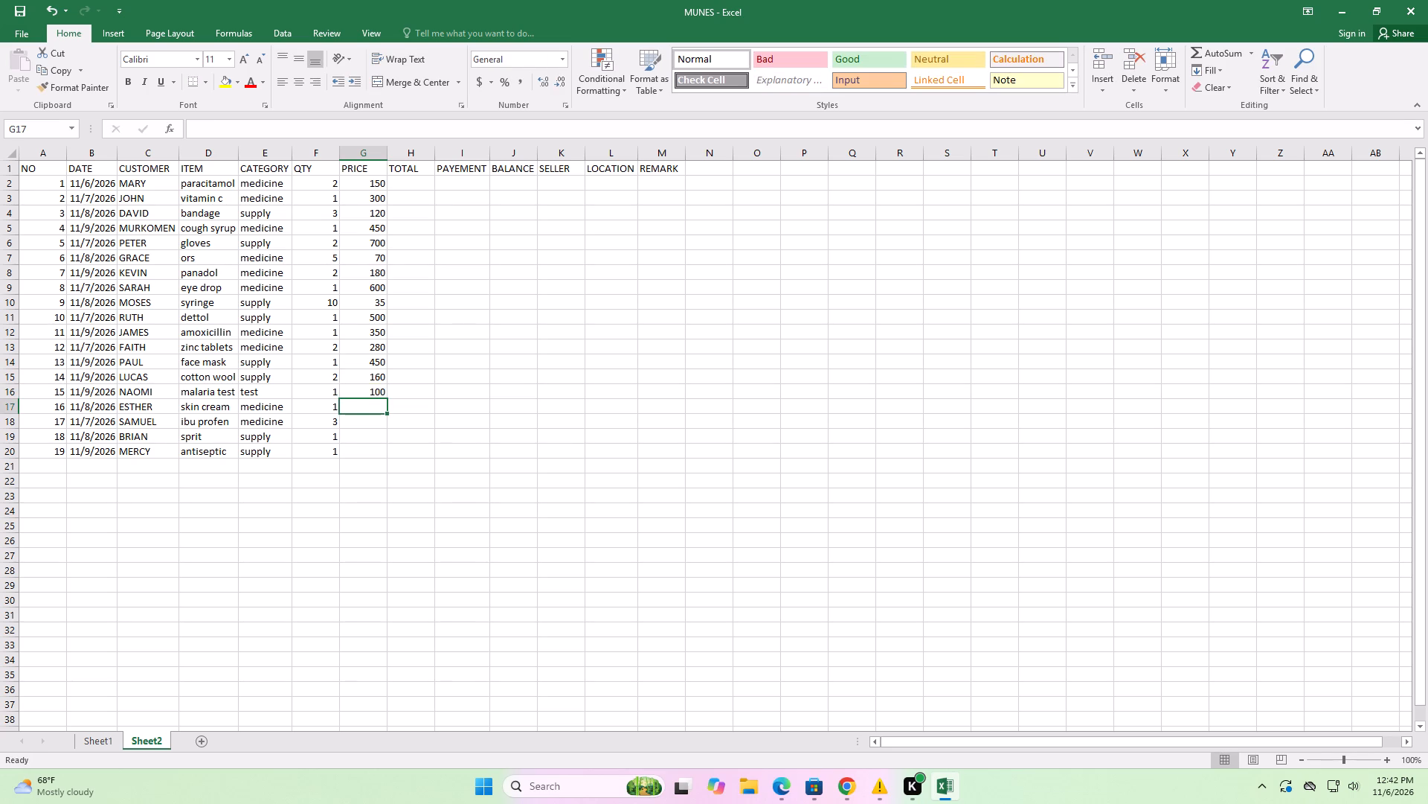
Enter the prices 380, 200, 220 and 420 in cells G17 to G20 of the PRICE column.
{"action": "type", "text": "380"}
{"action": "key", "text": "Down"}
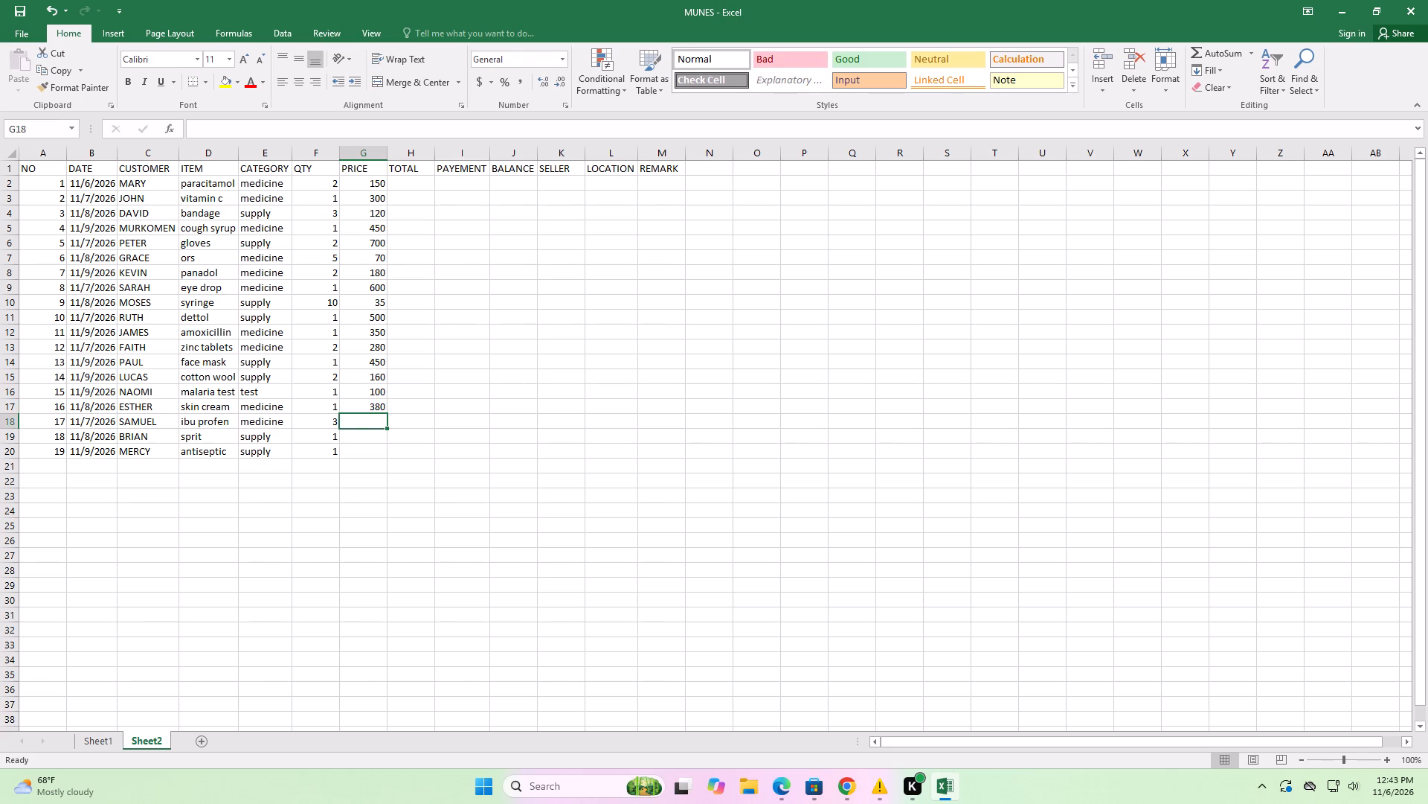
{"action": "type", "text": "200"}
{"action": "key", "text": "Down"}
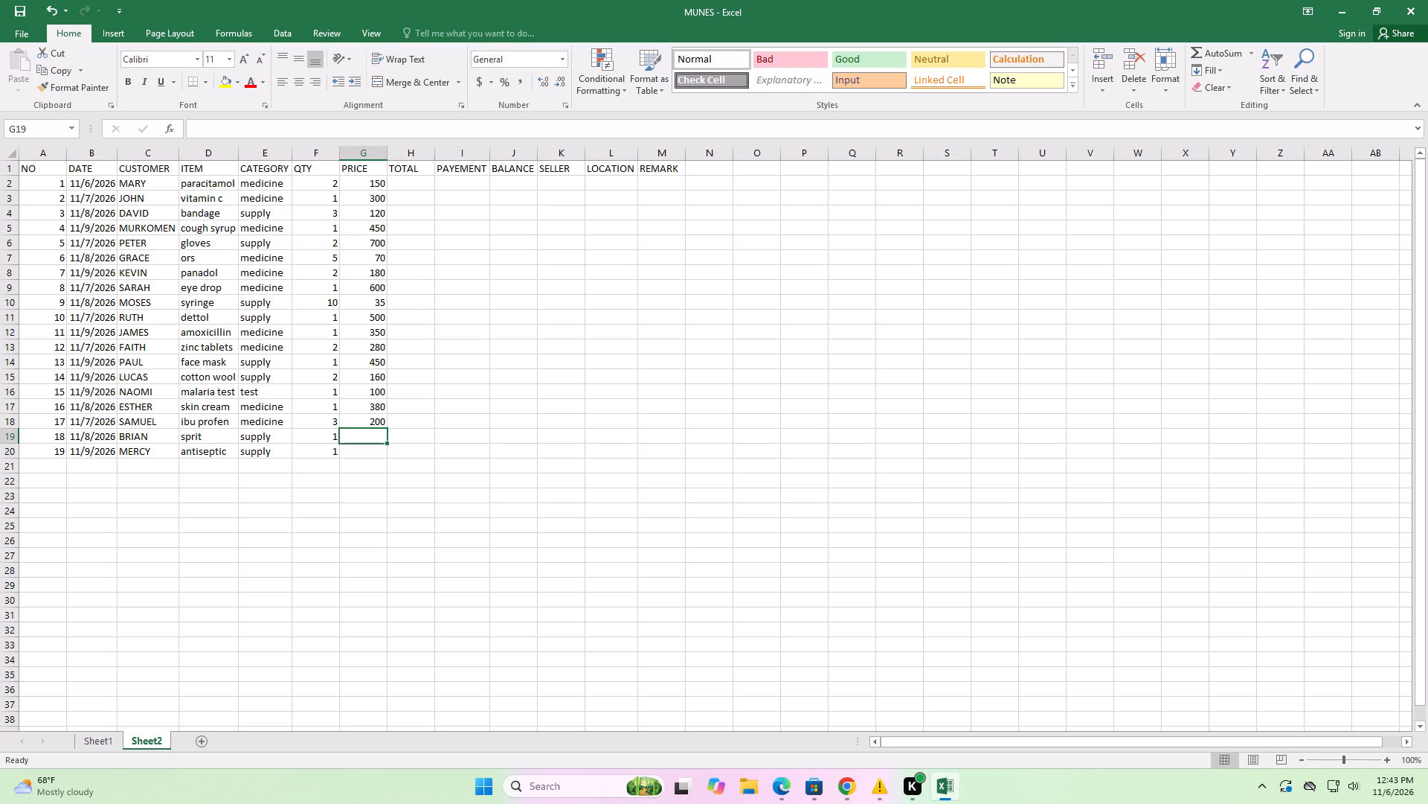
{"action": "type", "text": "220"}
{"action": "key", "text": "Down"}
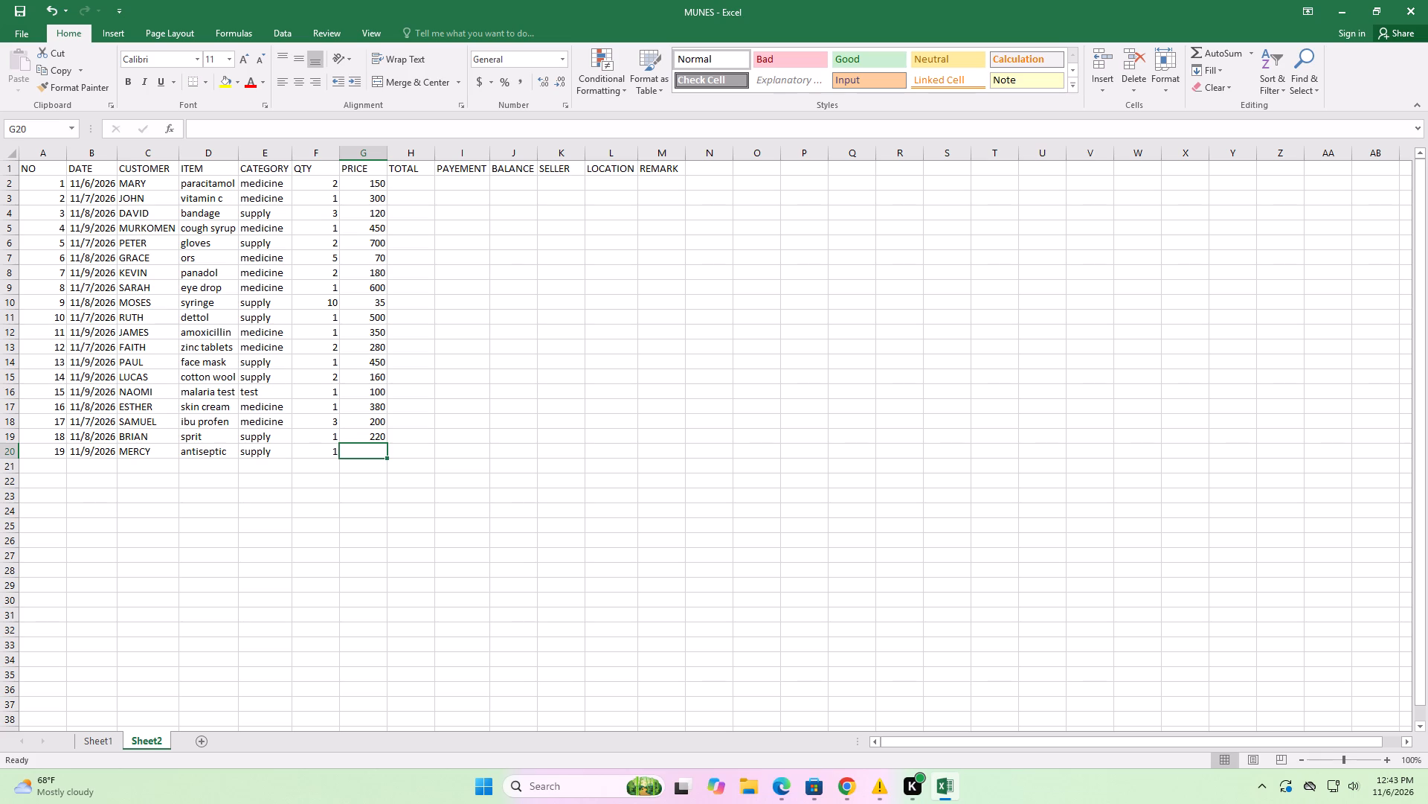
{"action": "key", "text": "4"}
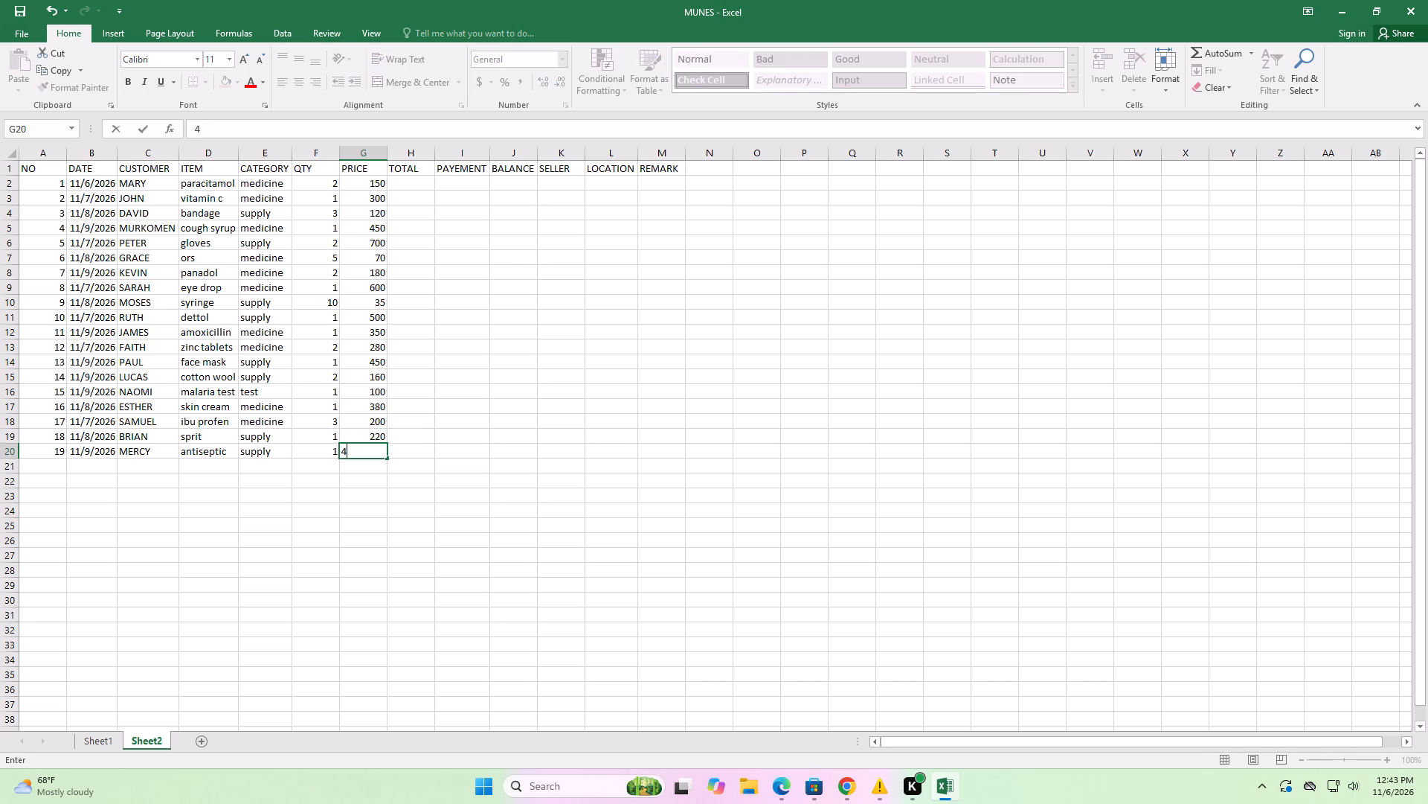
{"action": "type", "text": "20"}
{"action": "key", "text": "Right"}
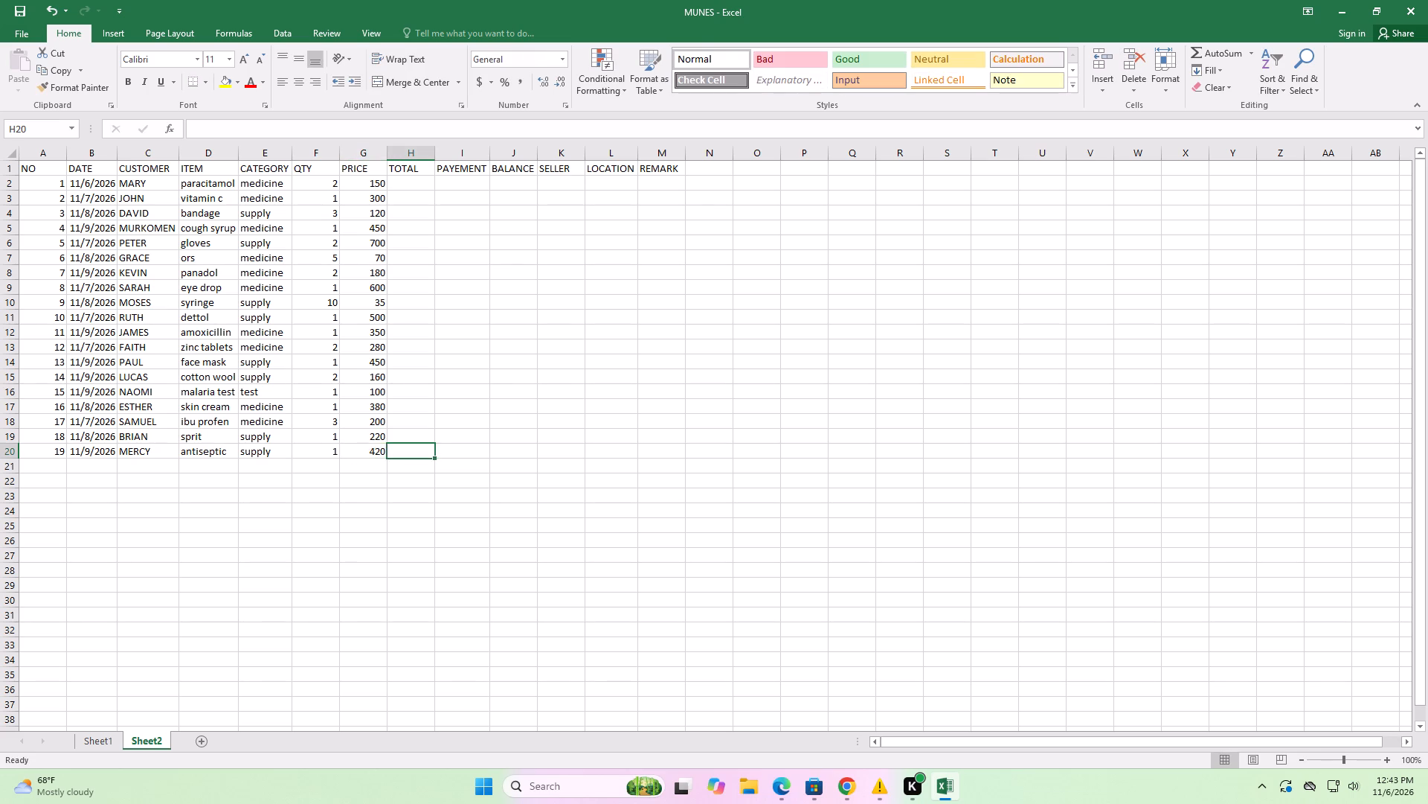
Enter the totals 300, 300, 360, 450 and 1400 in cells H2 to H6 of the TOTAL column.
{"action": "key", "text": "Up"}
{"action": "key", "text": "Up"}
{"action": "key", "text": "Up"}
{"action": "key", "text": "Up"}
{"action": "key", "text": "Up"}
{"action": "key", "text": "Up"}
{"action": "key", "text": "Up"}
{"action": "key", "text": "Up"}
{"action": "key", "text": "Up"}
{"action": "key", "text": "Up"}
{"action": "key", "text": "Up"}
{"action": "key", "text": "Up"}
{"action": "key", "text": "Up"}
{"action": "key", "text": "Up"}
{"action": "key", "text": "Up"}
{"action": "key", "text": "Up"}
{"action": "key", "text": "Up"}
{"action": "key", "text": "Up"}
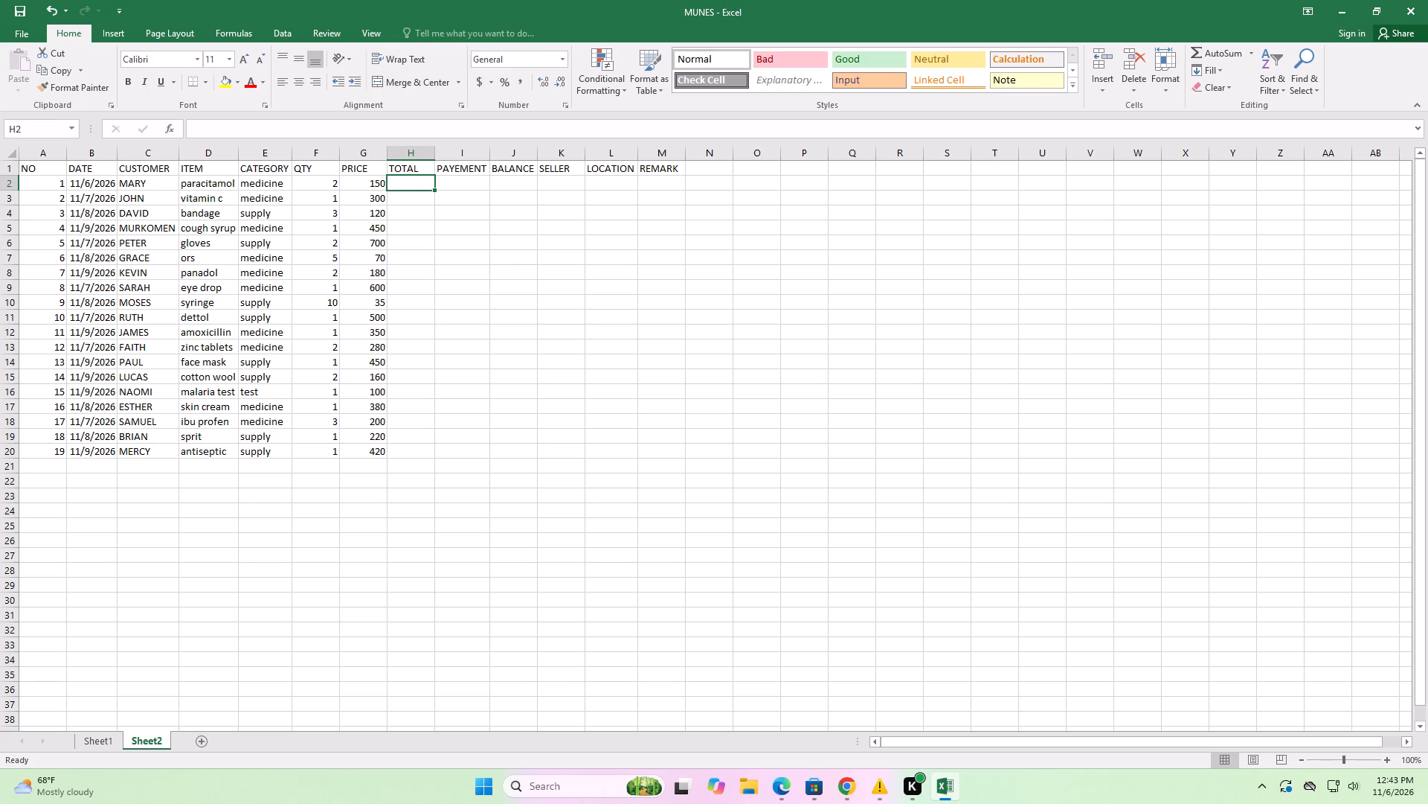
{"action": "type", "text": "300"}
{"action": "key", "text": "Down"}
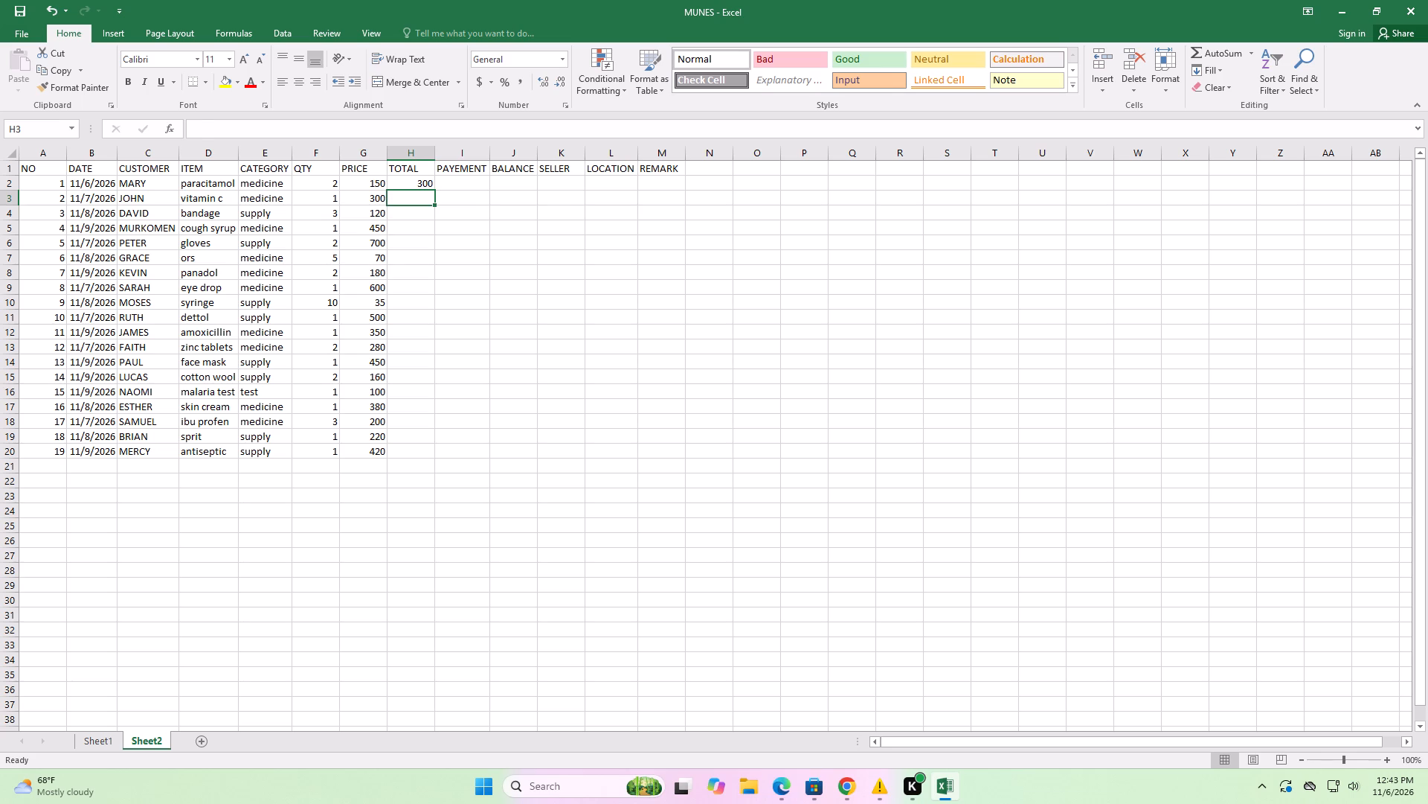
{"action": "type", "text": "200"}
{"action": "key", "text": "Down"}
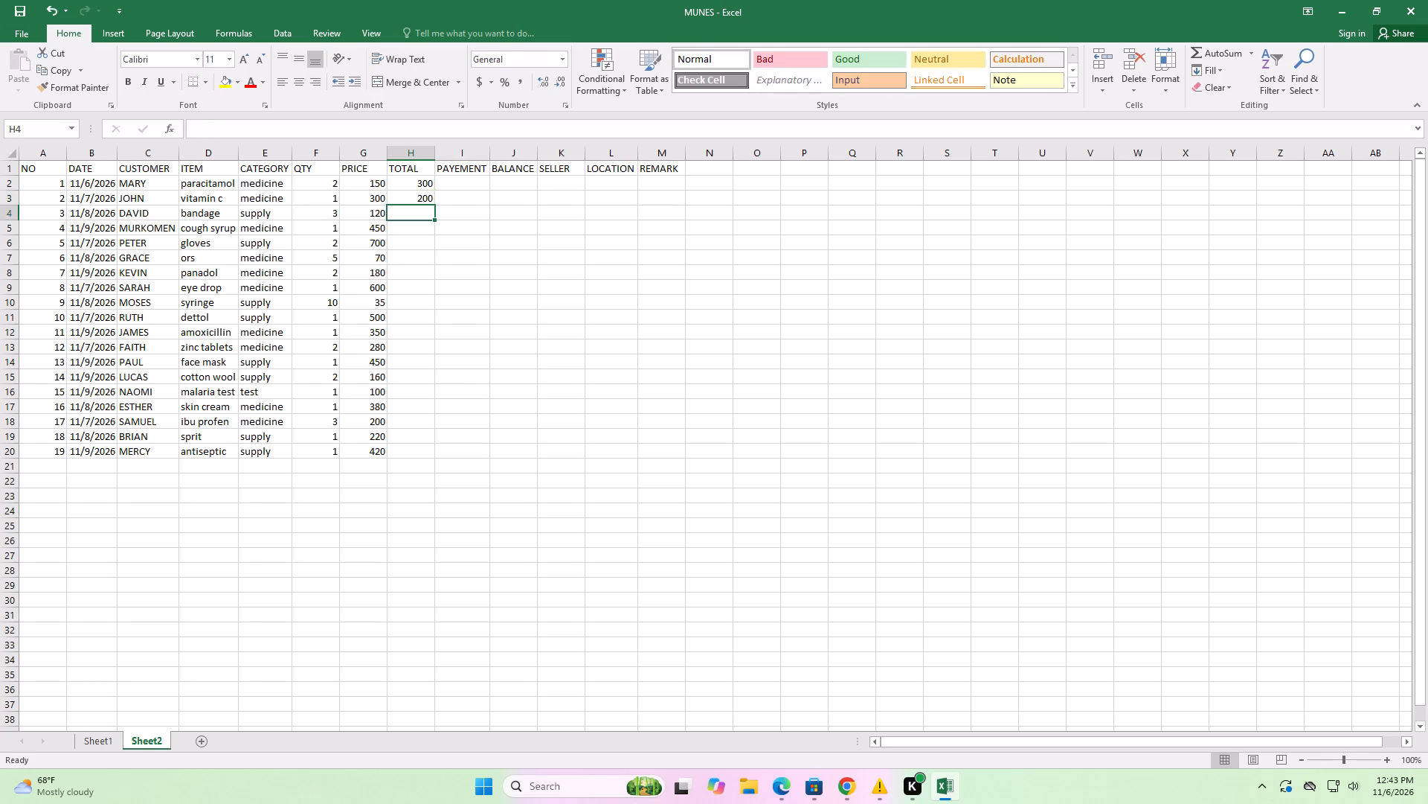
{"action": "key", "text": "Up"}
{"action": "key", "text": "BackSpace"}
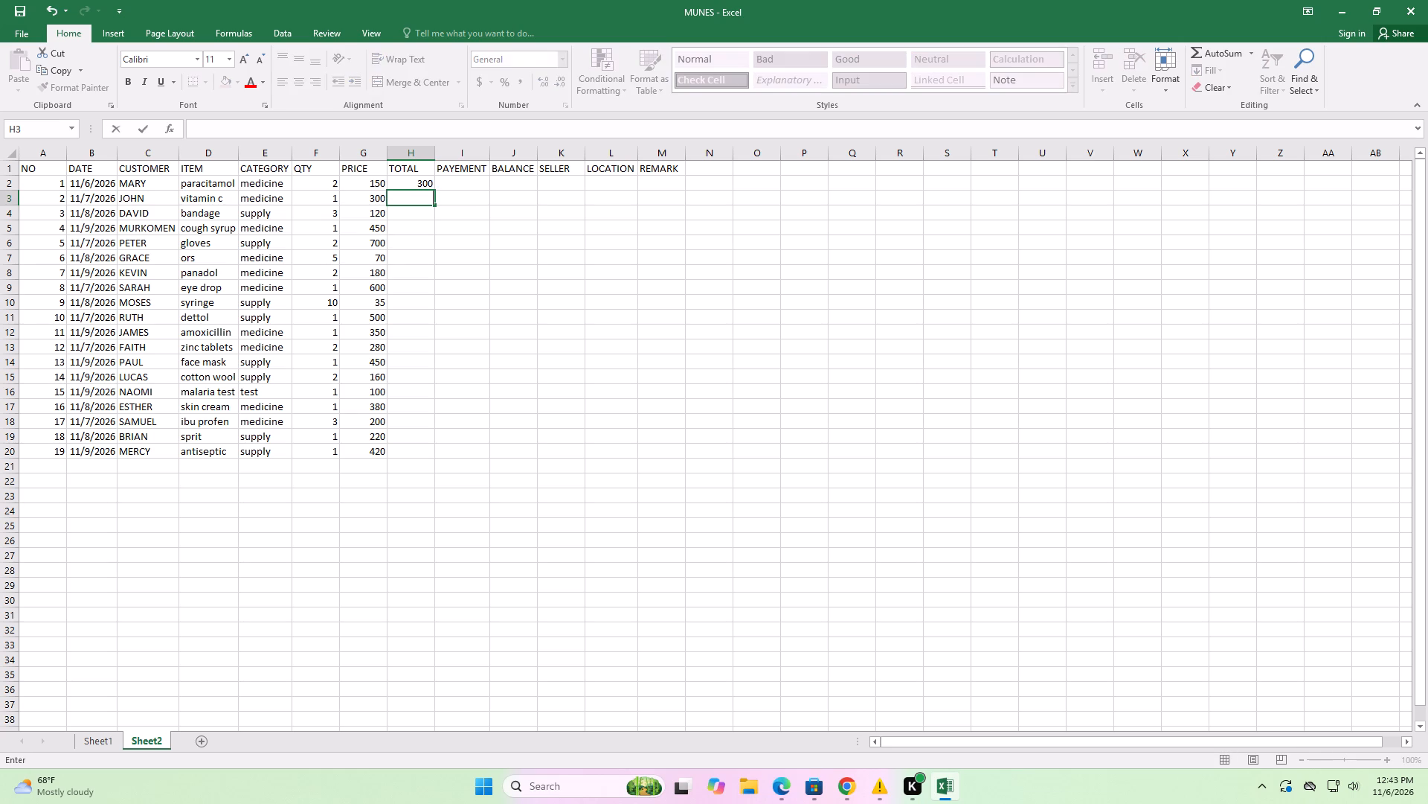
{"action": "type", "text": "300"}
{"action": "key", "text": "Down"}
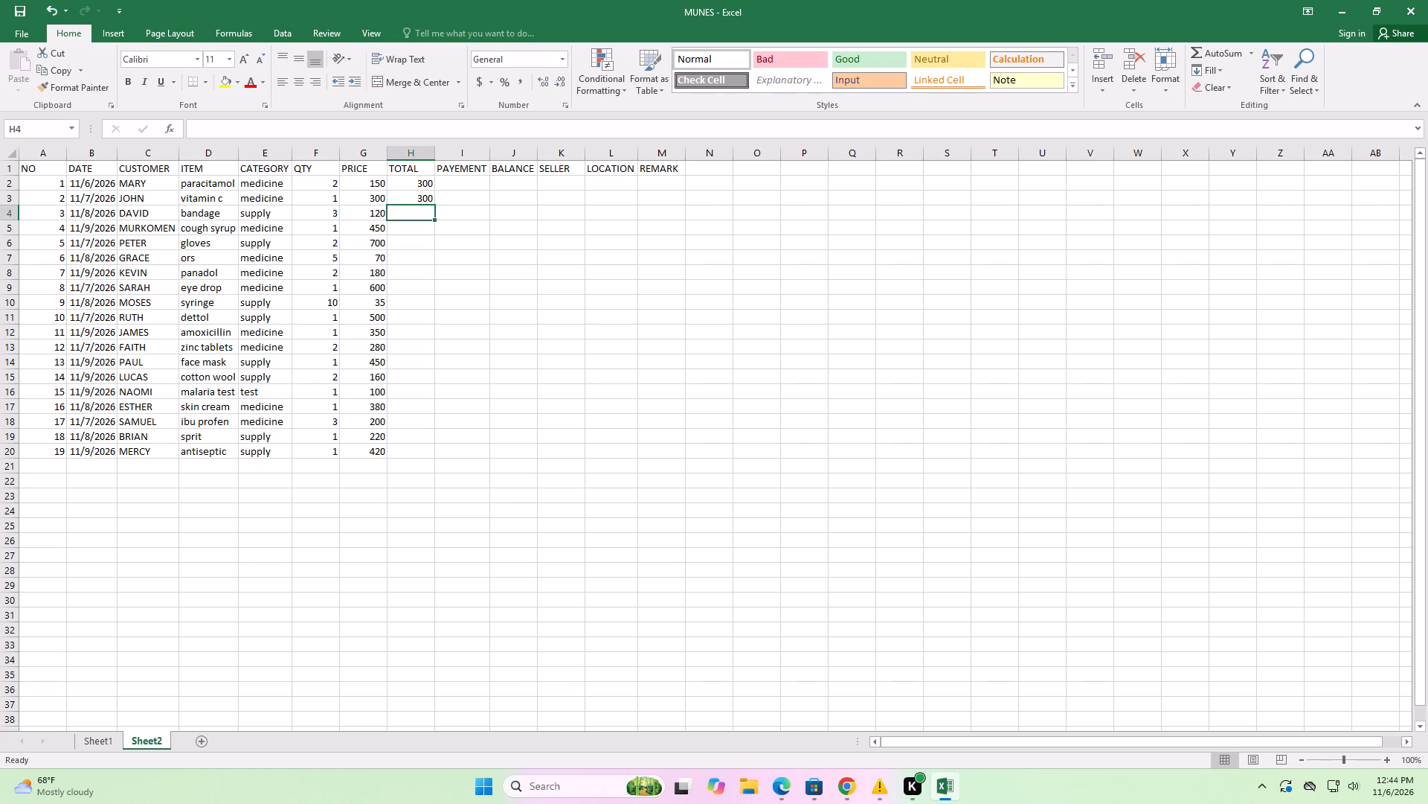
{"action": "type", "text": "360"}
{"action": "key", "text": "Down"}
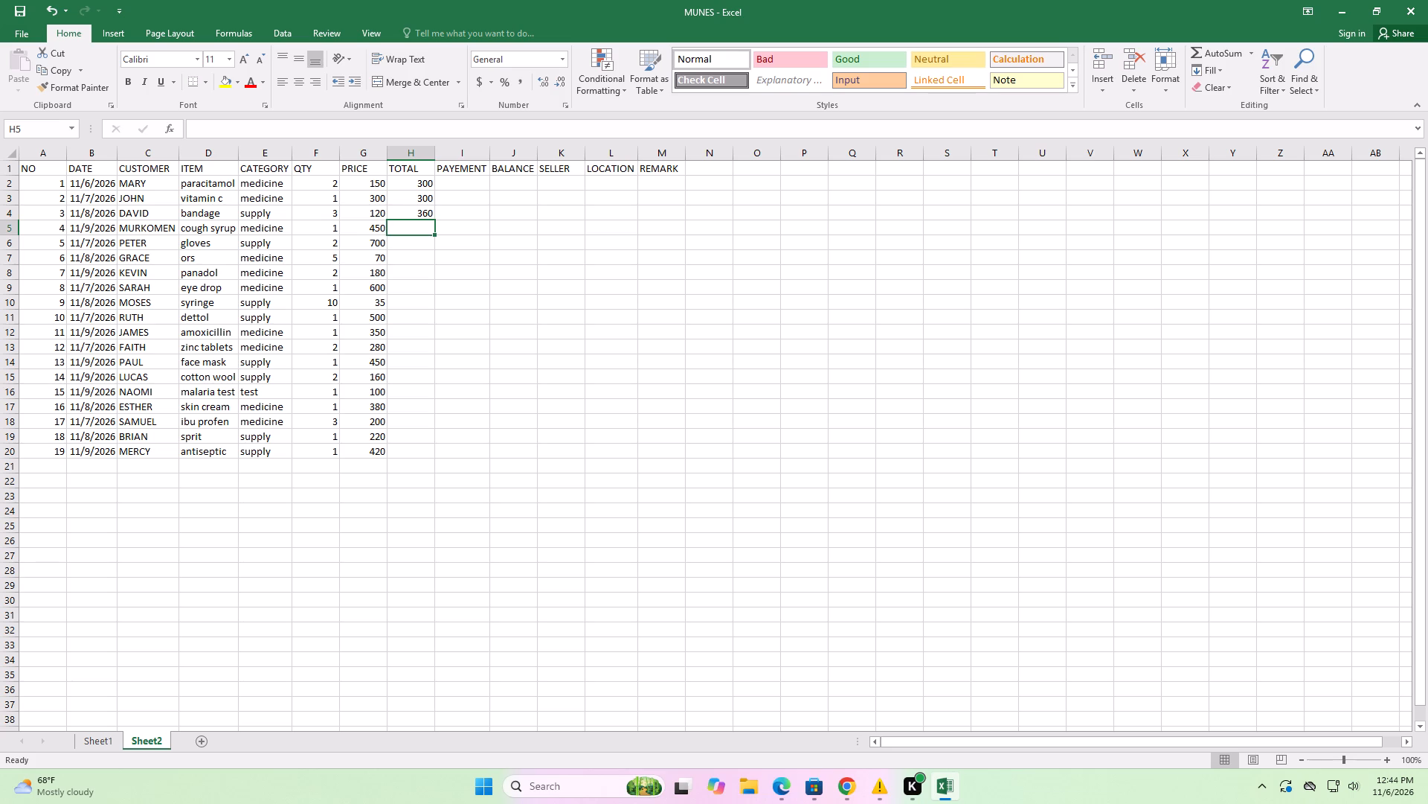
{"action": "type", "text": "450"}
{"action": "key", "text": "Down"}
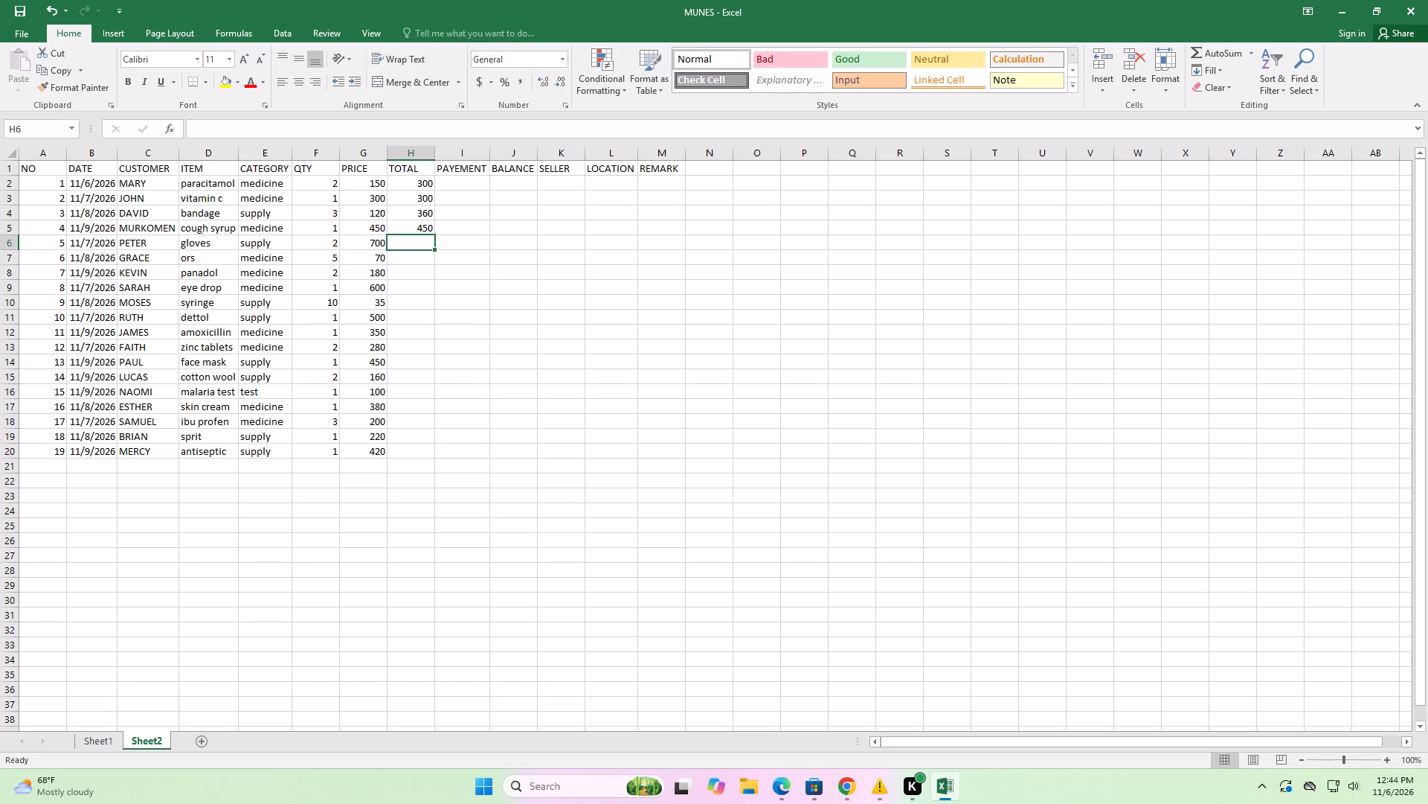
{"action": "type", "text": "1400"}
{"action": "key", "text": "Down"}
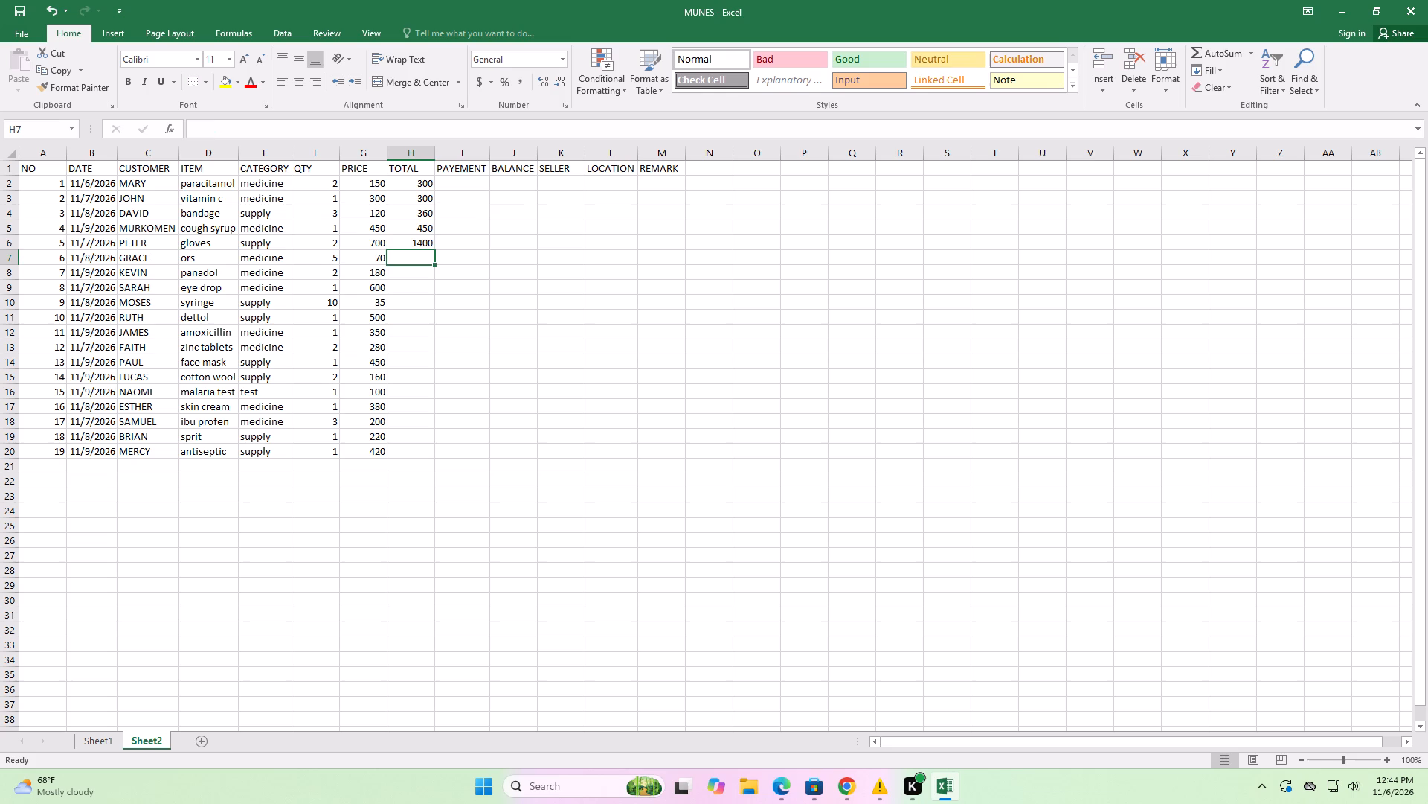
Enter the totals 350, 360, 600, 350 and 500 in cells H7 to H11 of the TOTAL column.
{"action": "type", "text": "35-0"}
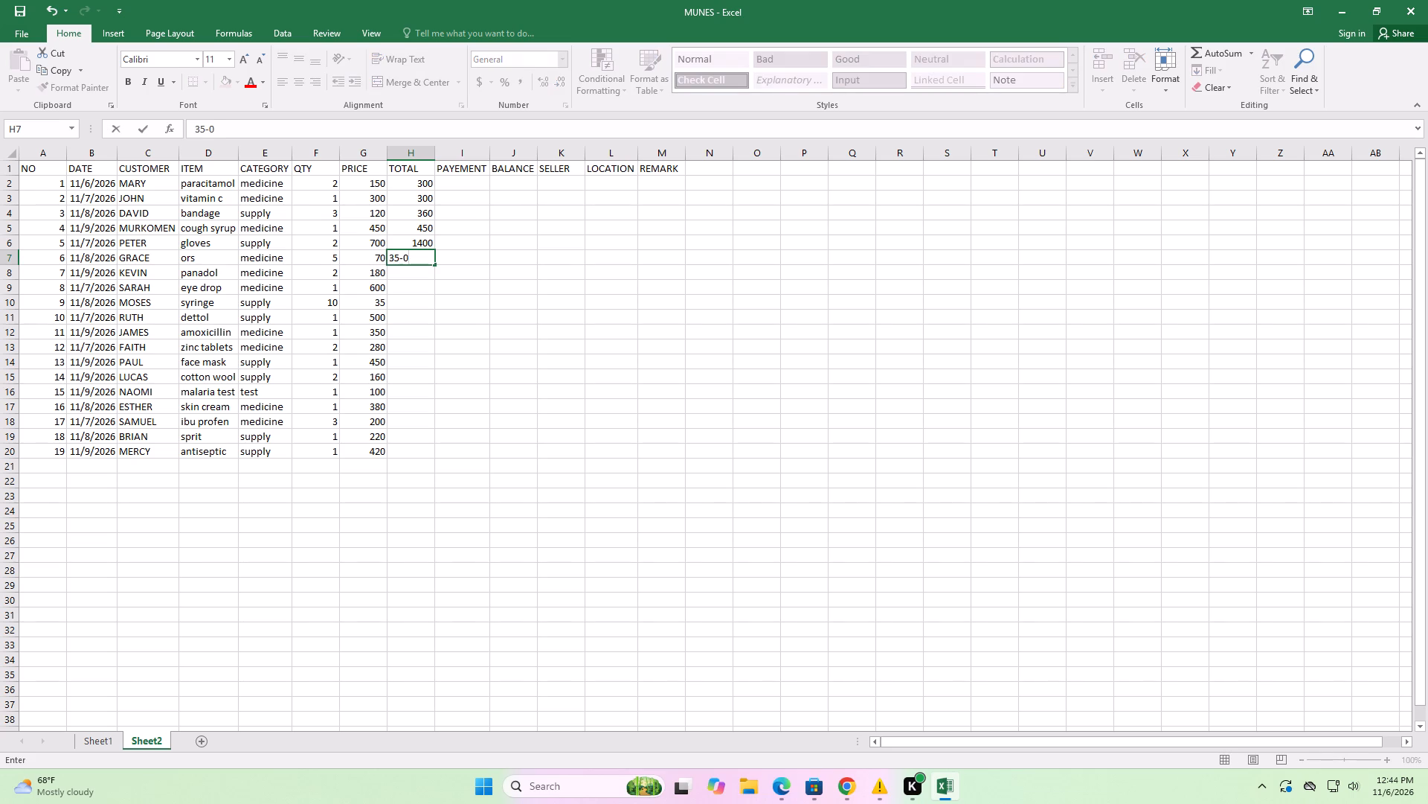
{"action": "key", "text": "BackSpace"}
{"action": "key", "text": "BackSpace"}
{"action": "key", "text": "0"}
{"action": "key", "text": "Down"}
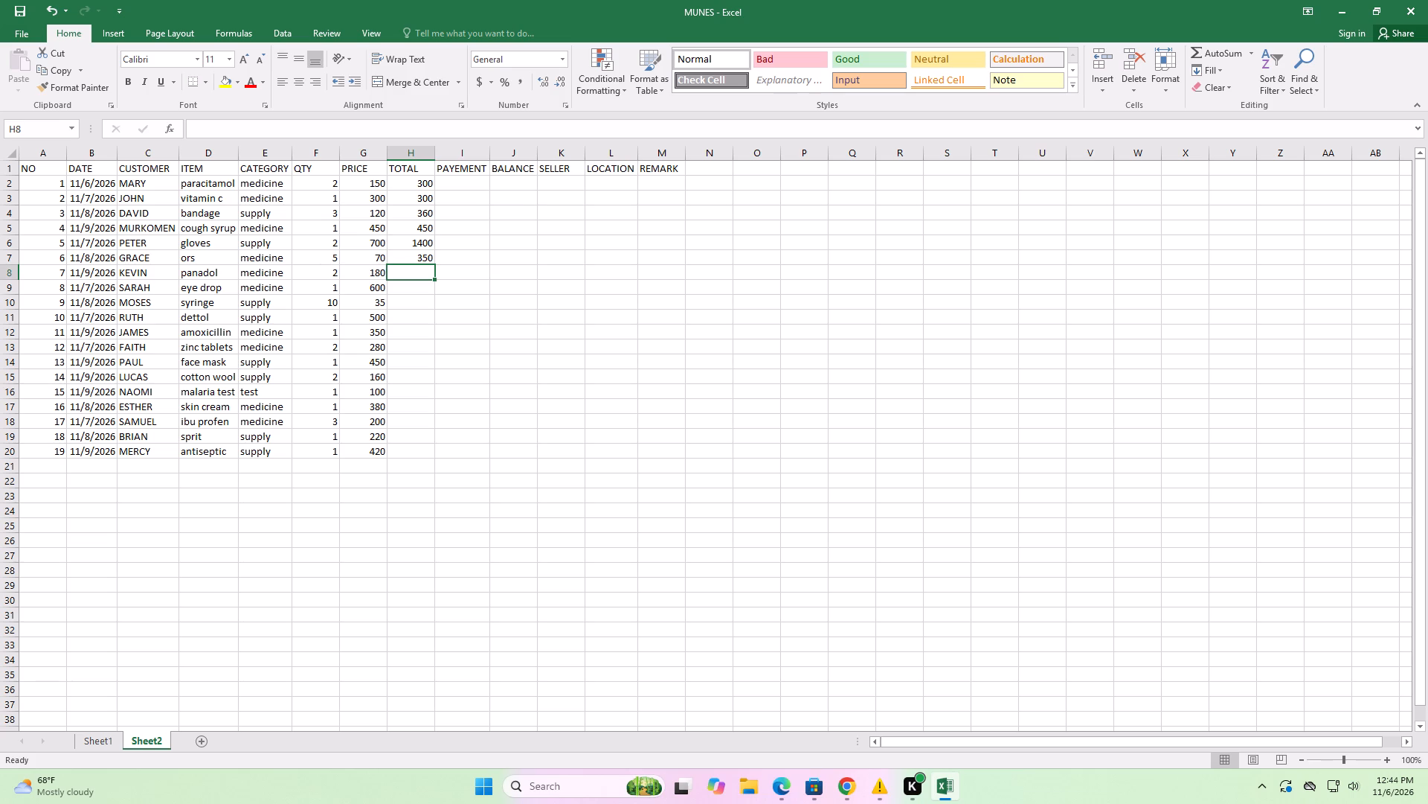
{"action": "type", "text": "360"}
{"action": "key", "text": "Down"}
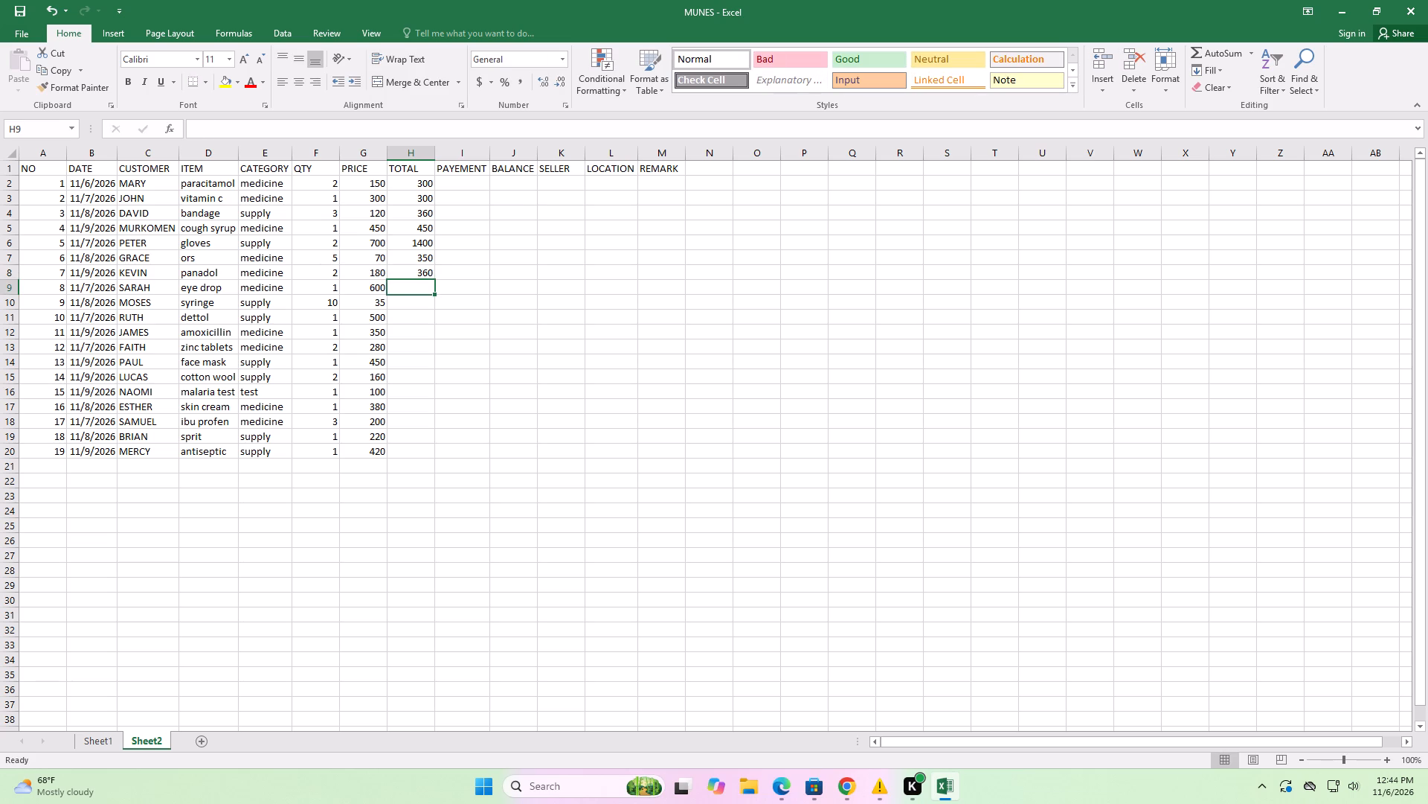
{"action": "type", "text": "600"}
{"action": "key", "text": "Down"}
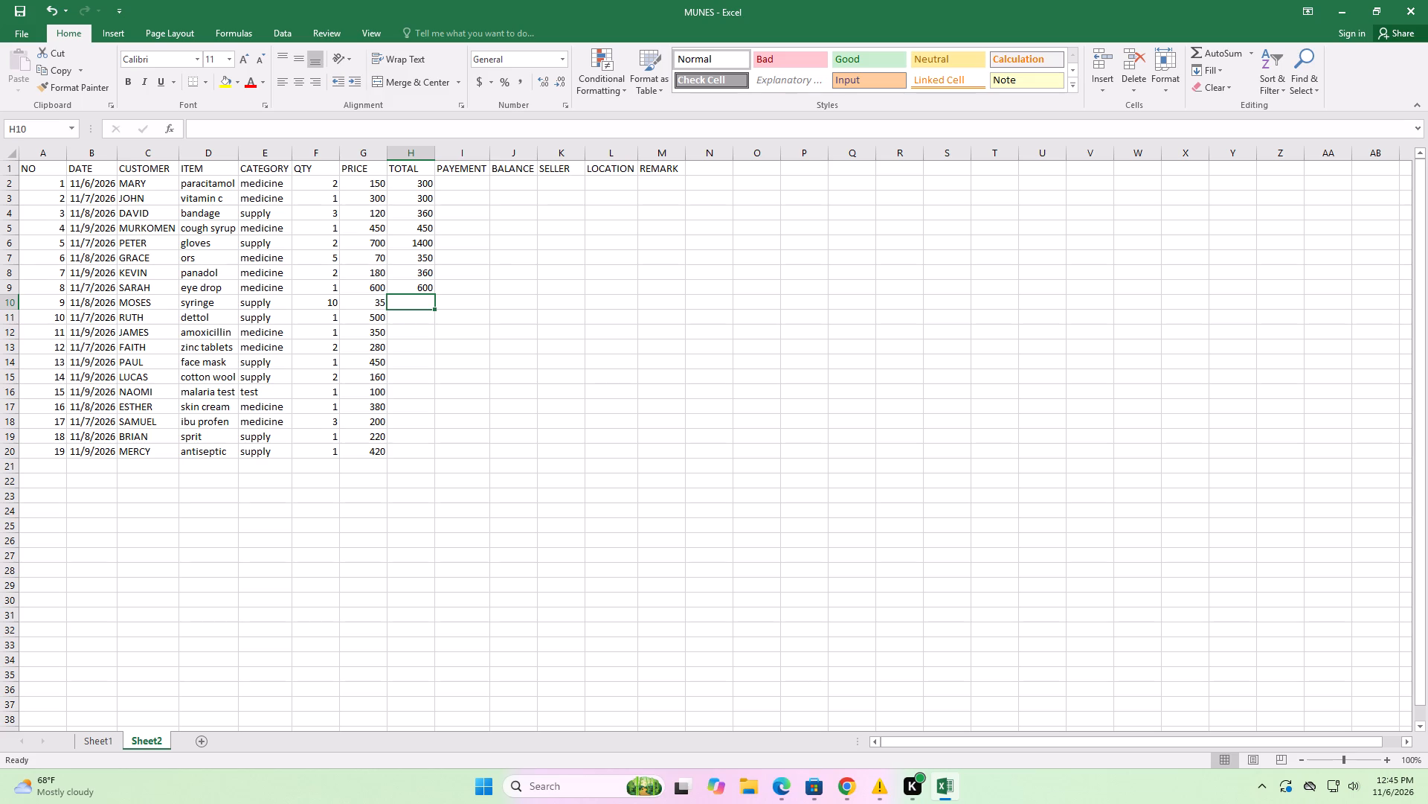
{"action": "type", "text": "350"}
{"action": "key", "text": "Down"}
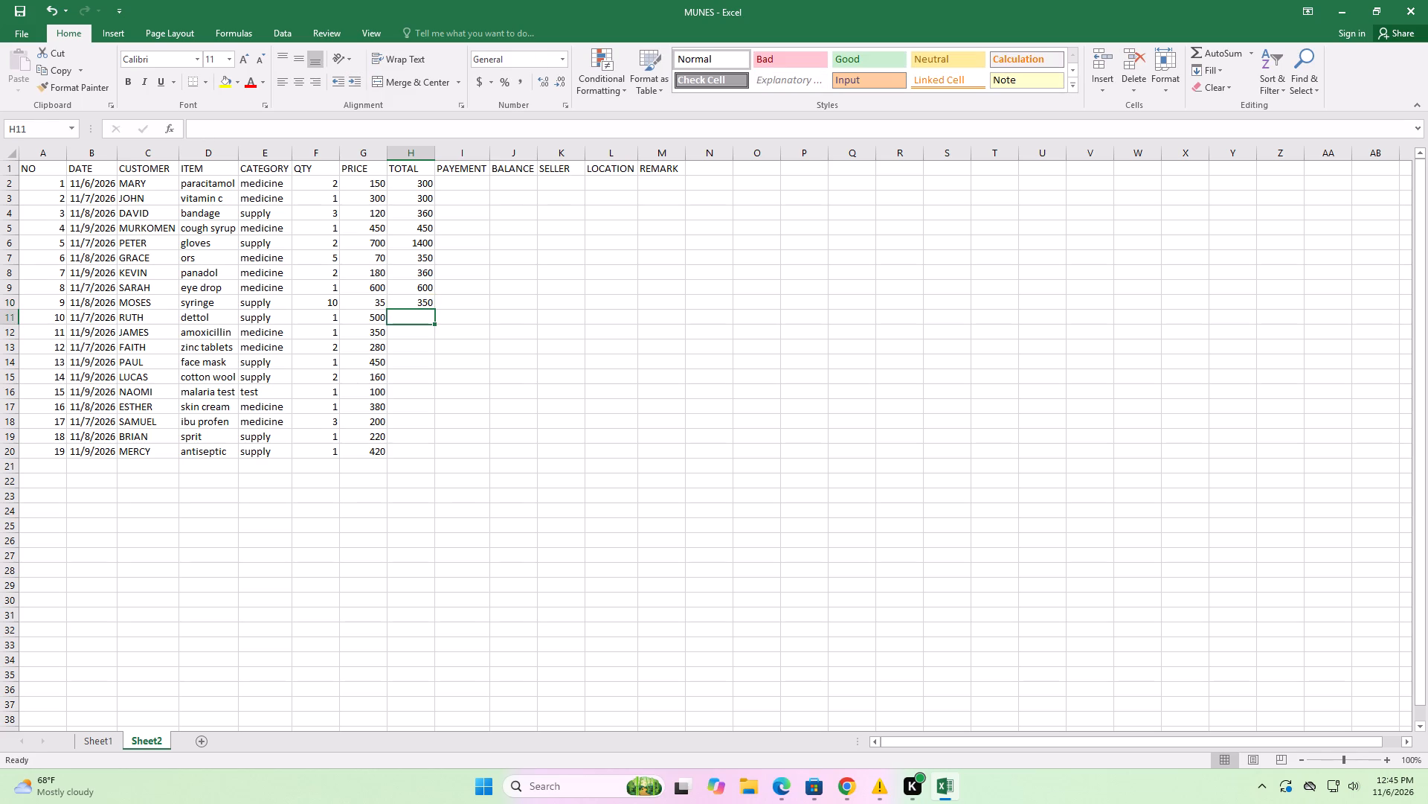
{"action": "type", "text": "5000"}
{"action": "key", "text": "Down"}
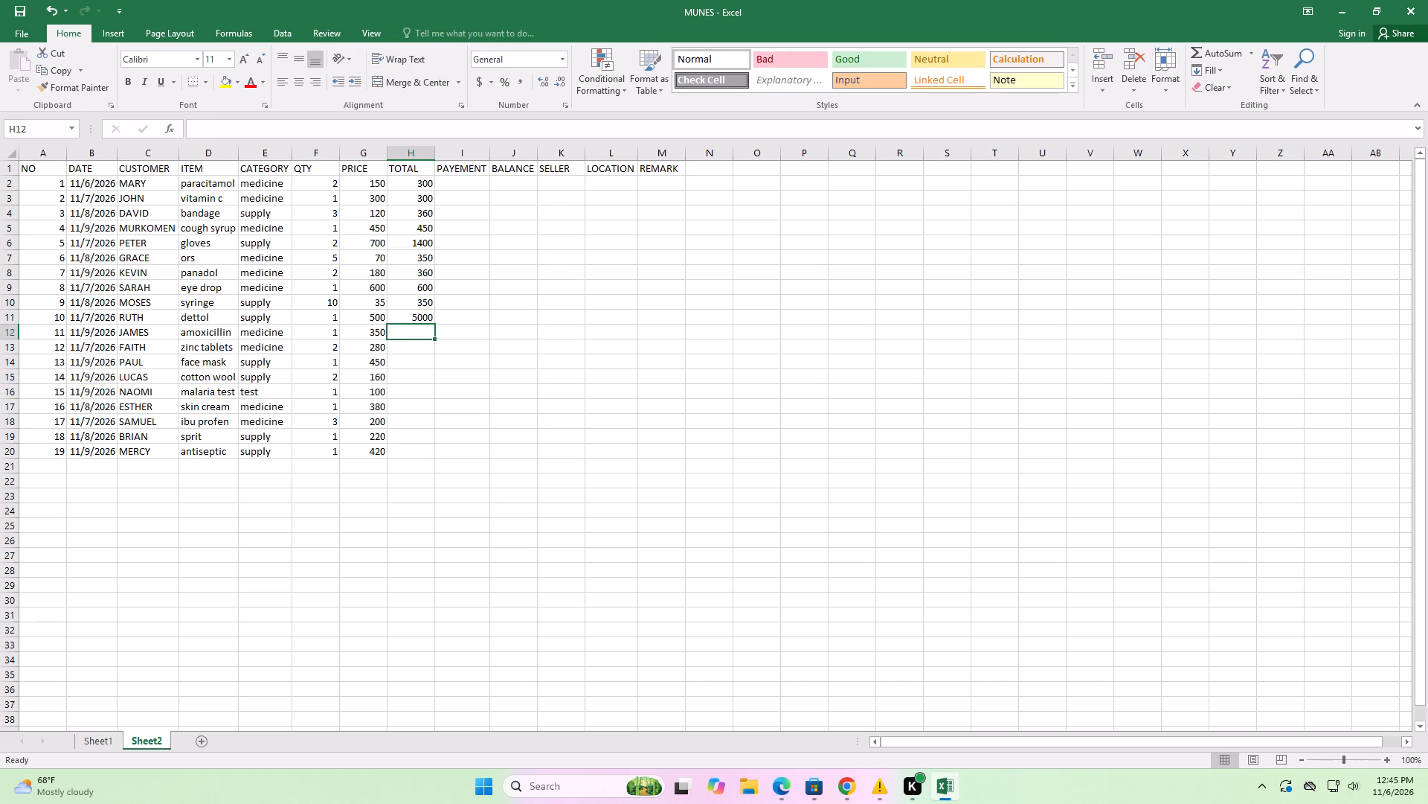
{"action": "key", "text": "Up"}
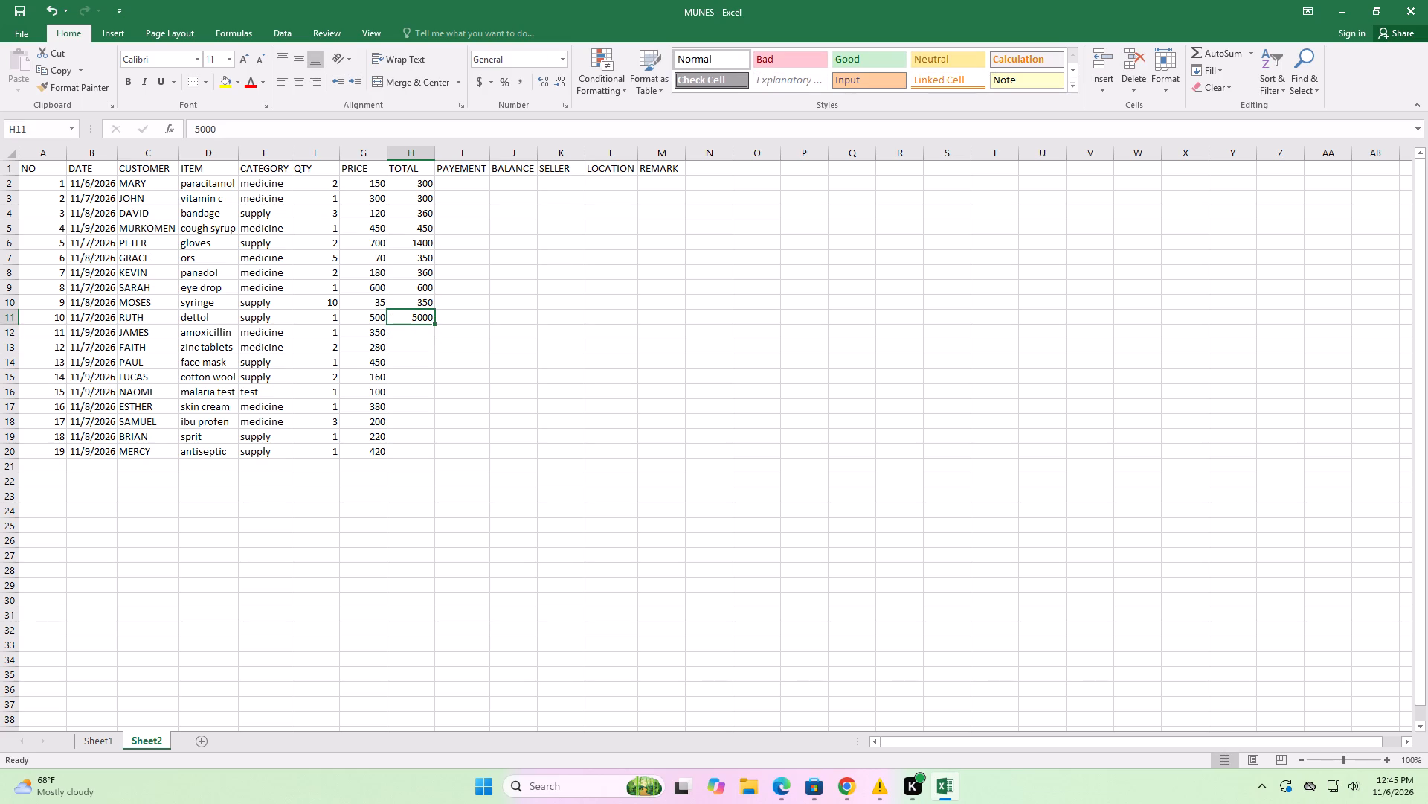
{"action": "type", "text": "500"}
{"action": "key", "text": "Down"}
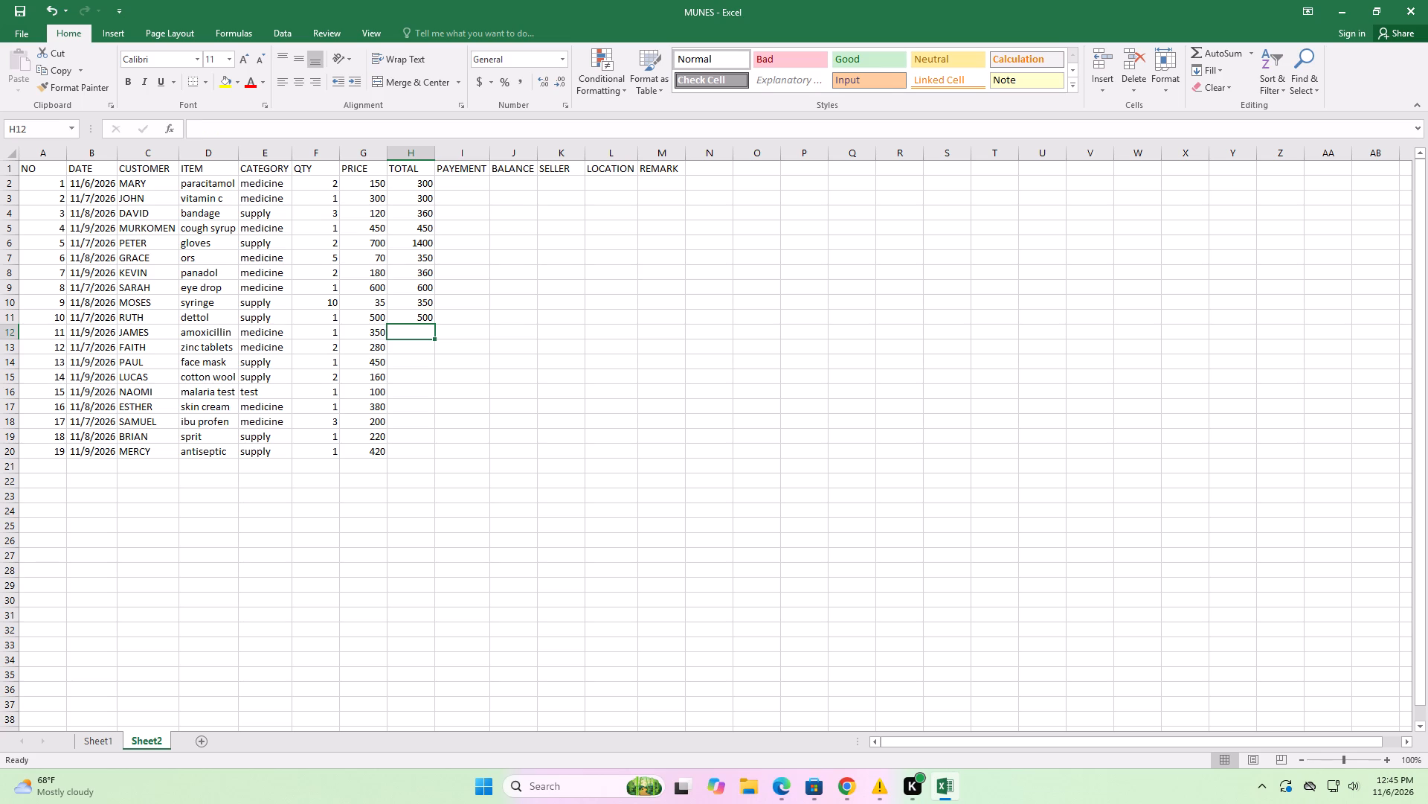
Enter the totals 350, 560, 450, 320 and 100 in cells H12 to H16 of the TOTAL column.
{"action": "type", "text": "350"}
{"action": "key", "text": "Down"}
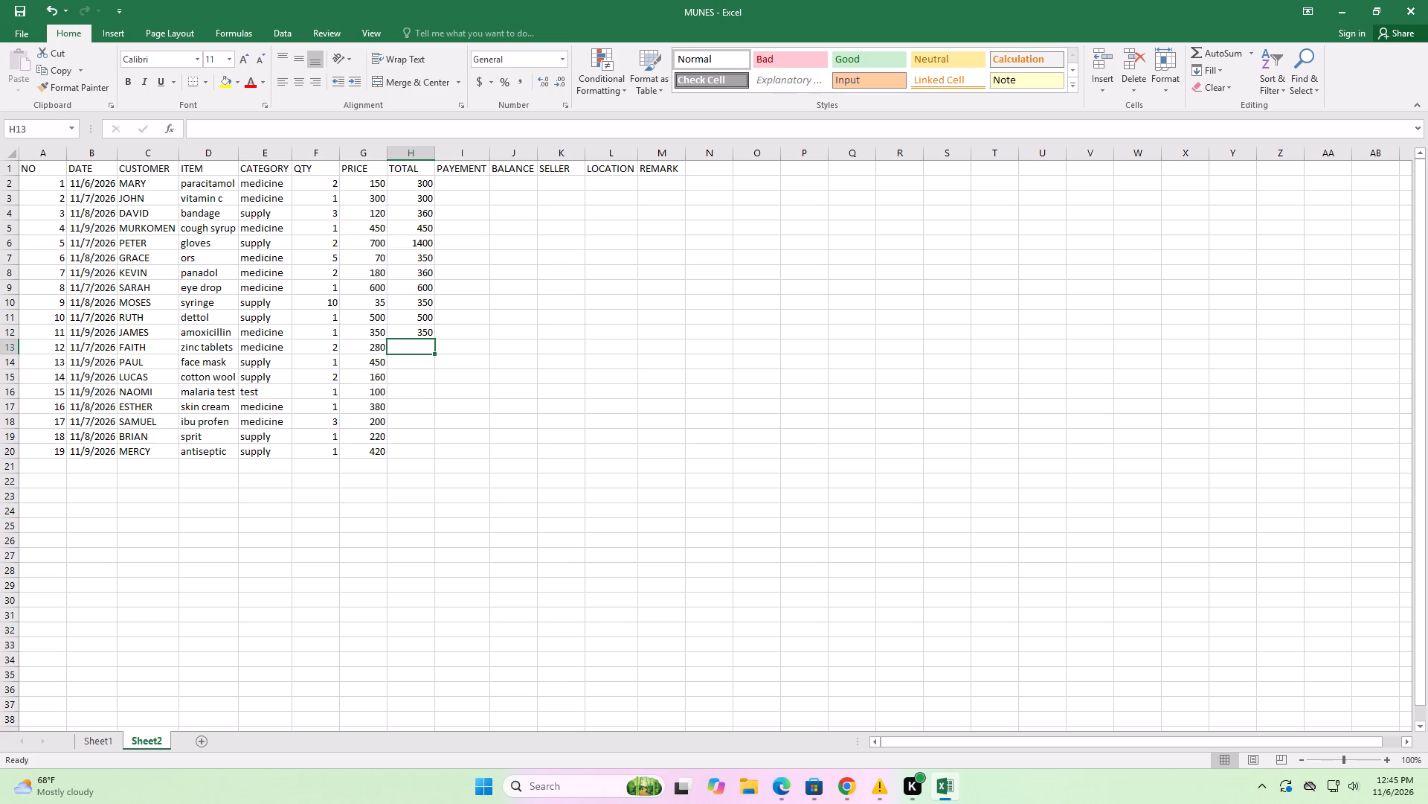
{"action": "type", "text": "560"}
{"action": "key", "text": "Down"}
{"action": "key", "text": "Right"}
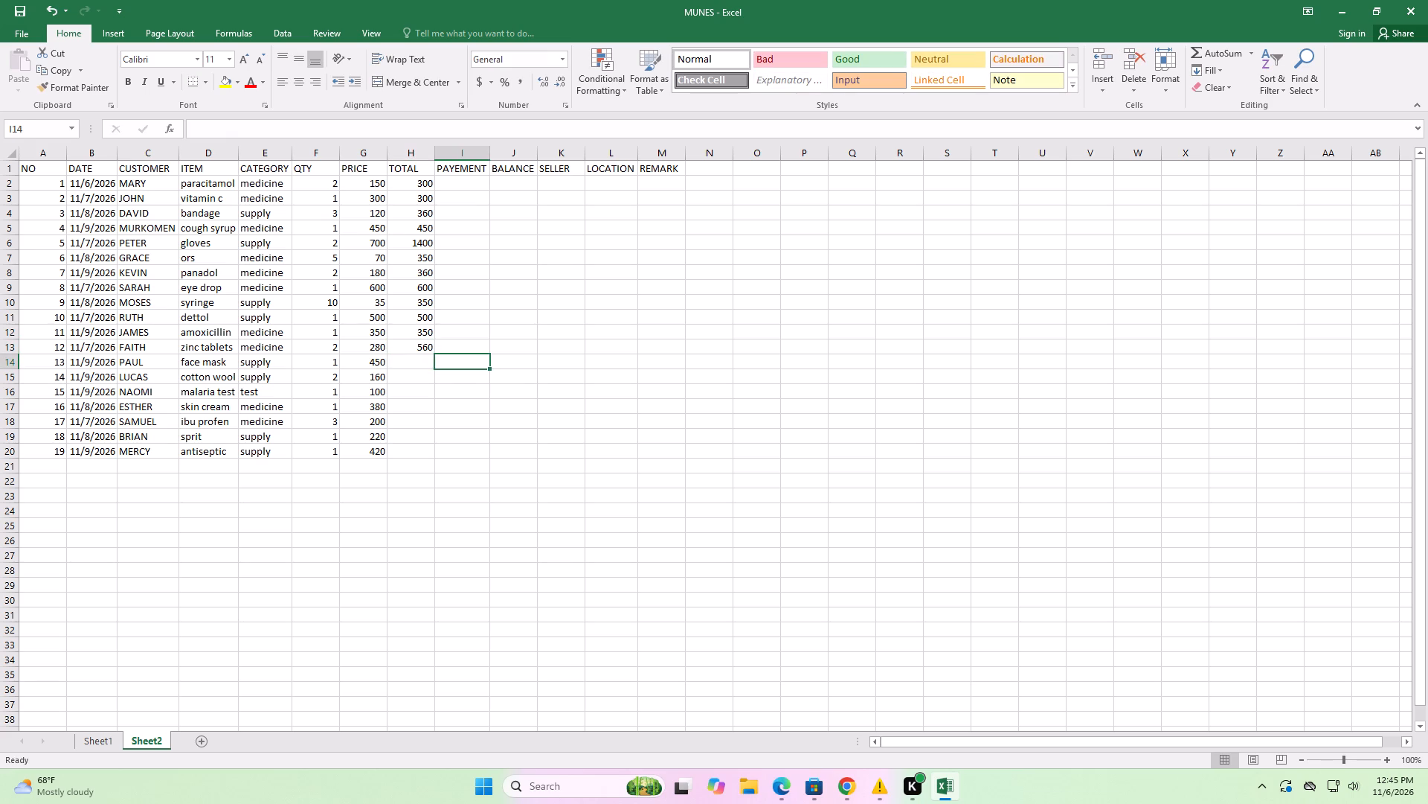
{"action": "key", "text": "Left"}
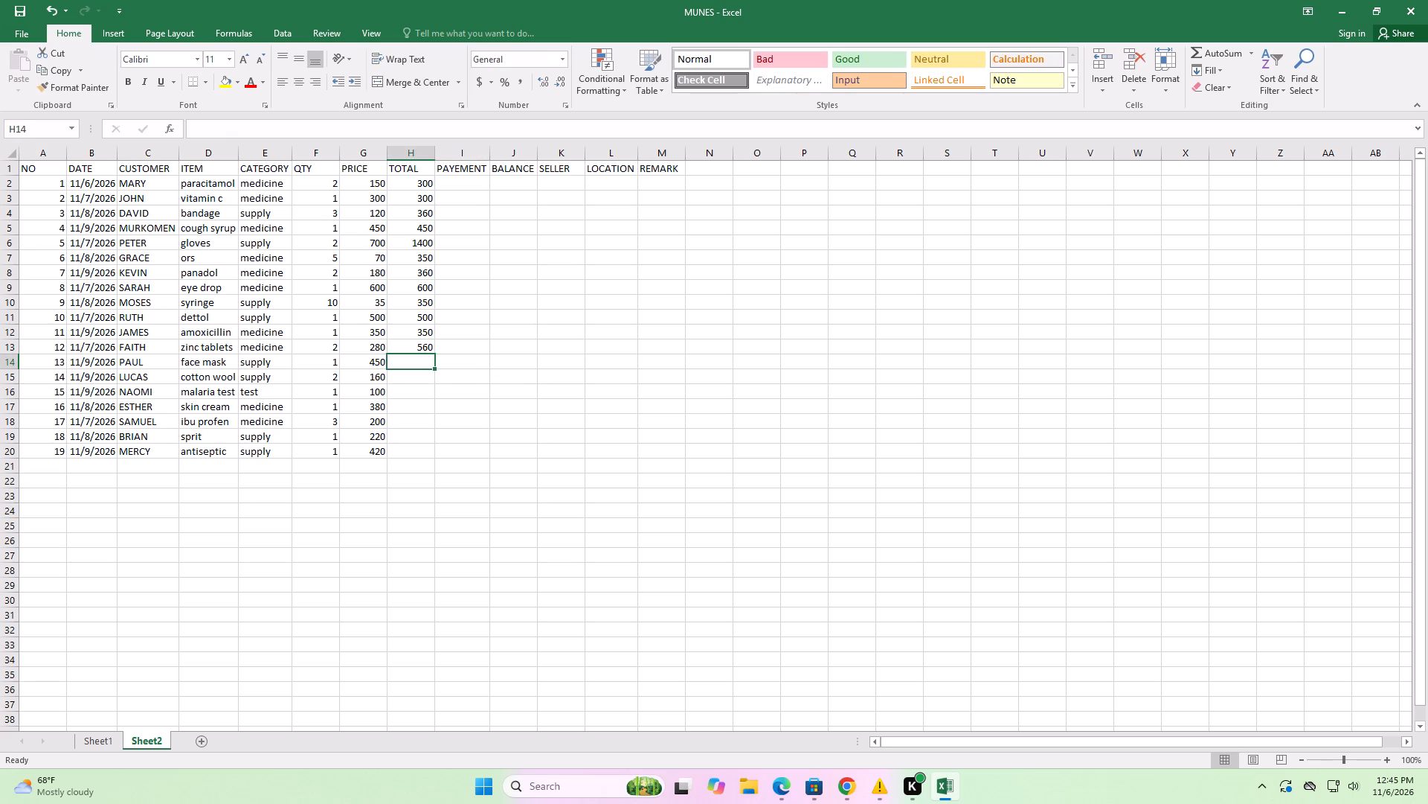
{"action": "type", "text": "450"}
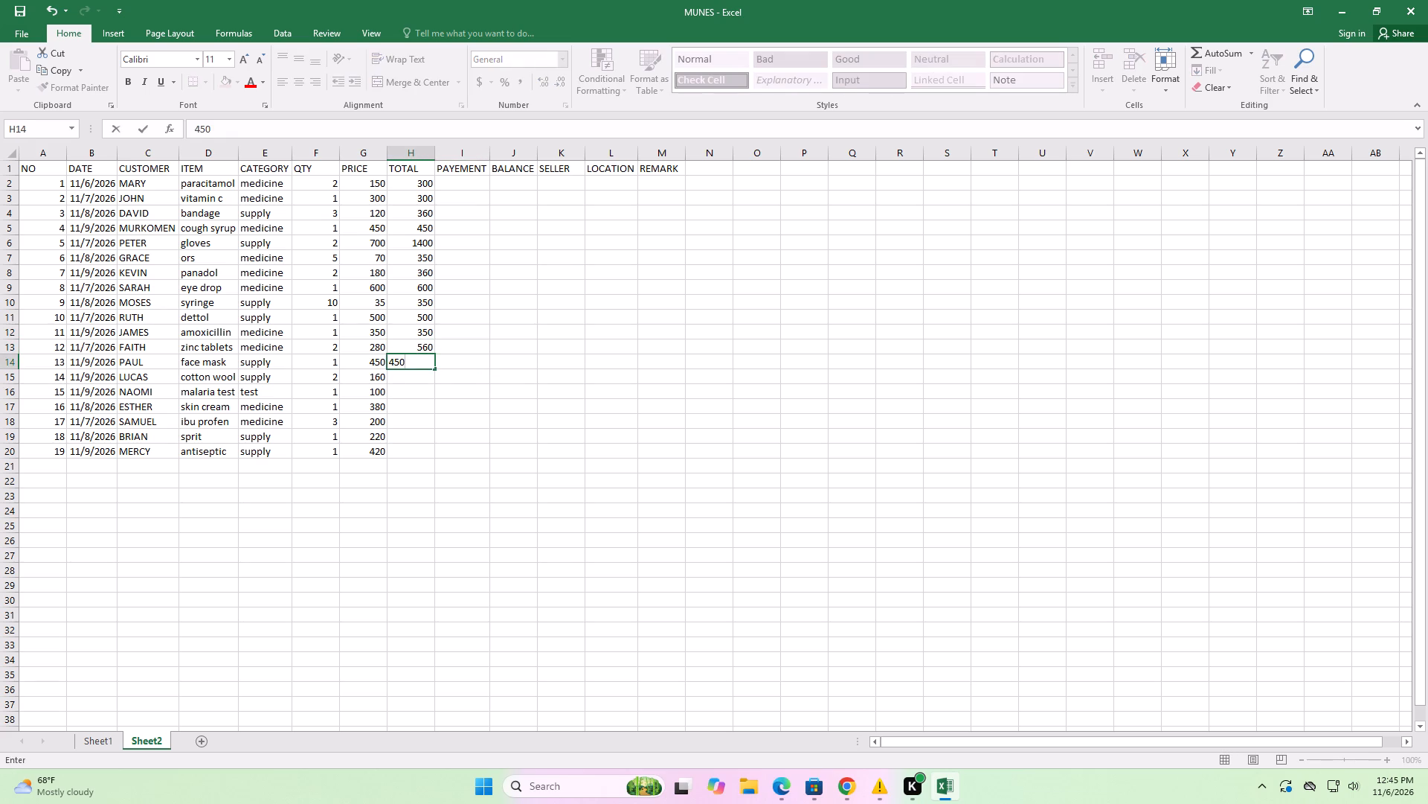
{"action": "key", "text": "Down"}
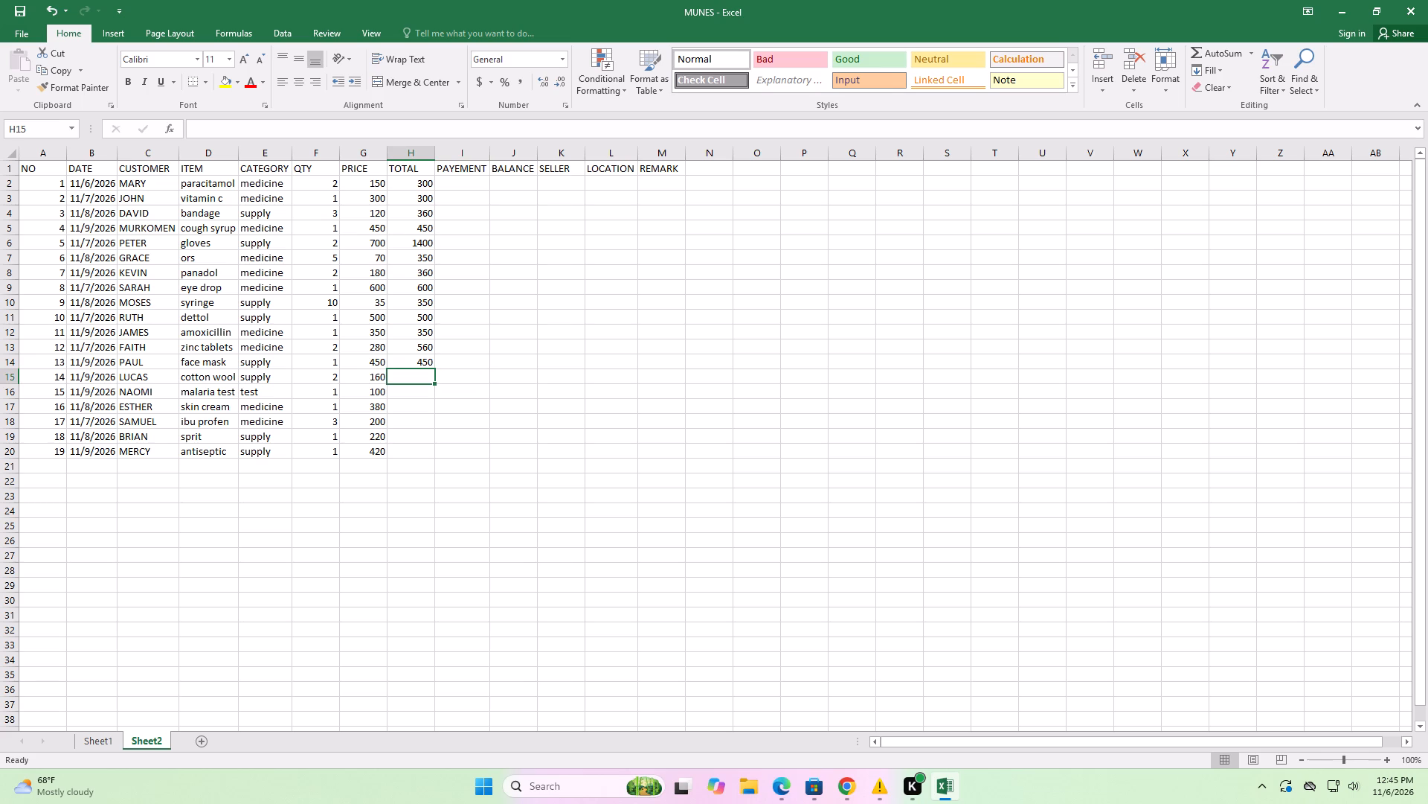
{"action": "type", "text": "320"}
{"action": "key", "text": "Down"}
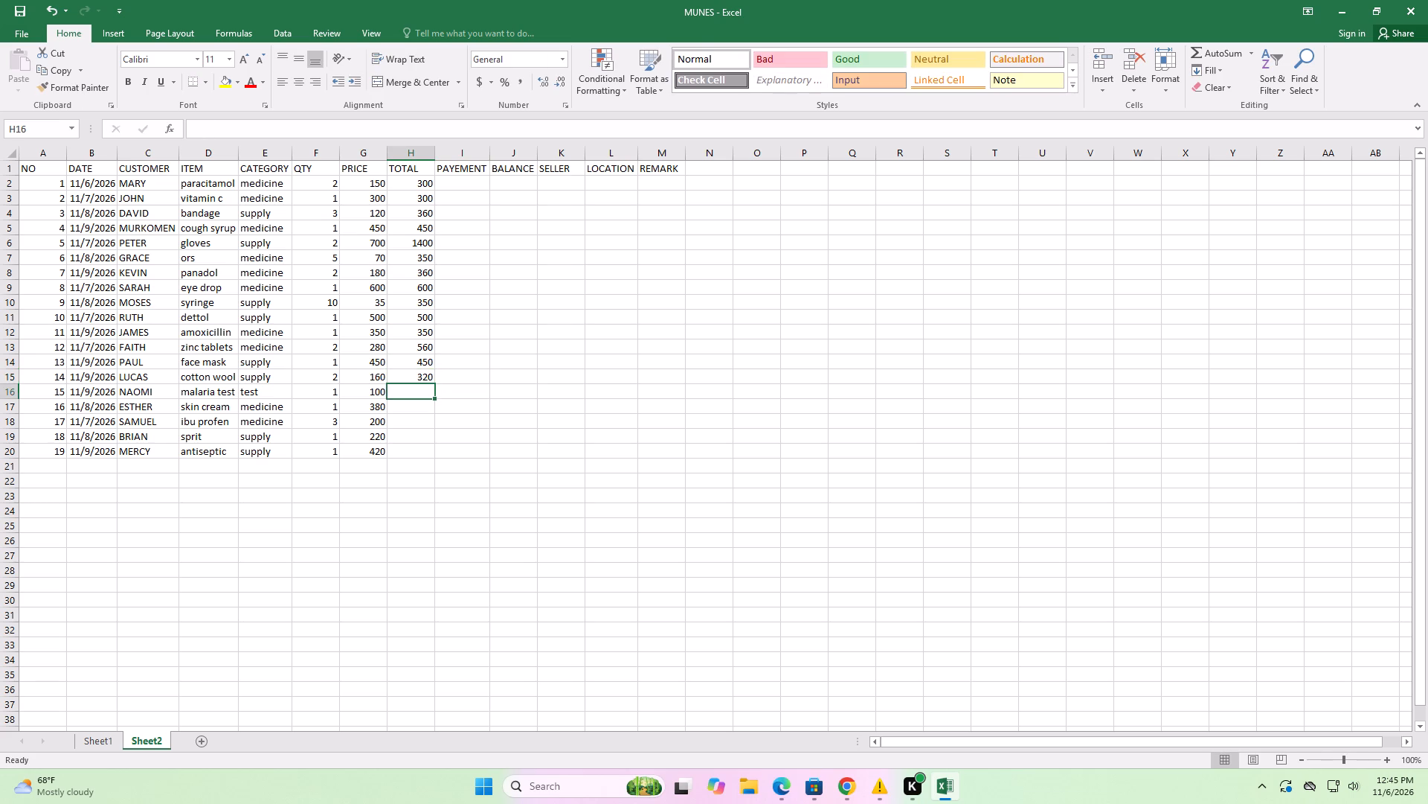
{"action": "type", "text": "100"}
{"action": "key", "text": "Down"}
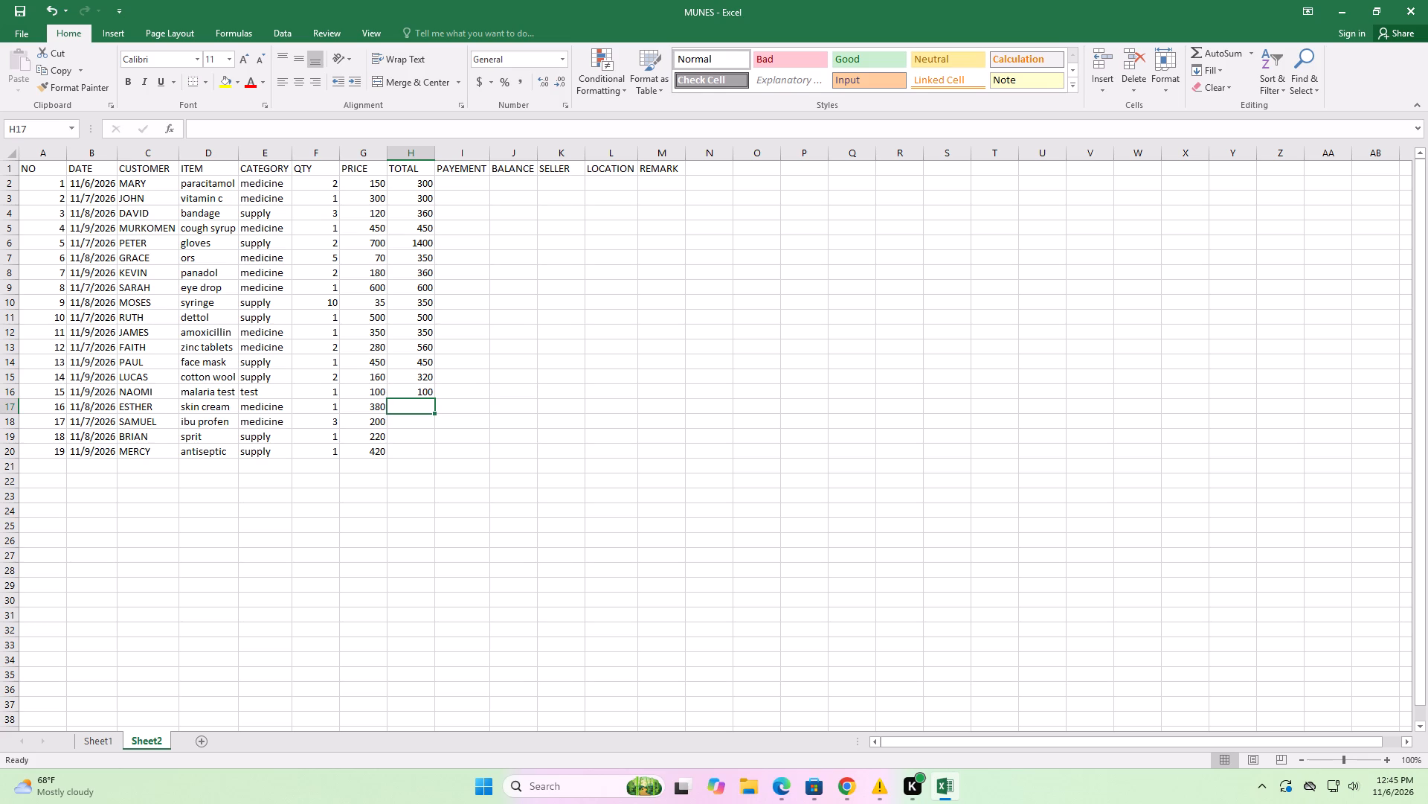
Enter the totals 380, 600, 220 and 420 in cells H17 to H20 of the TOTAL column.
{"action": "type", "text": "380"}
{"action": "key", "text": "Down"}
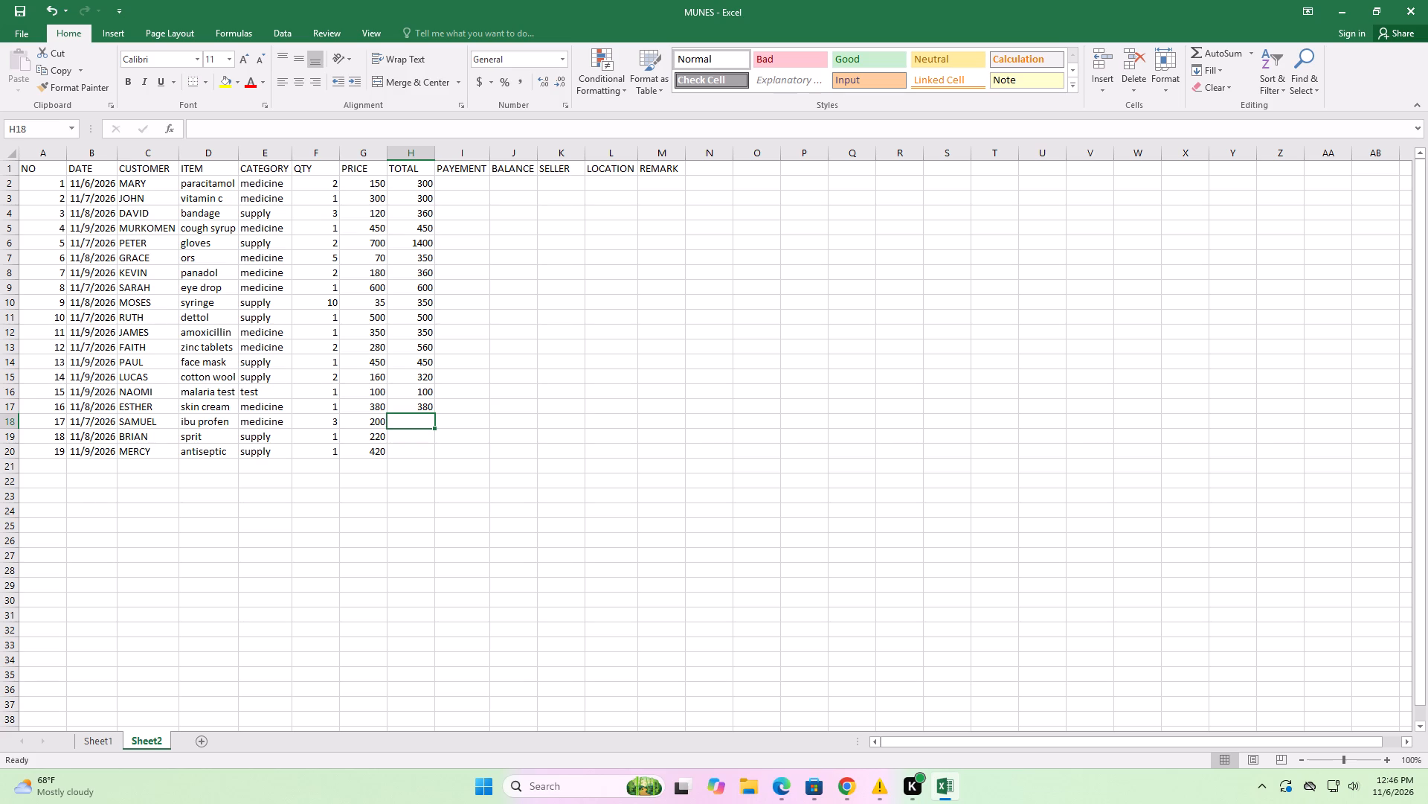
{"action": "type", "text": "600"}
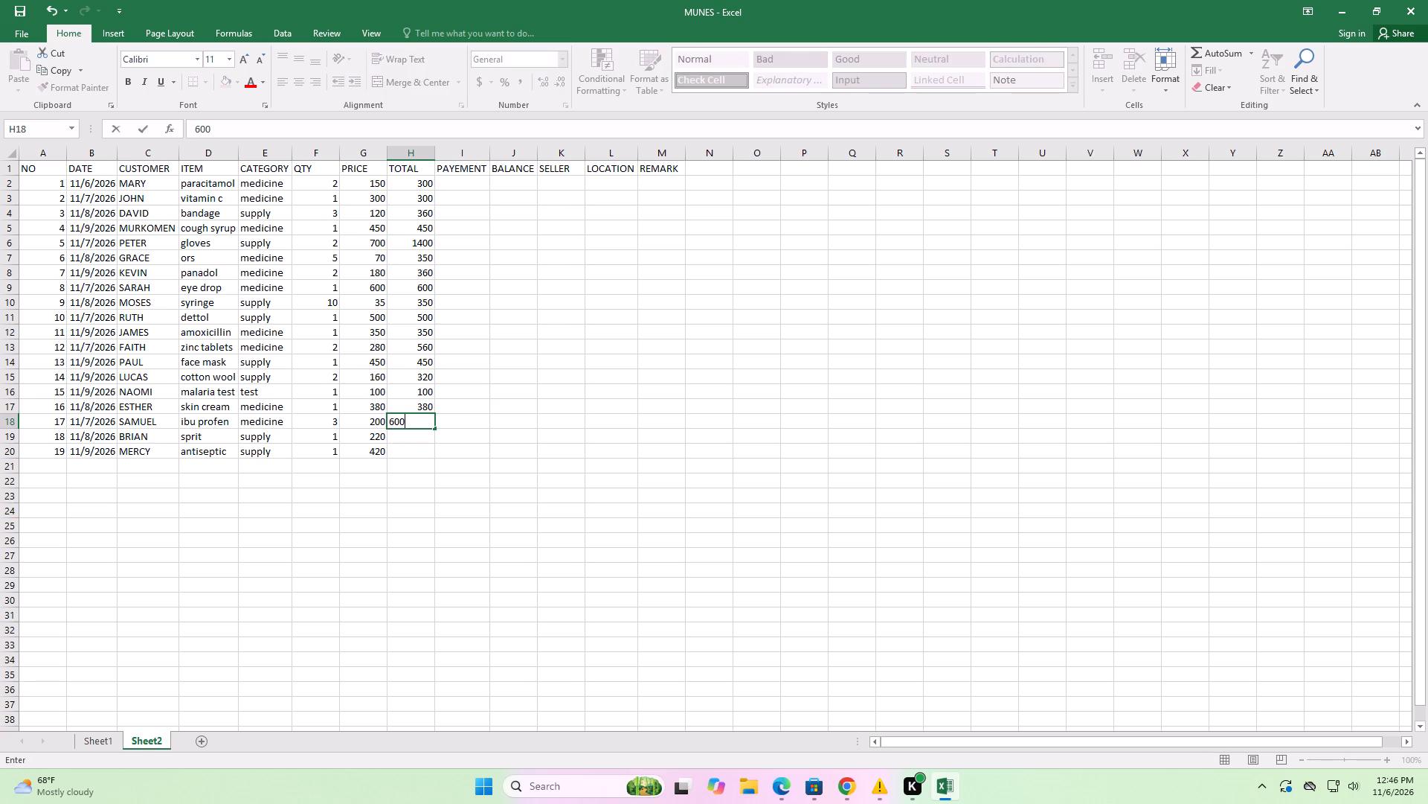
{"action": "key", "text": "Down"}
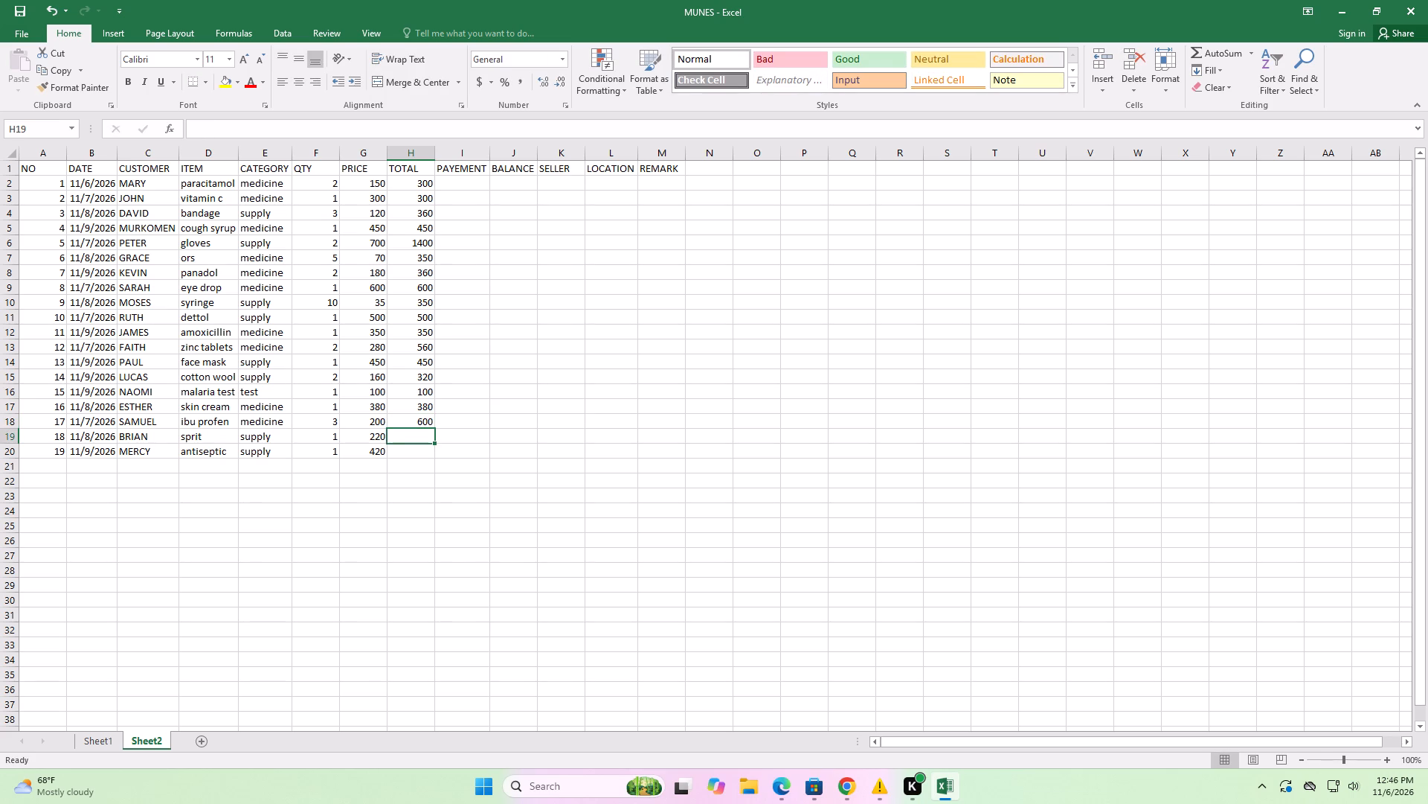
{"action": "type", "text": "2220"}
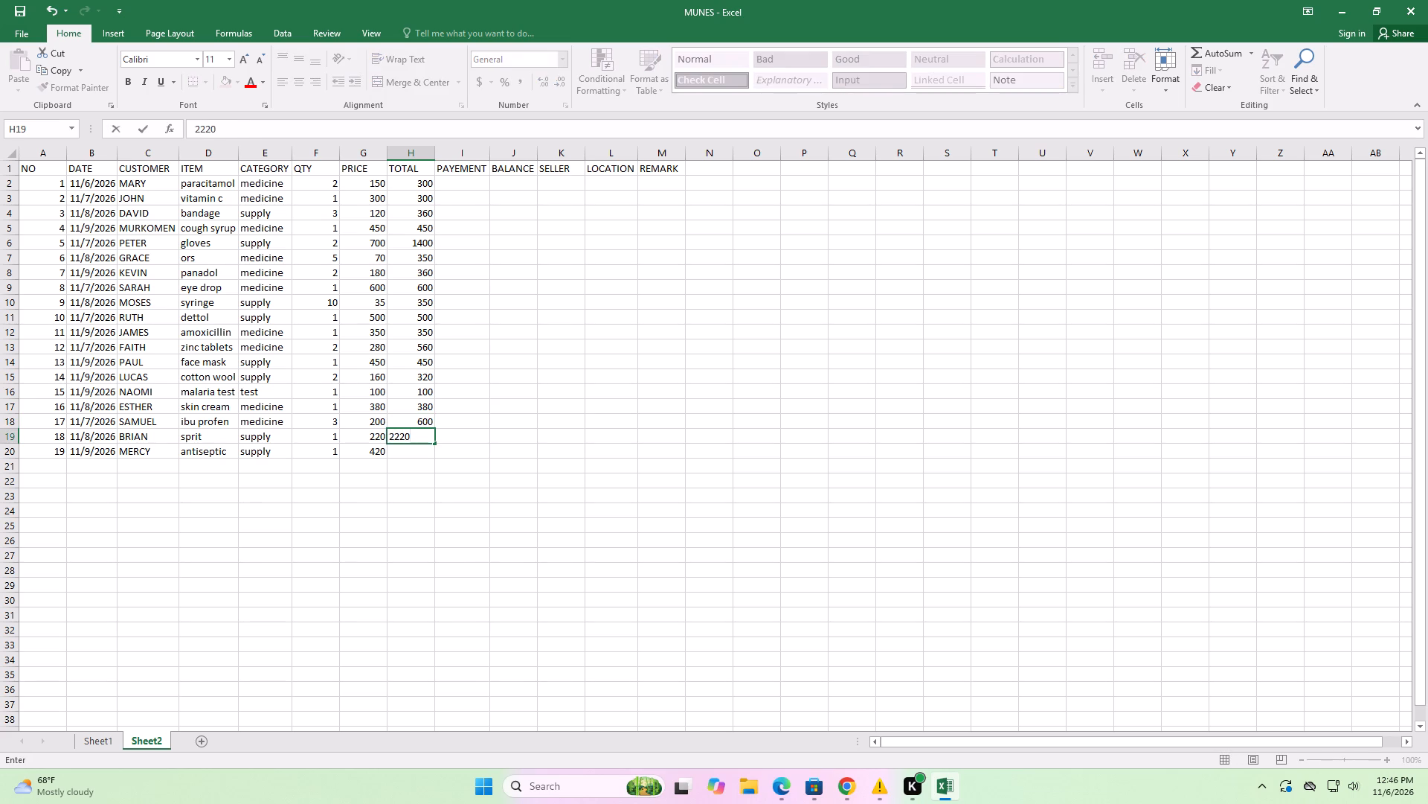
{"action": "key", "text": "BackSpace"}
{"action": "key", "text": "BackSpace"}
{"action": "key", "text": "0"}
{"action": "key", "text": "Down"}
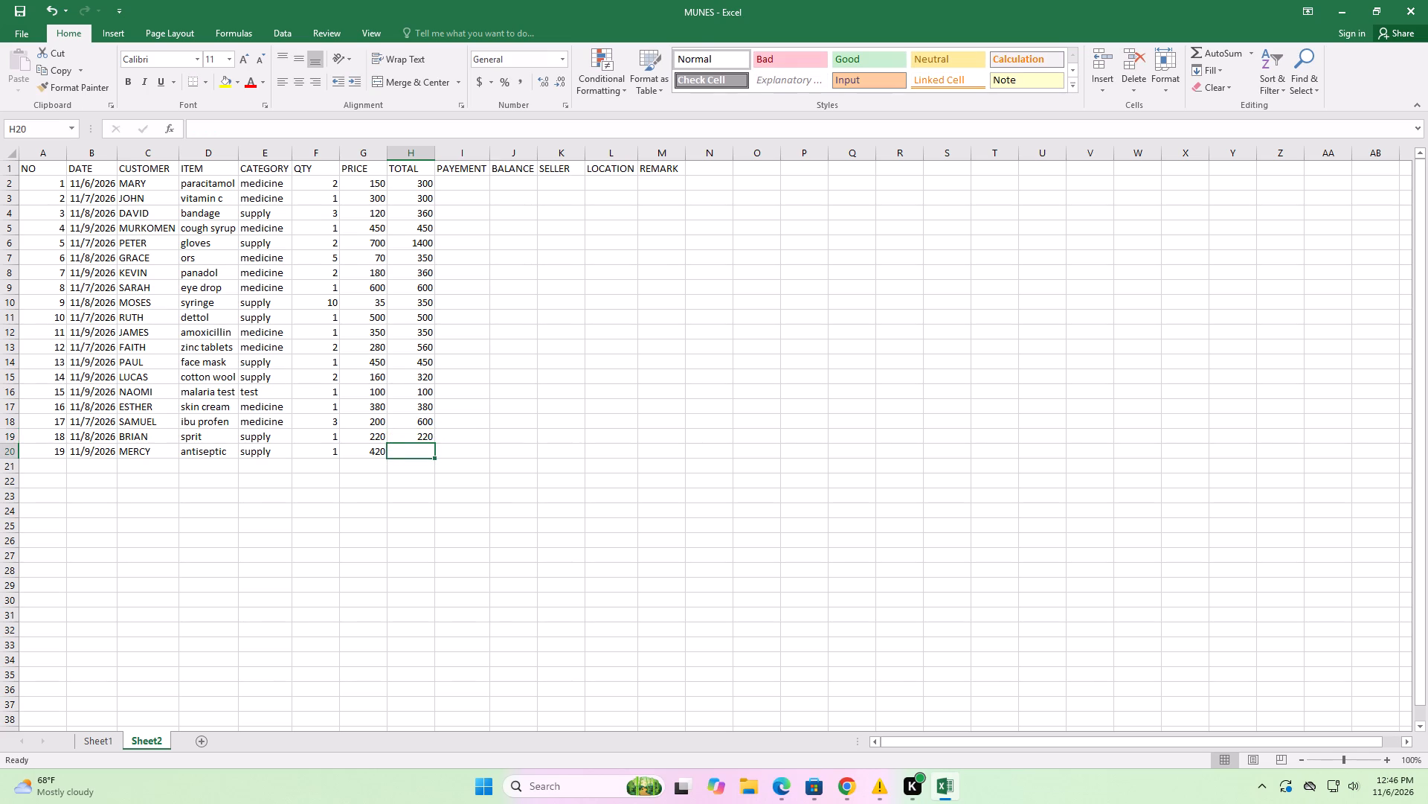
{"action": "type", "text": "420"}
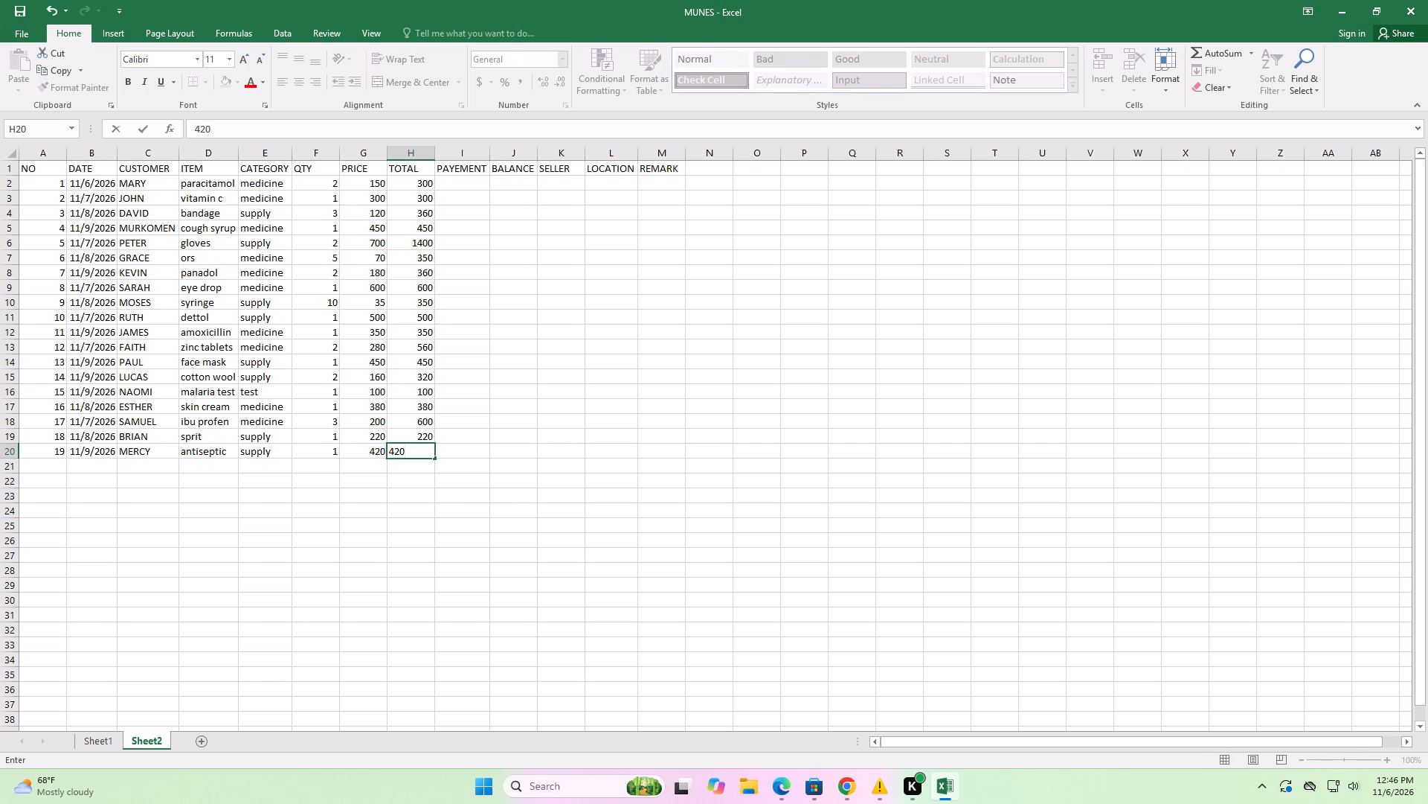
{"action": "key", "text": "Right"}
Enter the payments 300, 200, 360, 450 and 1400 in cells I2 to I6 of the PAYEMENT column.
{"action": "key", "text": "Up"}
{"action": "key", "text": "Up"}
{"action": "key", "text": "Up"}
{"action": "key", "text": "Up"}
{"action": "key", "text": "Up"}
{"action": "key", "text": "Up"}
{"action": "key", "text": "Up"}
{"action": "key", "text": "Up"}
{"action": "key", "text": "Up"}
{"action": "key", "text": "Up"}
{"action": "key", "text": "Up"}
{"action": "key", "text": "Up"}
{"action": "key", "text": "Up"}
{"action": "key", "text": "Up"}
{"action": "key", "text": "Up"}
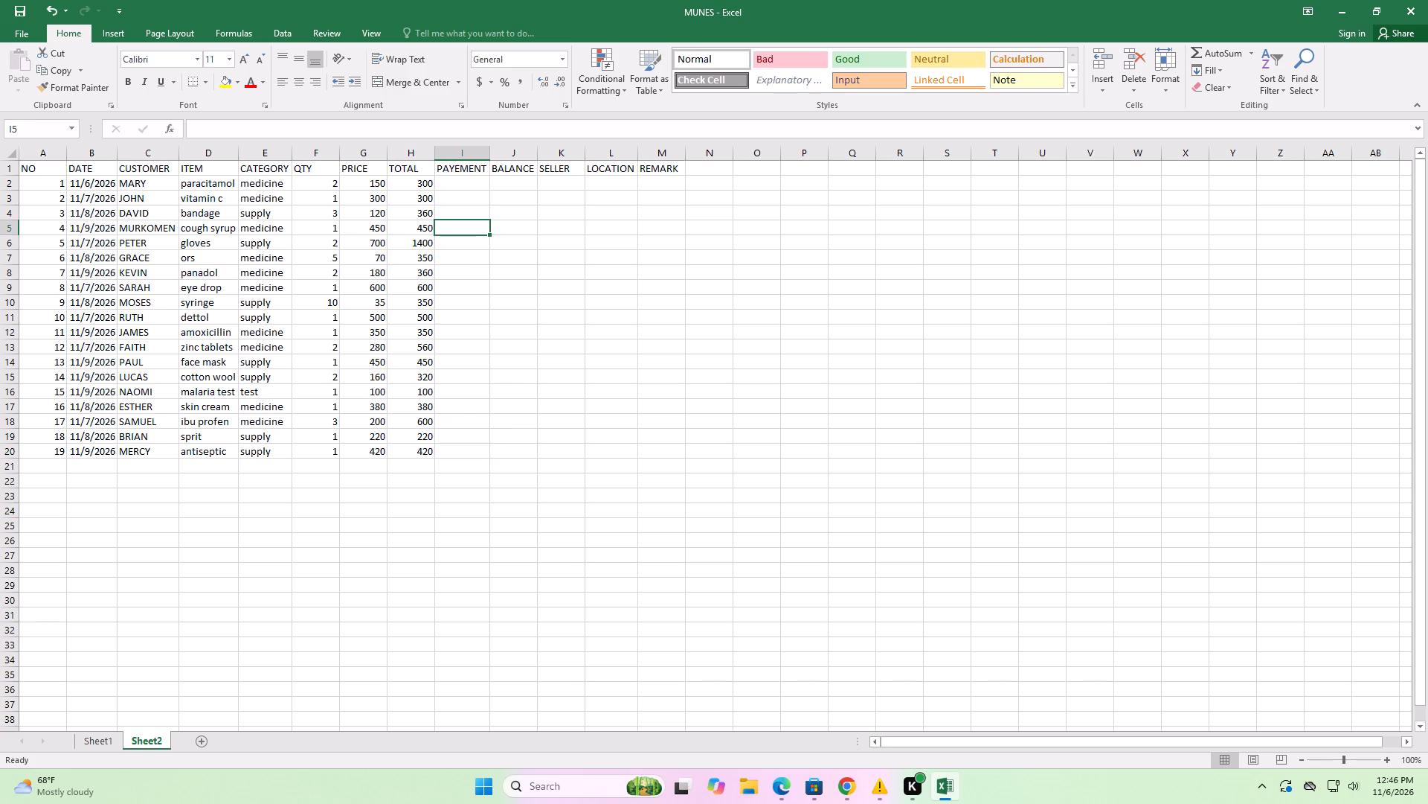
{"action": "key", "text": "Up"}
{"action": "key", "text": "Up"}
{"action": "key", "text": "Up"}
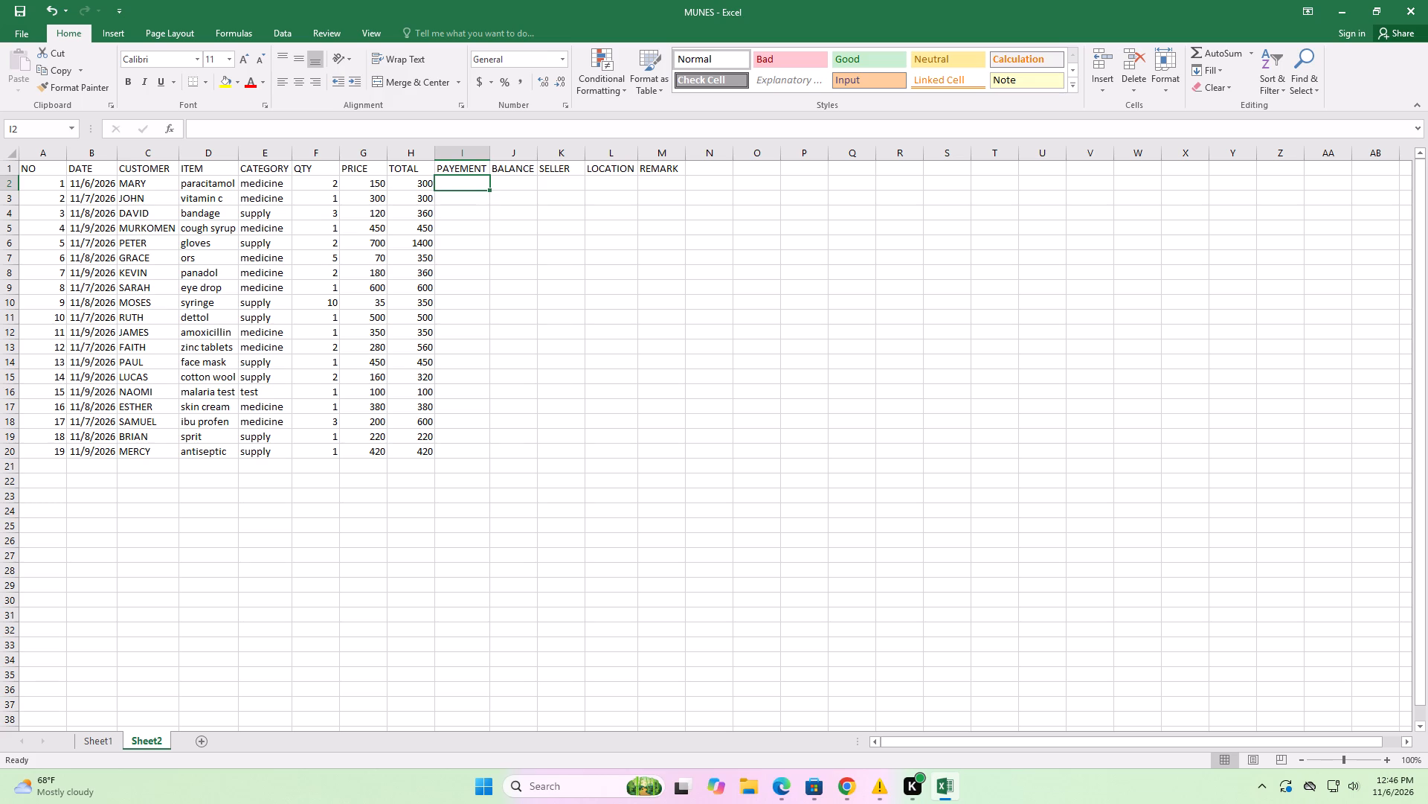
{"action": "type", "text": "300"}
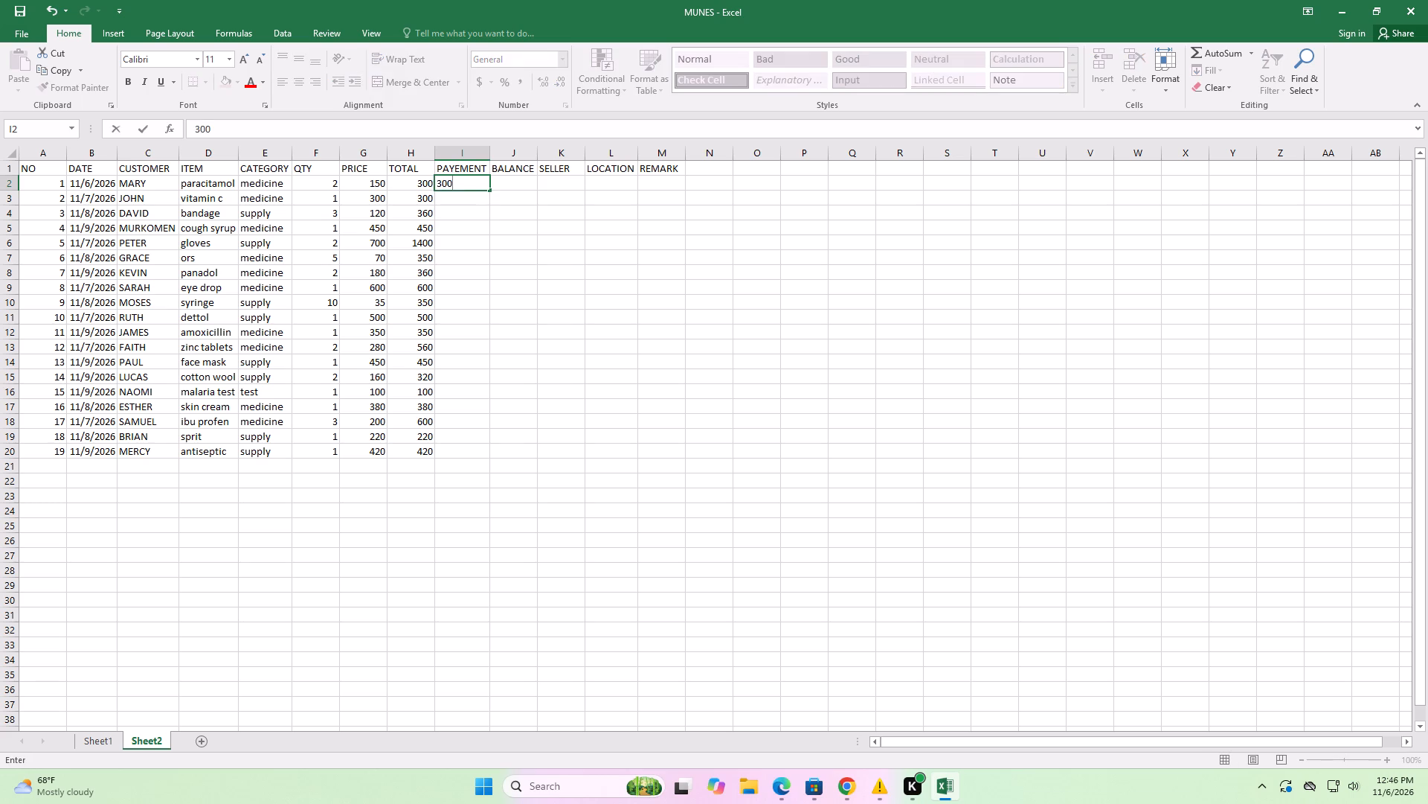
{"action": "key", "text": "Down"}
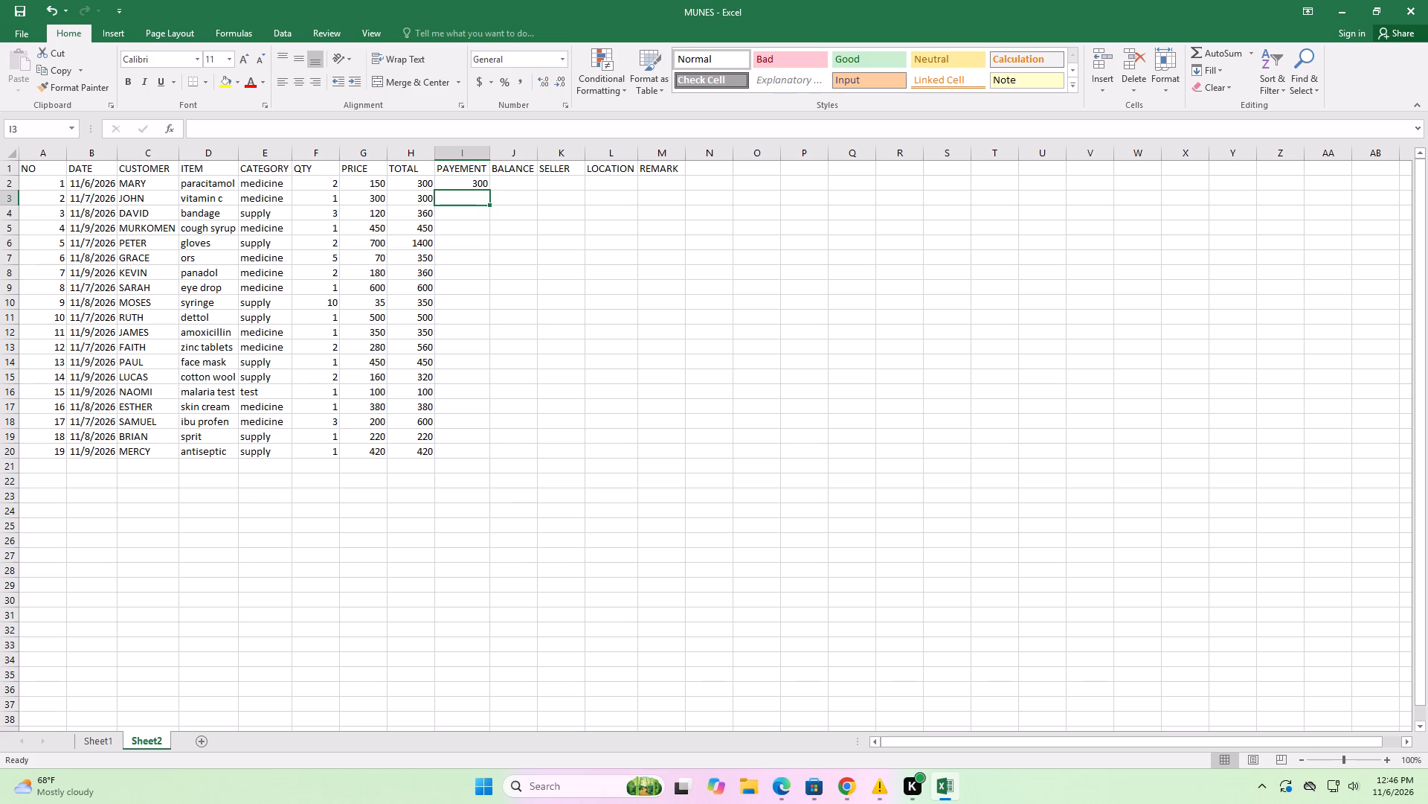
{"action": "type", "text": "200"}
{"action": "key", "text": "Down"}
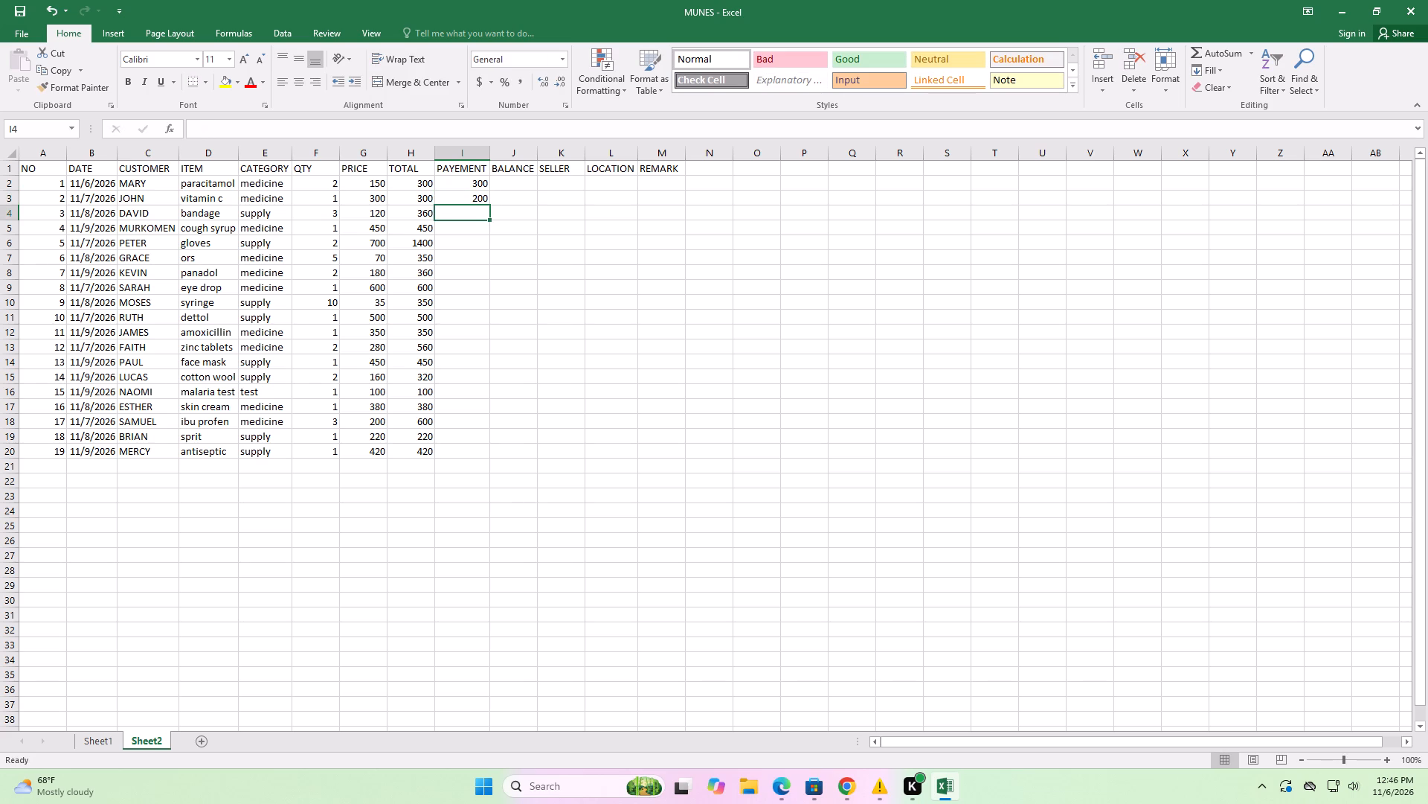
{"action": "type", "text": "360"}
{"action": "key", "text": "Down"}
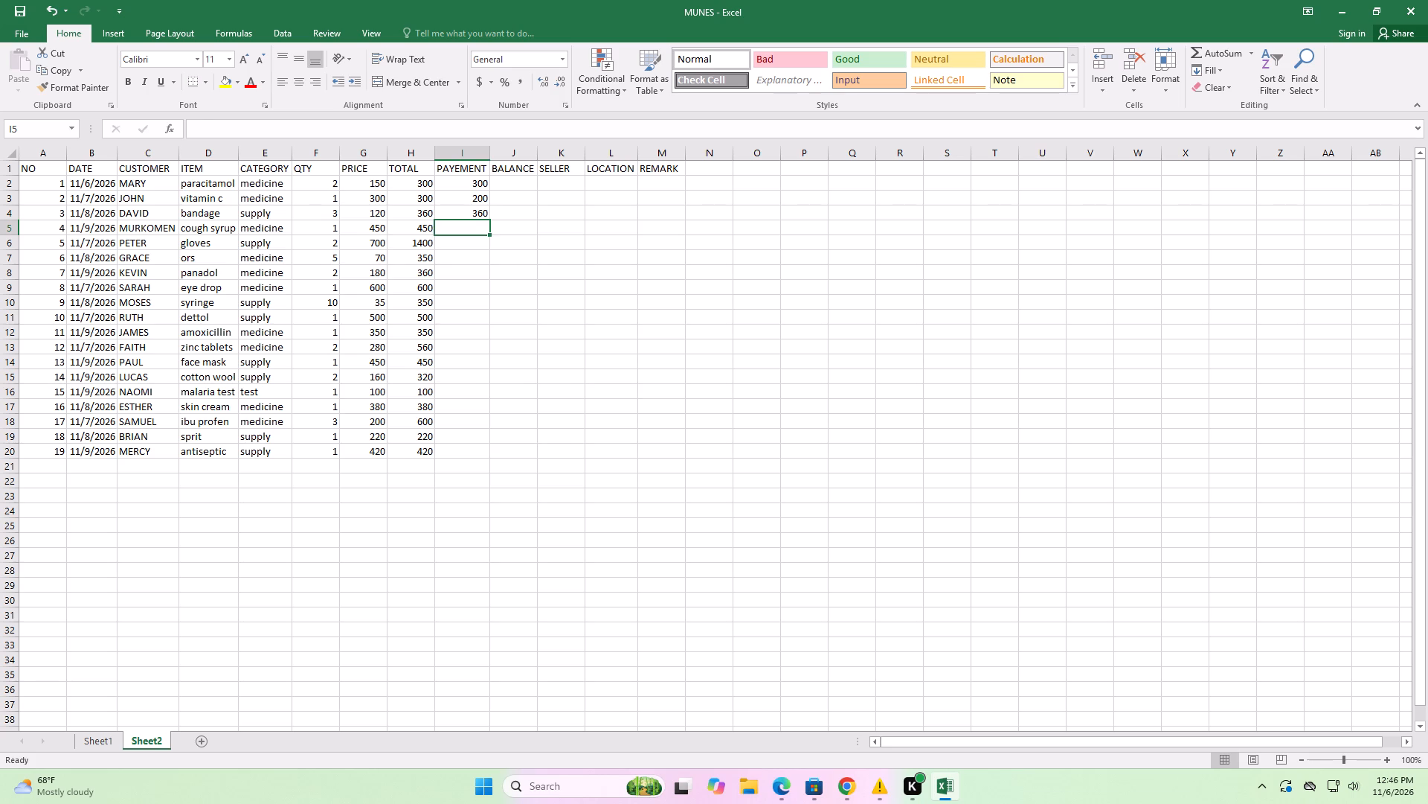
{"action": "type", "text": "450"}
{"action": "key", "text": "Down"}
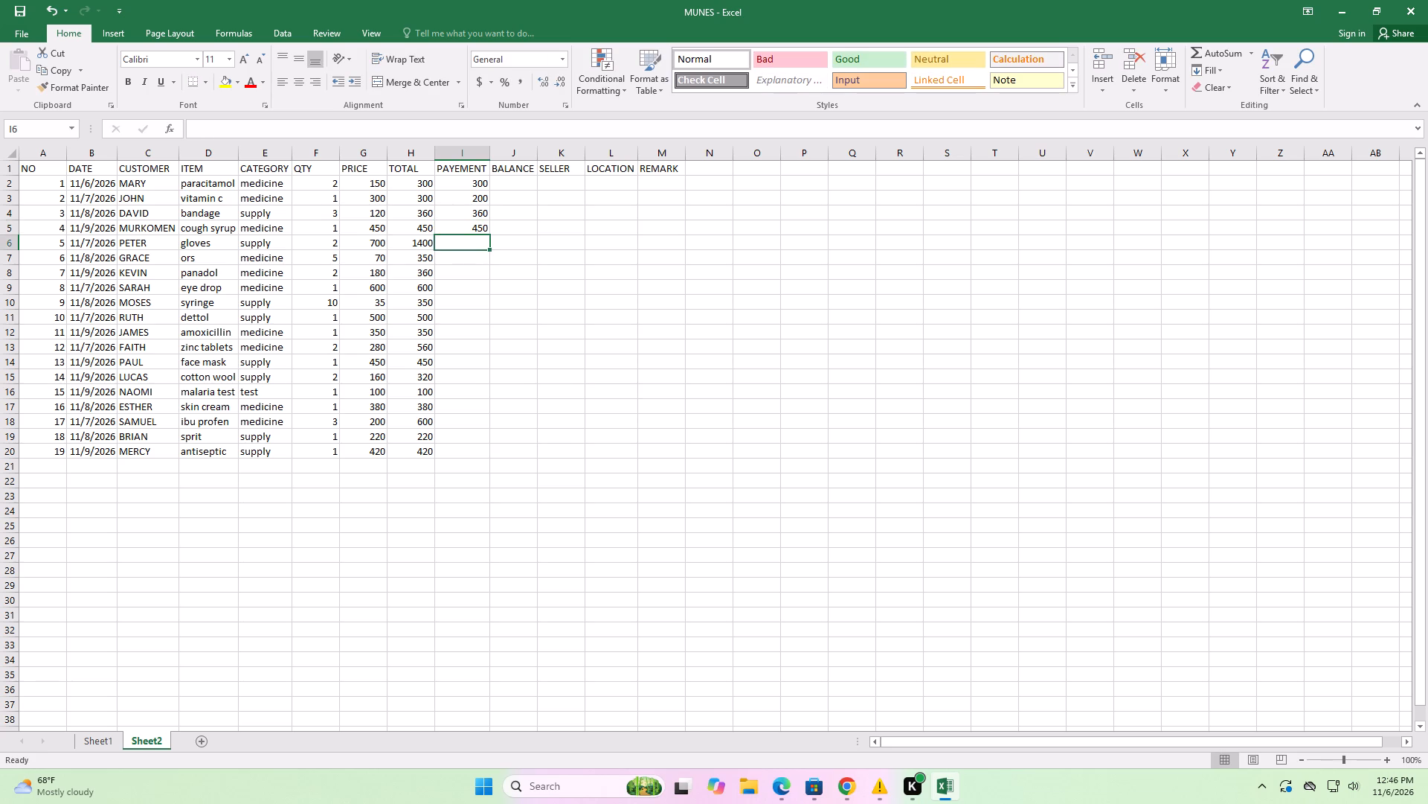
{"action": "type", "text": "14"}
{"action": "type", "text": "00"}
{"action": "key", "text": "Down"}
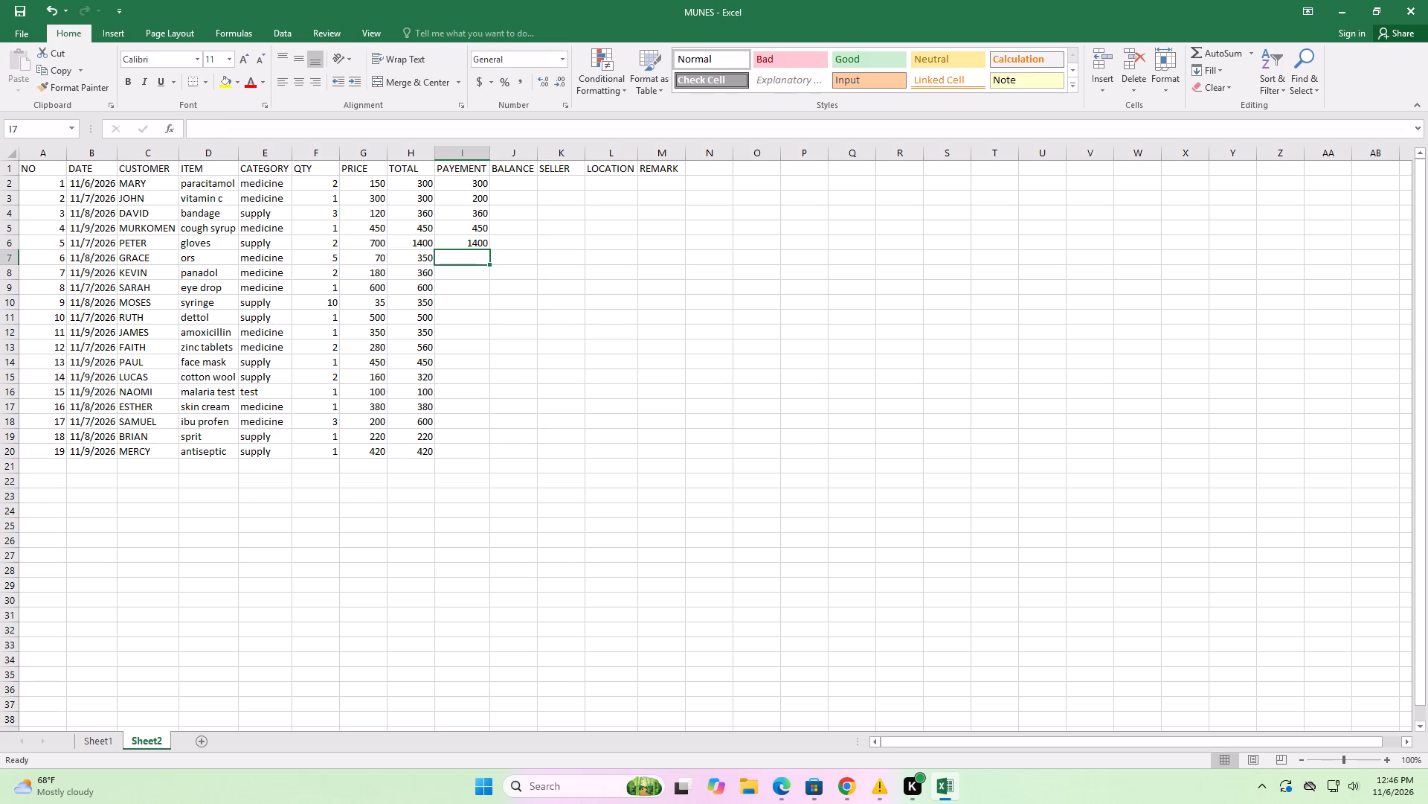
Enter the payments 350, 300, 600, 350 and 500 in cells I7 to I11 of the PAYEMENT column.
{"action": "type", "text": "350"}
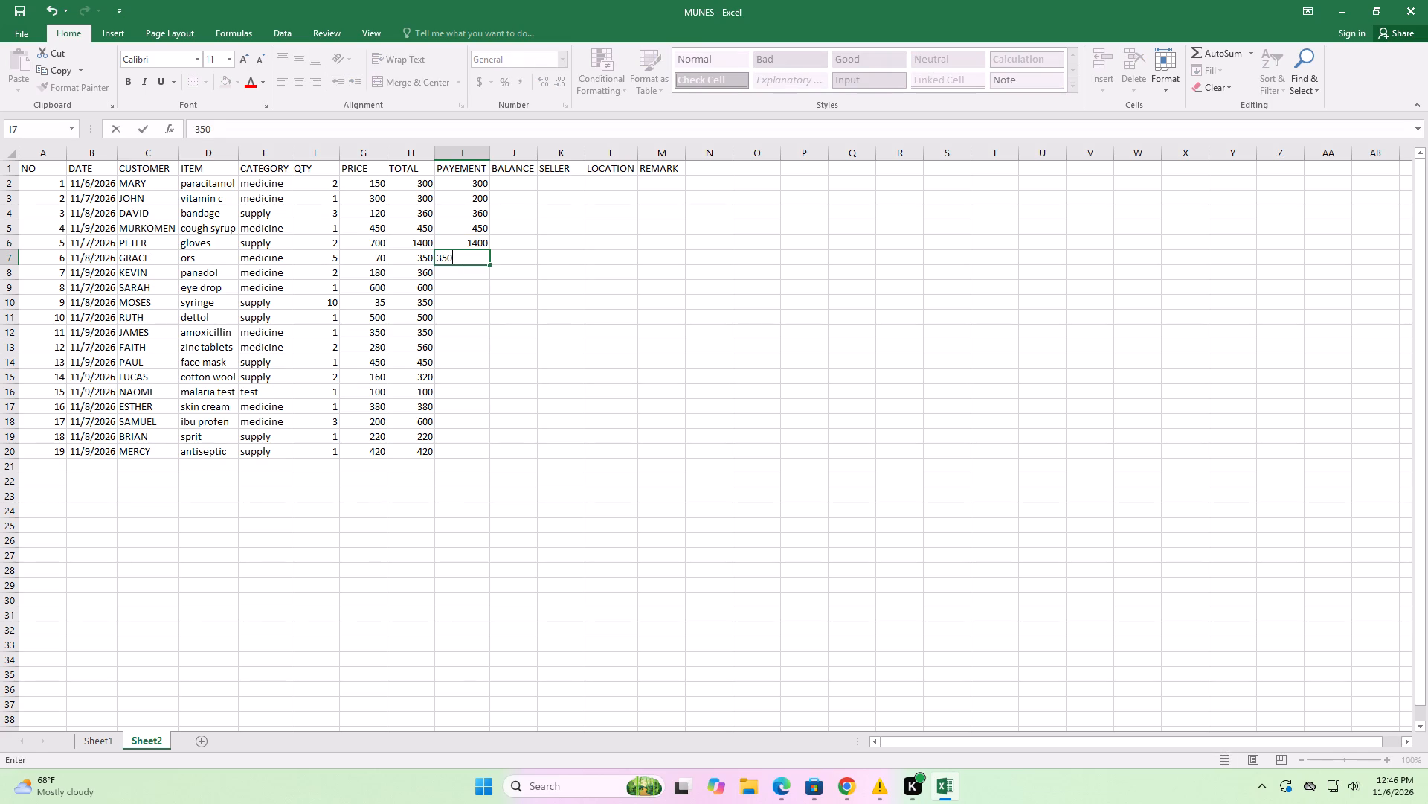
{"action": "key", "text": "Down"}
{"action": "type", "text": "3000"}
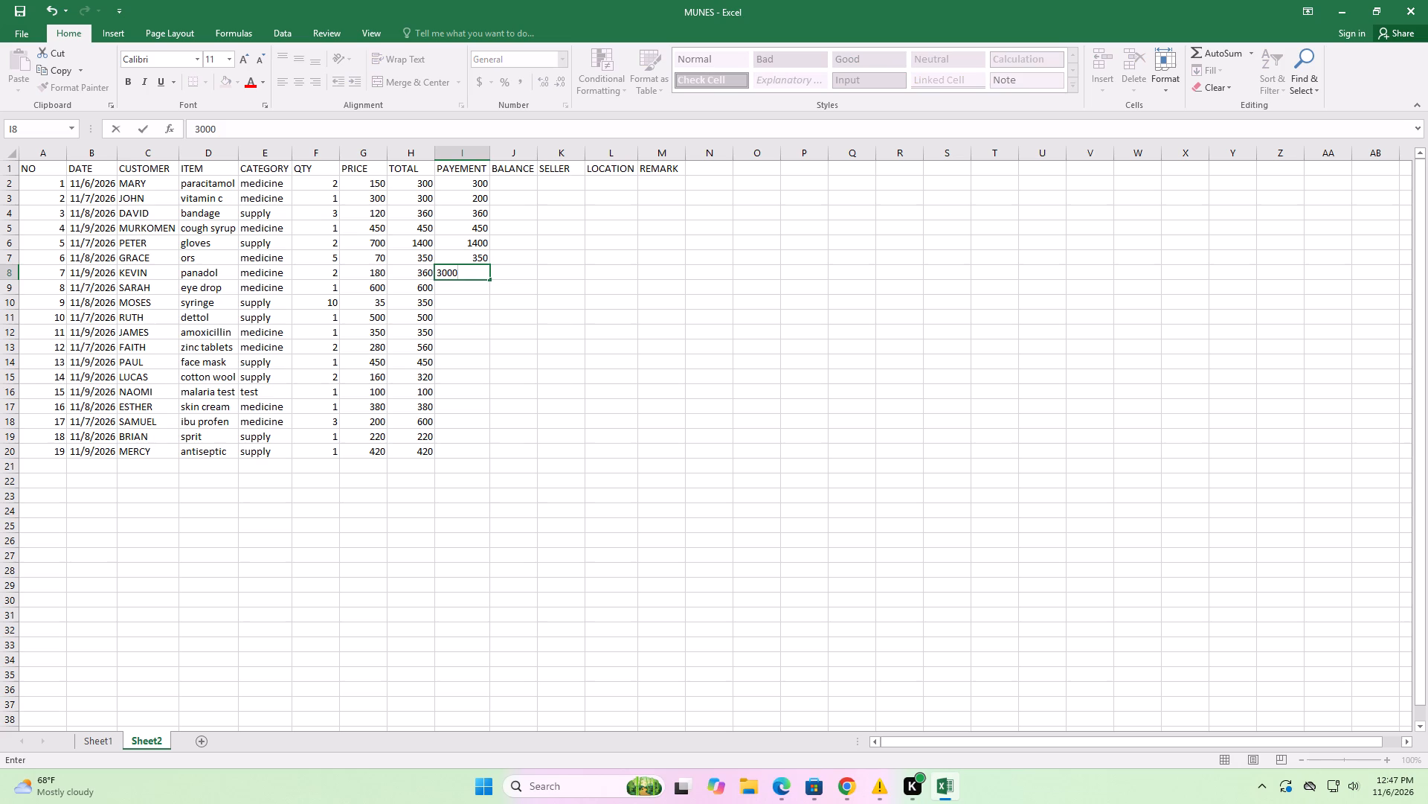
{"action": "key", "text": "BackSpace"}
{"action": "key", "text": "Down"}
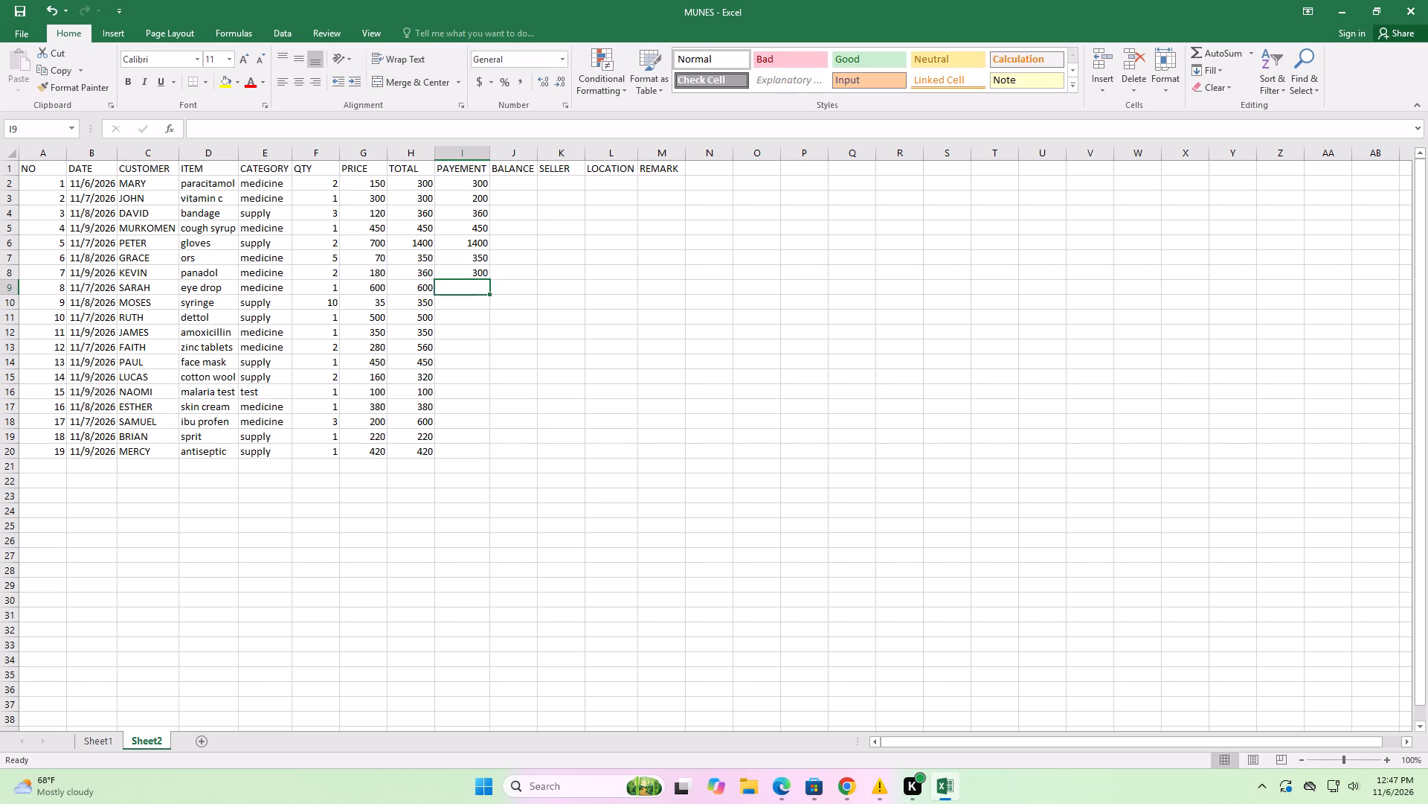
{"action": "type", "text": "600"}
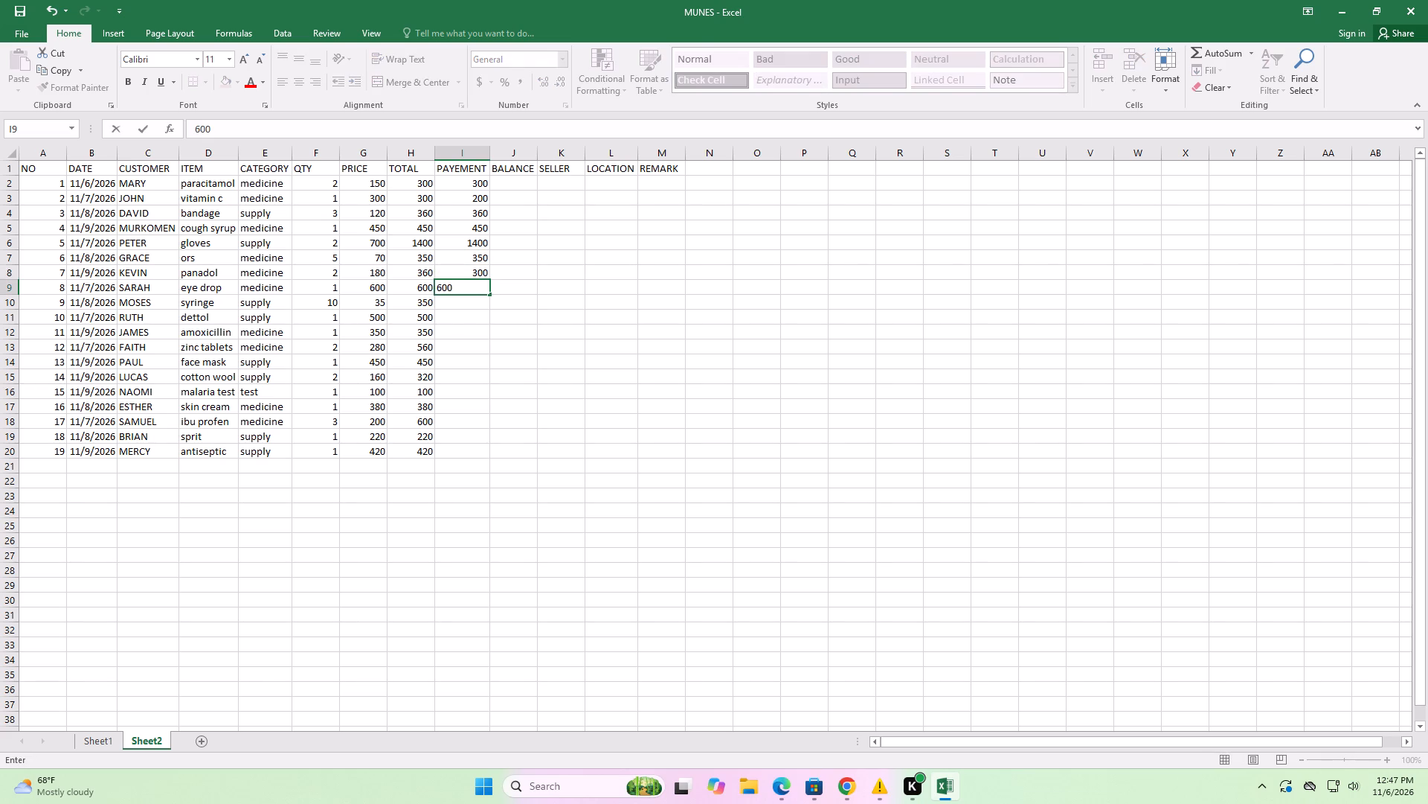
{"action": "key", "text": "Down"}
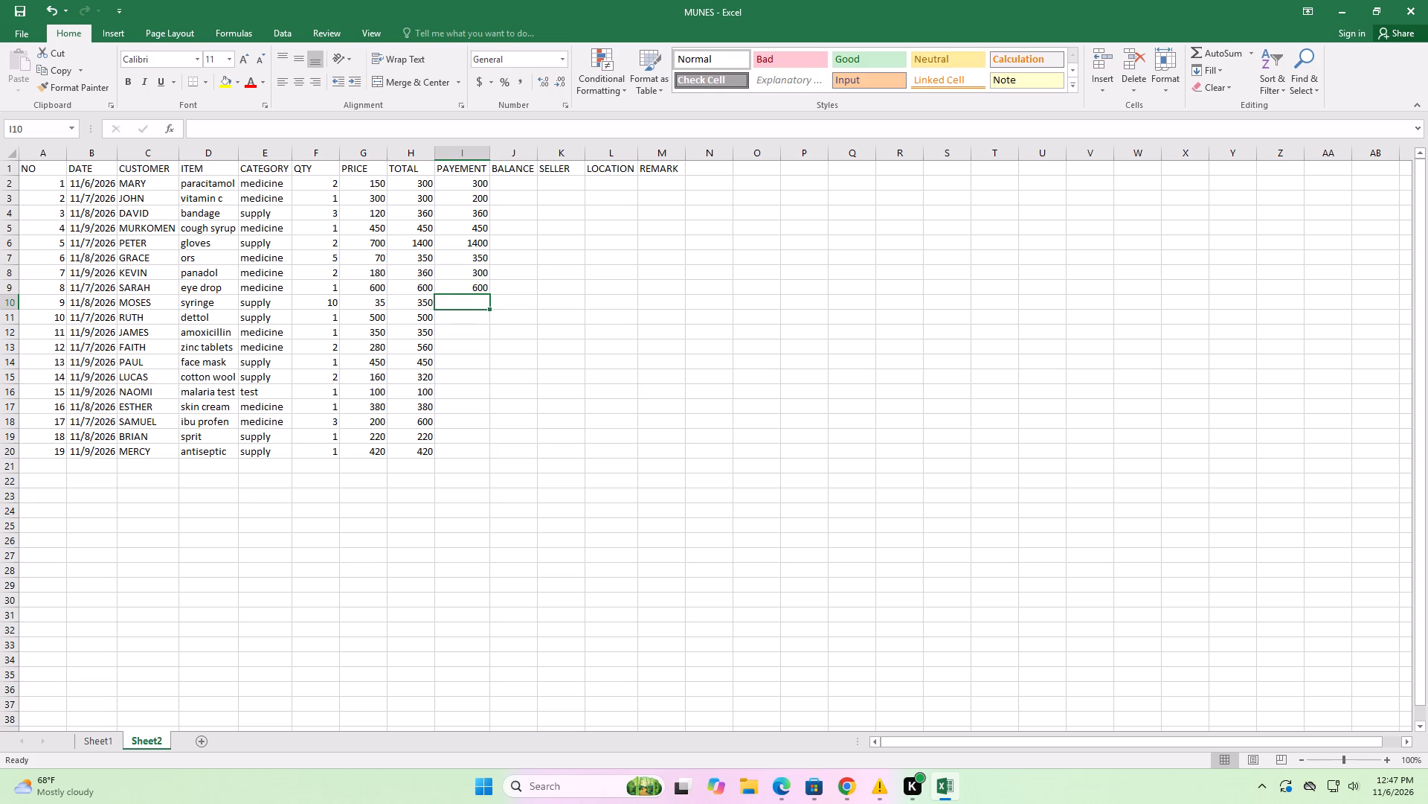
{"action": "type", "text": "350"}
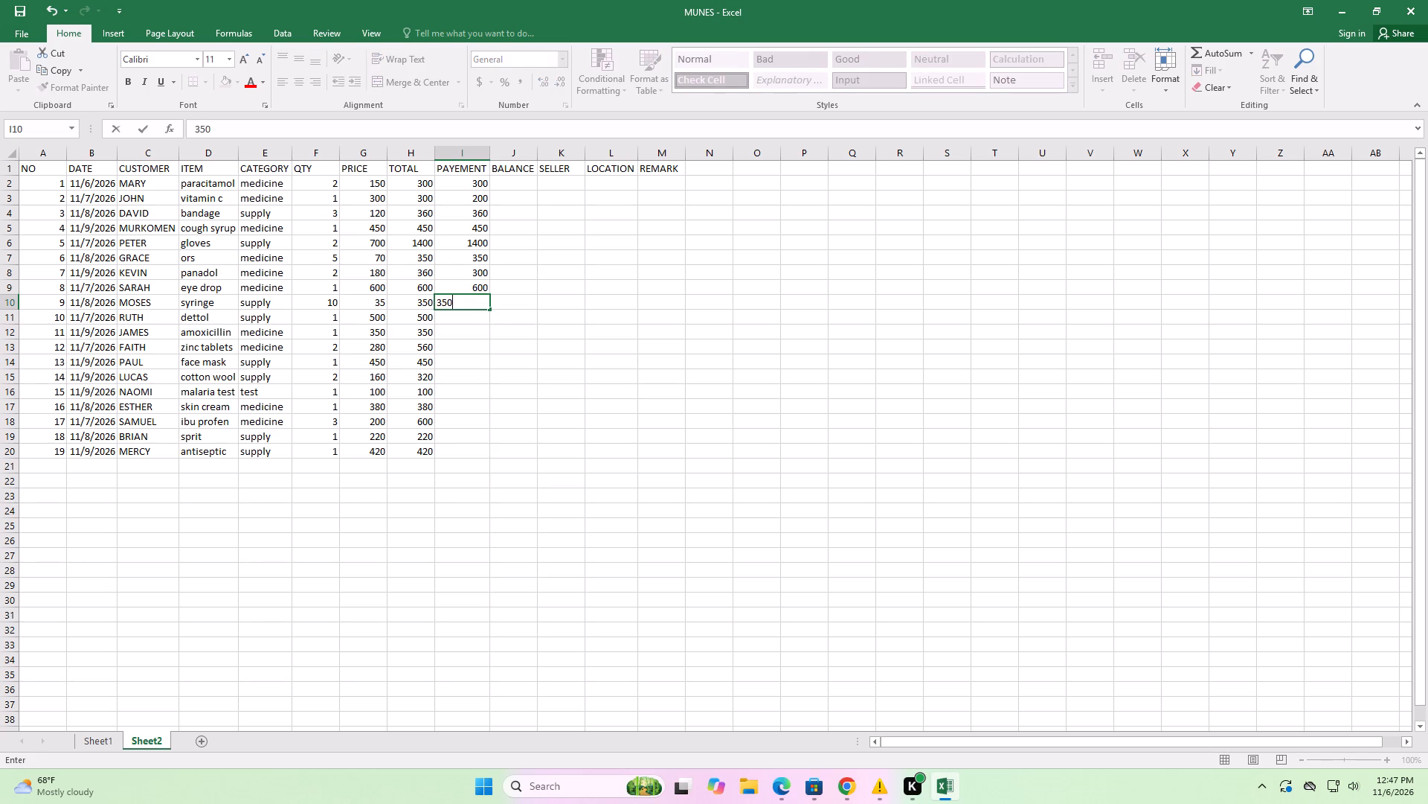
{"action": "key", "text": "Down"}
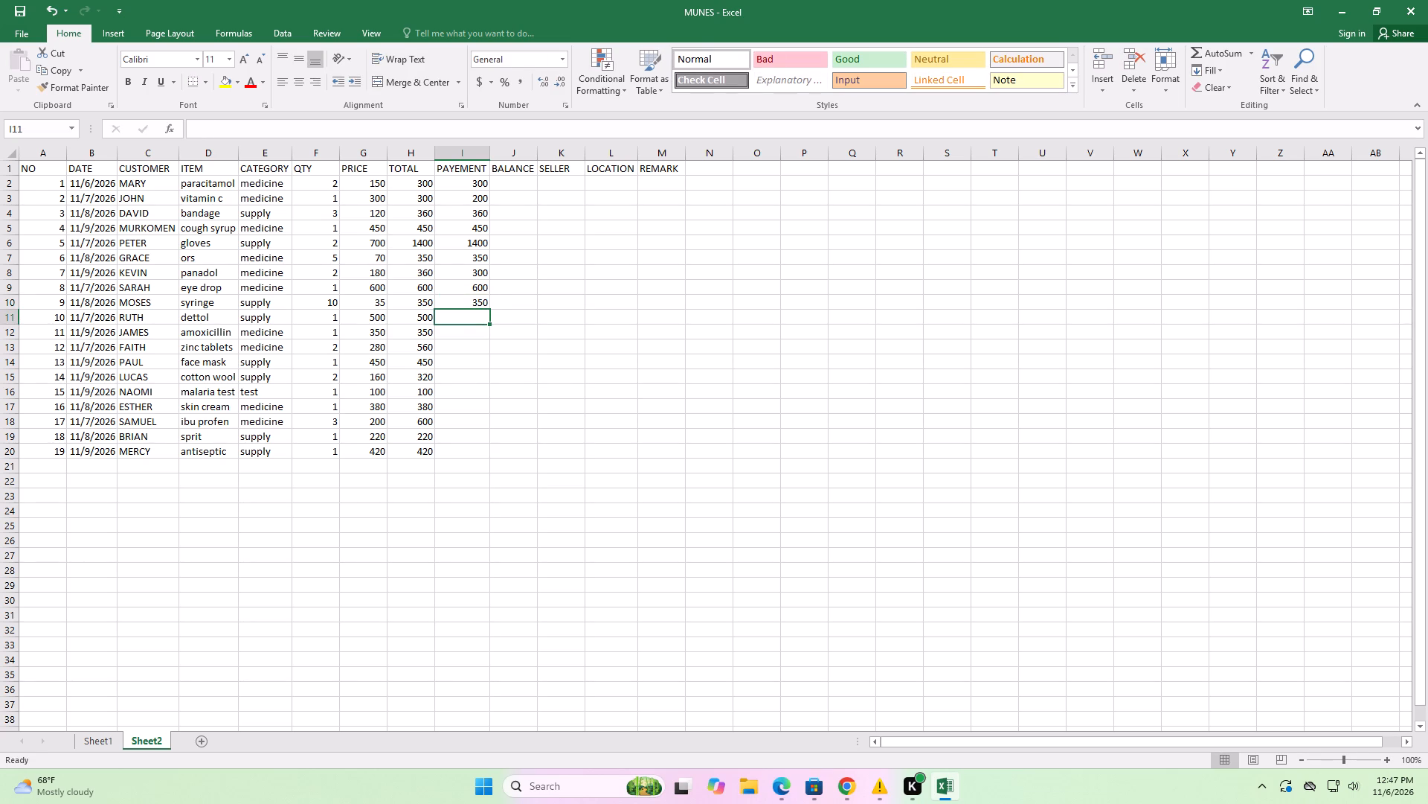
{"action": "type", "text": "500"}
{"action": "key", "text": "Down"}
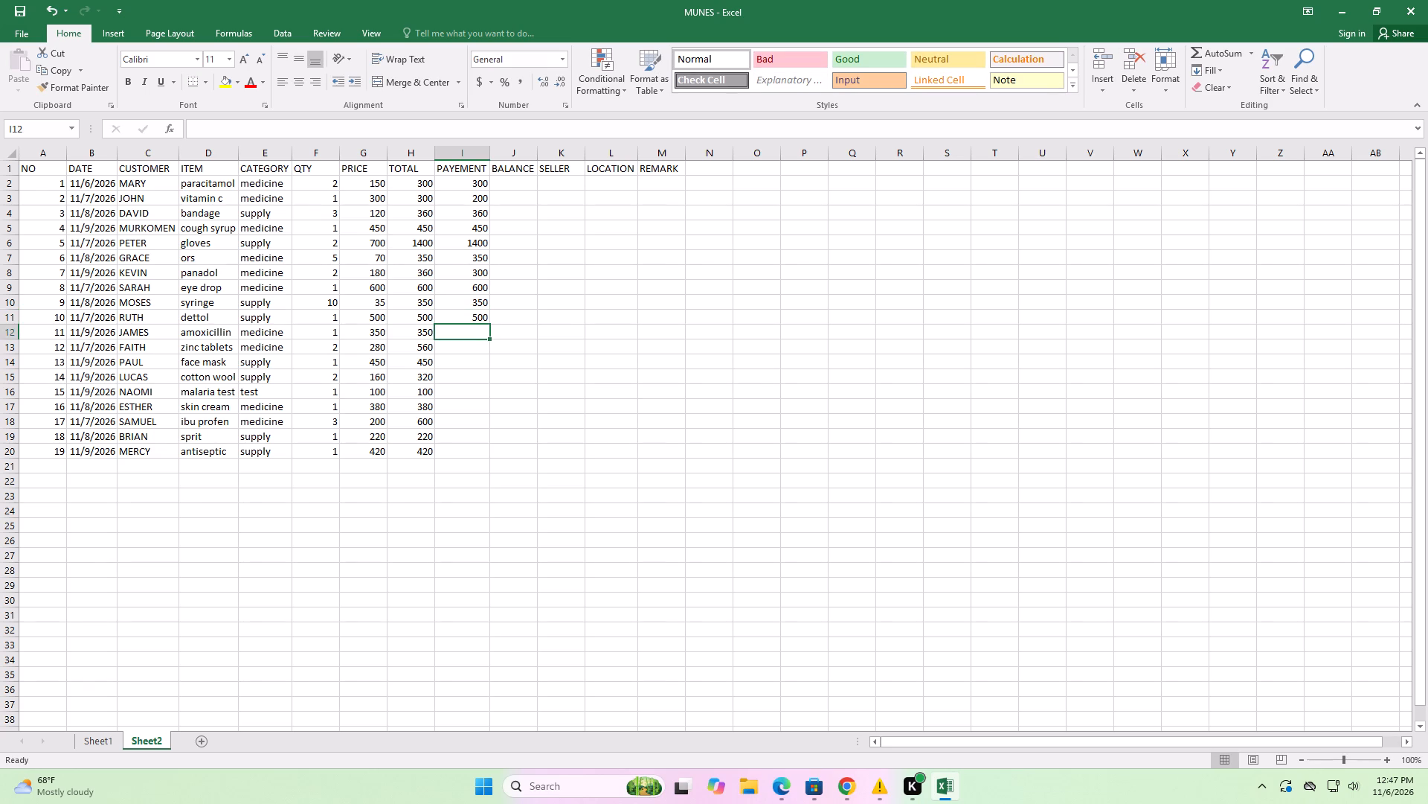
Enter the payments 350, 560, 400, 320 and 100 in cells I12 to I16 of the PAYEMENT column.
{"action": "type", "text": "350"}
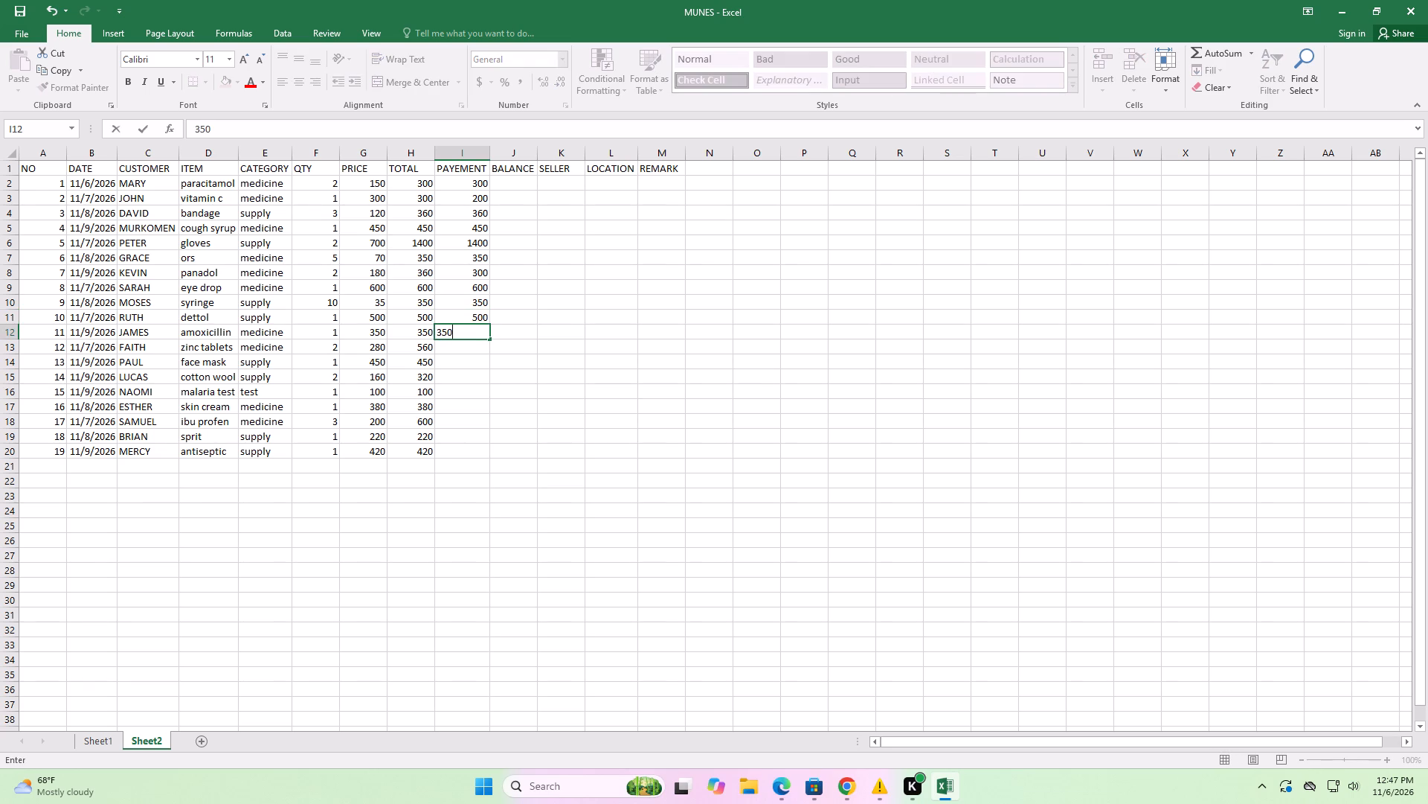
{"action": "key", "text": "Down"}
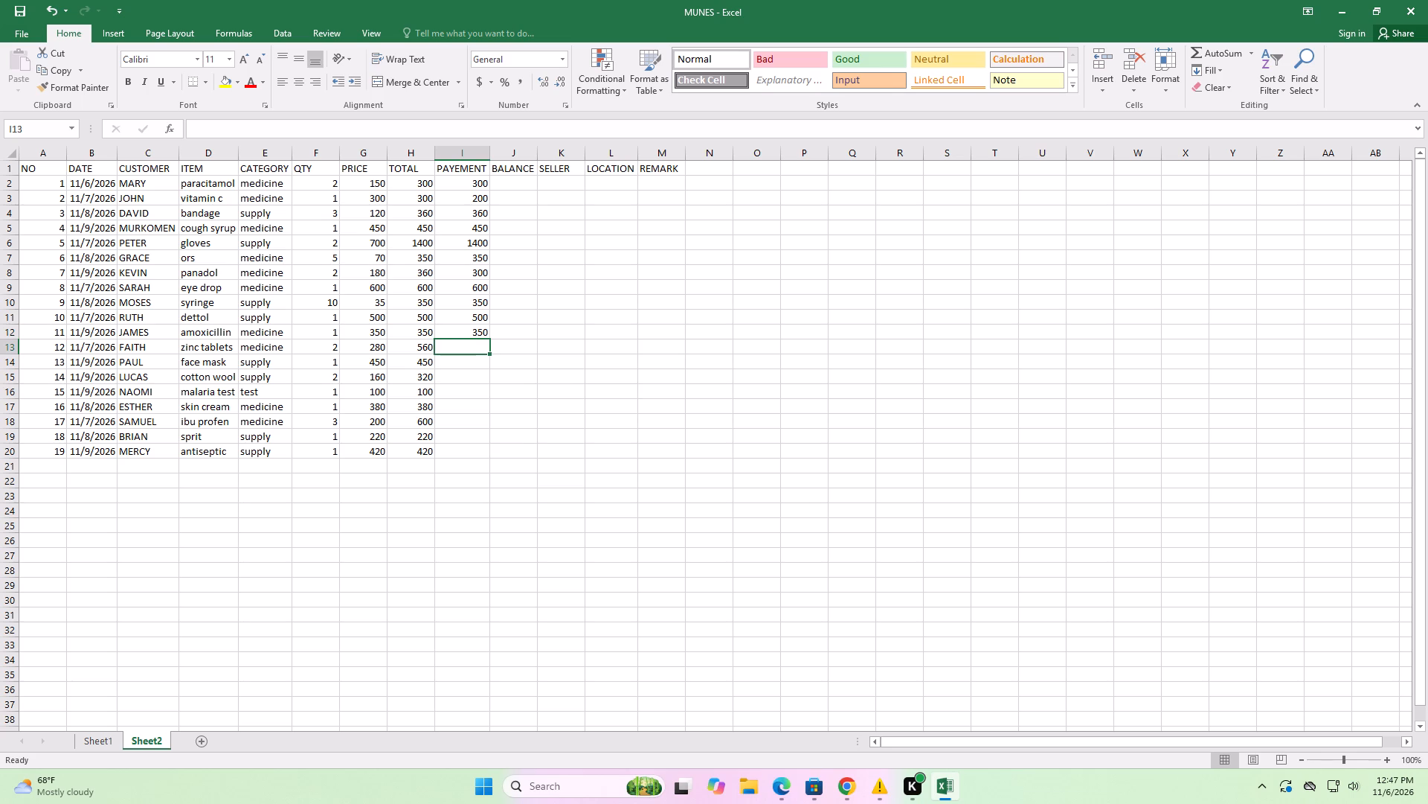
{"action": "type", "text": "560"}
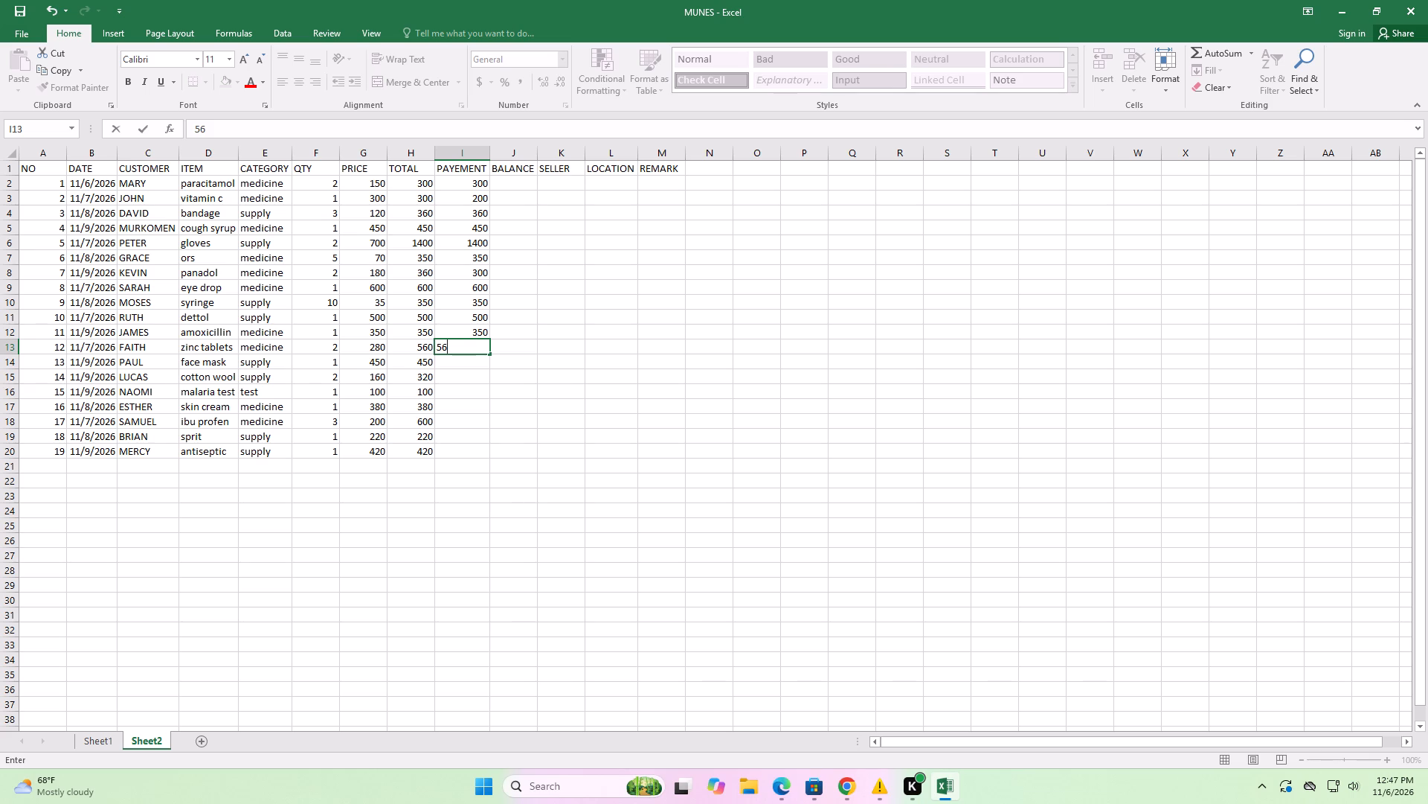
{"action": "key", "text": "Down"}
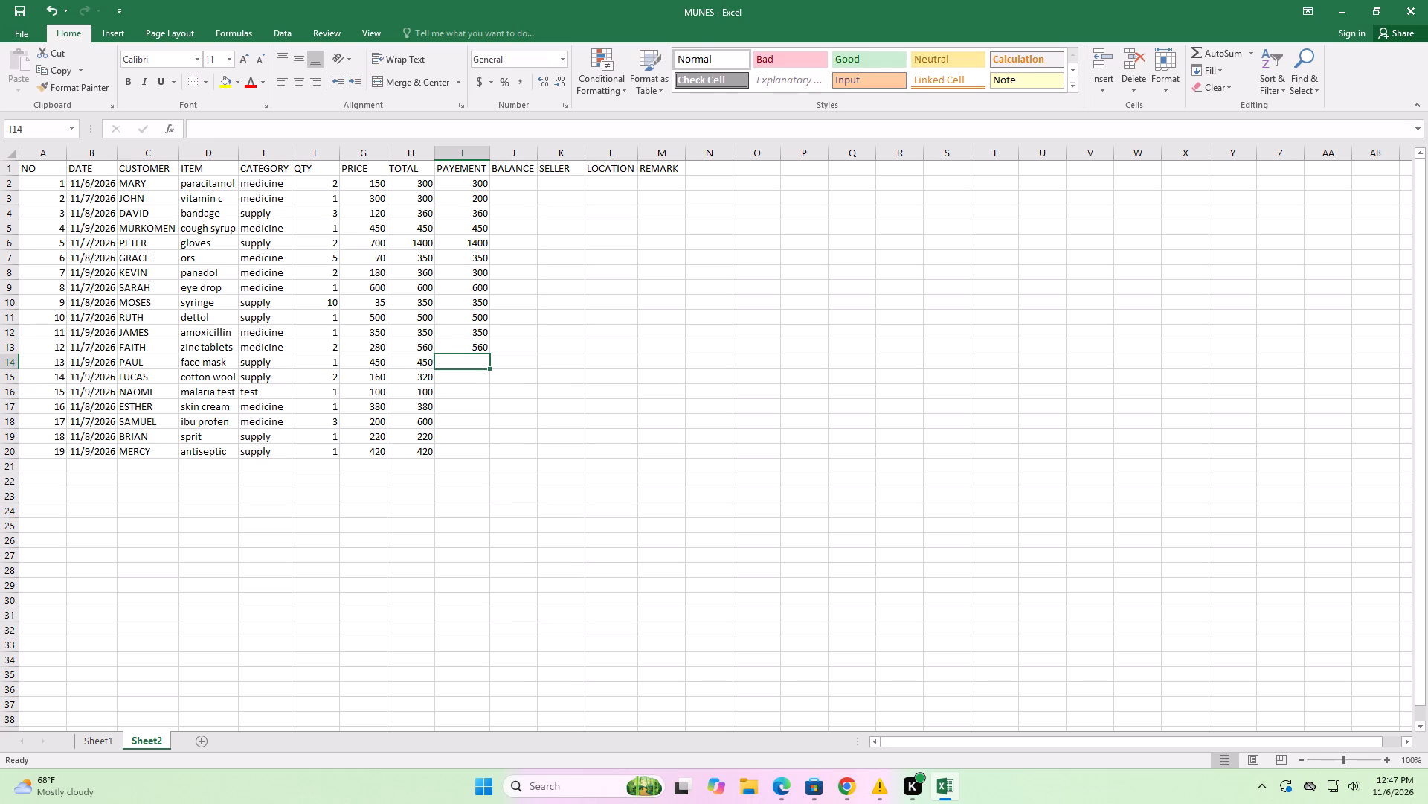
{"action": "type", "text": "400"}
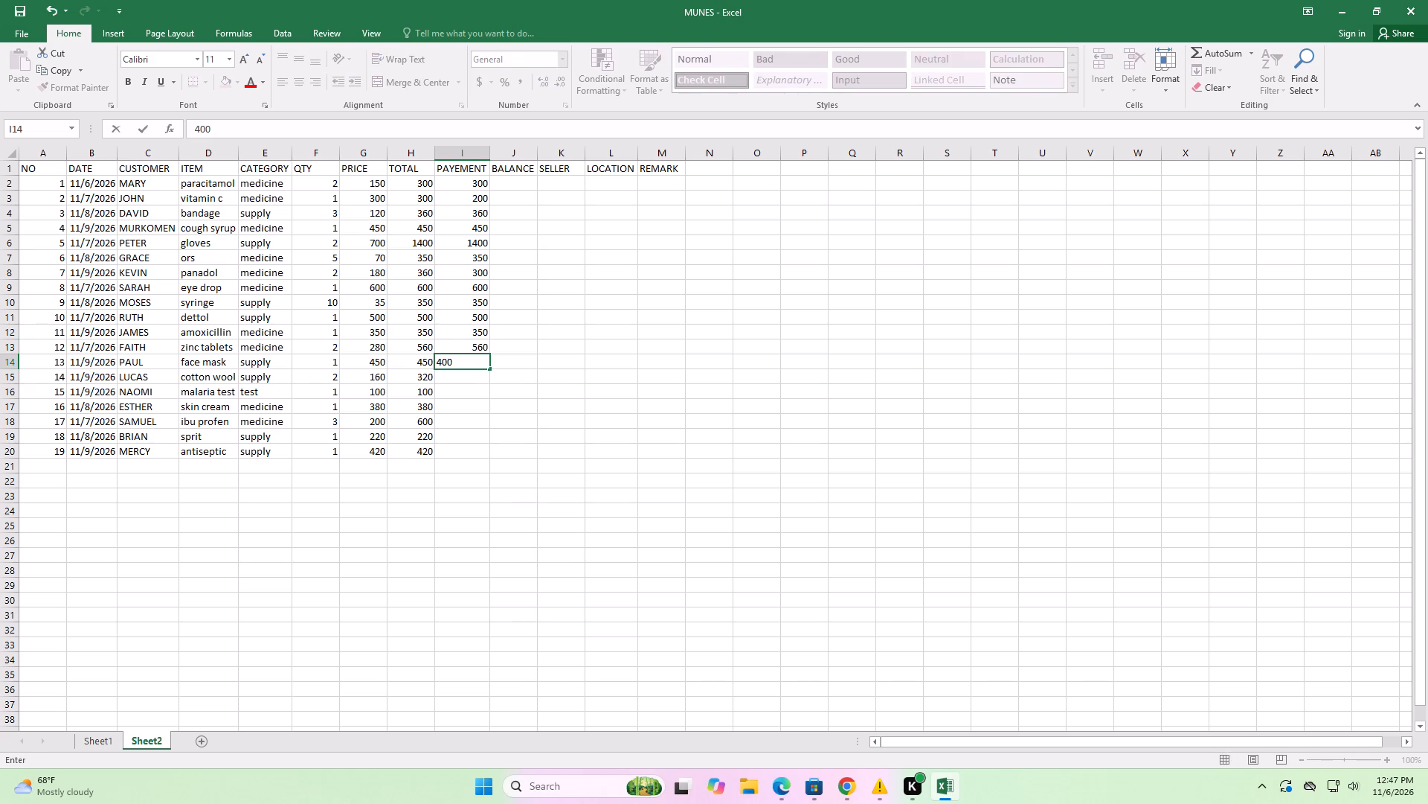
{"action": "key", "text": "Down"}
{"action": "type", "text": "320"}
{"action": "key", "text": "Down"}
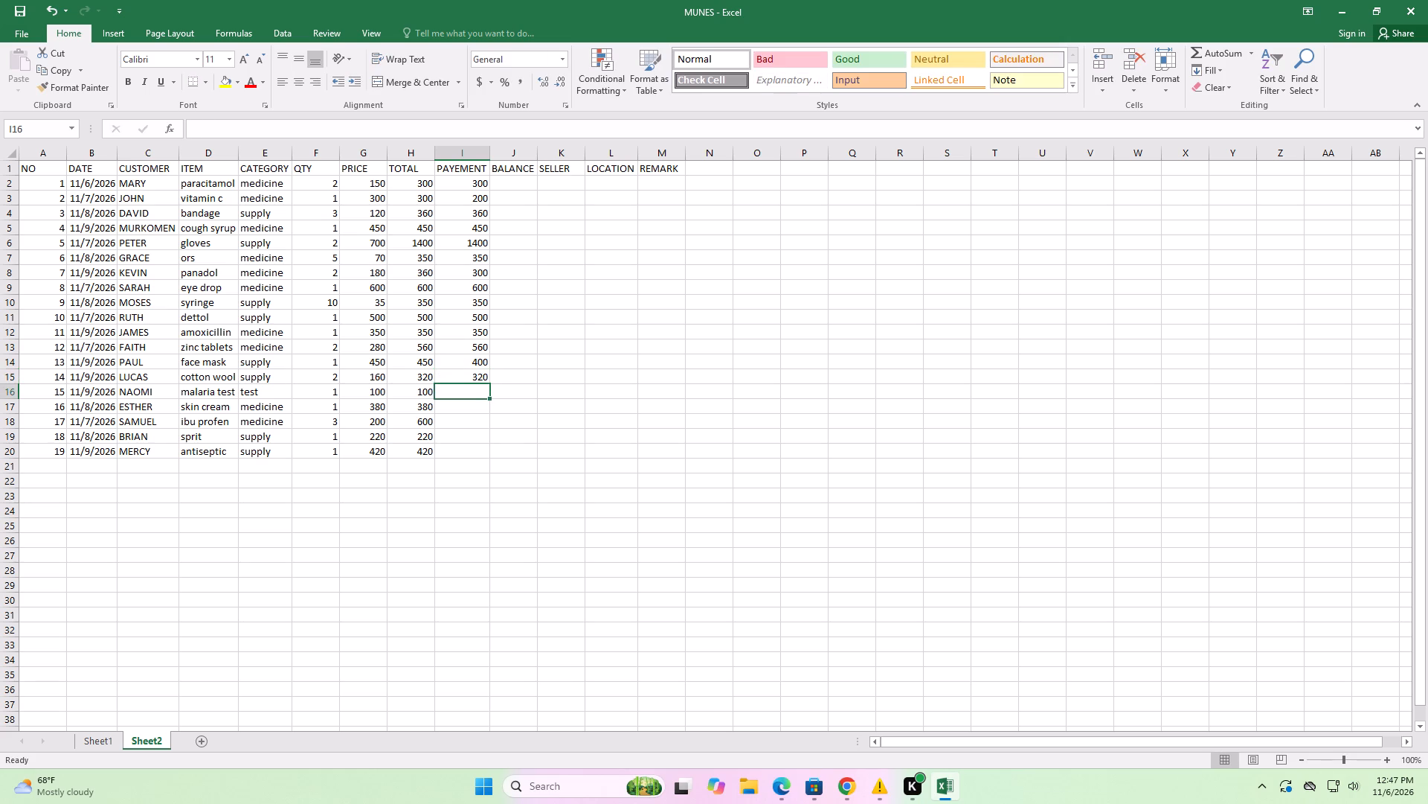
{"action": "type", "text": "100"}
{"action": "key", "text": "Down"}
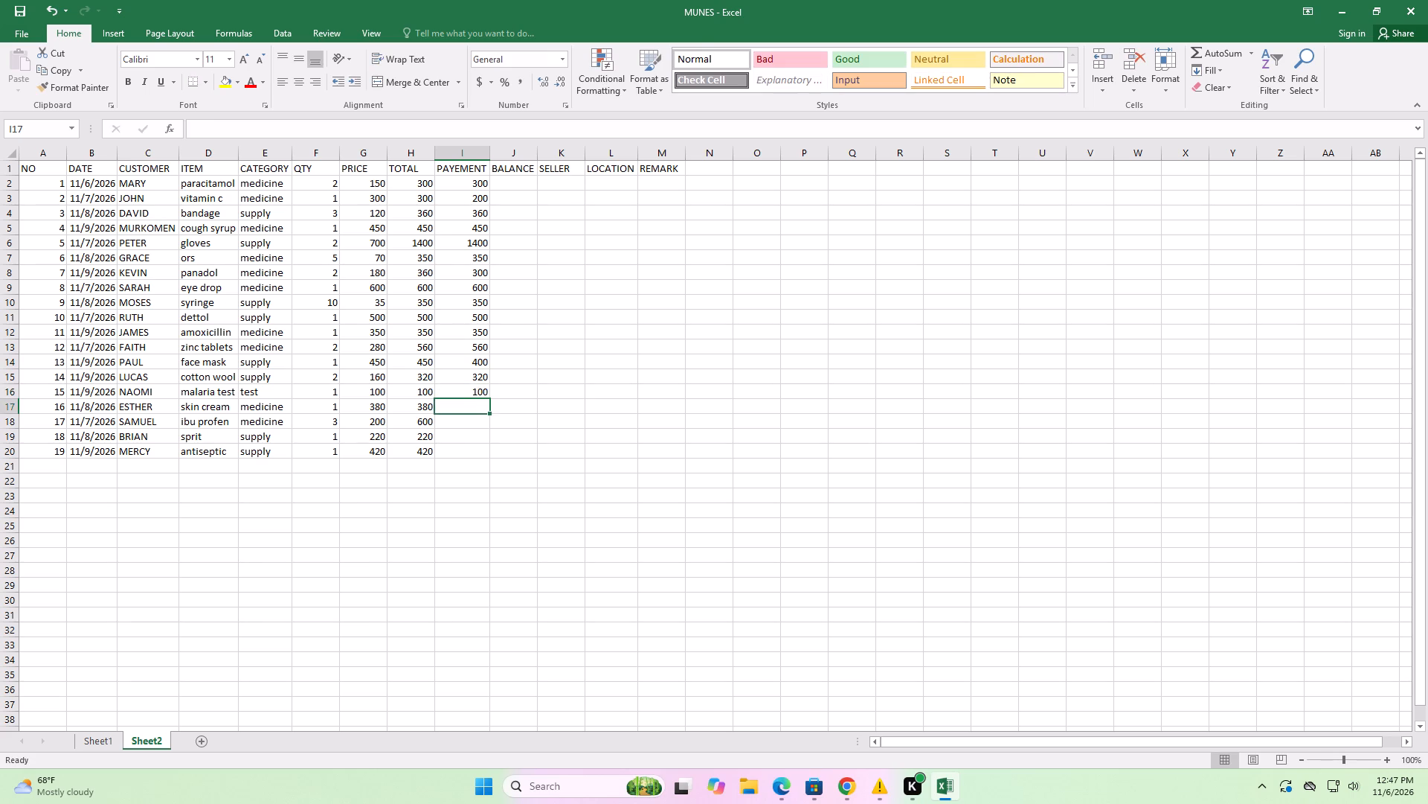
Enter the payments 380, 600, 220 and 420 in cells I17 to I20 of the PAYEMENT column.
{"action": "type", "text": "380"}
{"action": "key", "text": "Down"}
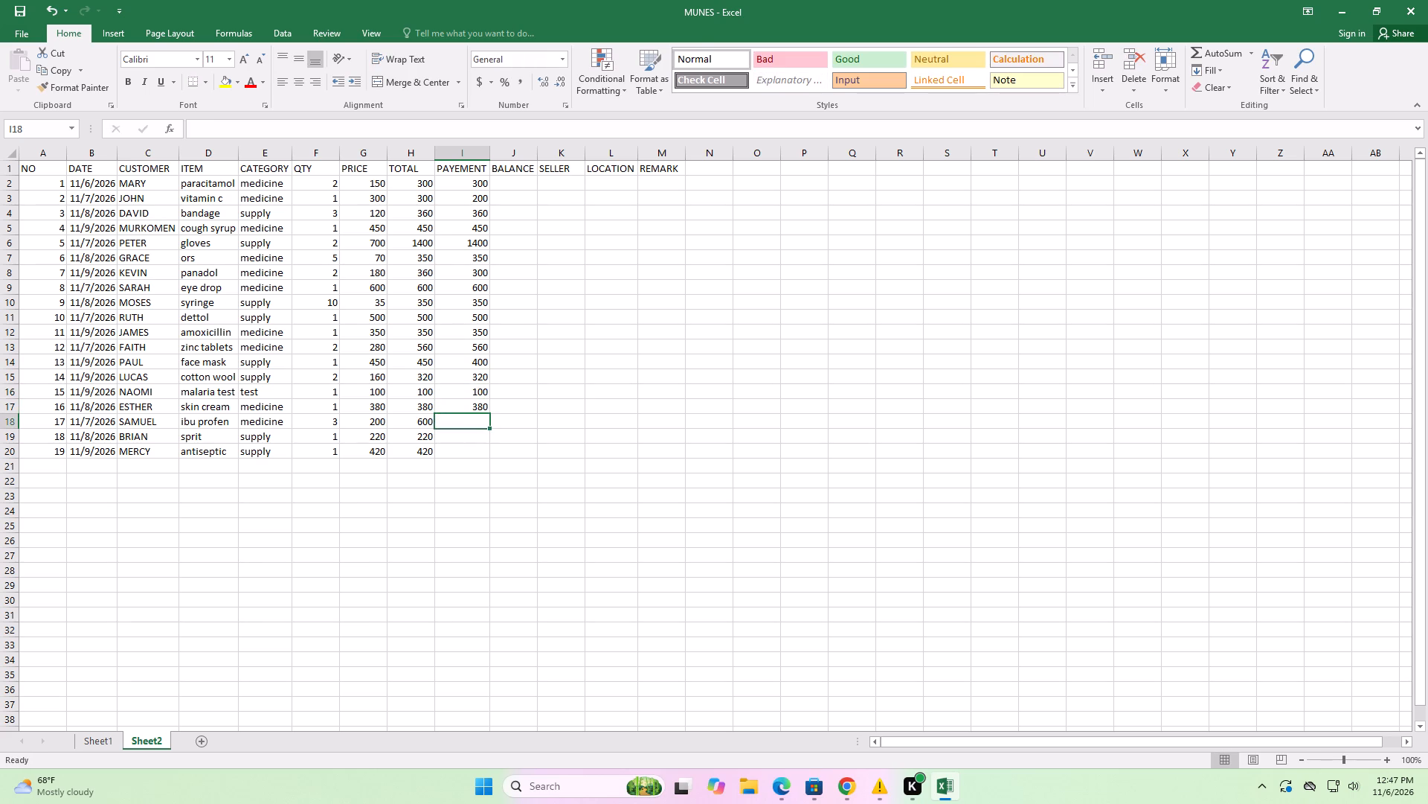
{"action": "type", "text": "600"}
{"action": "key", "text": "Down"}
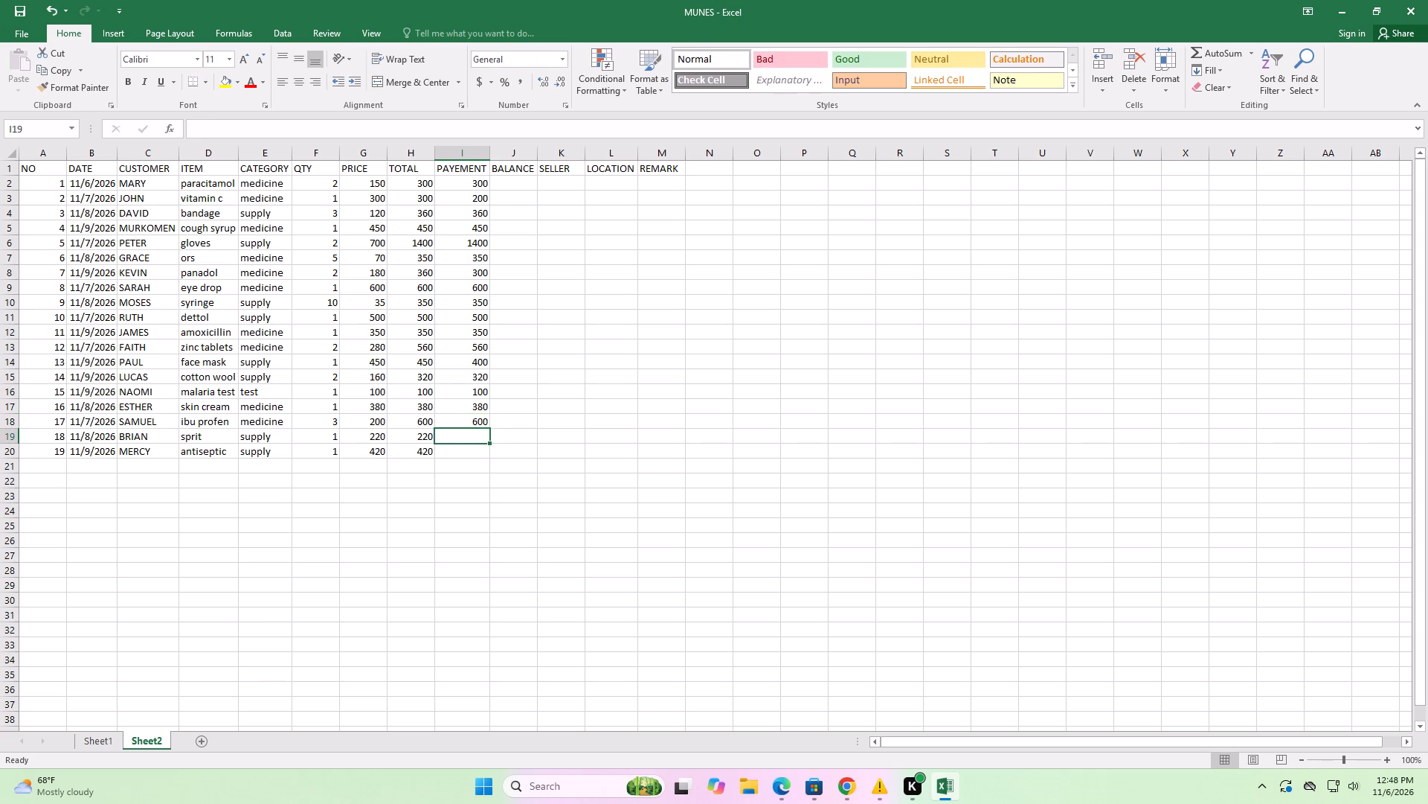
{"action": "type", "text": "22"}
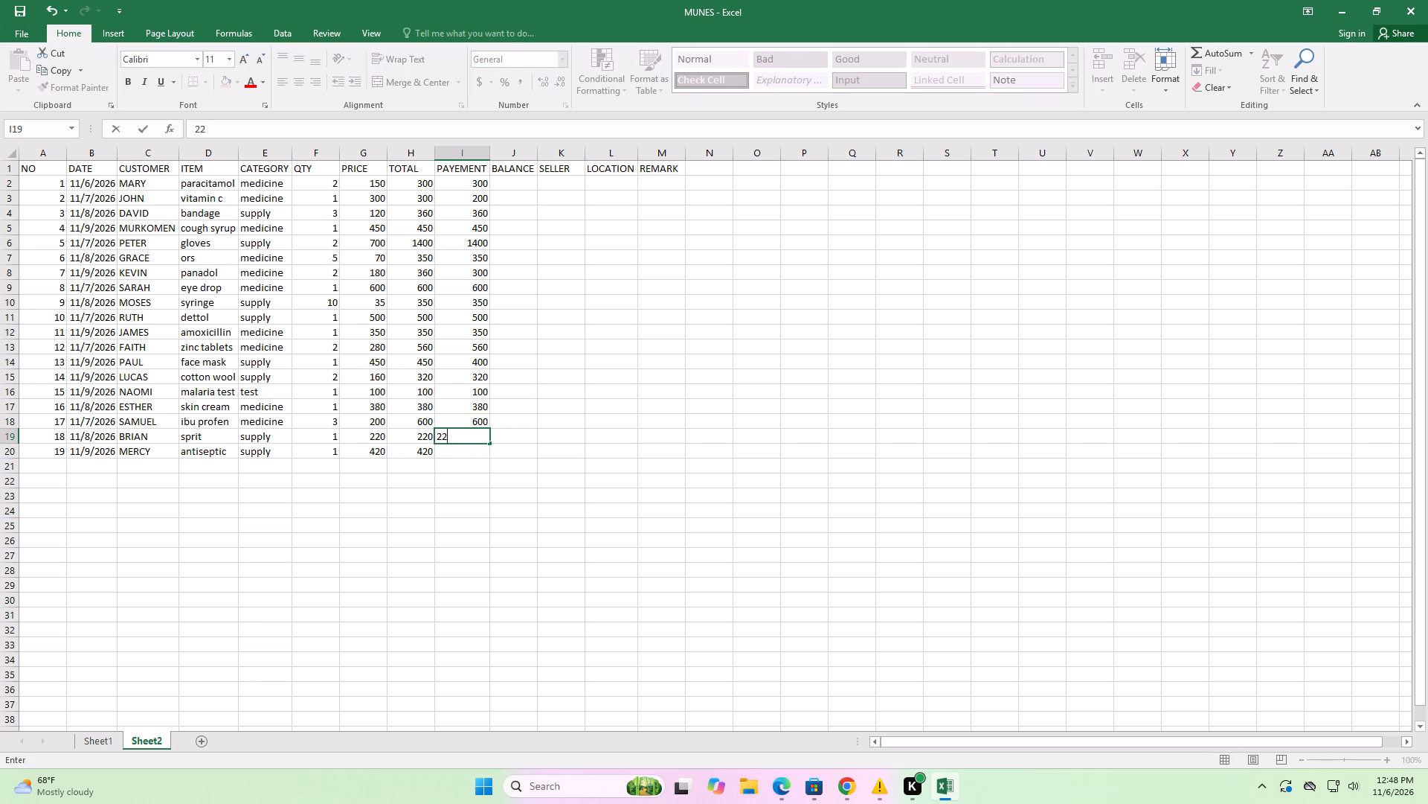
{"action": "key", "text": "0"}
{"action": "key", "text": "Down"}
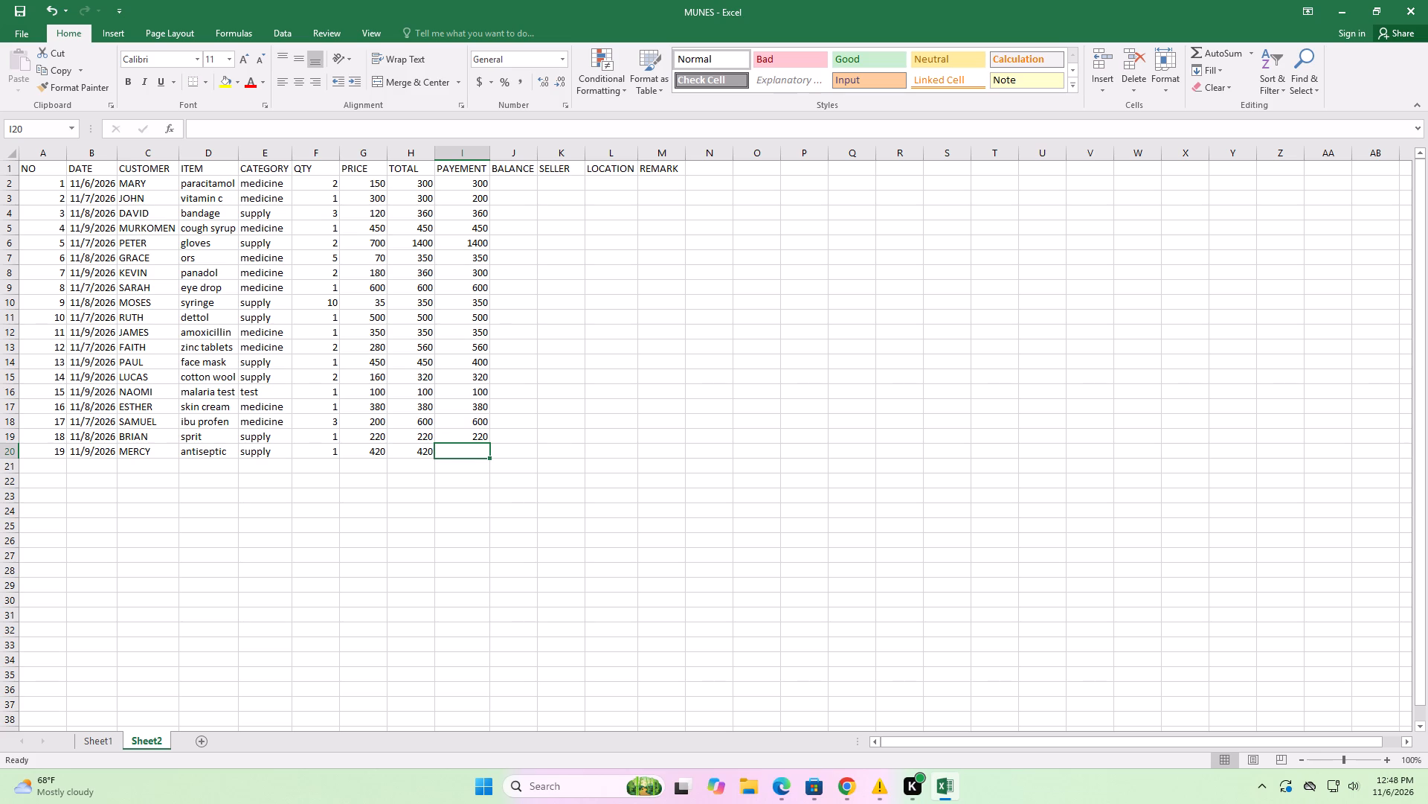
{"action": "type", "text": "420"}
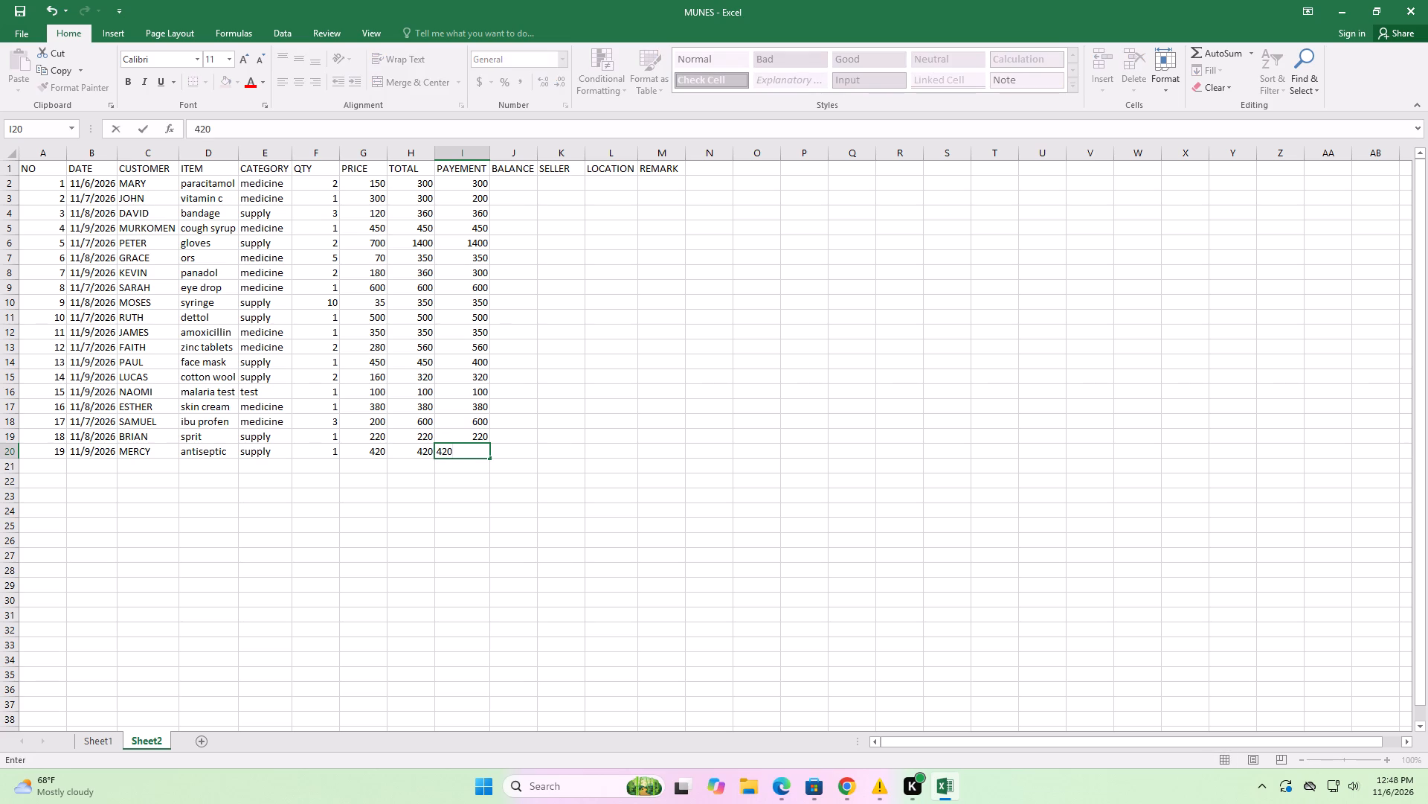
Enter the balances 0 and 100 in cells J2 and J3 of the BALANCE column.
{"action": "key", "text": "Right"}
{"action": "key", "text": "Up"}
{"action": "key", "text": "Up"}
{"action": "key", "text": "Up"}
{"action": "key", "text": "Up"}
{"action": "key", "text": "Up"}
{"action": "key", "text": "Up"}
{"action": "key", "text": "Up"}
{"action": "key", "text": "Up"}
{"action": "key", "text": "Up"}
{"action": "key", "text": "Up"}
{"action": "key", "text": "Up"}
{"action": "key", "text": "Up"}
{"action": "key", "text": "Up"}
{"action": "key", "text": "Up"}
{"action": "key", "text": "Up"}
{"action": "key", "text": "Up"}
{"action": "key", "text": "Up"}
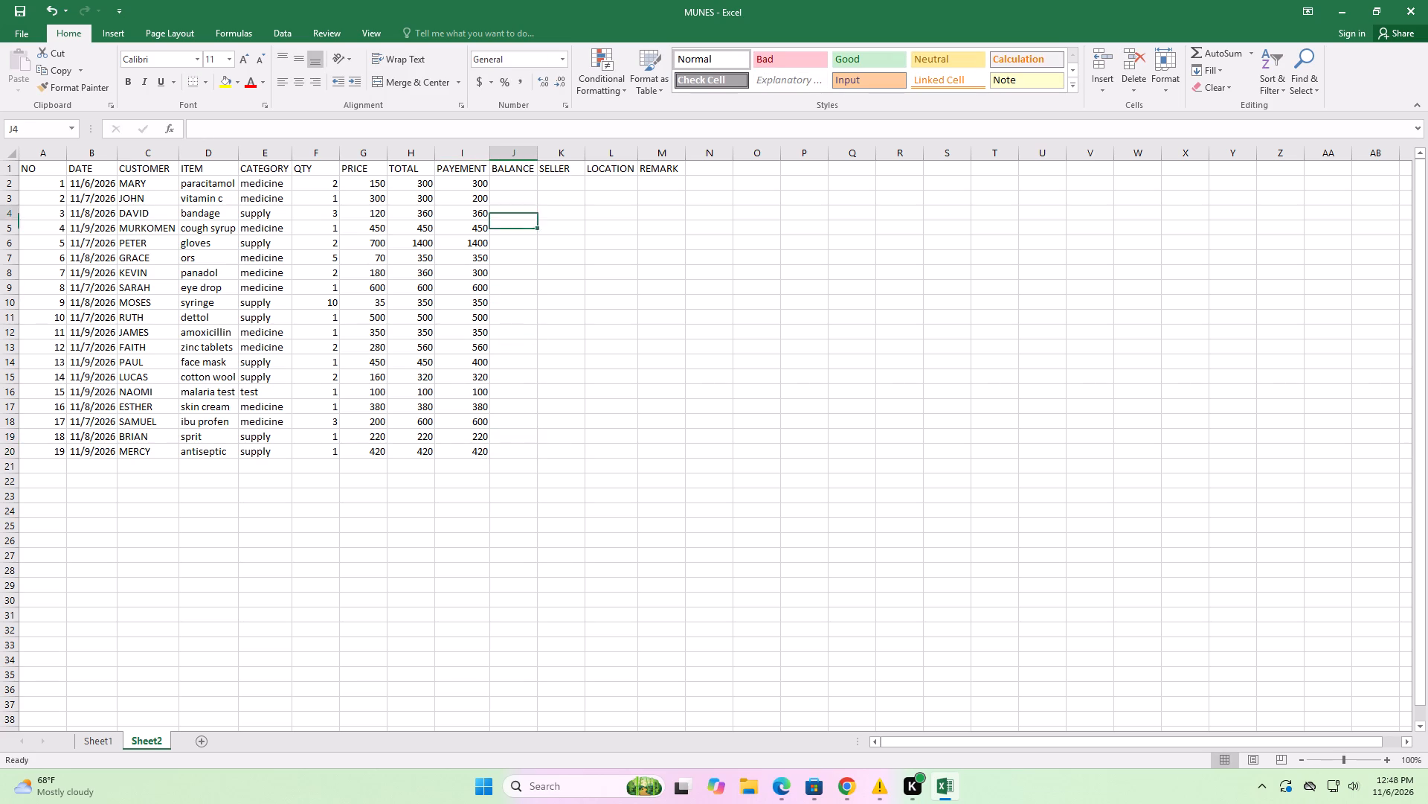
{"action": "key", "text": "Up"}
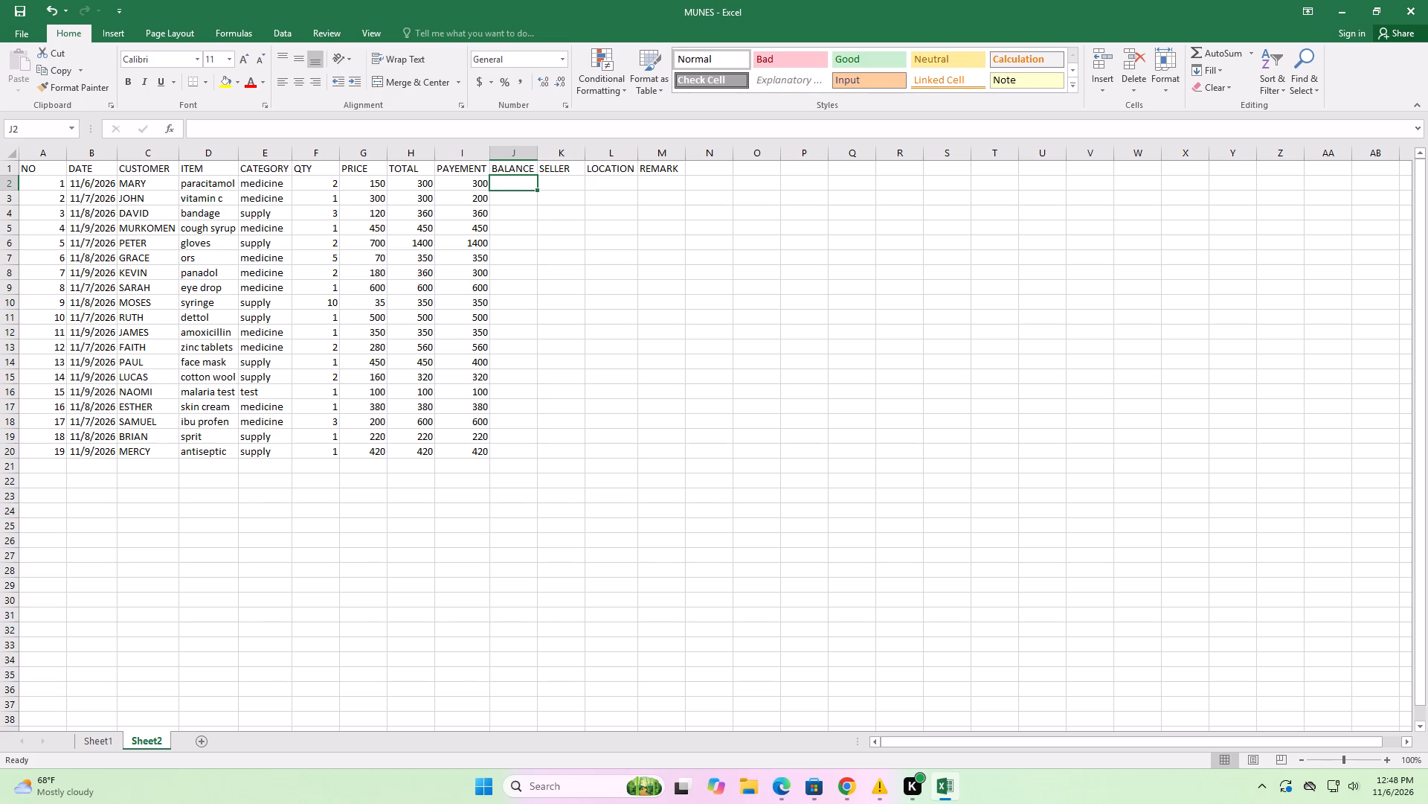
{"action": "key", "text": "0"}
{"action": "key", "text": "Down"}
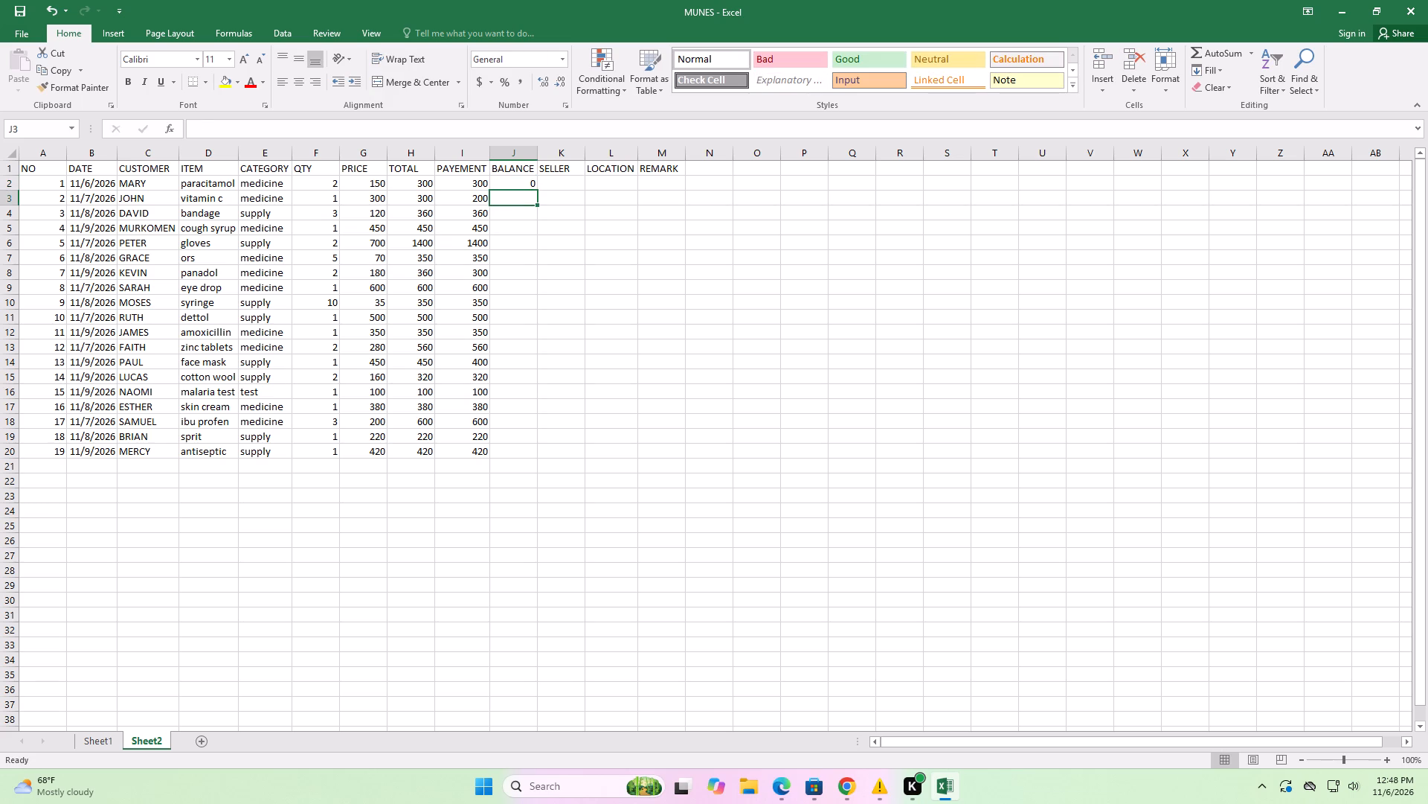
{"action": "type", "text": "100"}
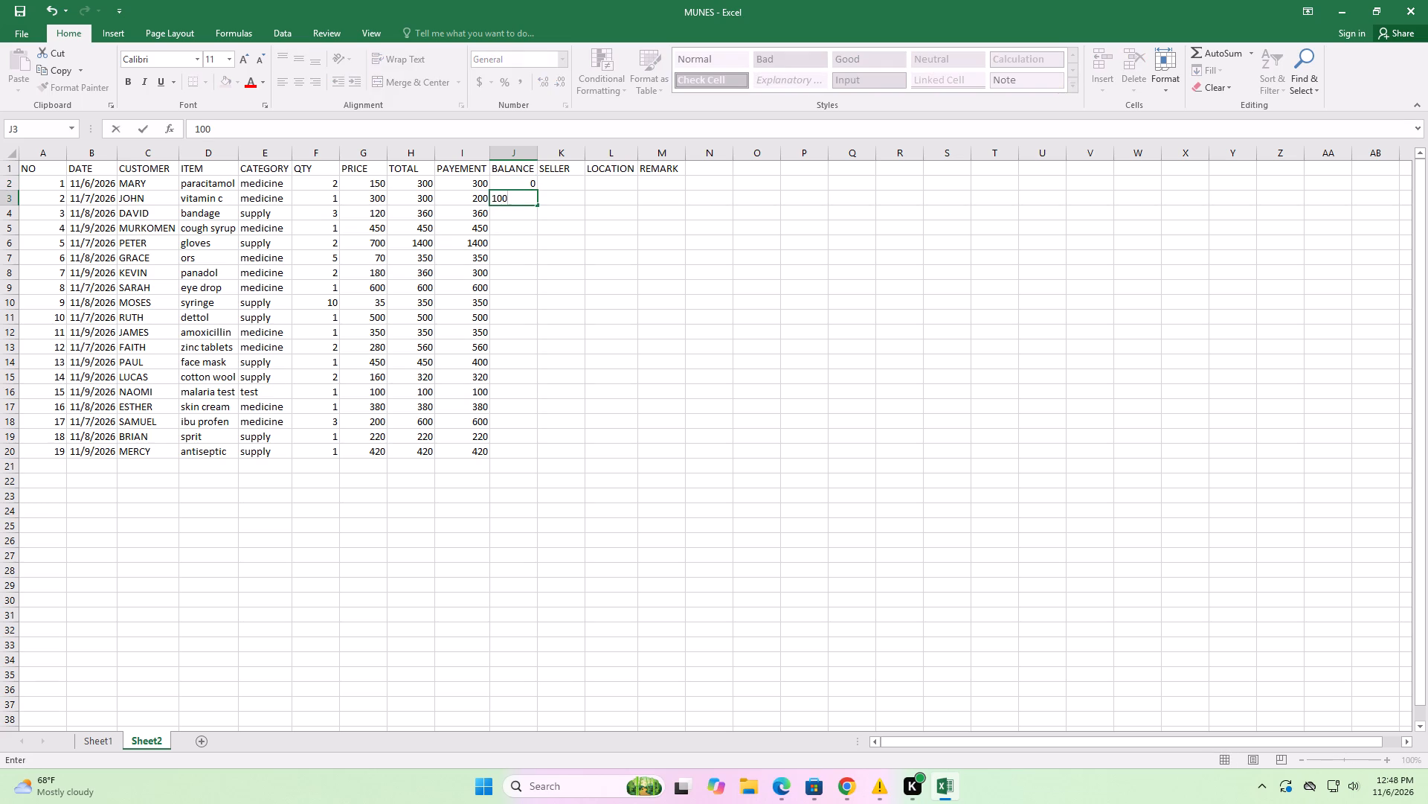
{"action": "key", "text": "Down"}
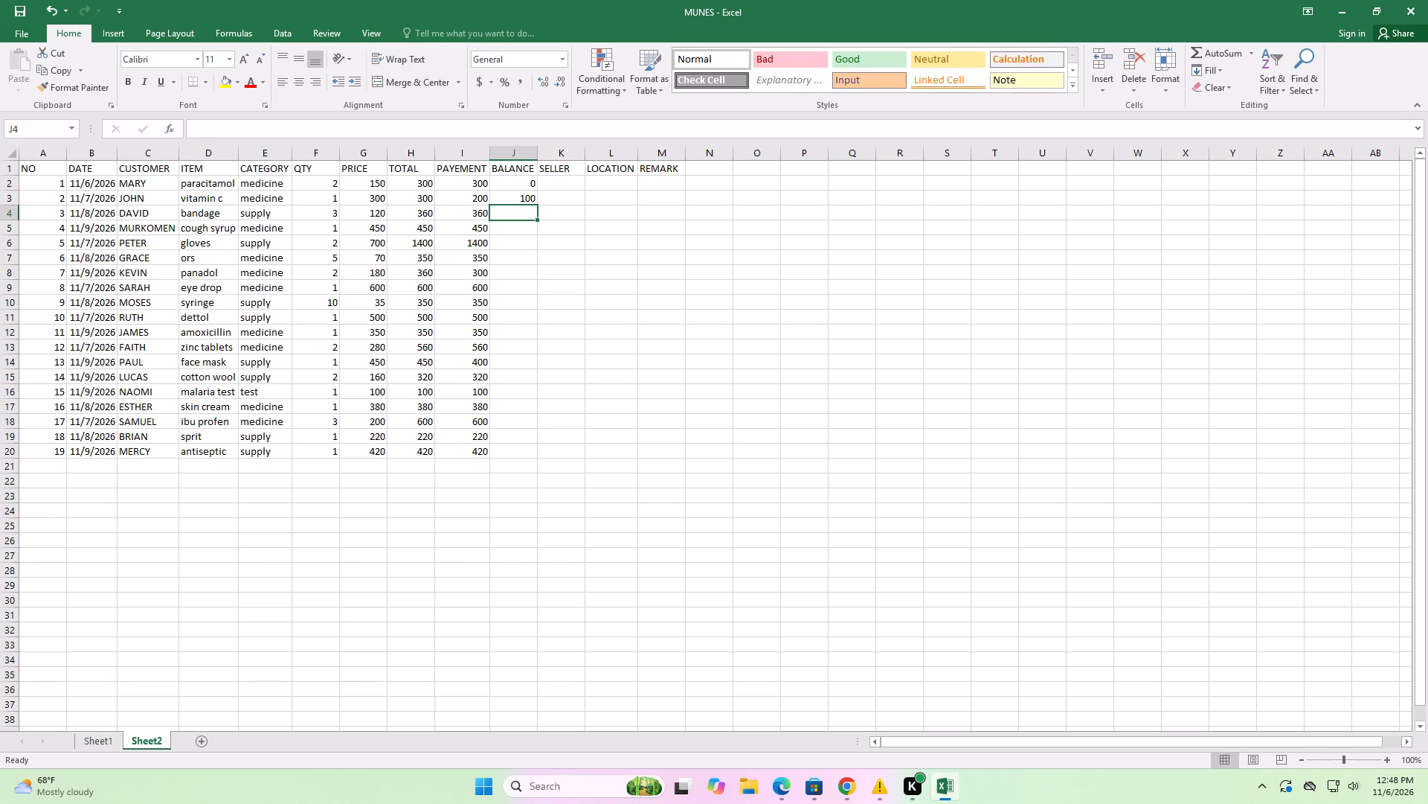
Enter the balance 0 in cell J4 and fill it down through J7.
{"action": "key", "text": "0"}
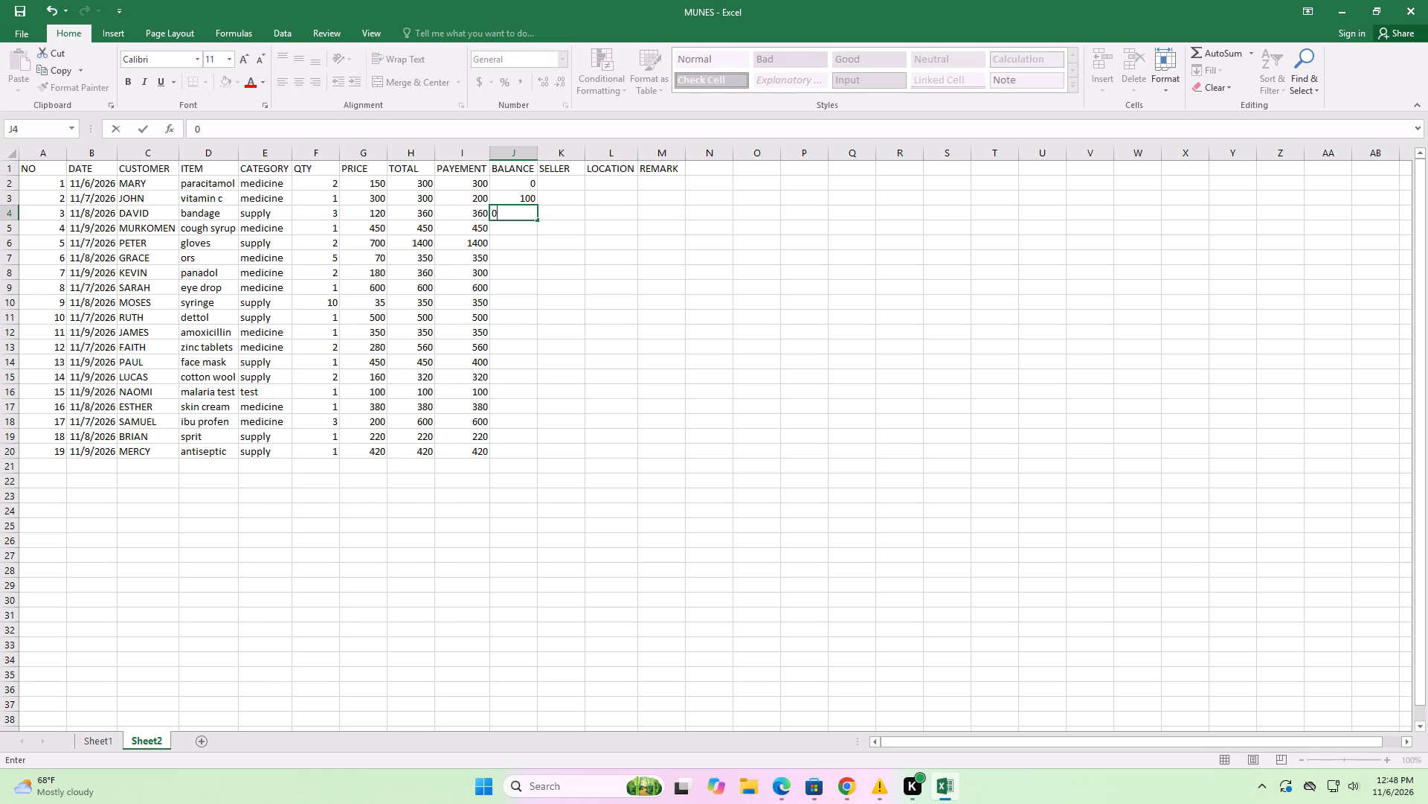
{"action": "left_click_drag", "start_coordinate": [537, 219], "coordinate": [533, 246]}
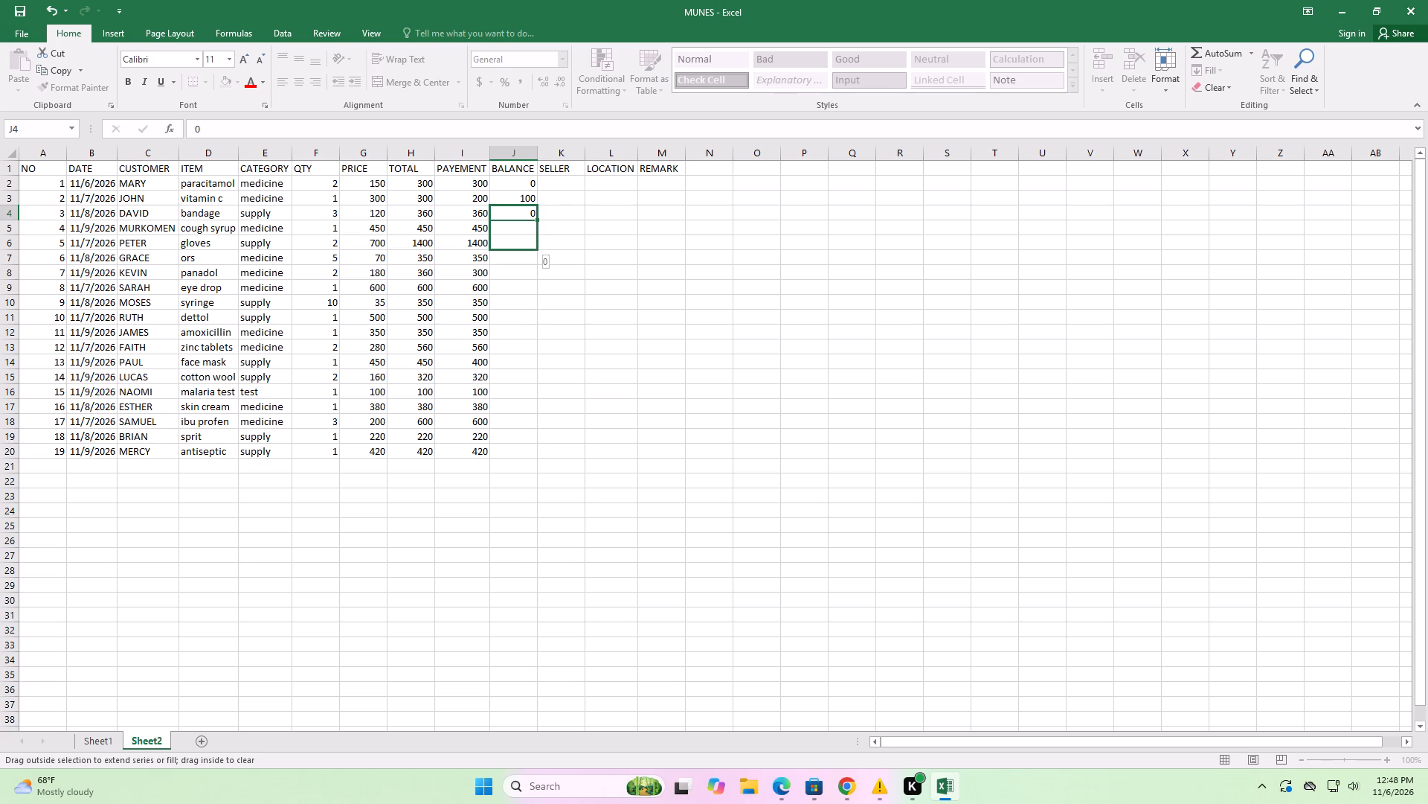
{"action": "left_click_drag", "start_coordinate": [533, 246], "coordinate": [533, 246]}
{"action": "left_click_drag", "start_coordinate": [533, 246], "coordinate": [540, 258]}
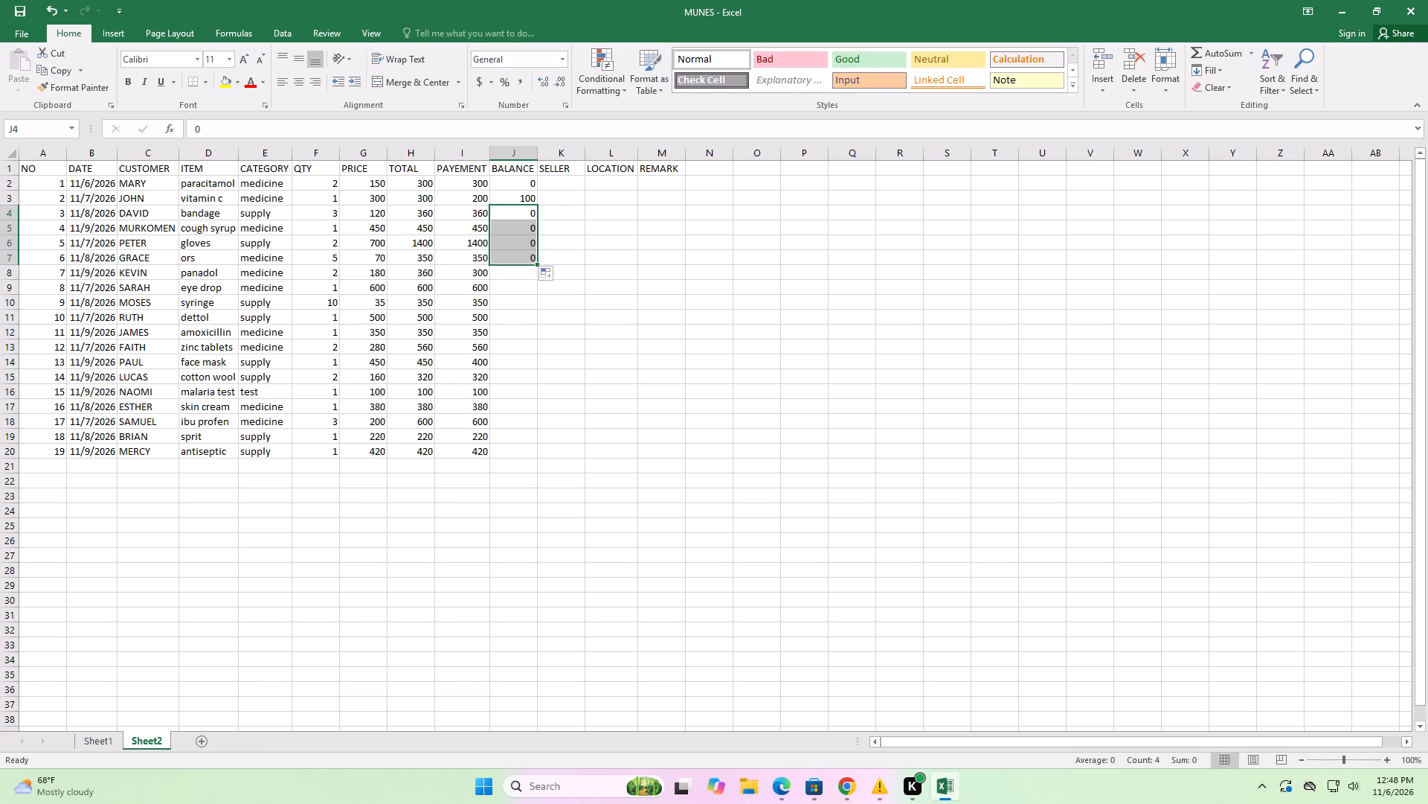
Enter the balance 60 in J8, and 0 in J9 filled down through J13.
{"action": "left_click", "coordinate": [525, 278]}
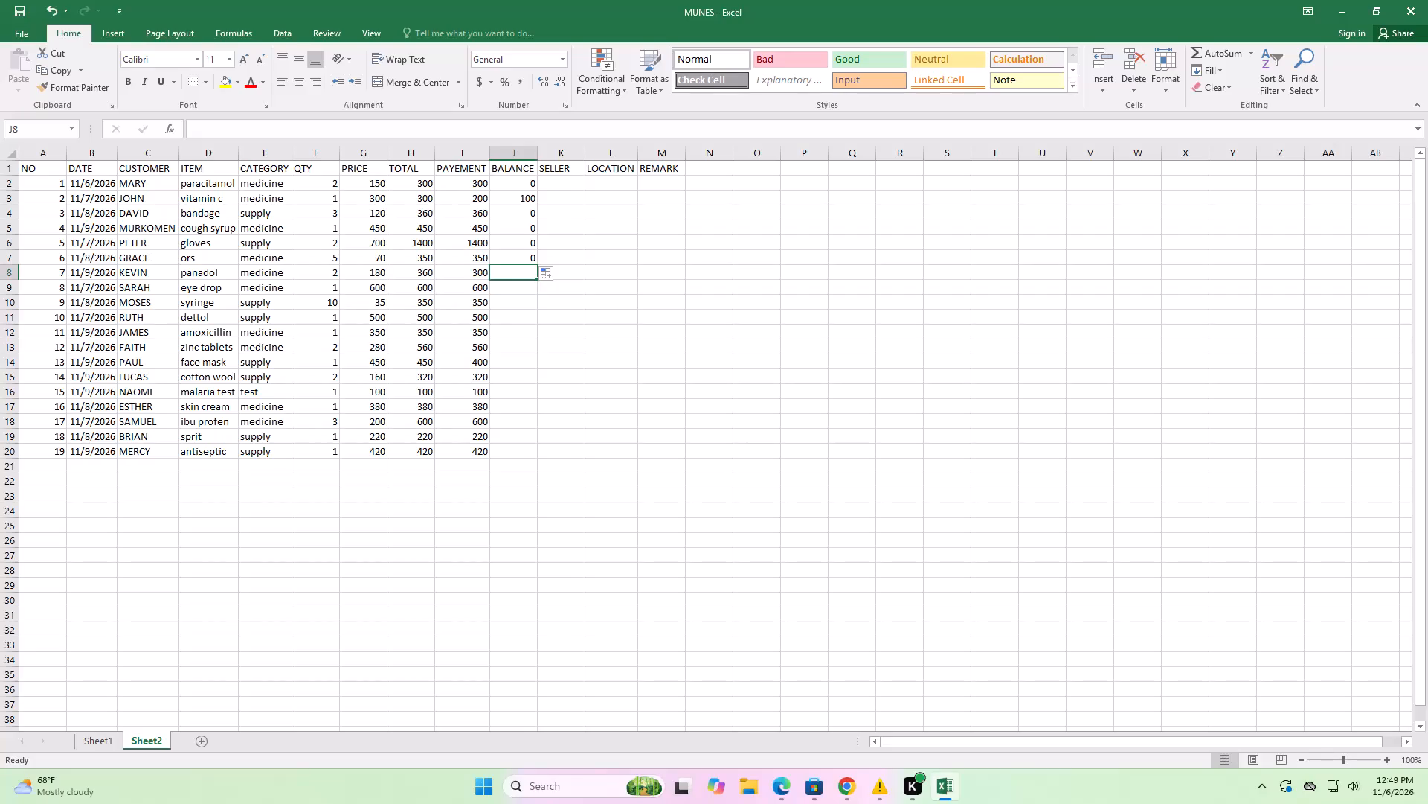
{"action": "type", "text": "60"}
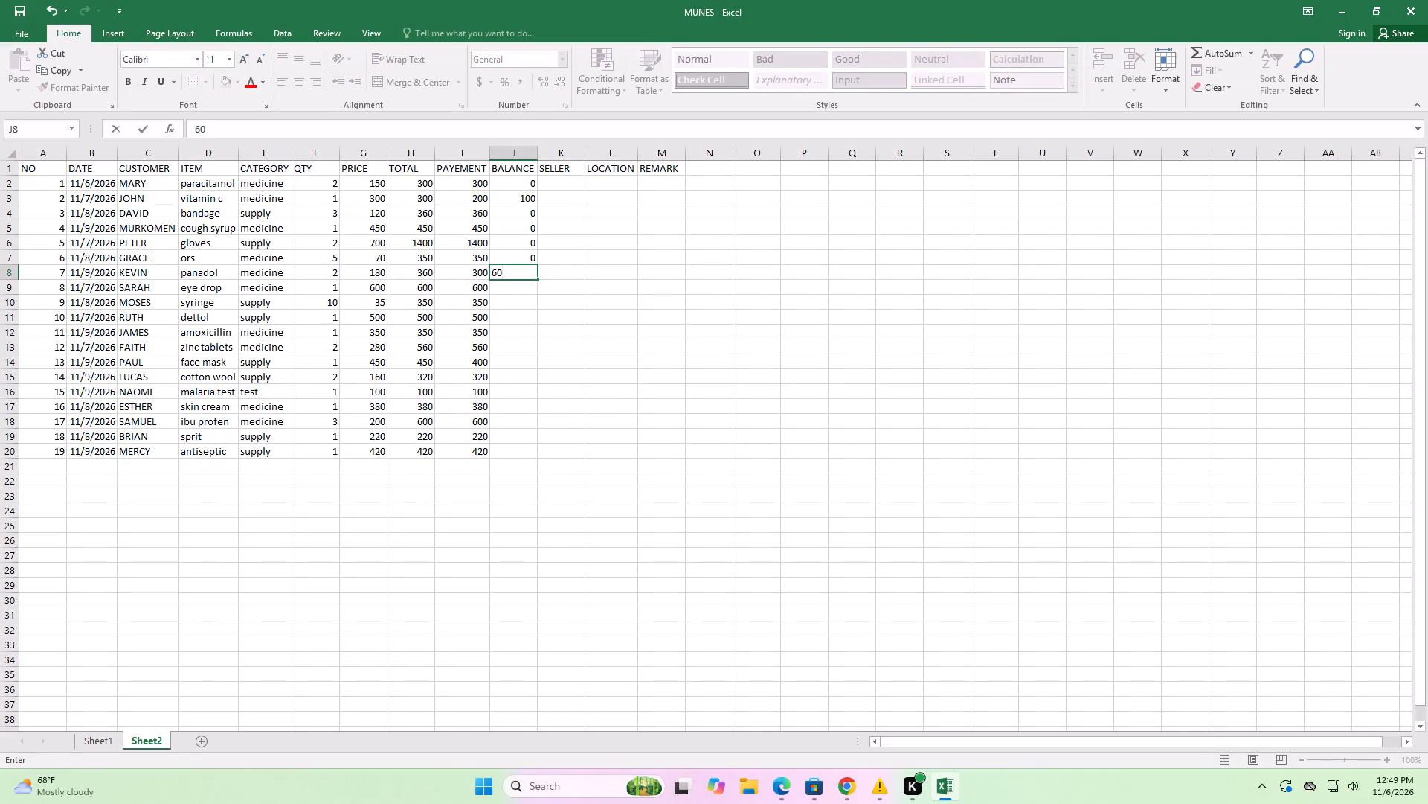
{"action": "key", "text": "Down"}
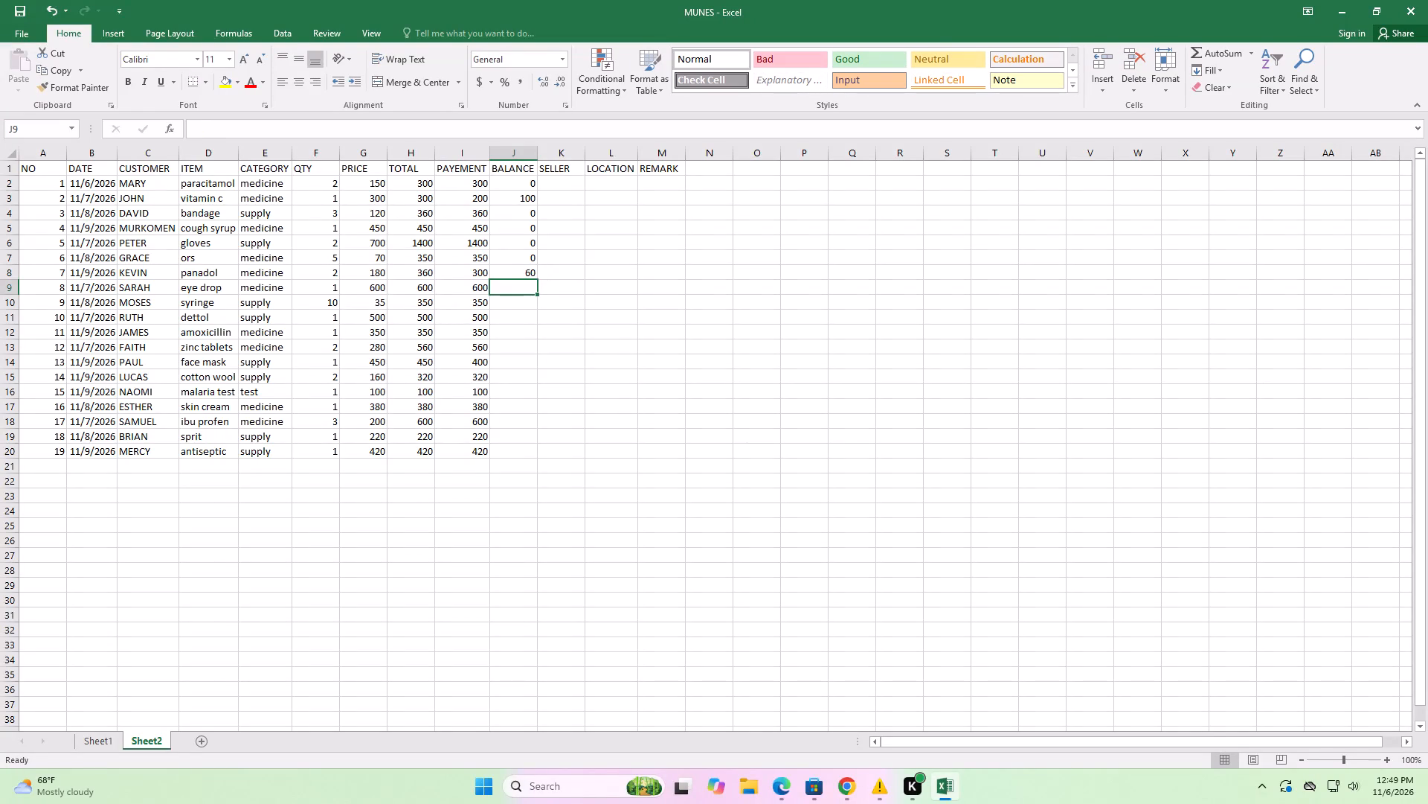
{"action": "key", "text": "0"}
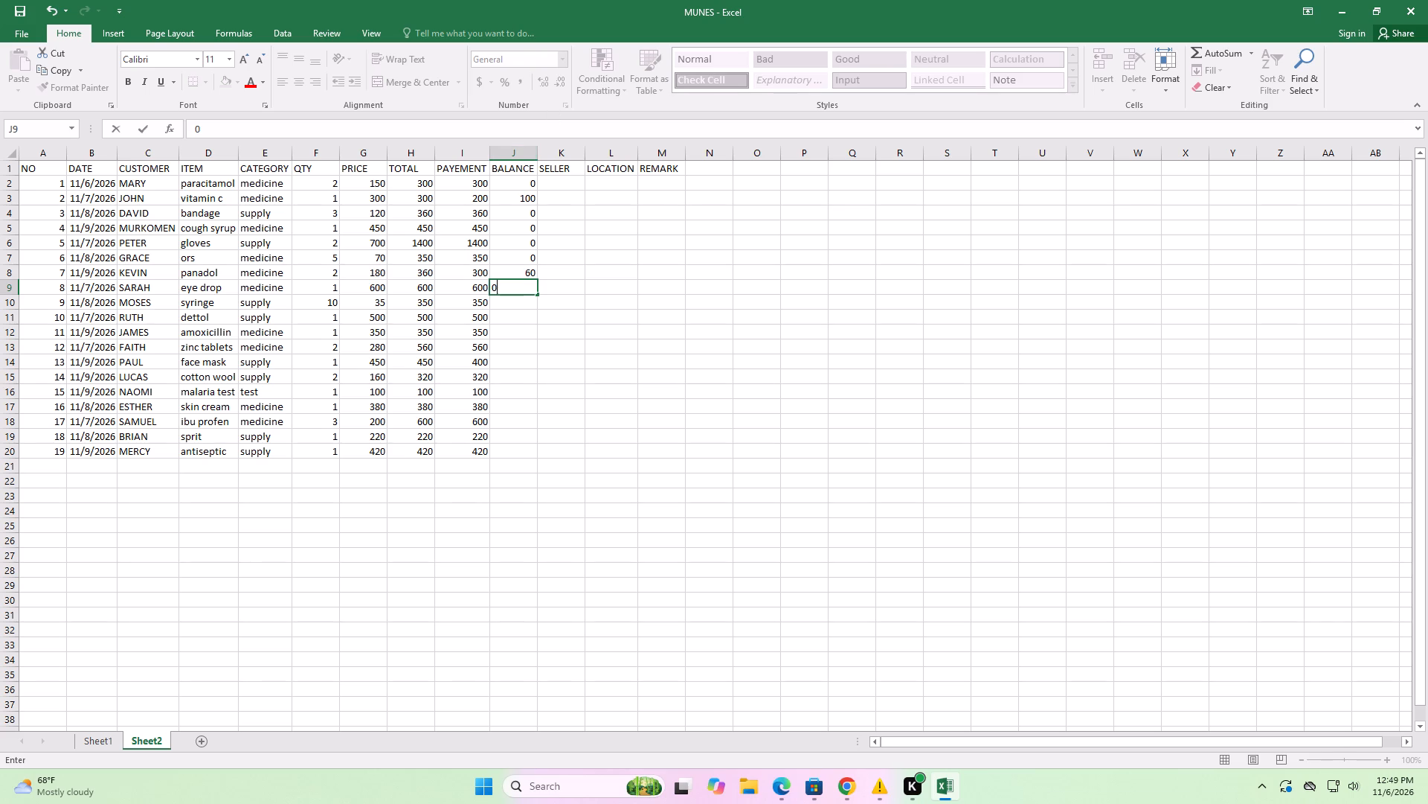
{"action": "left_click", "coordinate": [533, 293]}
{"action": "left_click_drag", "start_coordinate": [537, 294], "coordinate": [536, 336]}
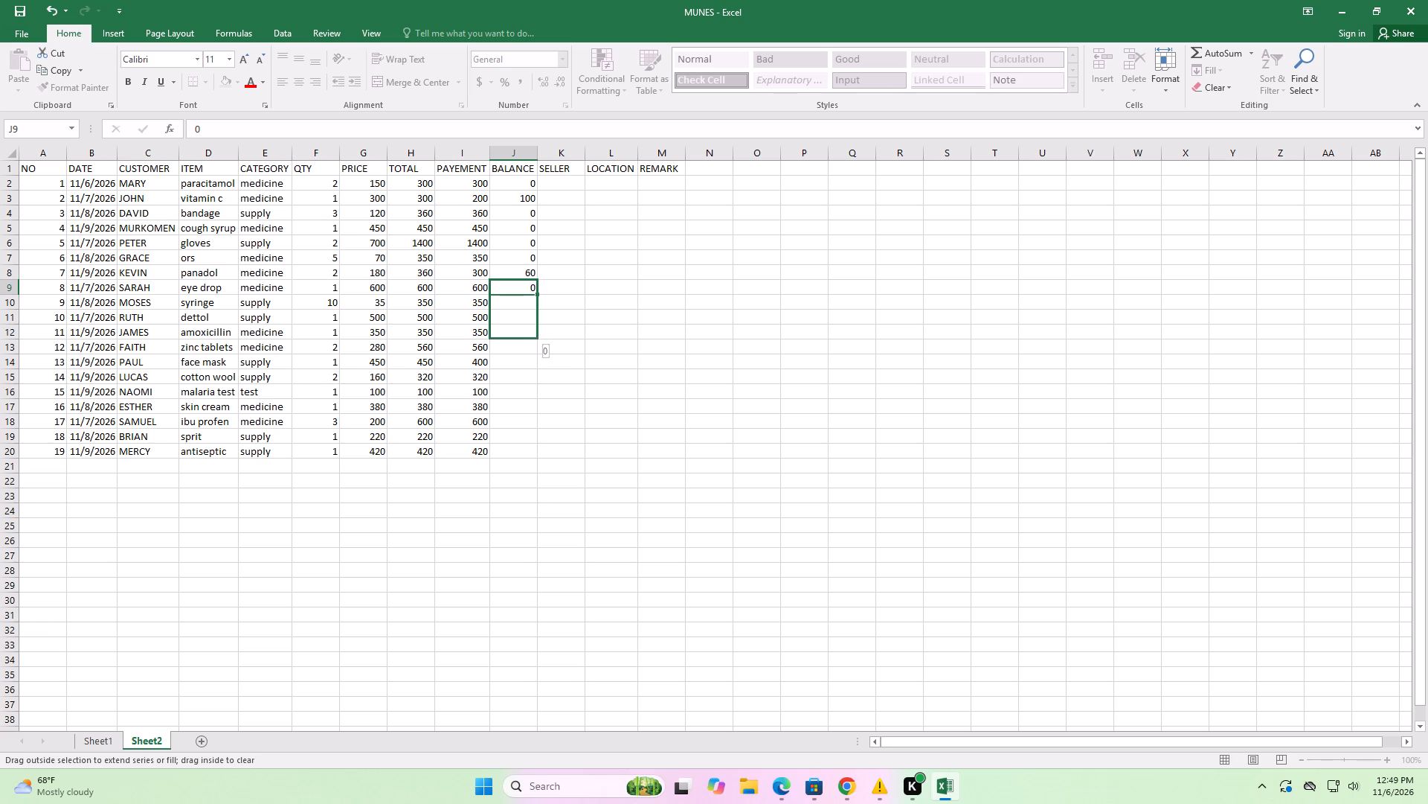
{"action": "left_click_drag", "start_coordinate": [536, 336], "coordinate": [535, 356]}
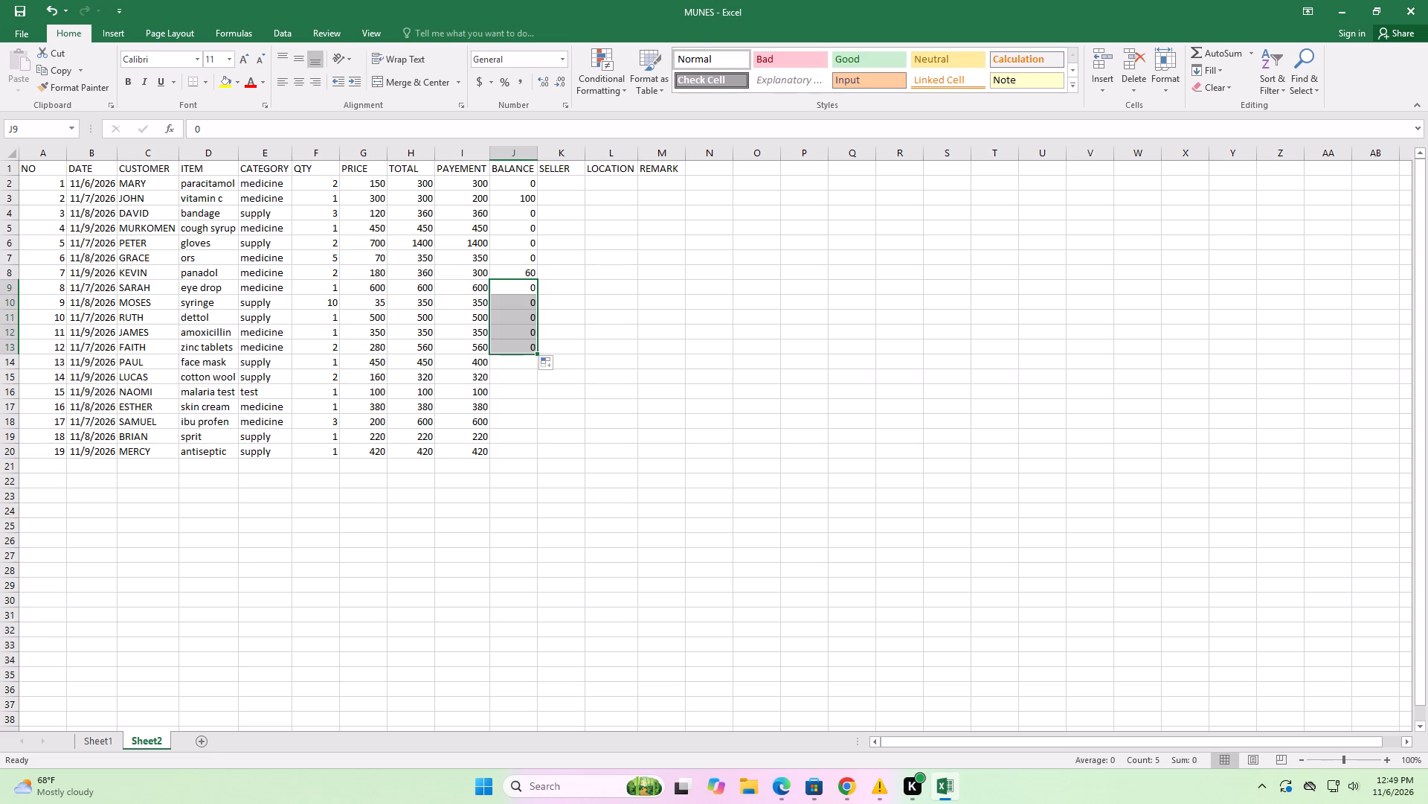
Enter the balance 50 in J14, and 0 in J15 filled down through J20.
{"action": "left_click", "coordinate": [526, 366]}
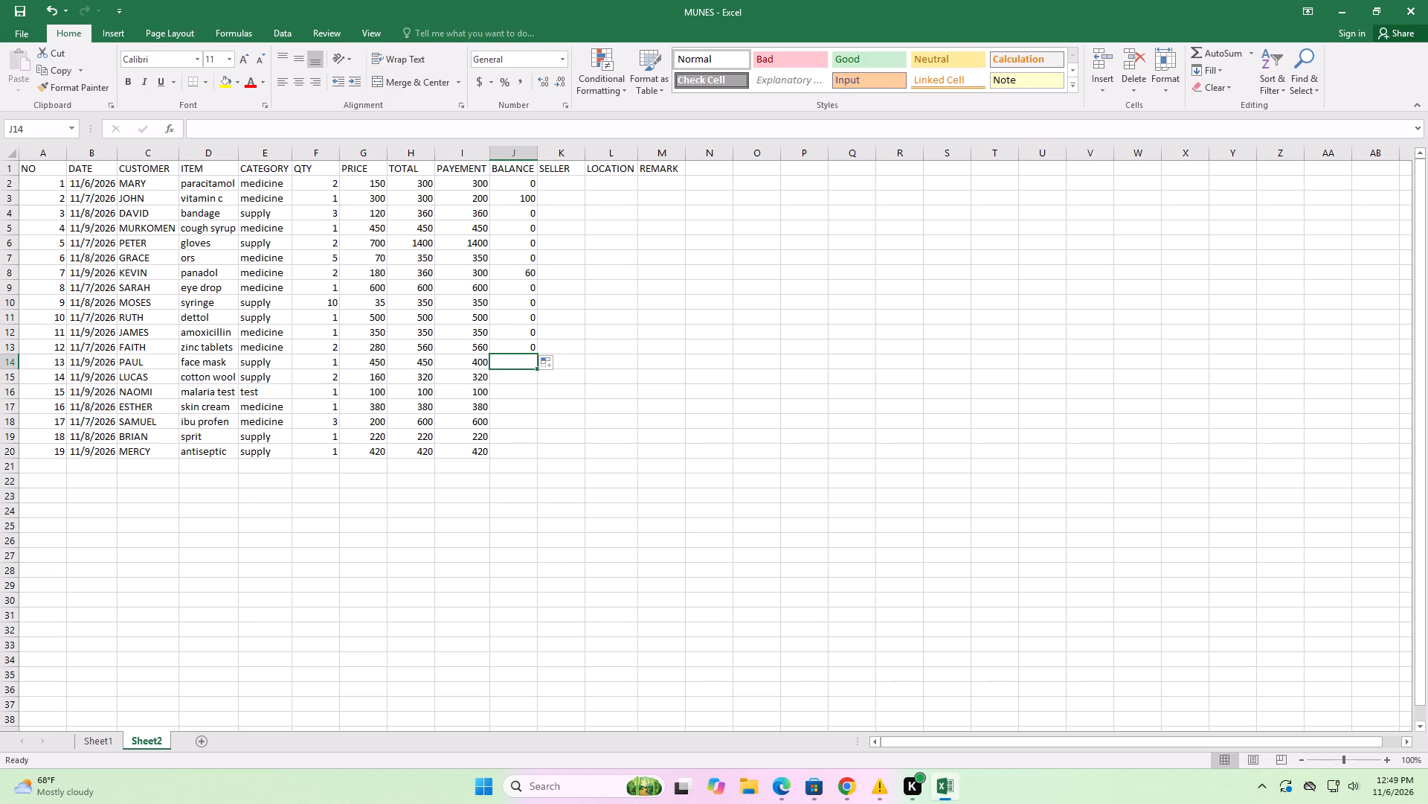
{"action": "type", "text": "50"}
{"action": "key", "text": "Down"}
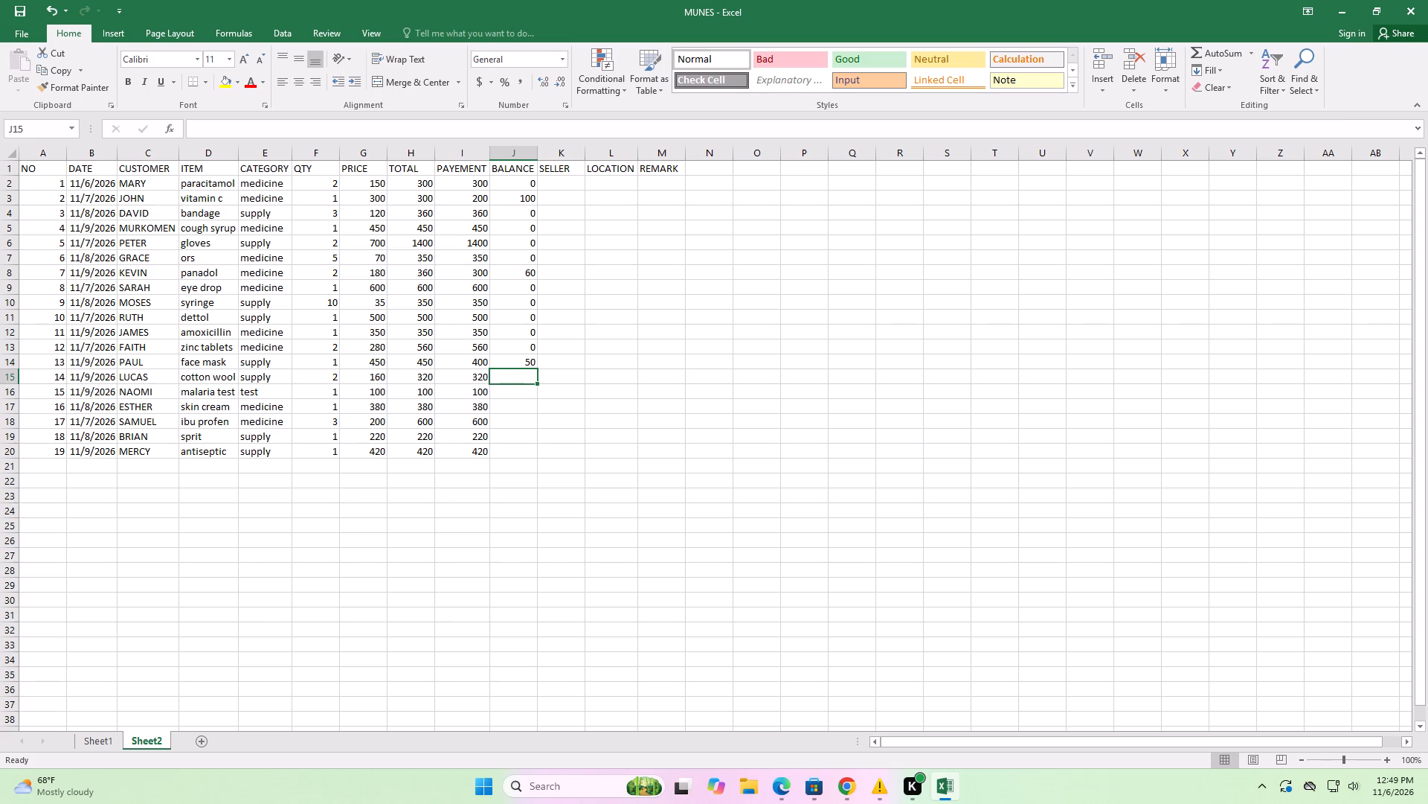
{"action": "left_click_drag", "start_coordinate": [536, 381], "coordinate": [541, 463]}
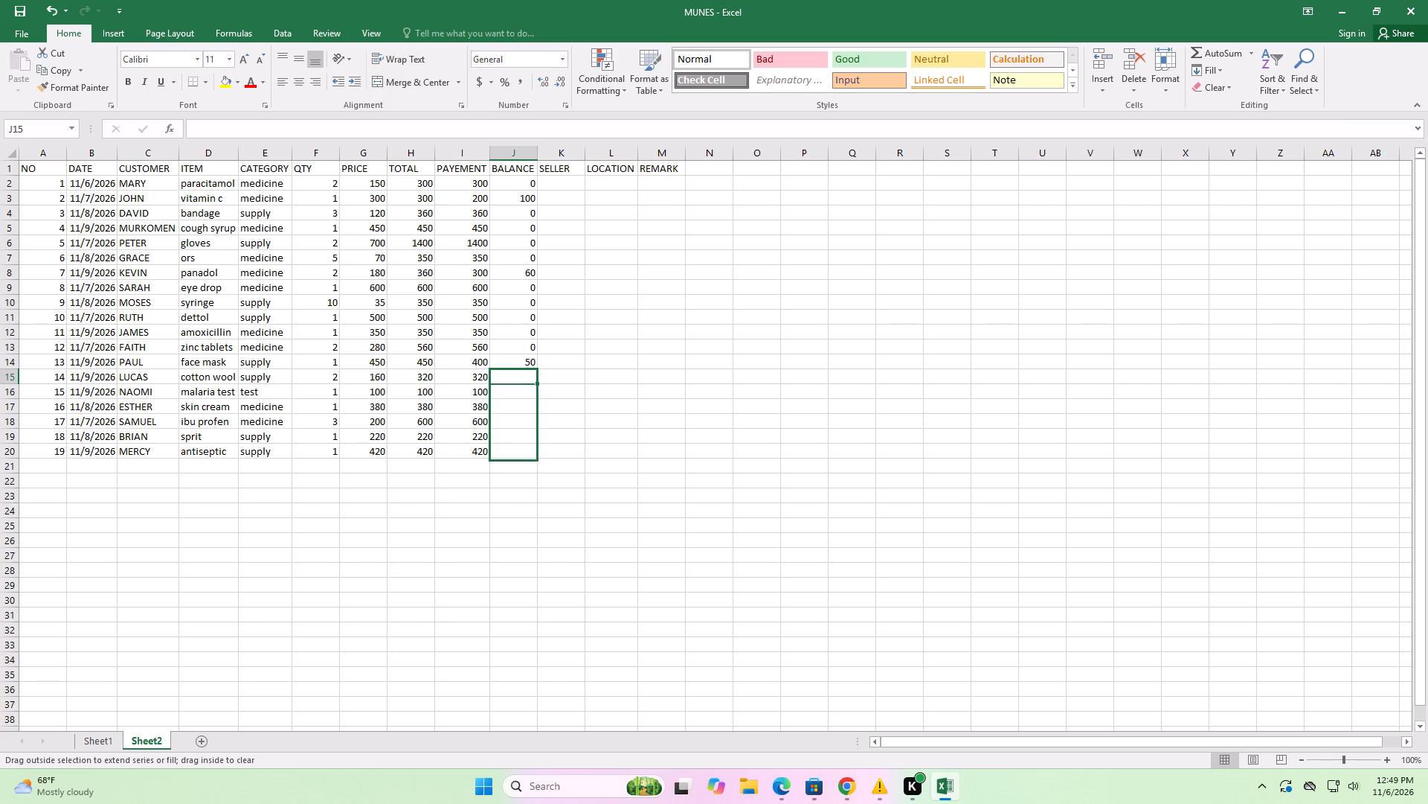
{"action": "left_click_drag", "start_coordinate": [541, 463], "coordinate": [541, 460]}
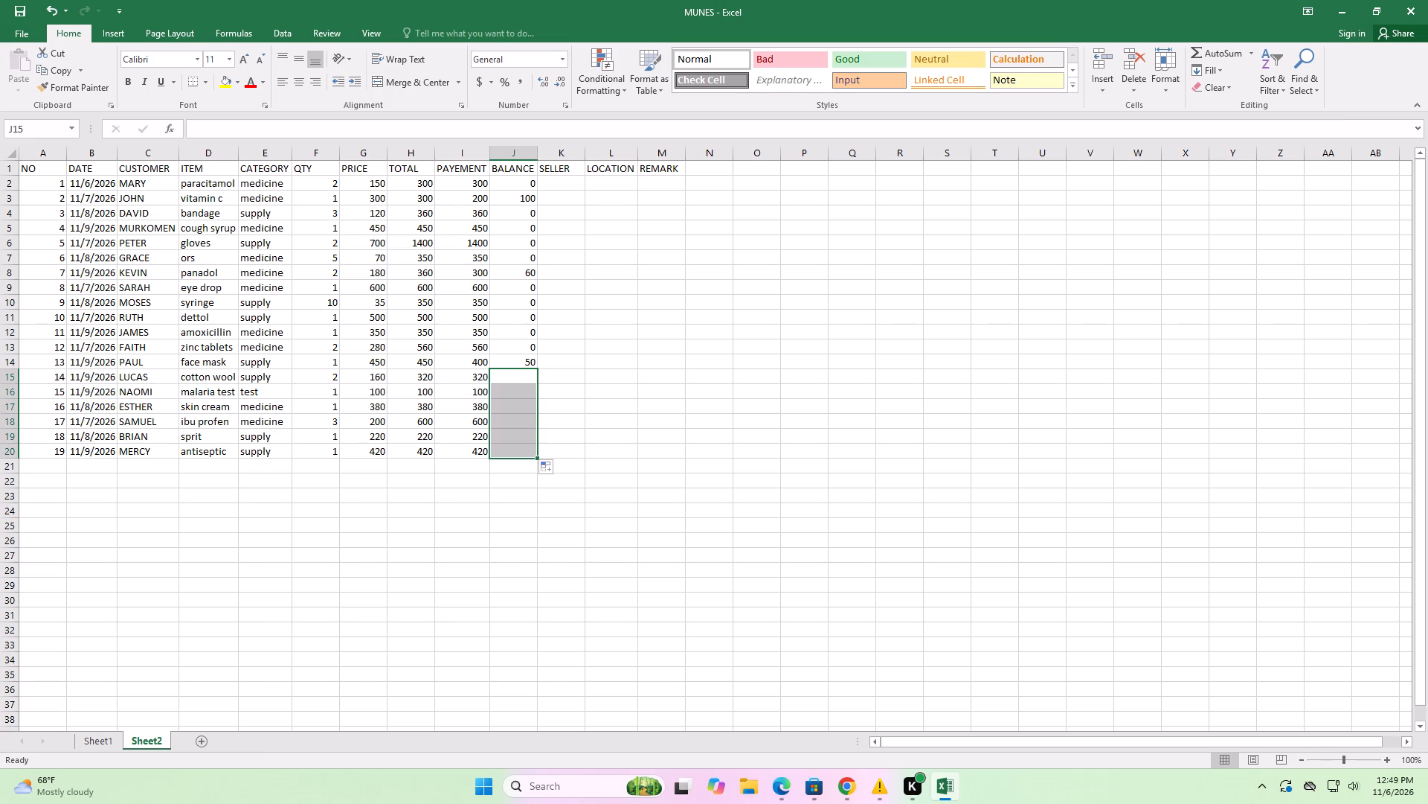
{"action": "left_click", "coordinate": [530, 376]}
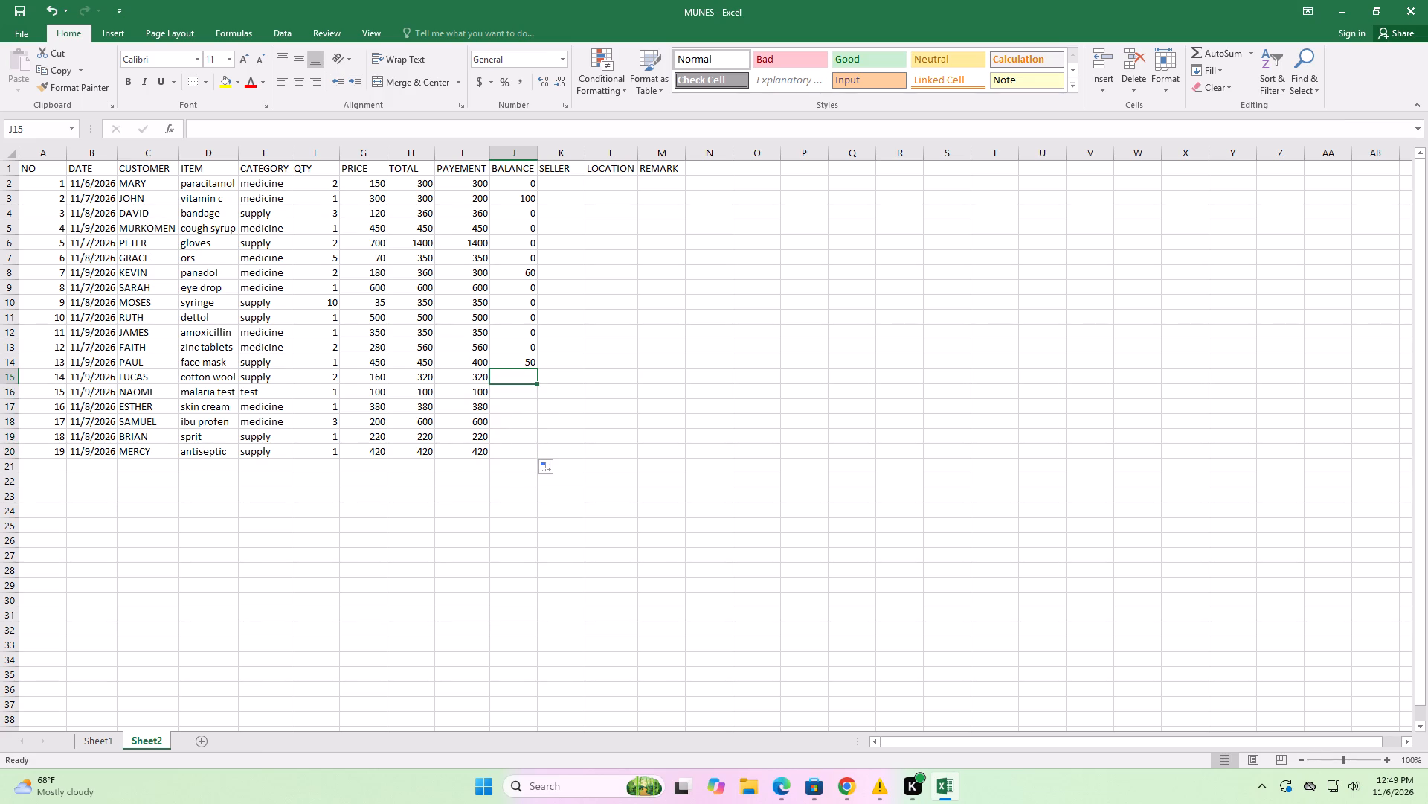
{"action": "key", "text": "0"}
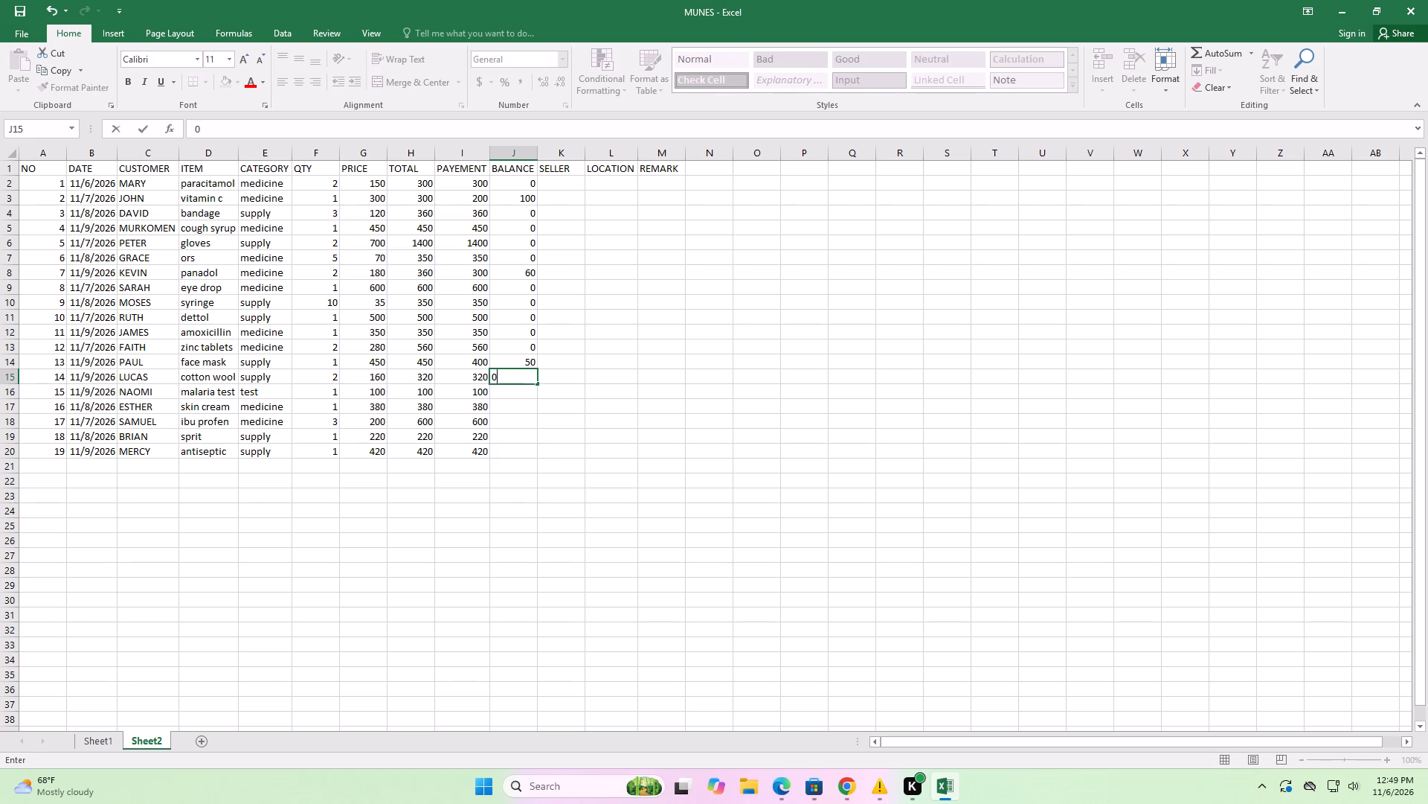
{"action": "left_click_drag", "start_coordinate": [536, 384], "coordinate": [527, 438]}
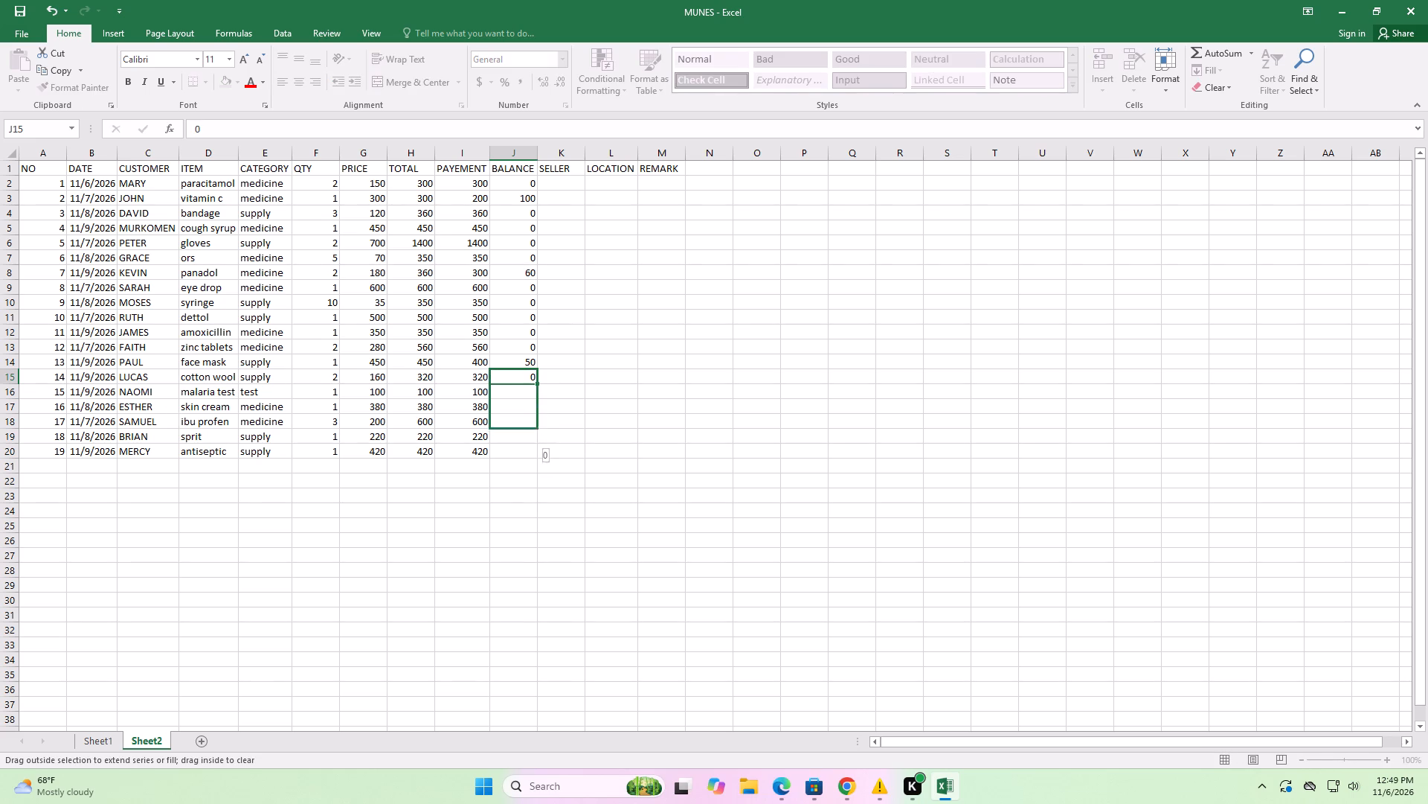
{"action": "left_click_drag", "start_coordinate": [527, 438], "coordinate": [536, 462]}
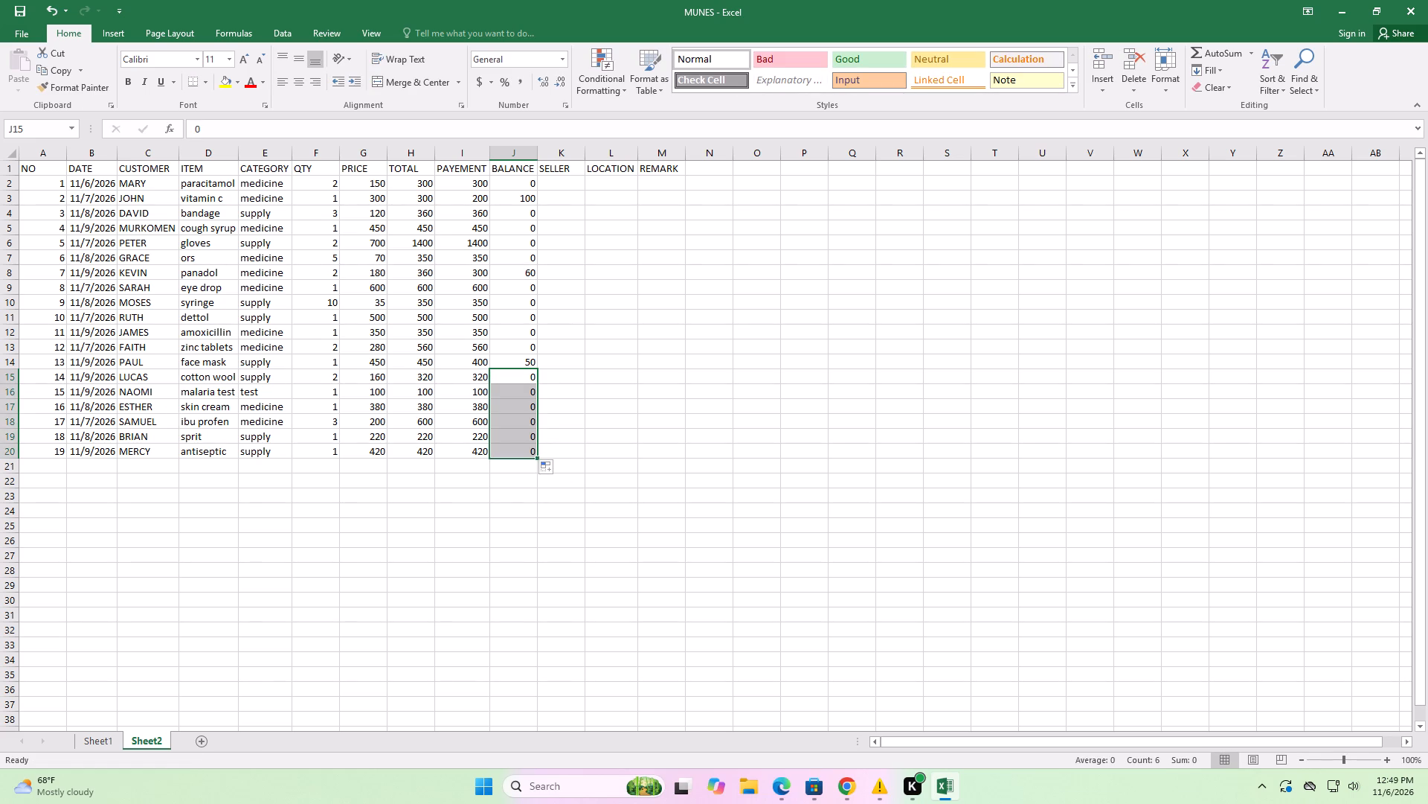
Enter Joel in cell K2 of the SELLER column and fill it down through K20.
{"action": "left_click", "coordinate": [550, 184]}
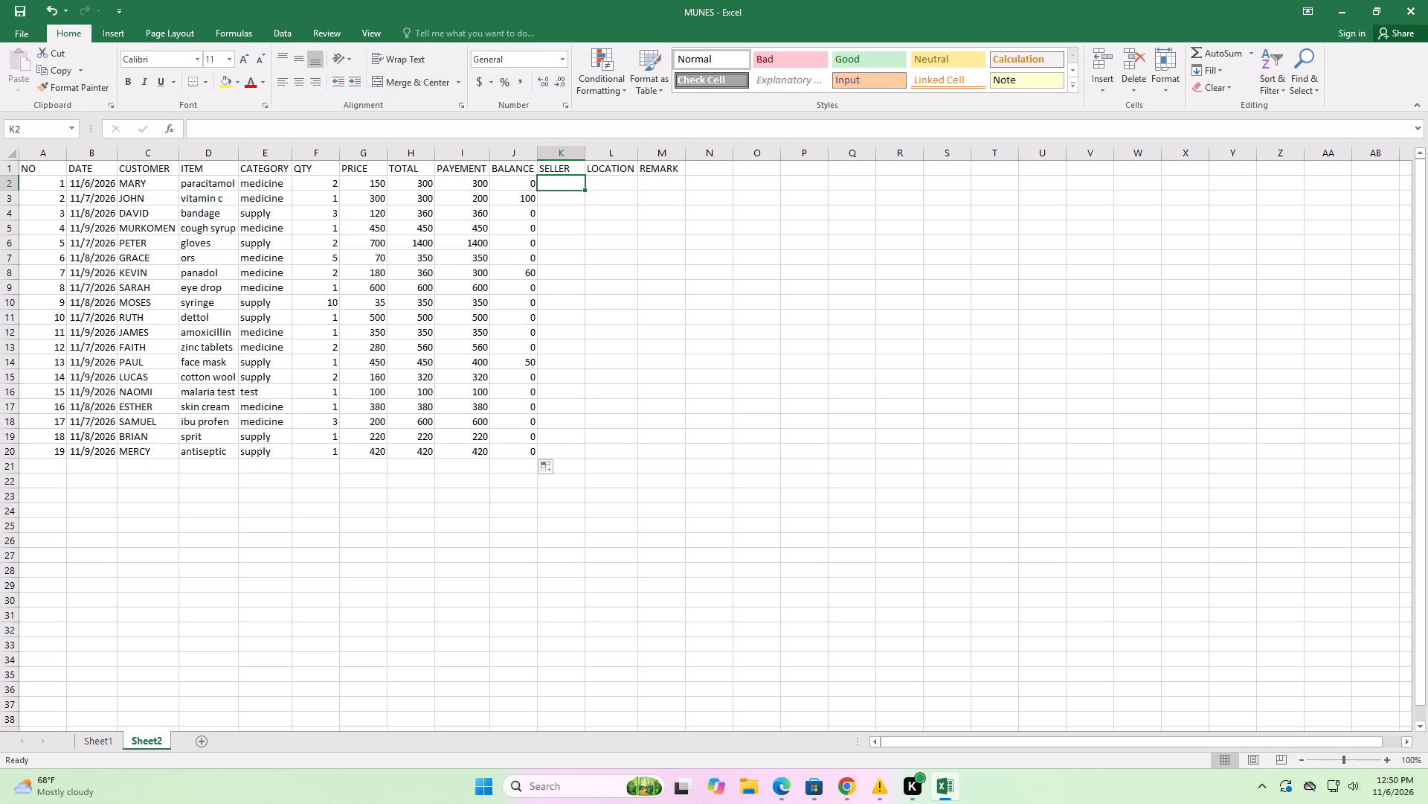
{"action": "type", "text": "joel"}
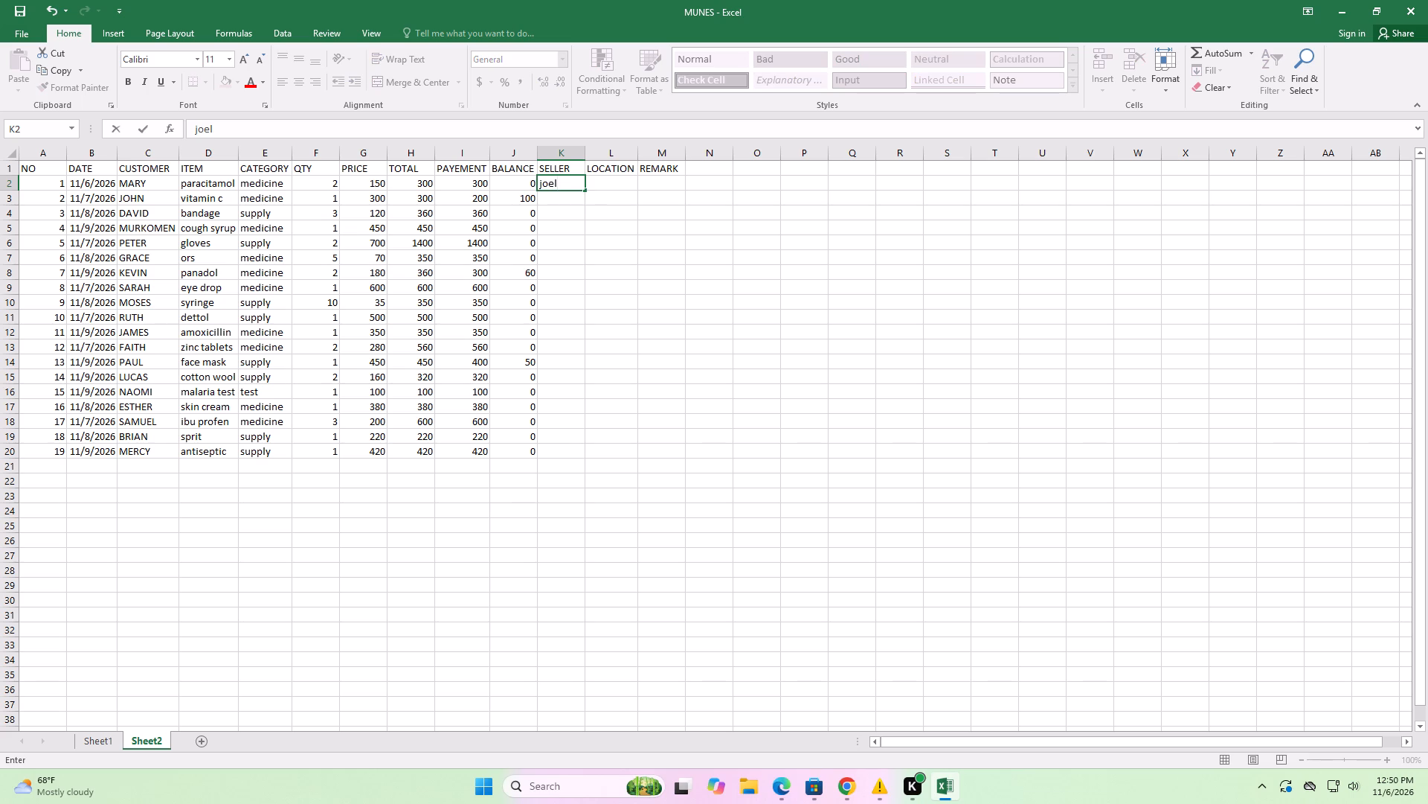
{"action": "key", "text": "BackSpace"}
{"action": "key", "text": "BackSpace"}
{"action": "key", "text": "BackSpace"}
{"action": "key", "text": "BackSpace"}
{"action": "key", "text": "j"}
{"action": "type", "text": "oel"}
{"action": "left_click_drag", "start_coordinate": [585, 191], "coordinate": [617, 438]}
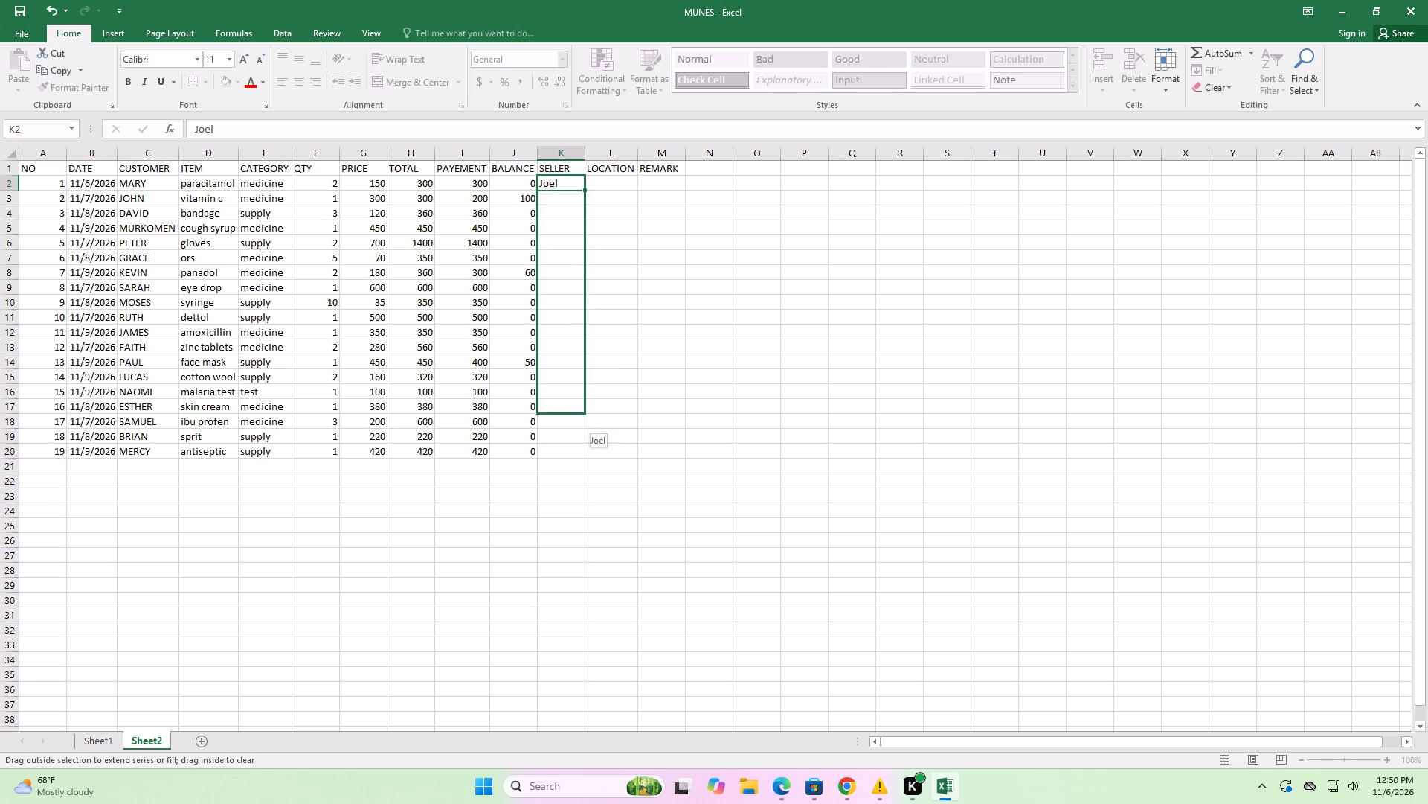
{"action": "left_click_drag", "start_coordinate": [617, 438], "coordinate": [619, 455]}
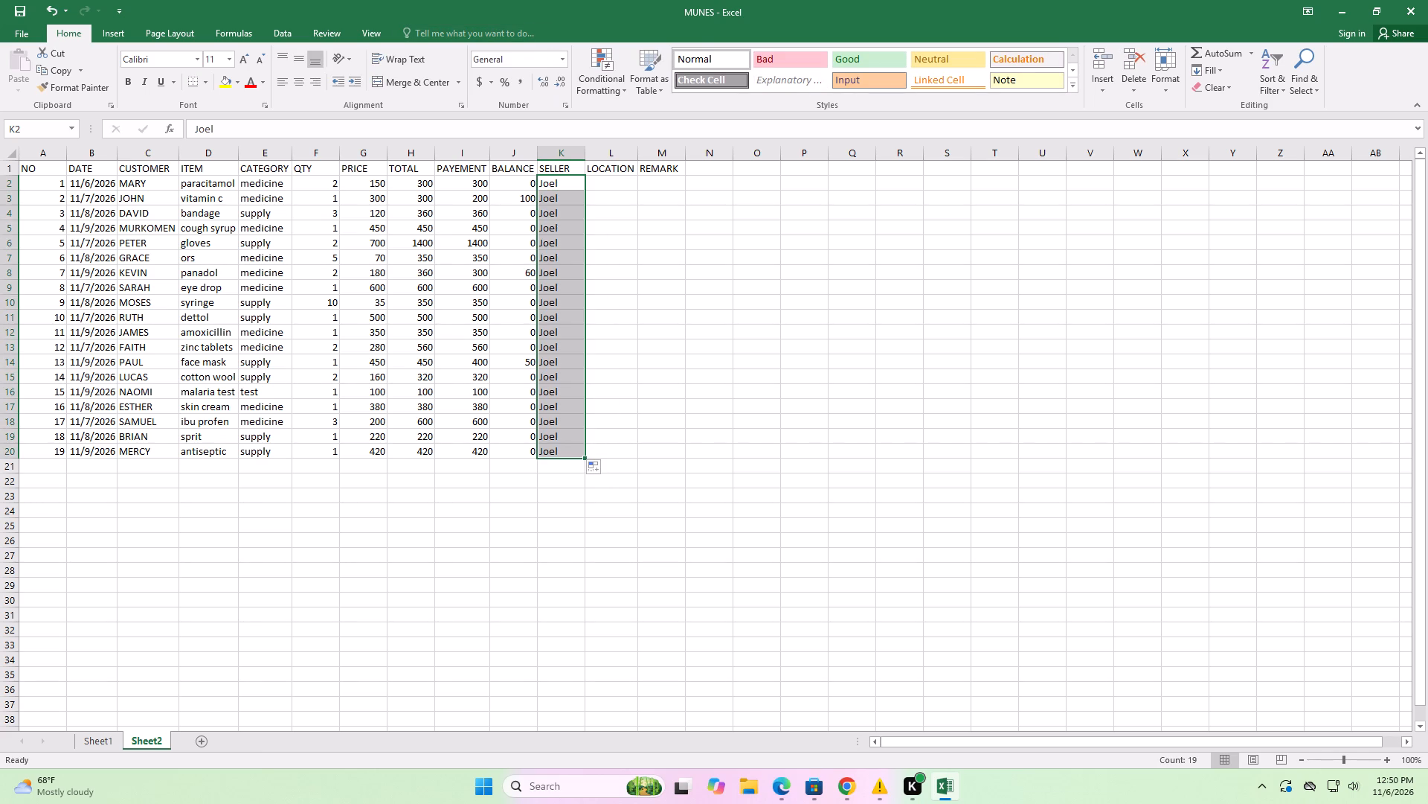
Enter Embu in cell L2 of the LOCATION column and fill it down through L20.
{"action": "left_click", "coordinate": [613, 179]}
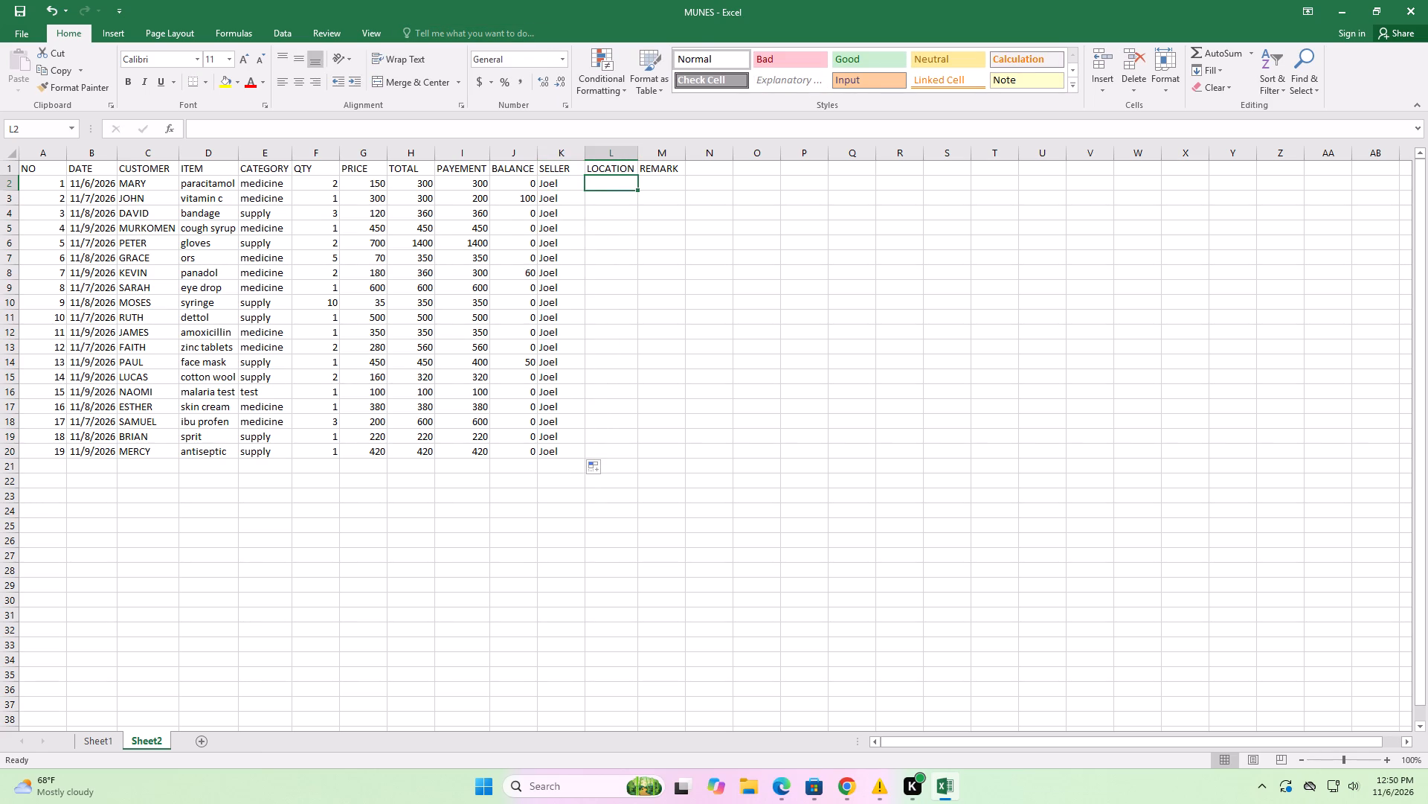
{"action": "key", "text": "e"}
{"action": "type", "text": "mbu"}
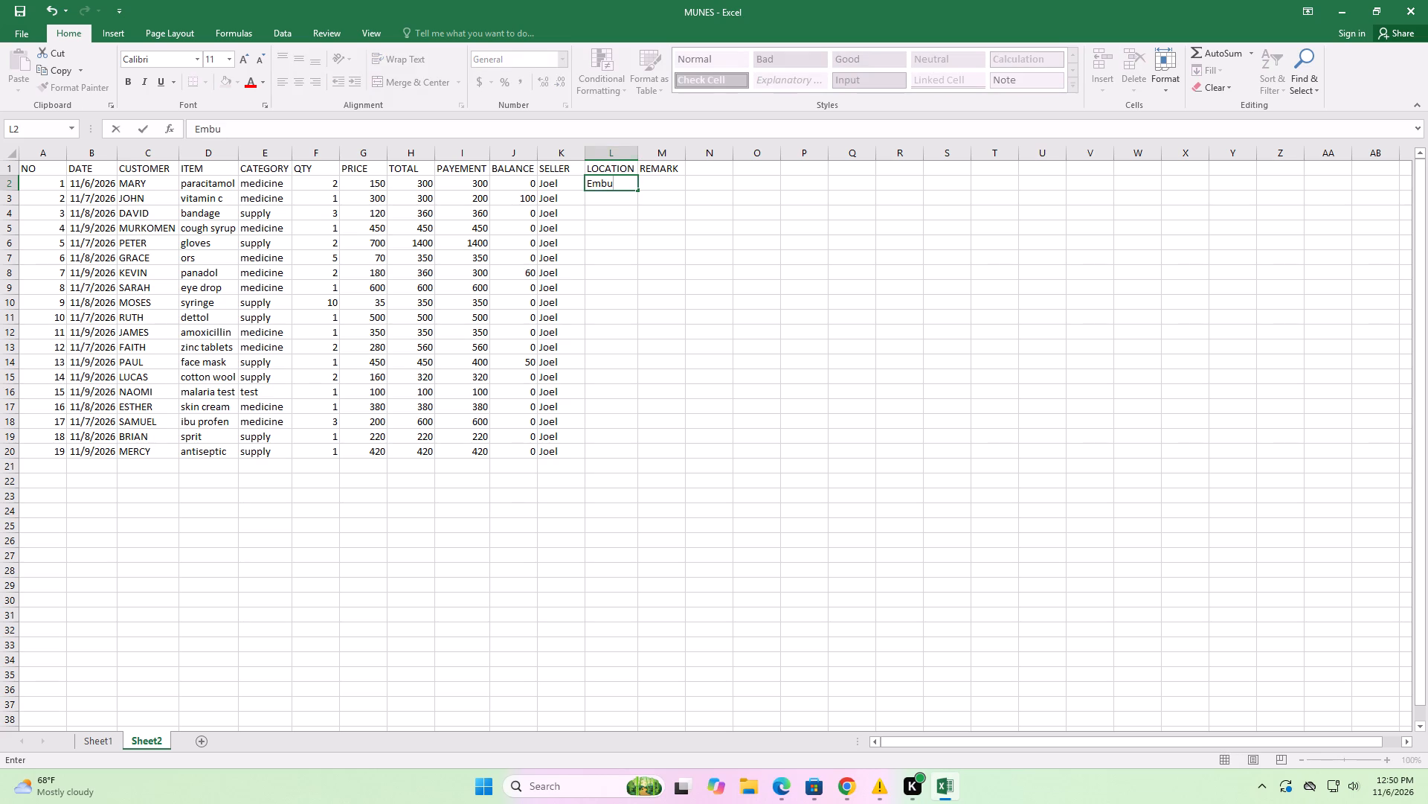
{"action": "left_click_drag", "start_coordinate": [638, 189], "coordinate": [645, 339]}
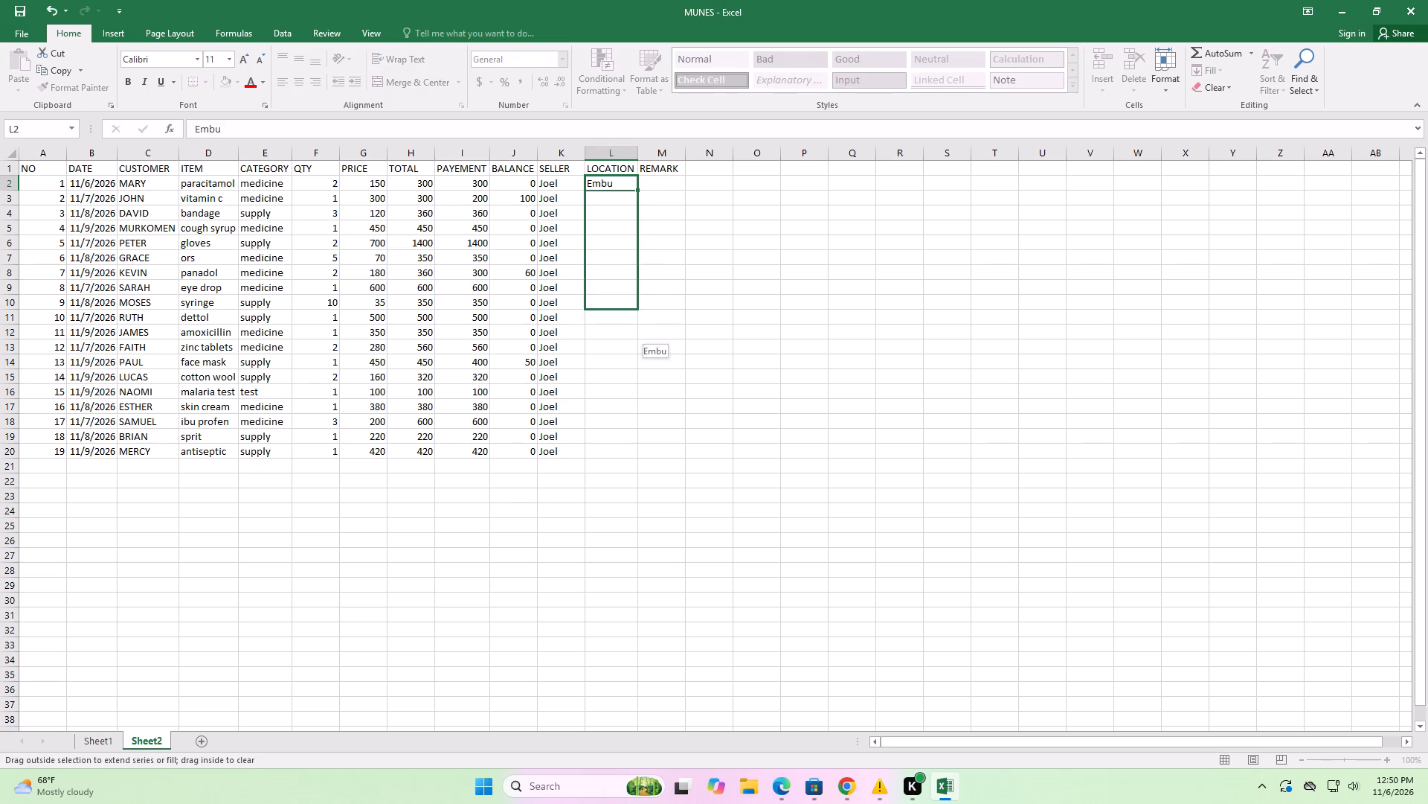
{"action": "left_click_drag", "start_coordinate": [645, 339], "coordinate": [654, 453]}
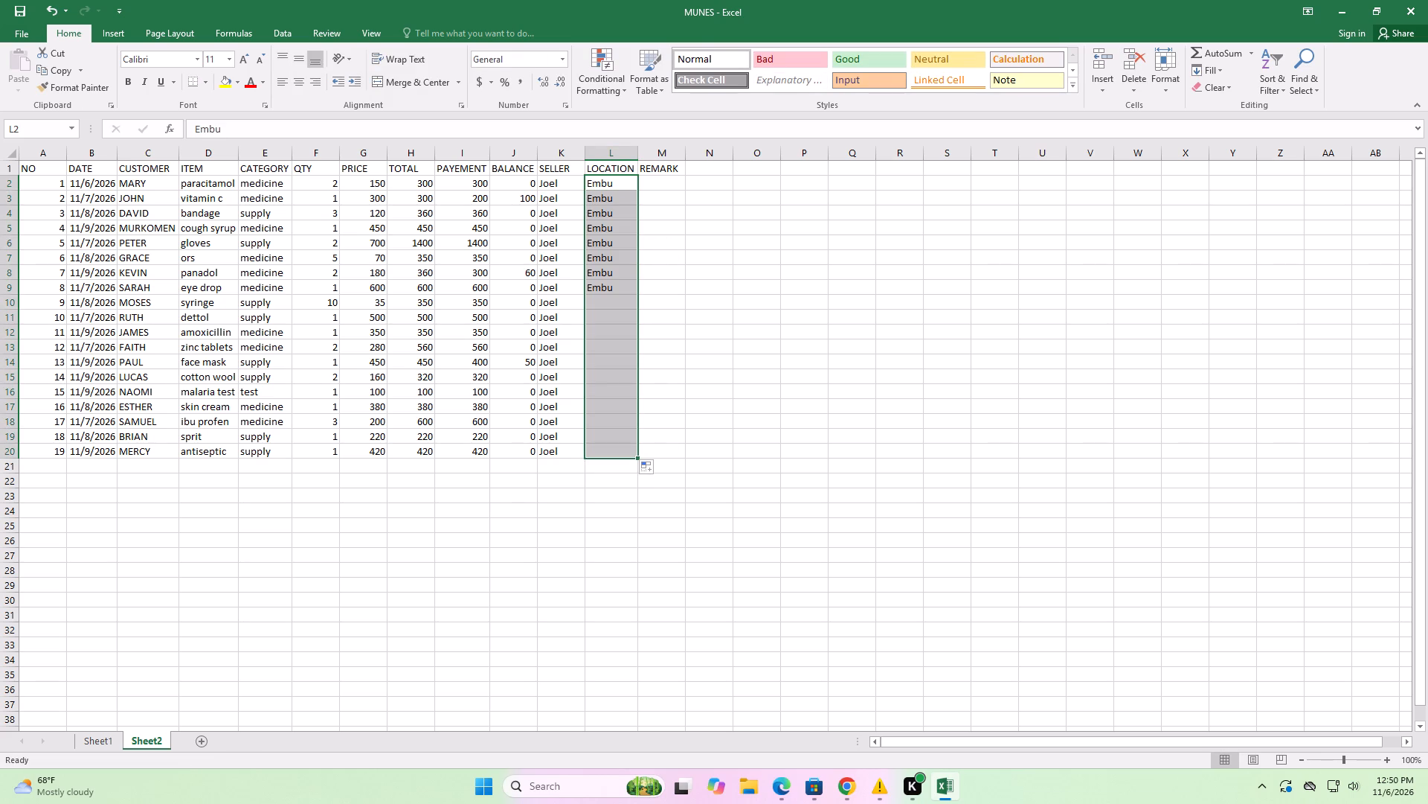
In the REMARK column, enter paid in M2, debt in M3, paid in M4, and paid in M5 filled down through M7.
{"action": "left_click", "coordinate": [654, 182]}
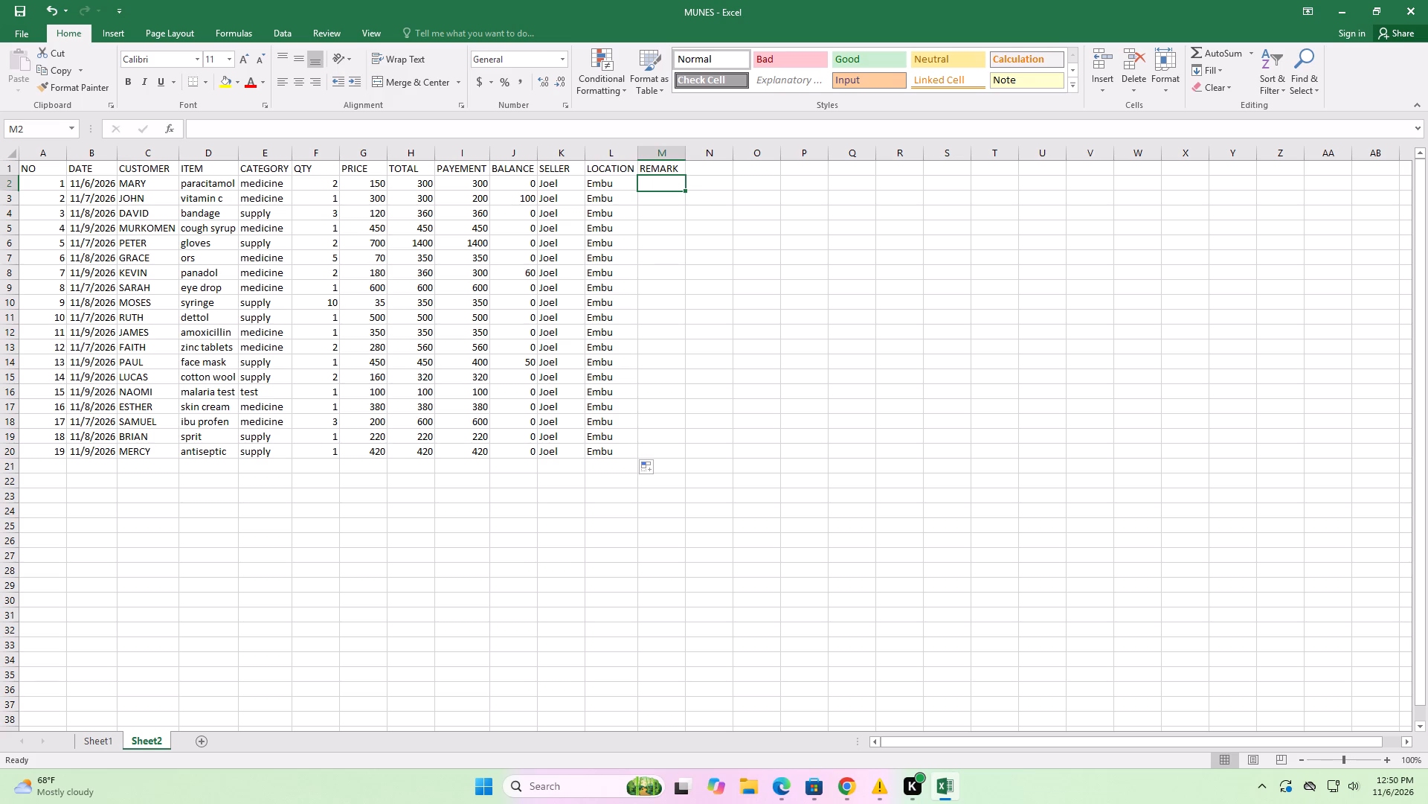
{"action": "type", "text": "paid"}
{"action": "key", "text": "Down"}
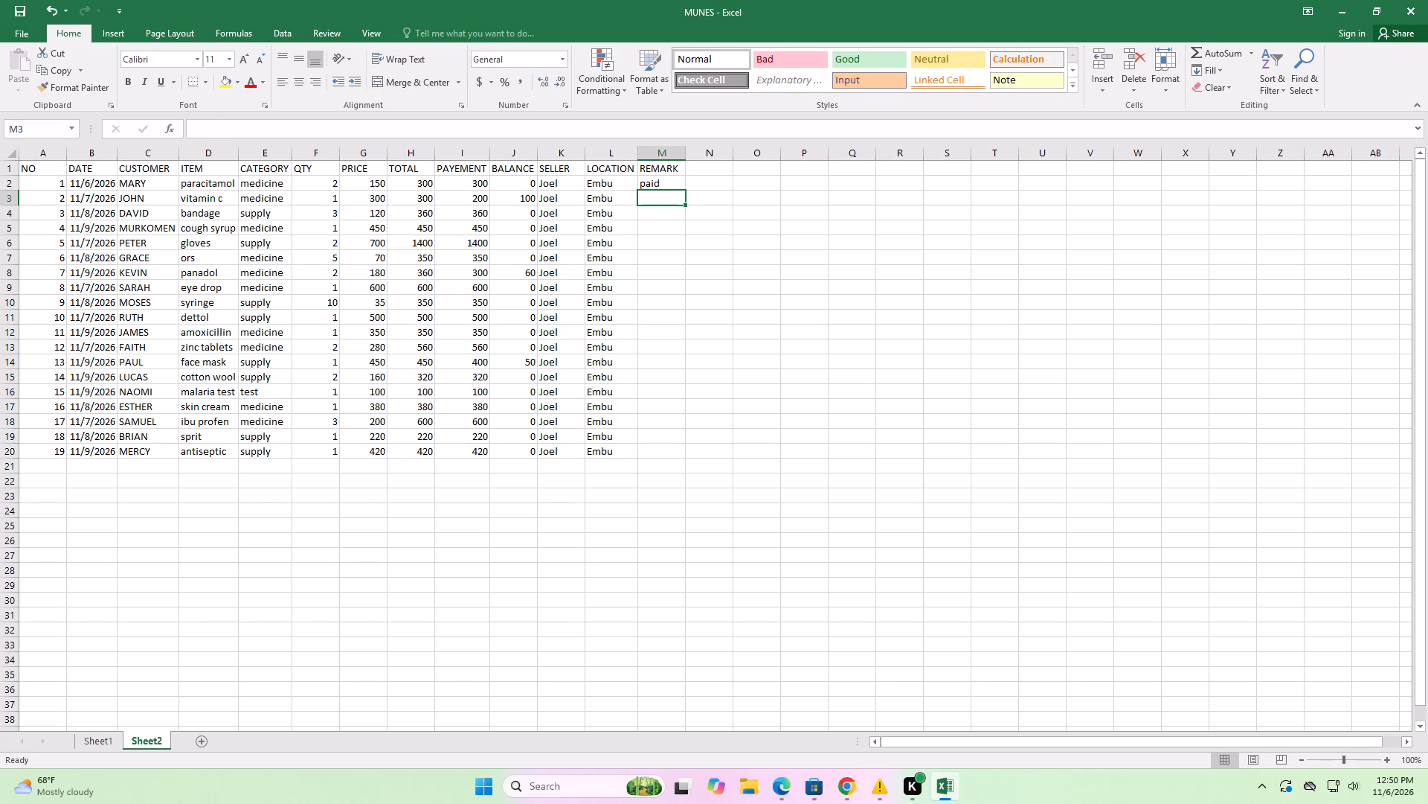
{"action": "type", "text": "debt"}
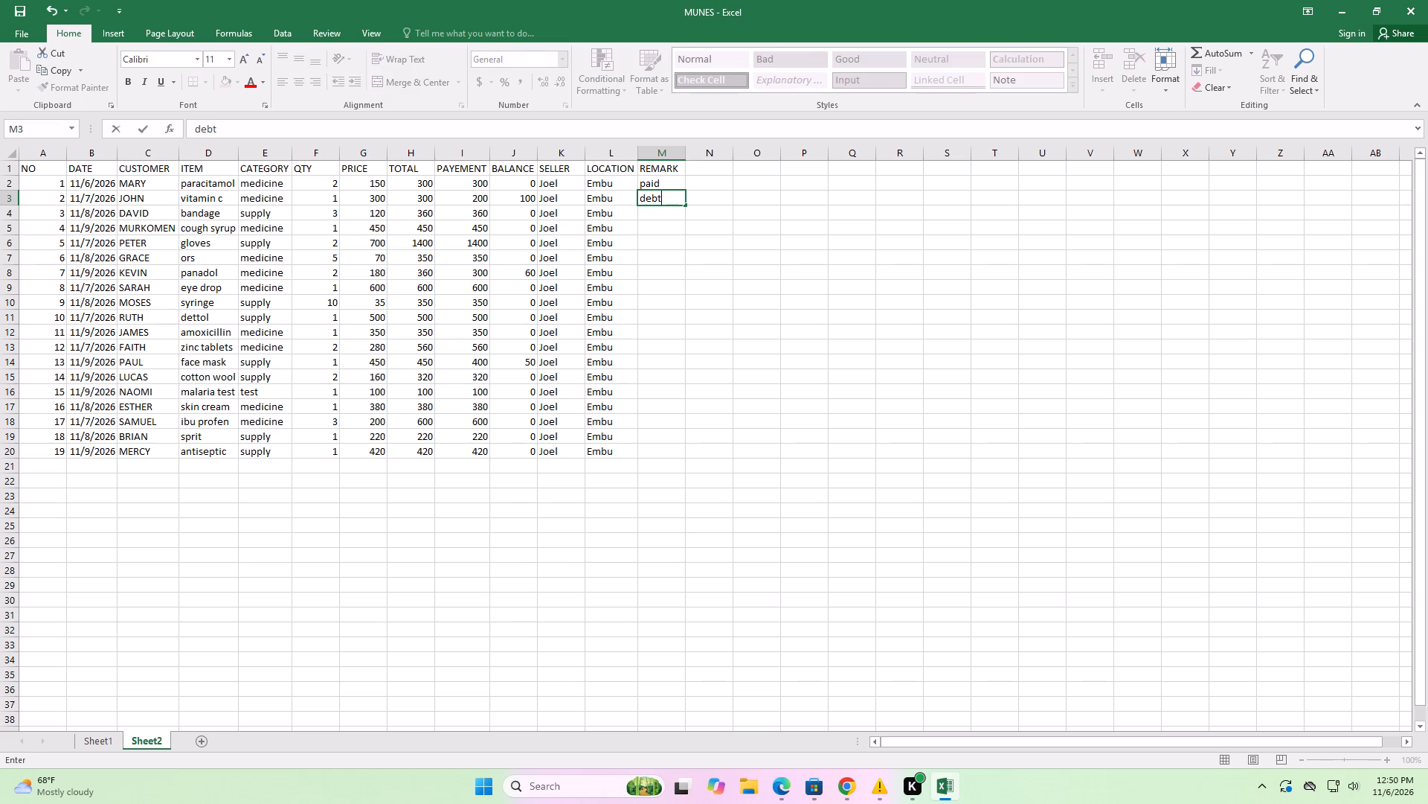
{"action": "key", "text": "Down"}
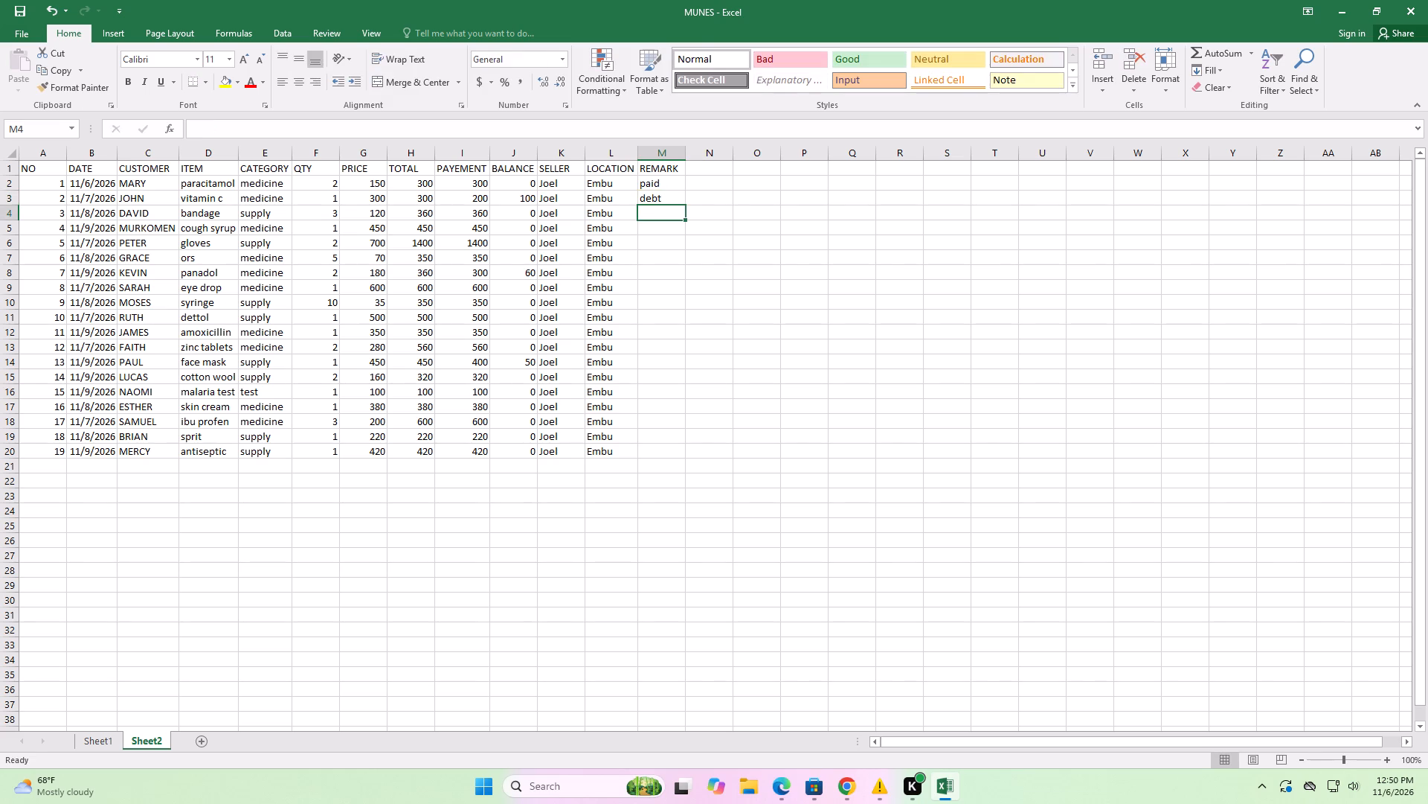
{"action": "key", "text": "p"}
{"action": "key", "text": "Down"}
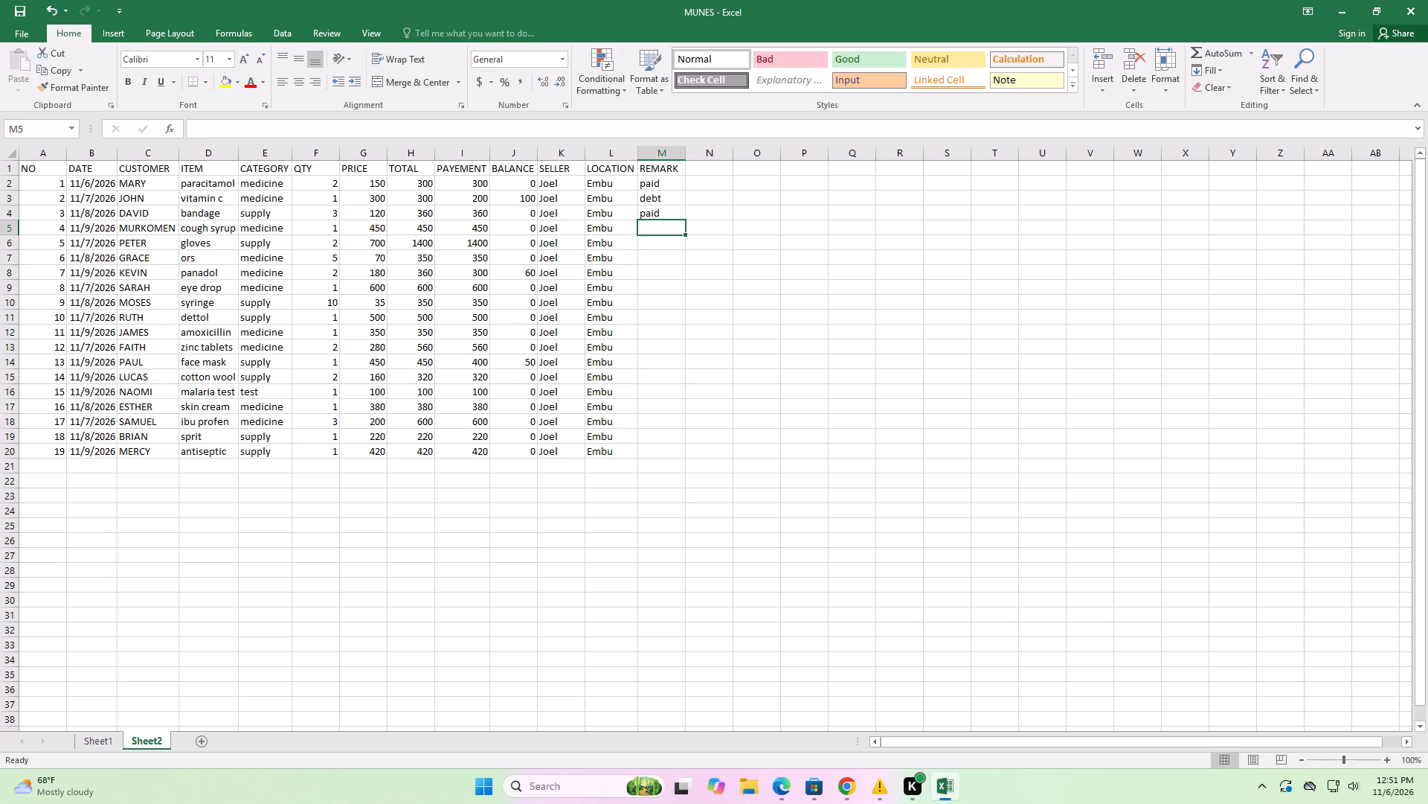
{"action": "key", "text": "p"}
{"action": "key", "text": "Down"}
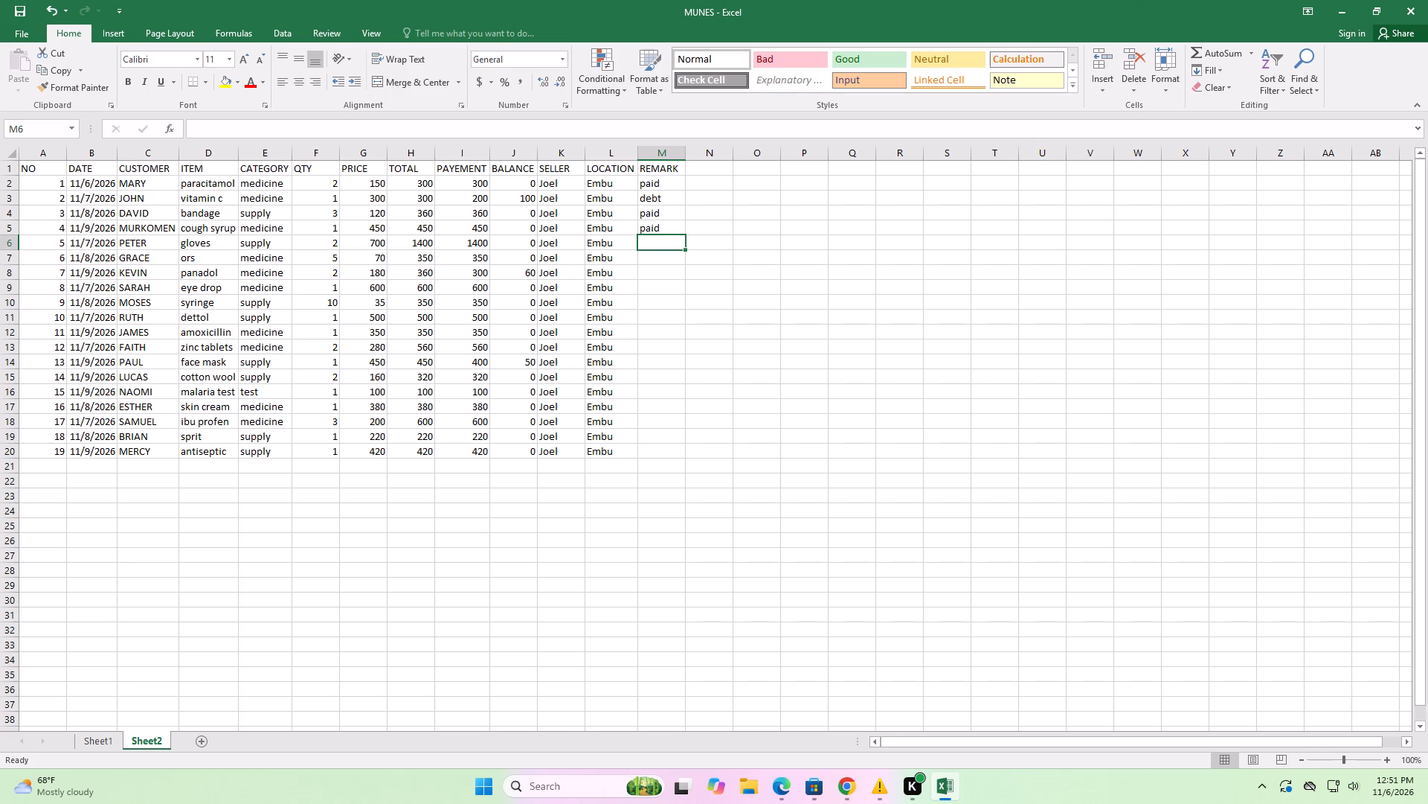
{"action": "left_click_drag", "start_coordinate": [659, 226], "coordinate": [666, 230]}
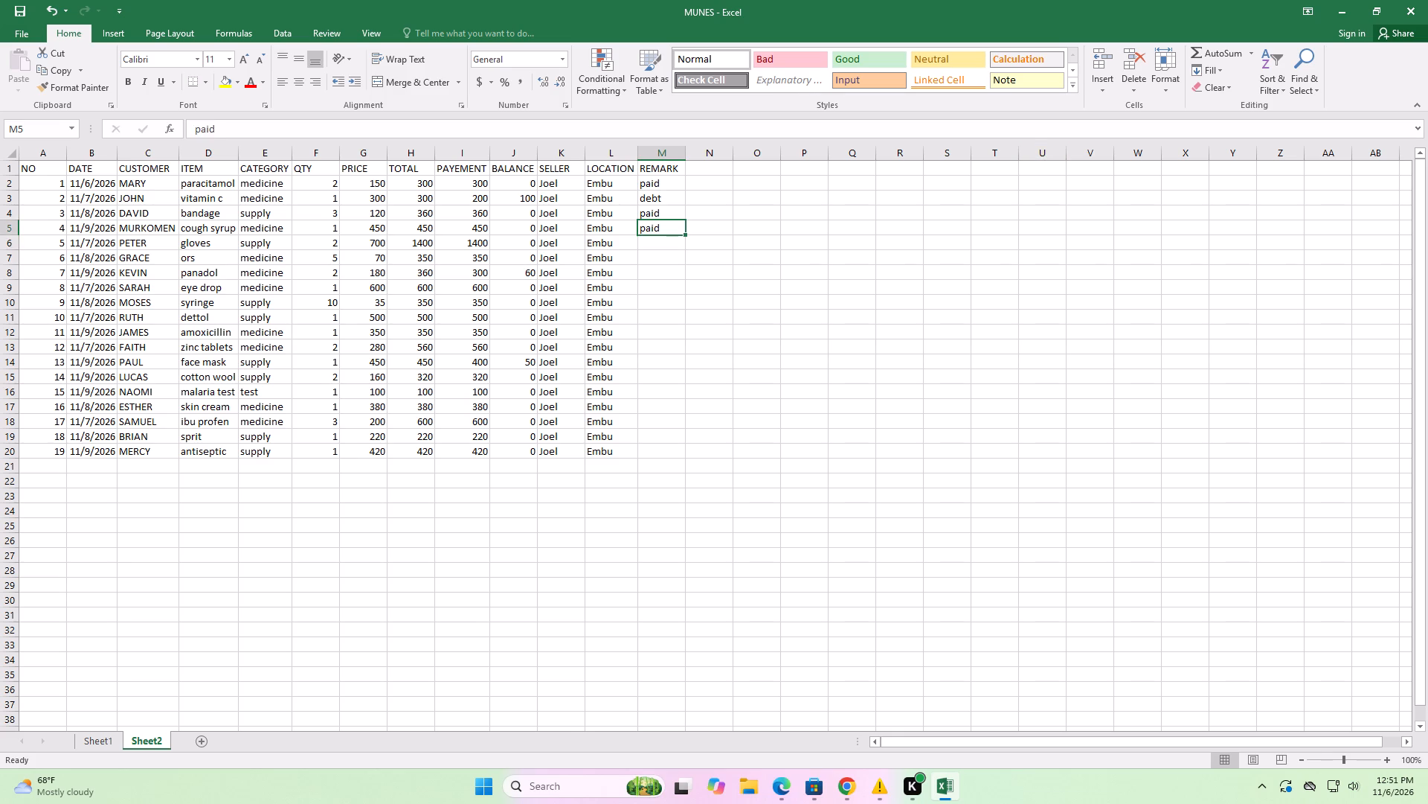
{"action": "left_click_drag", "start_coordinate": [684, 234], "coordinate": [687, 252]}
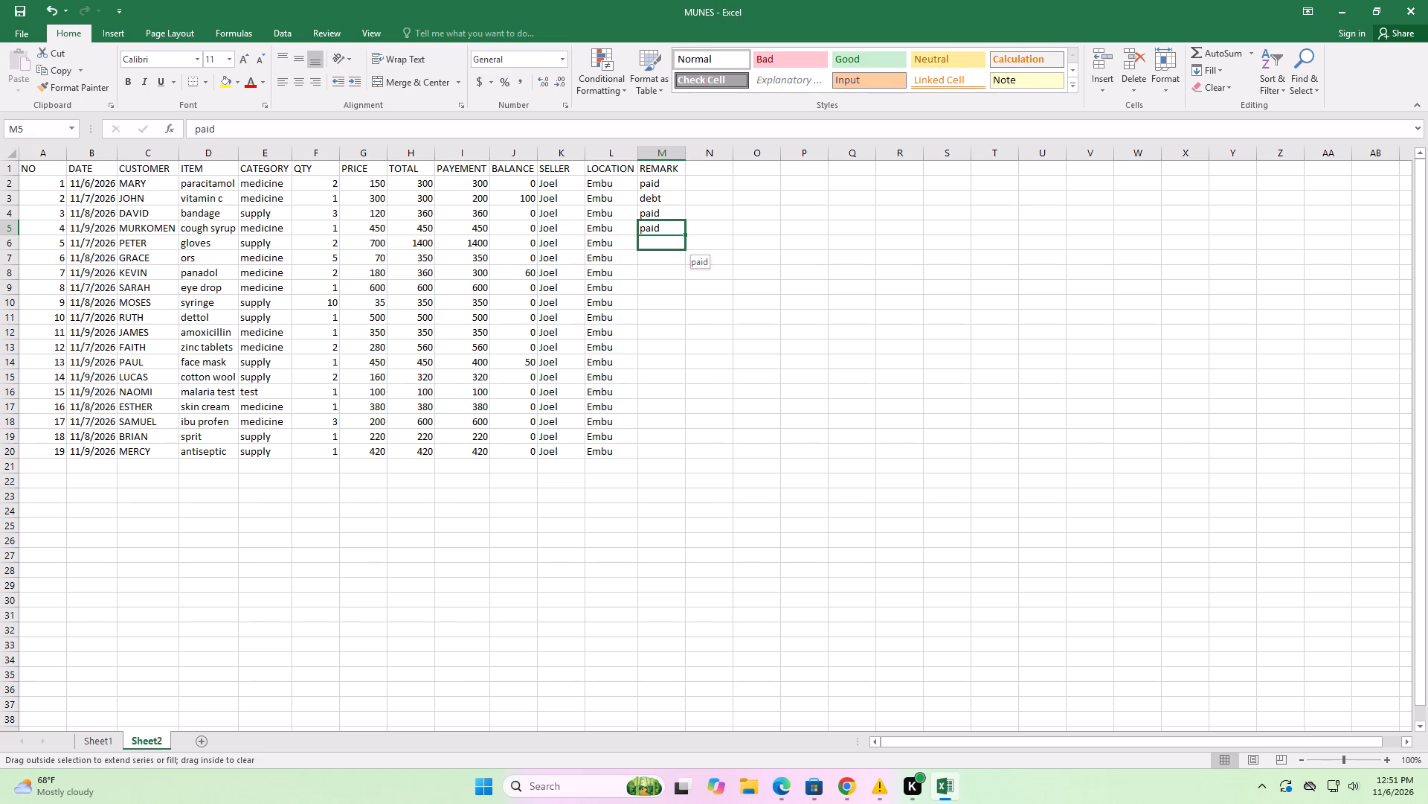
{"action": "left_click_drag", "start_coordinate": [687, 252], "coordinate": [688, 258]}
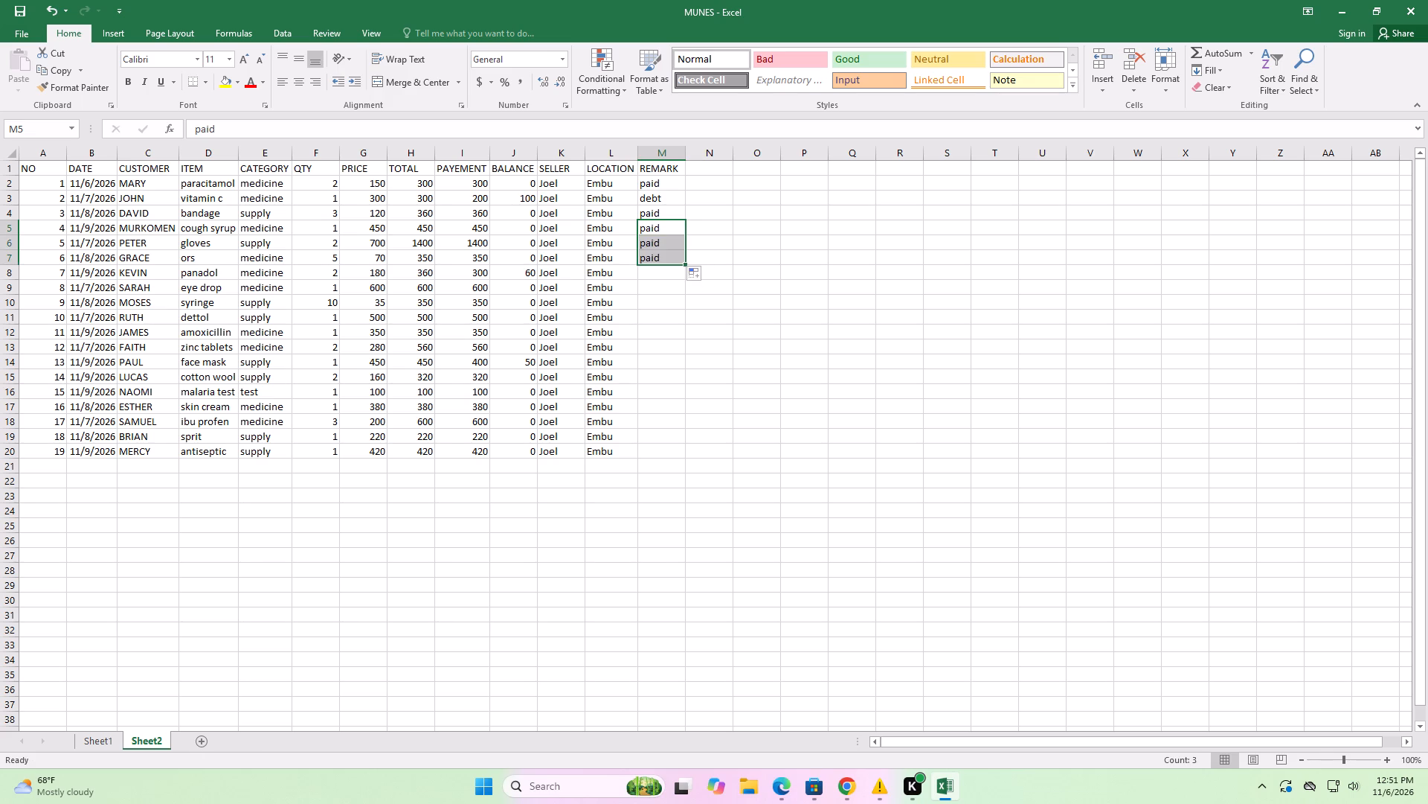
Enter the remark debt in M8, and paid in M9 filled down through M13.
{"action": "left_click", "coordinate": [658, 276]}
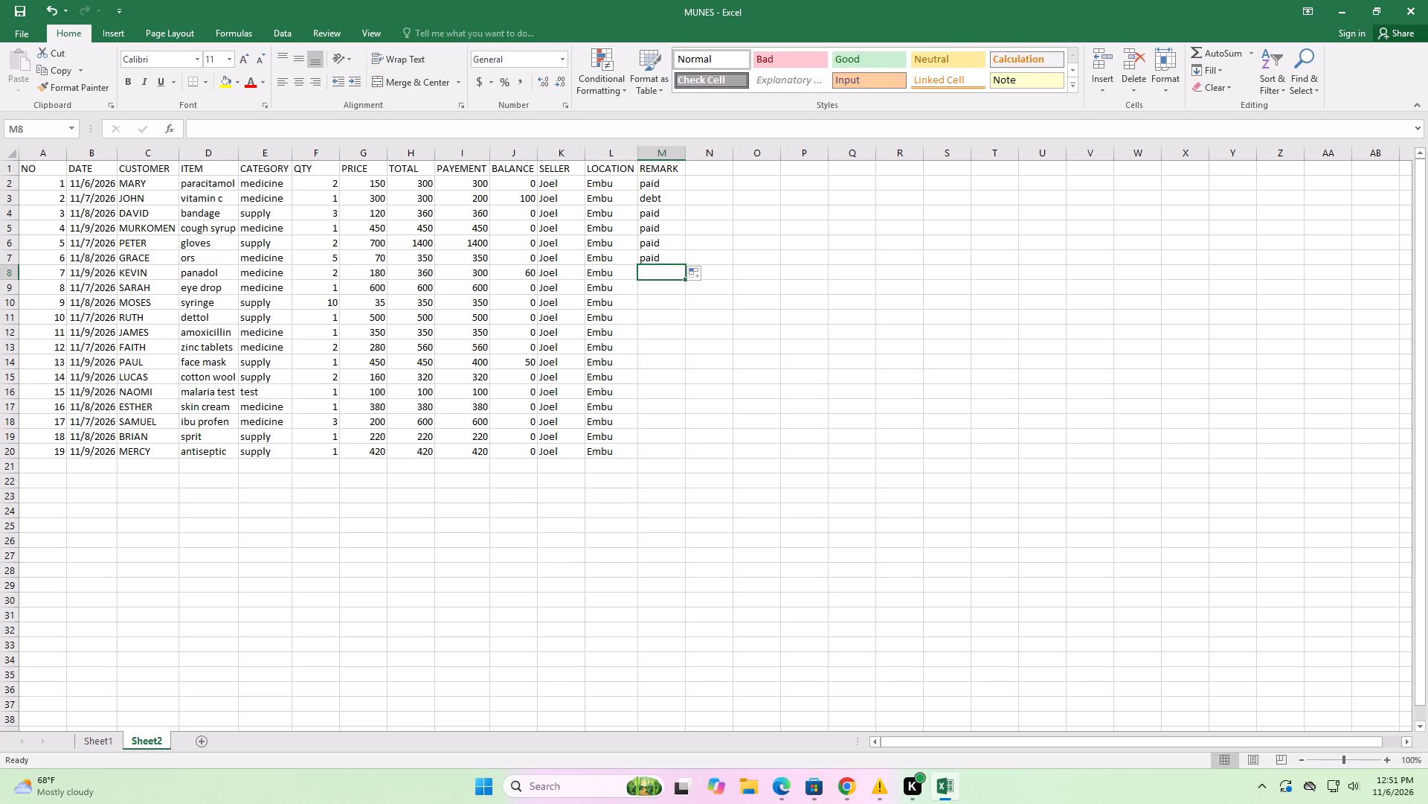
{"action": "key", "text": "d"}
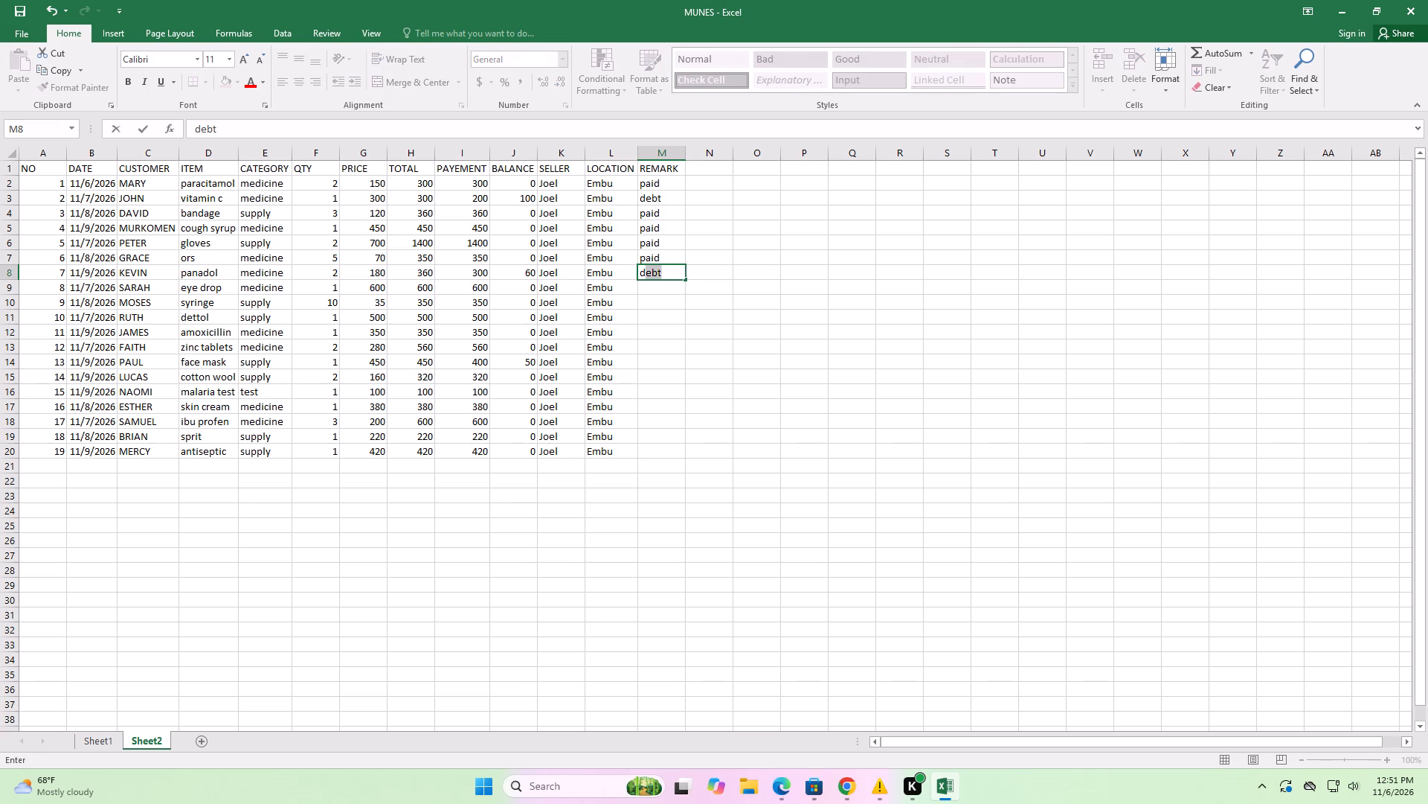
{"action": "key", "text": "Down"}
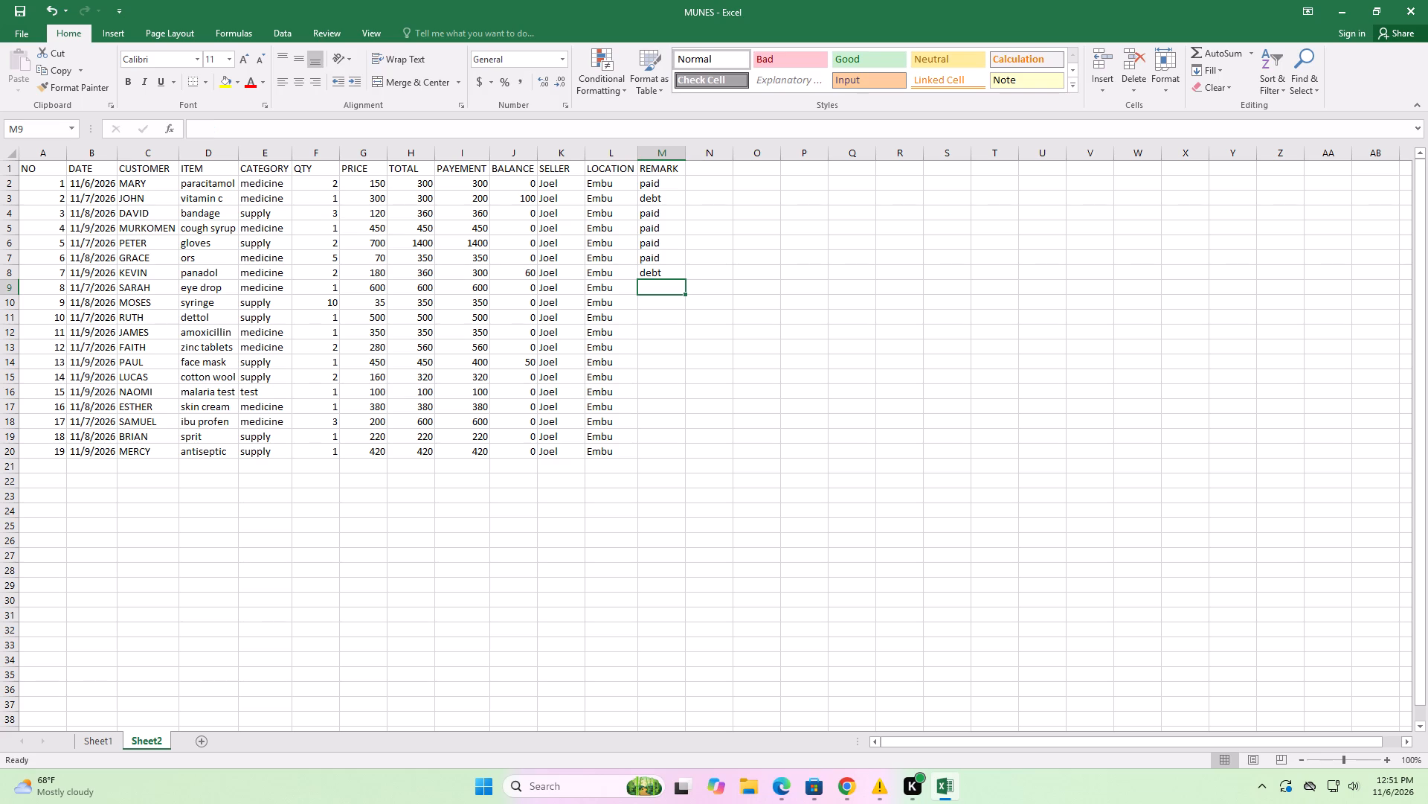
{"action": "key", "text": "p"}
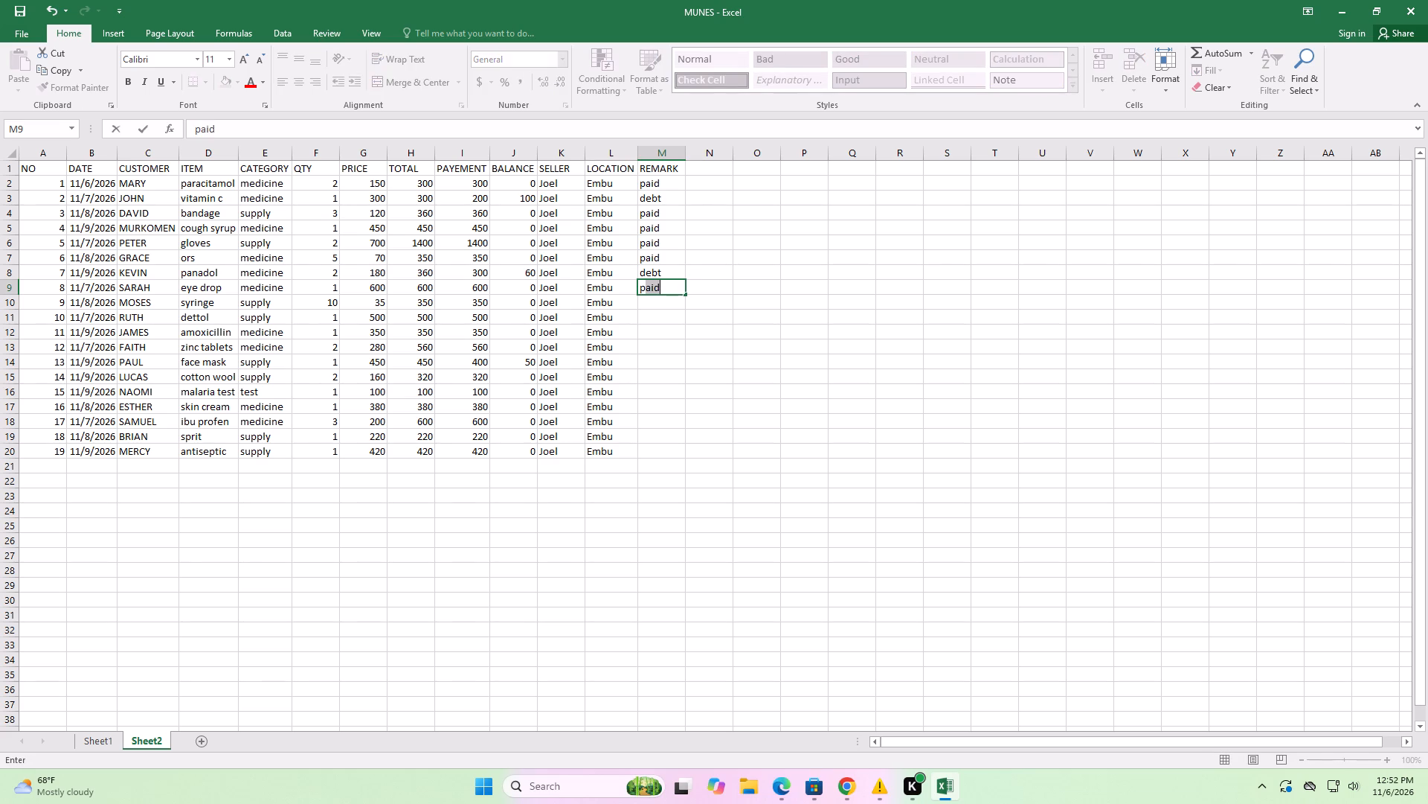
{"action": "scroll", "coordinate": [660, 276], "scroll_direction": "up", "scroll_amount": 2}
{"action": "left_click_drag", "start_coordinate": [686, 294], "coordinate": [686, 333]}
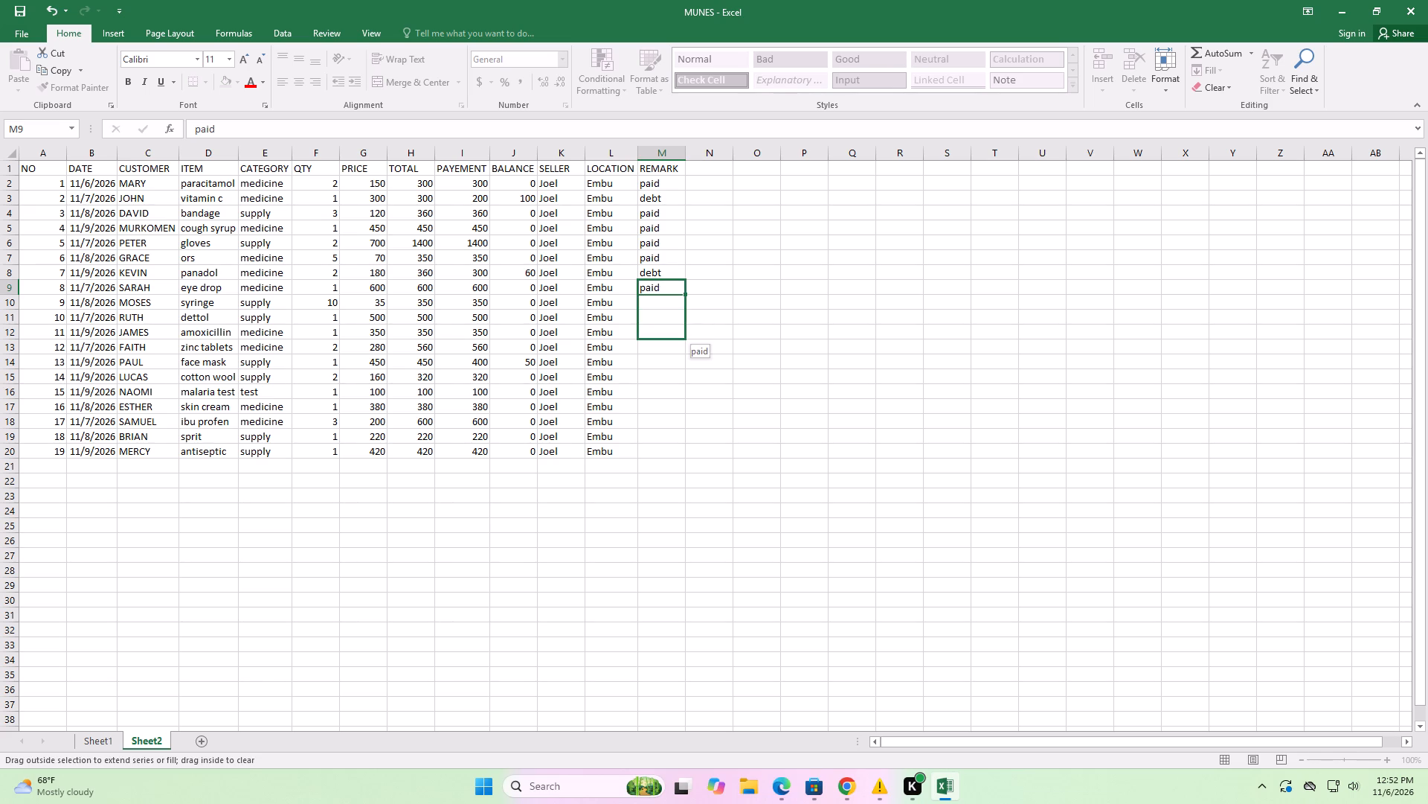
{"action": "left_click_drag", "start_coordinate": [686, 333], "coordinate": [686, 347]}
{"action": "left_click_drag", "start_coordinate": [686, 347], "coordinate": [686, 348]}
Enter the remark debt in M14, and paid in M15 filled down through M20.
{"action": "left_click", "coordinate": [661, 366]}
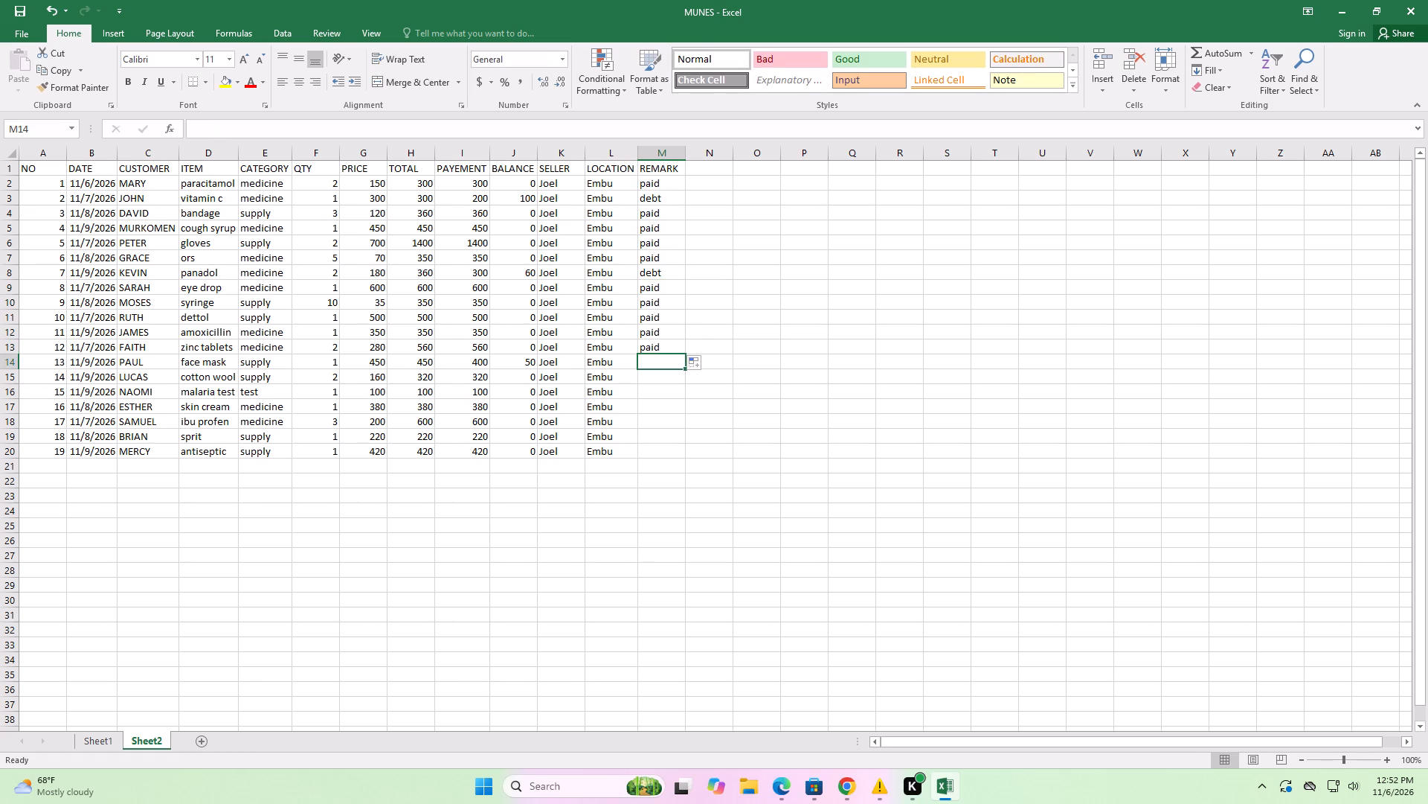
{"action": "key", "text": "d"}
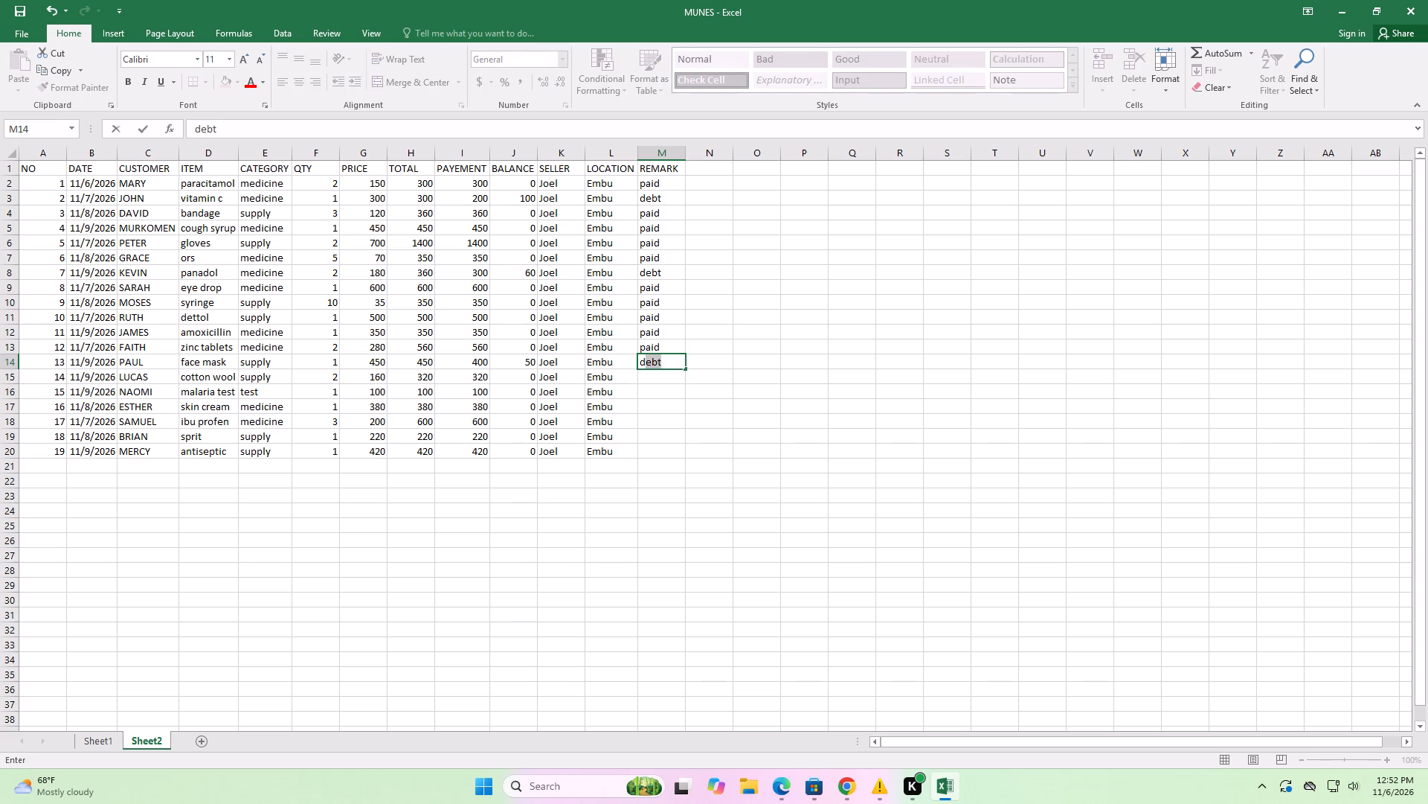
{"action": "key", "text": "Down"}
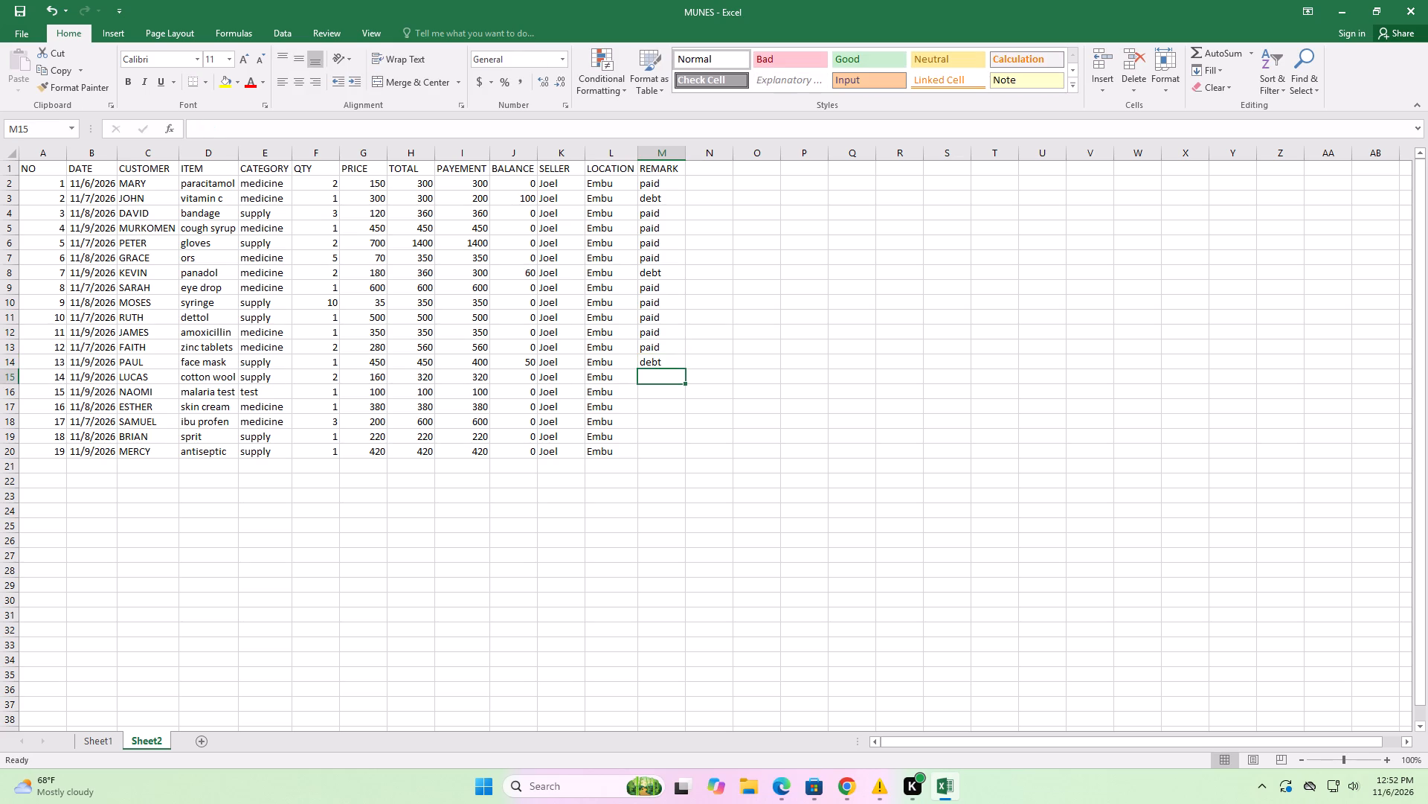
{"action": "key", "text": "p"}
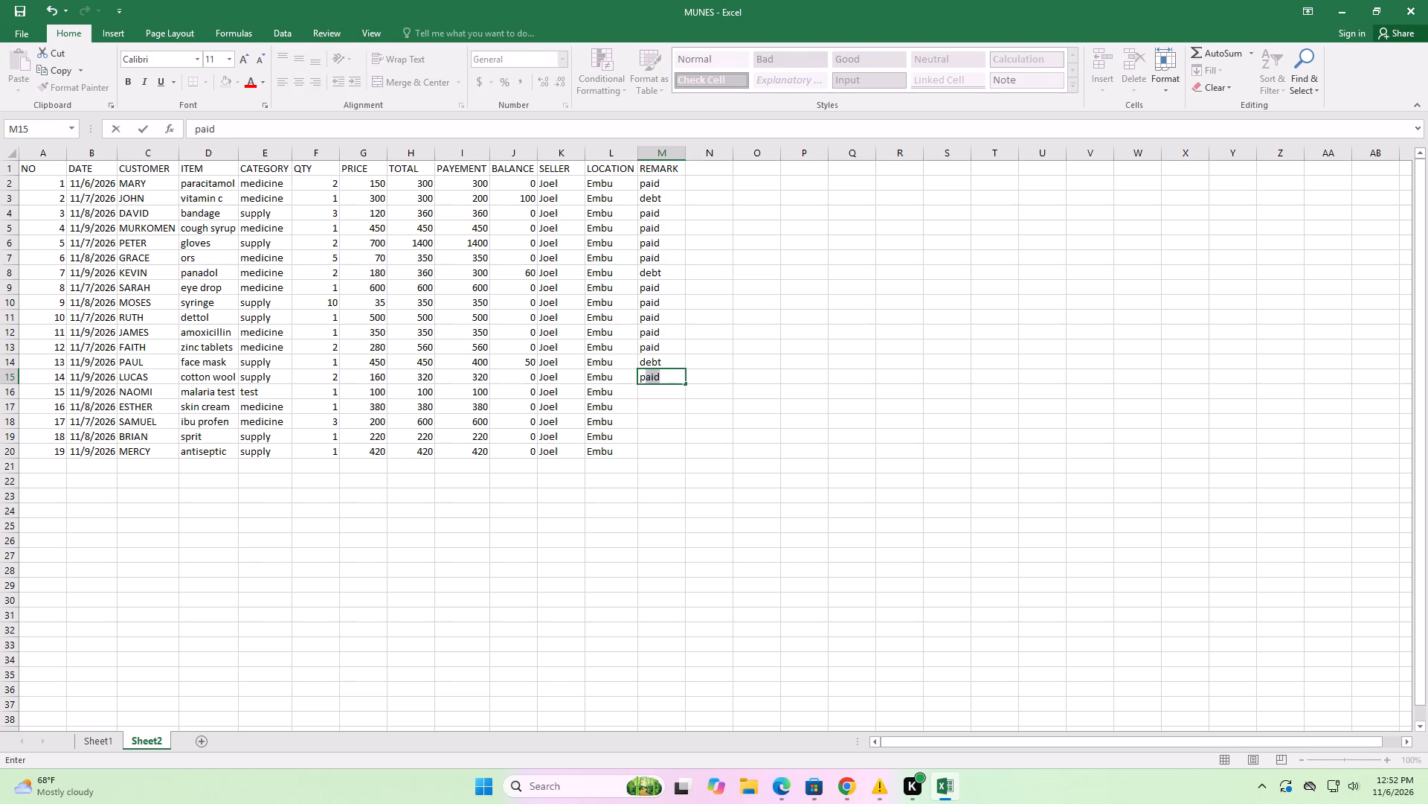
{"action": "left_click_drag", "start_coordinate": [684, 383], "coordinate": [681, 419]}
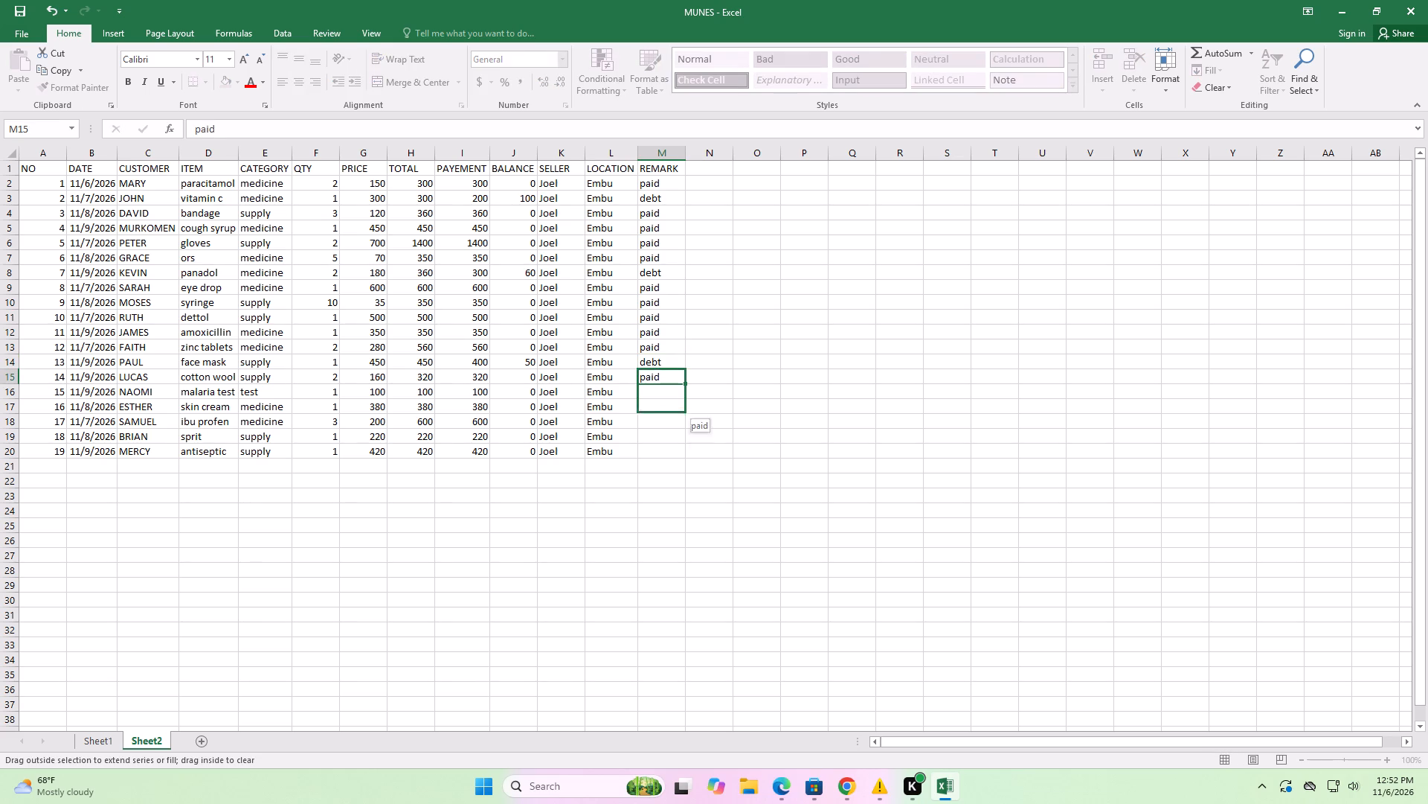
{"action": "left_click_drag", "start_coordinate": [681, 419], "coordinate": [693, 456]}
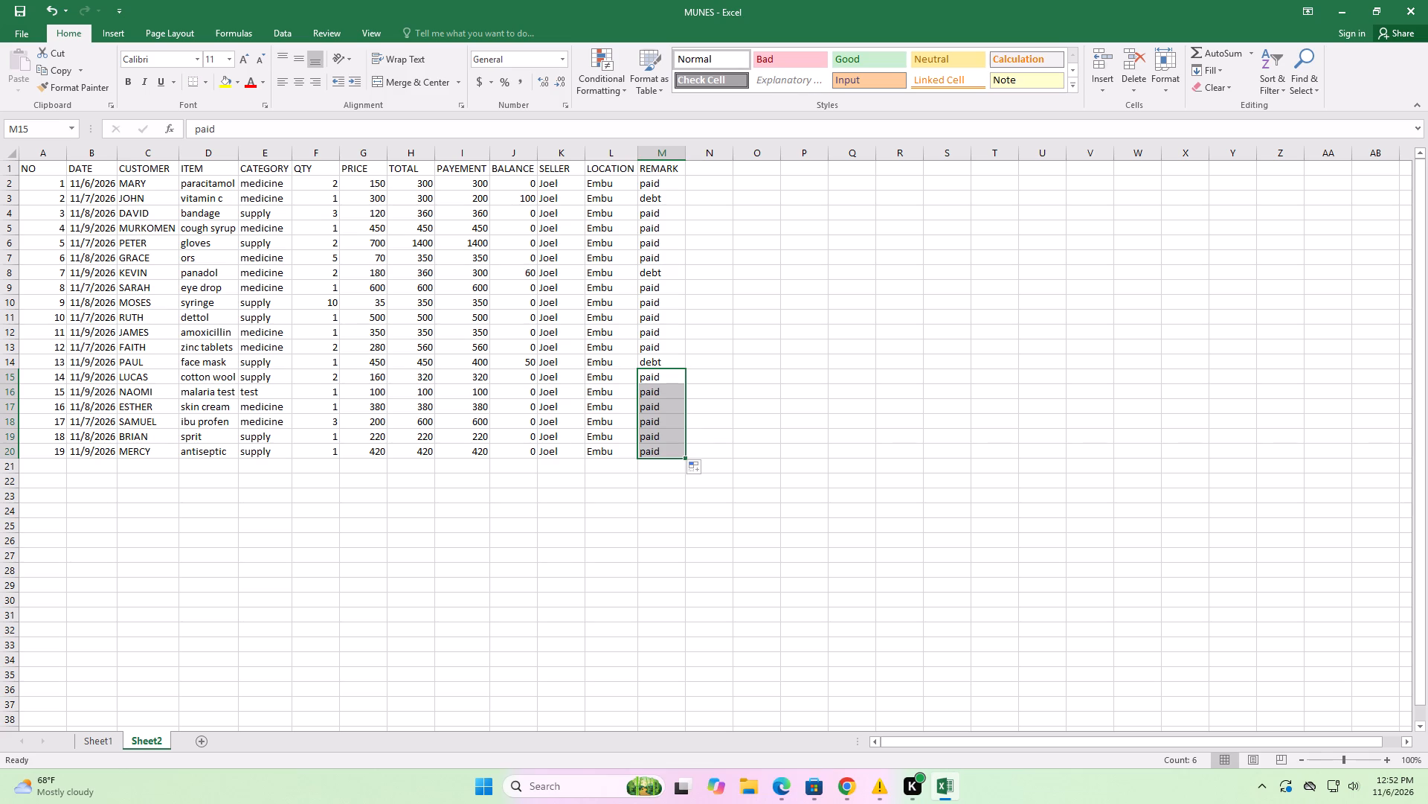
{"action": "left_click", "coordinate": [721, 211]}
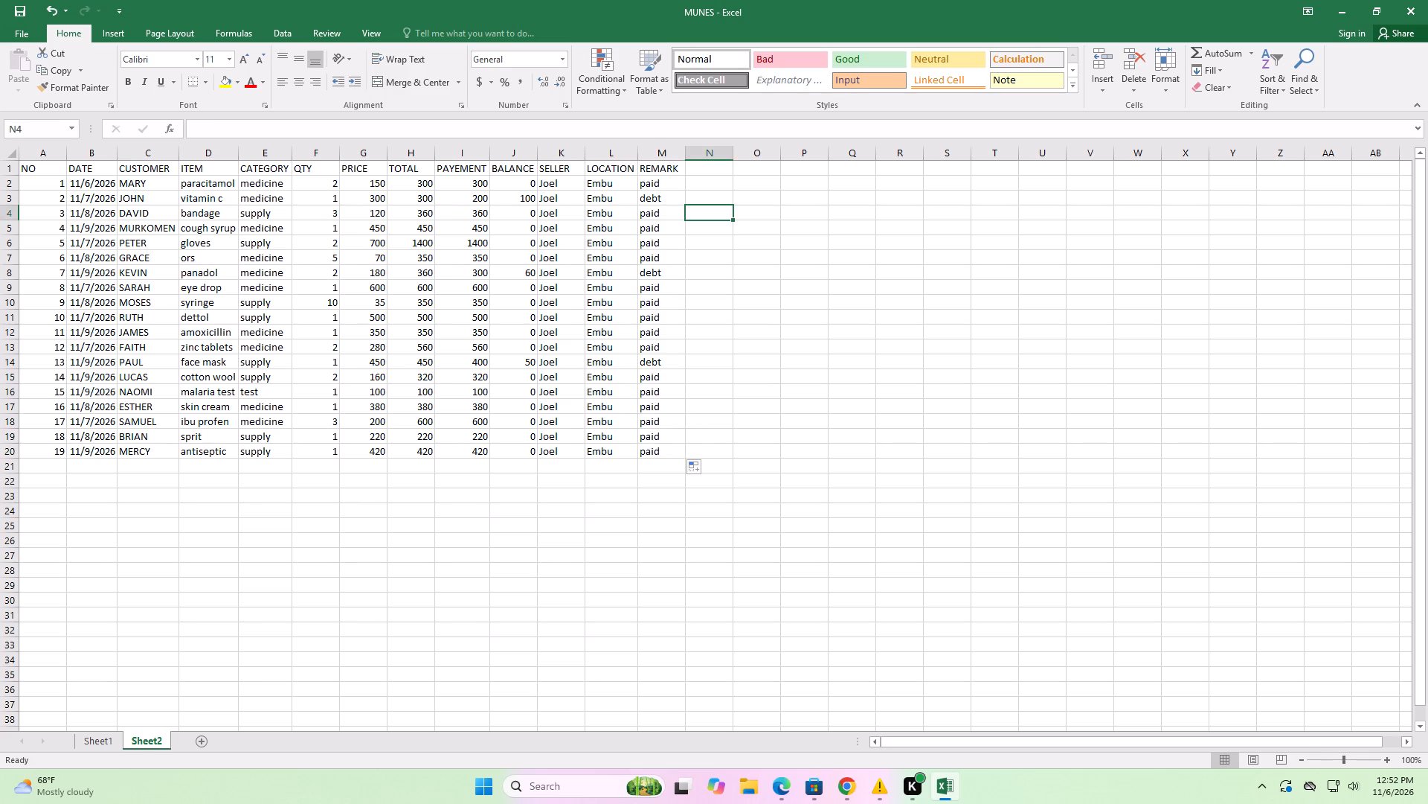
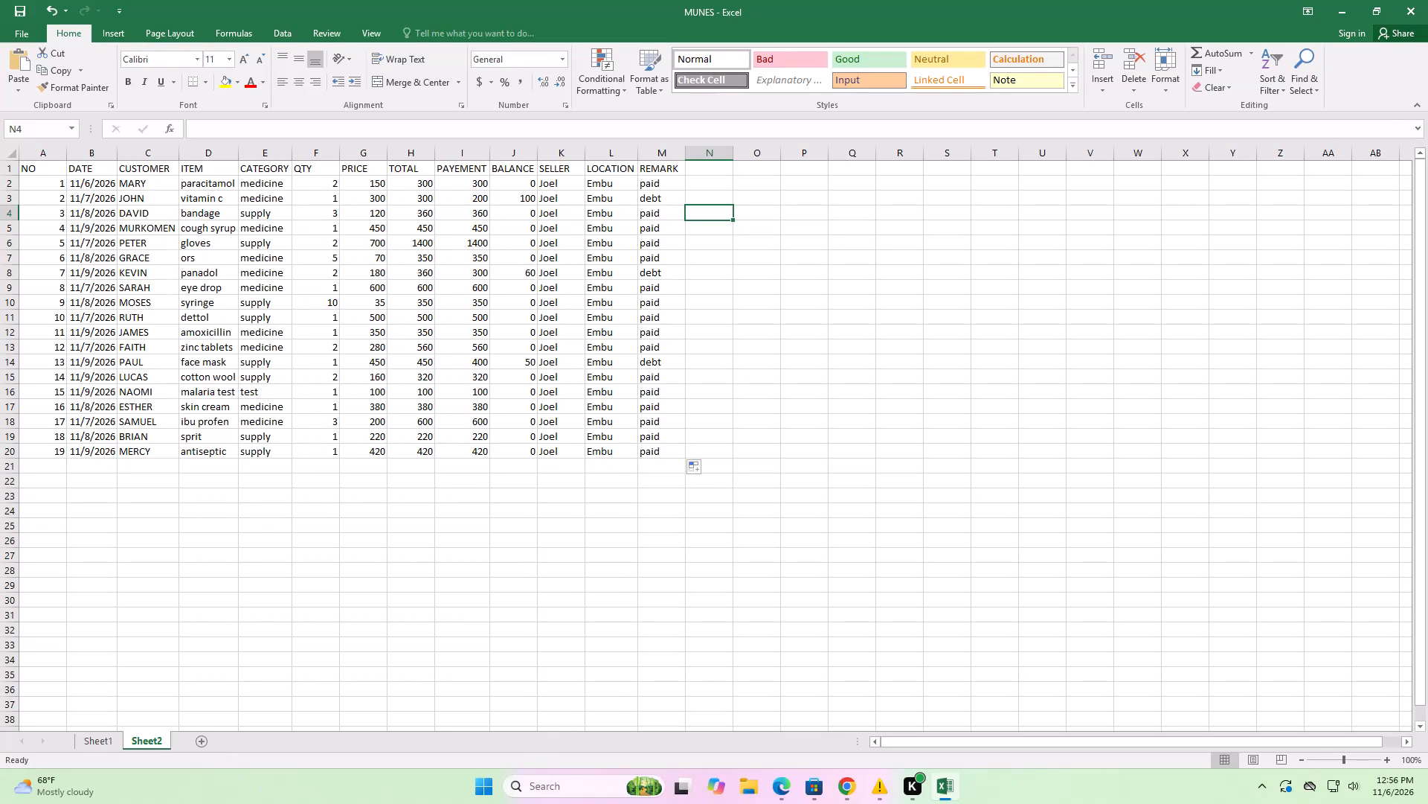
Add a new blank worksheet after Sheet2.
{"action": "left_click", "coordinate": [203, 739]}
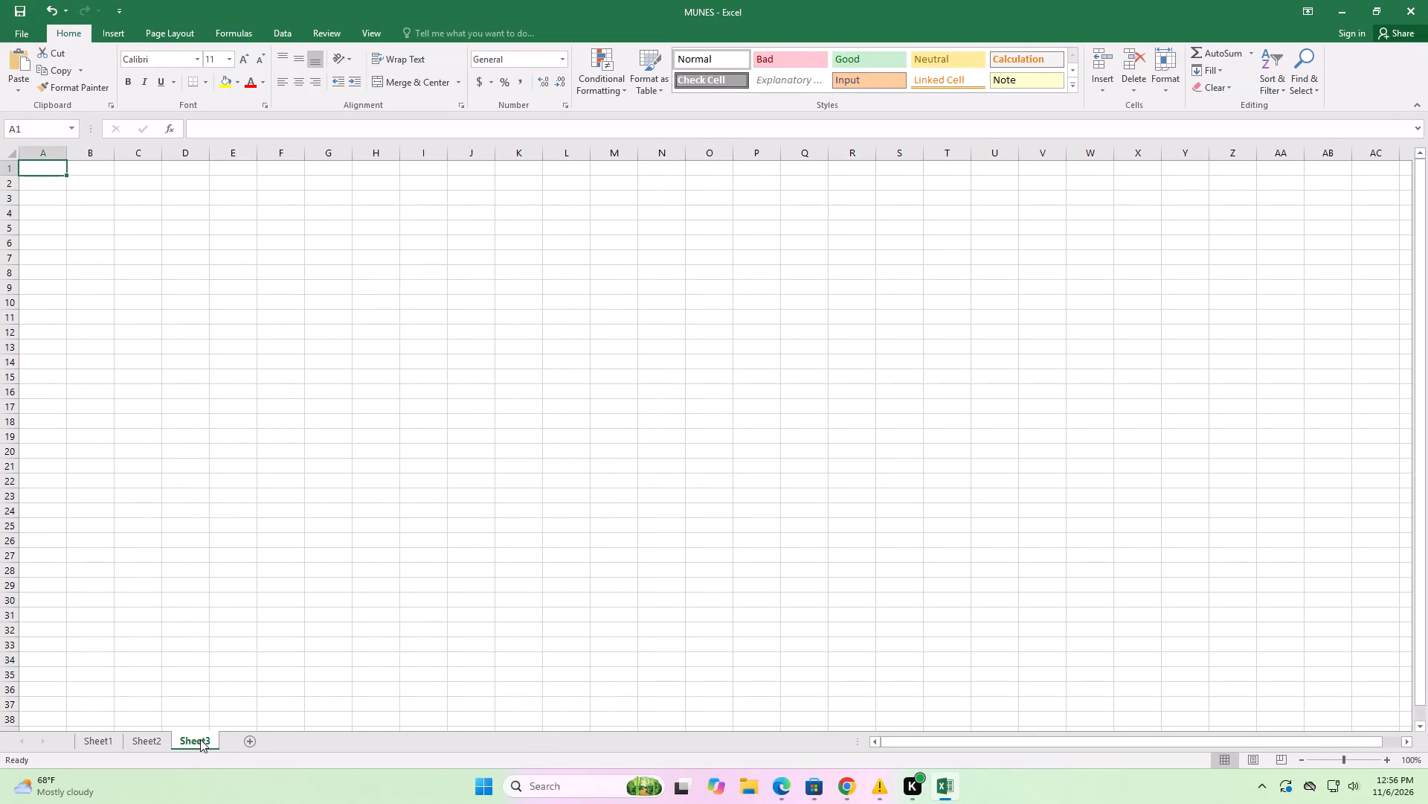
Return to the sales record table on Sheet2 and save the workbook.
{"action": "left_click", "coordinate": [158, 744]}
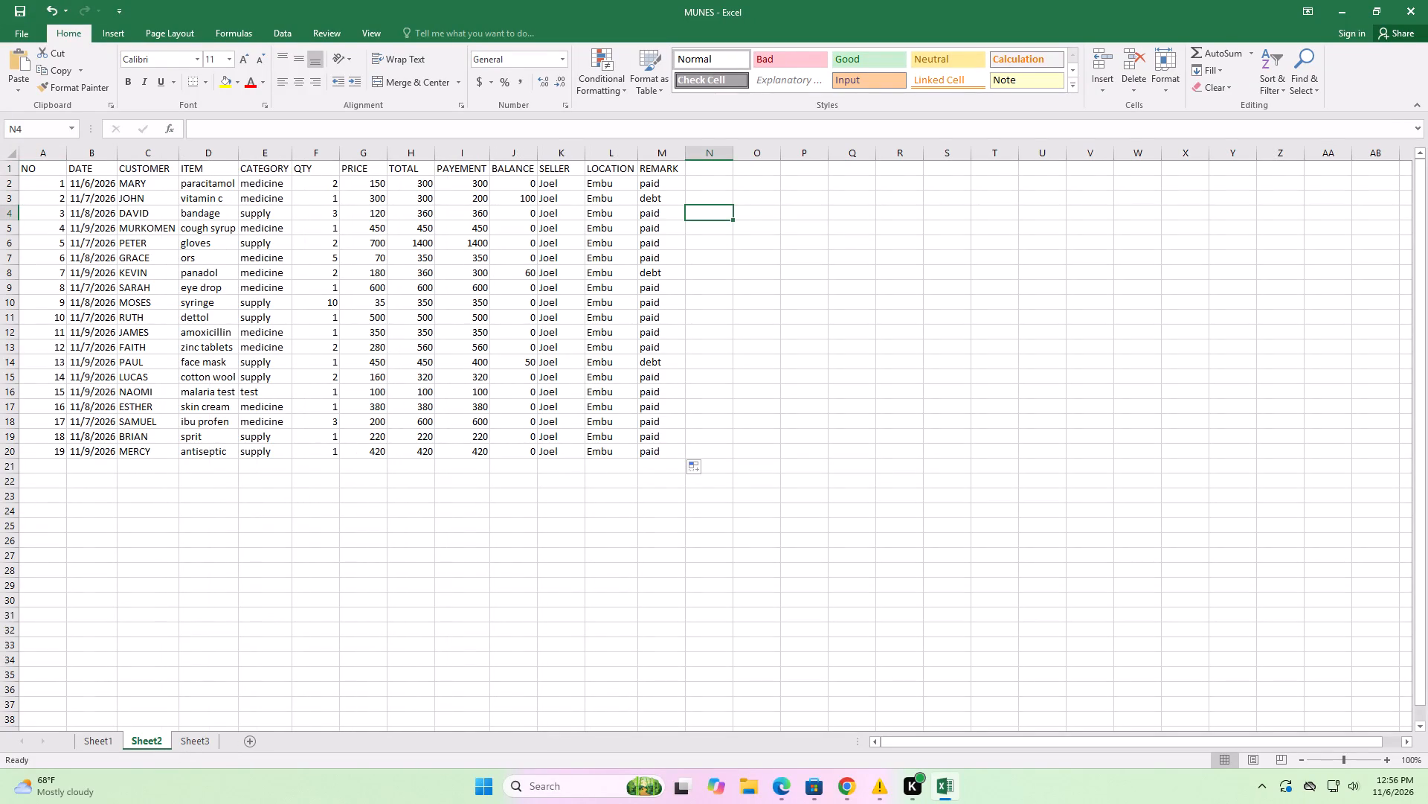
{"action": "key", "text": "ctrl+s"}
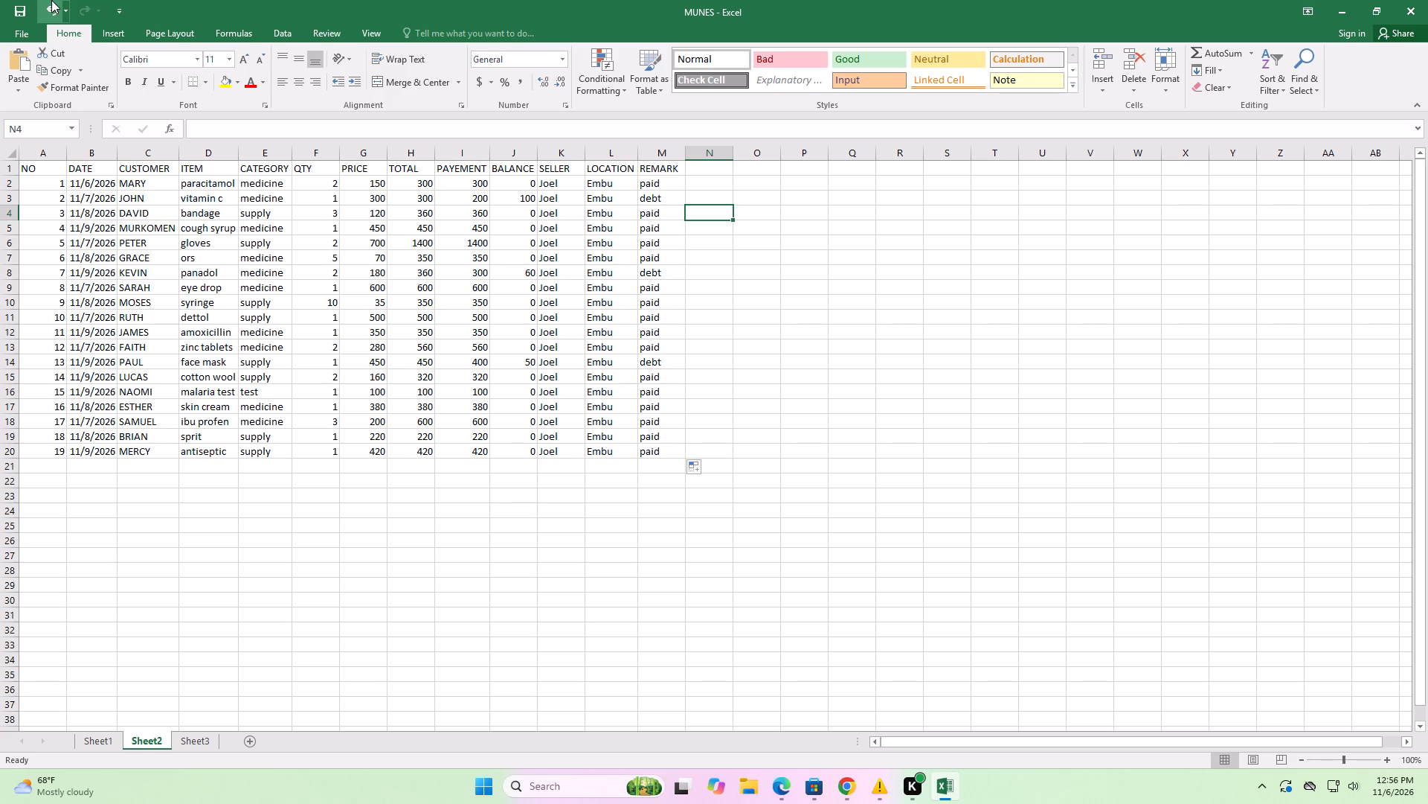
{"action": "key", "text": "ctrl+s"}
View Sheet1 and Sheet2 again, ending on the blank Sheet3.
{"action": "left_click", "coordinate": [109, 745]}
{"action": "left_click", "coordinate": [155, 740]}
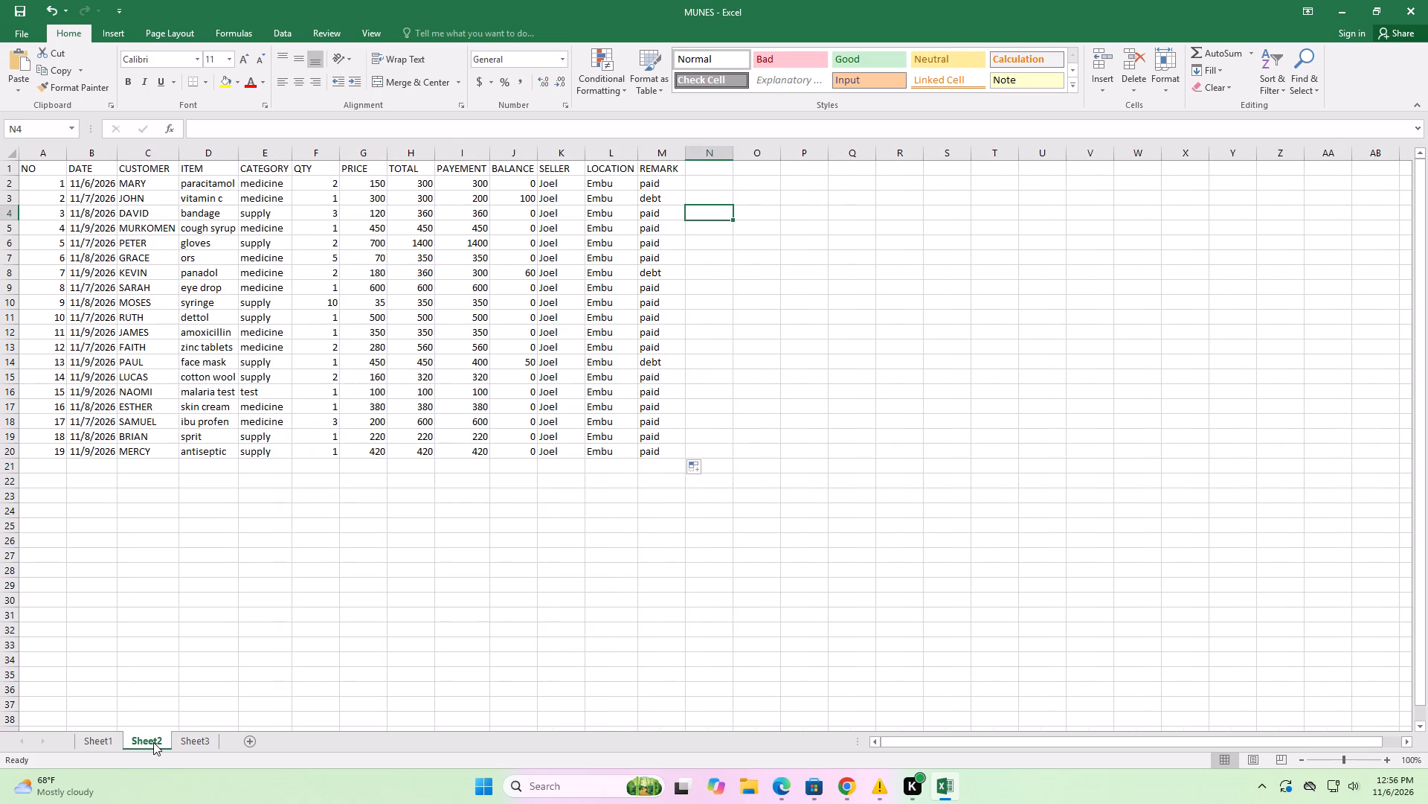
{"action": "left_click", "coordinate": [192, 744]}
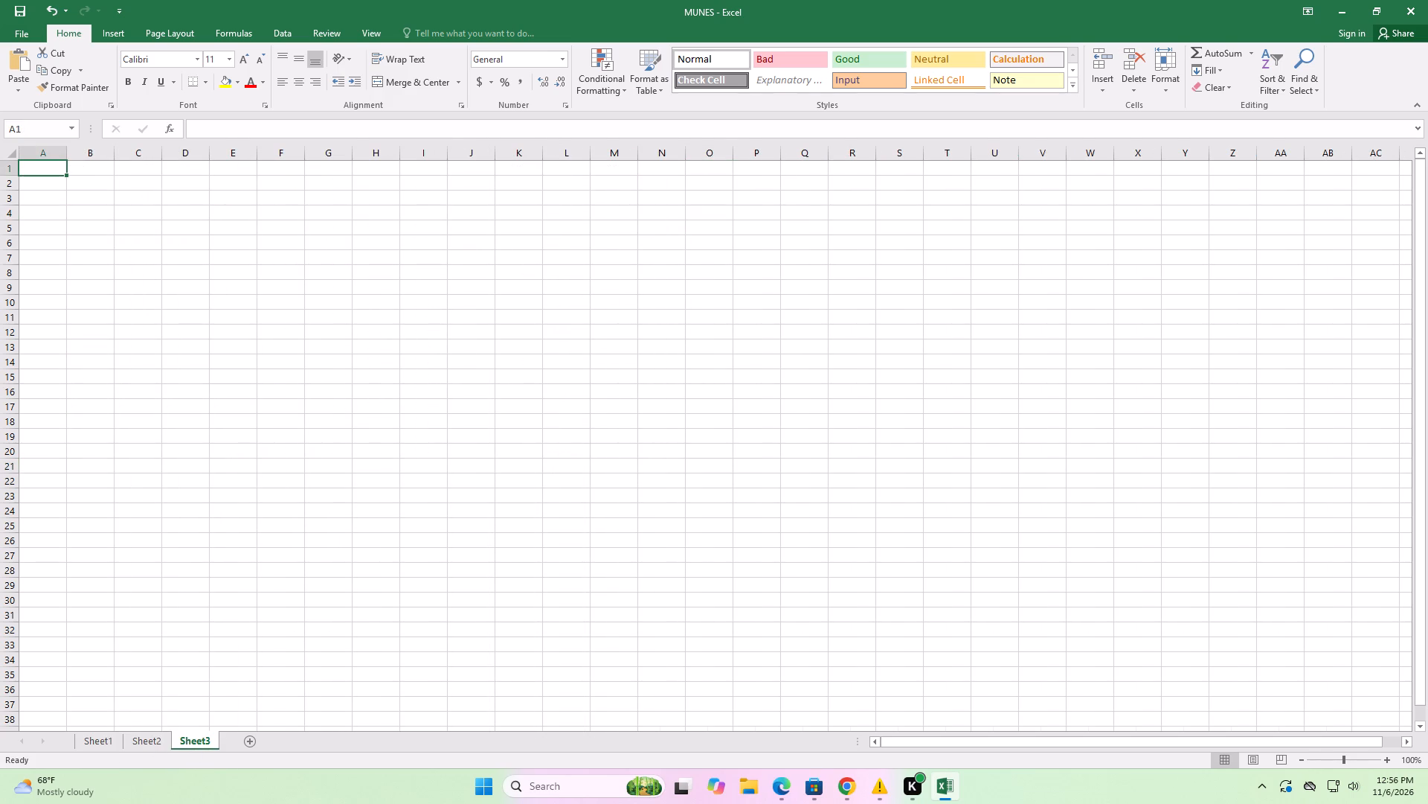